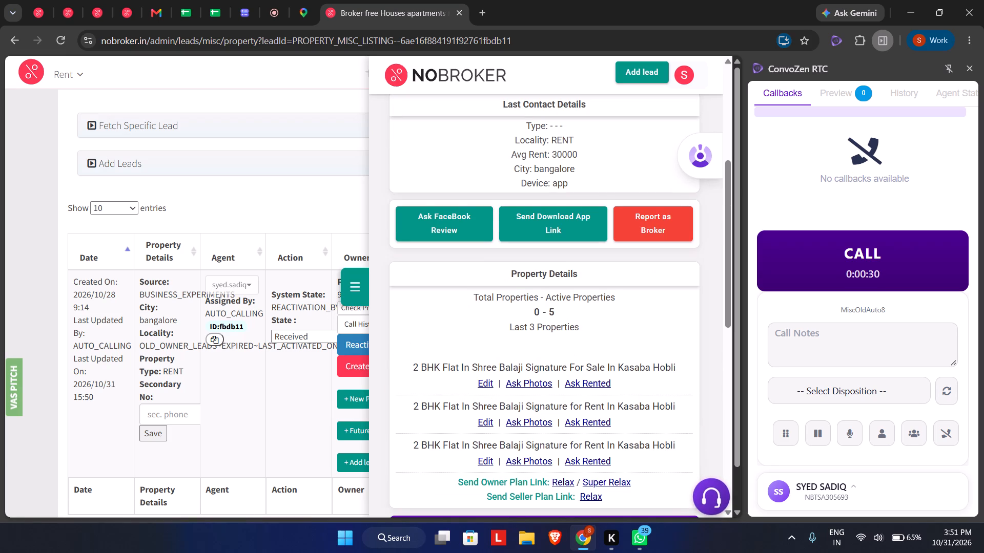
Check the lead owner's properties in the listing dashboard, review the listed 2 BHK flats, and close the dashboard.
click(342, 309)
scroll(477, 305, down, 15)
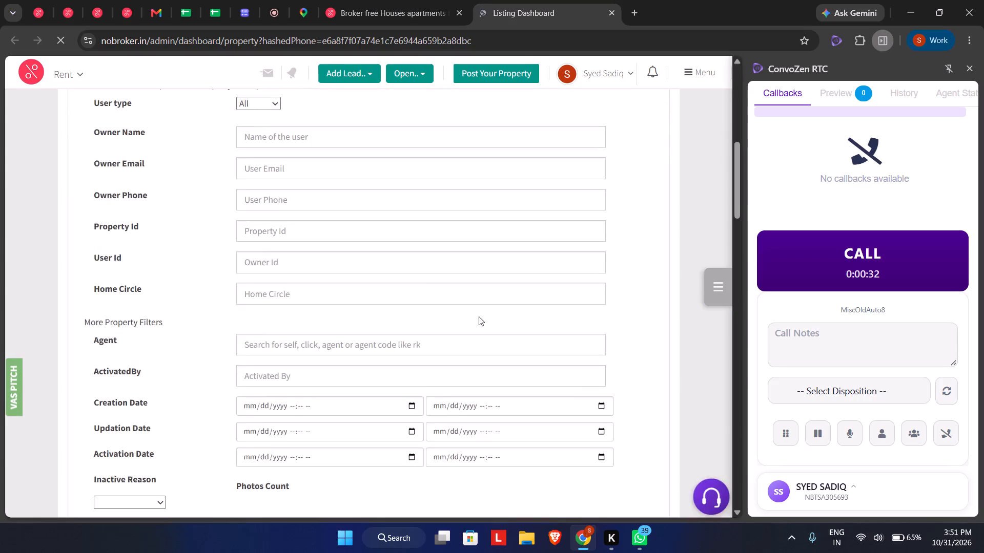
scroll(479, 316, down, 12)
scroll(660, 300, up, 3)
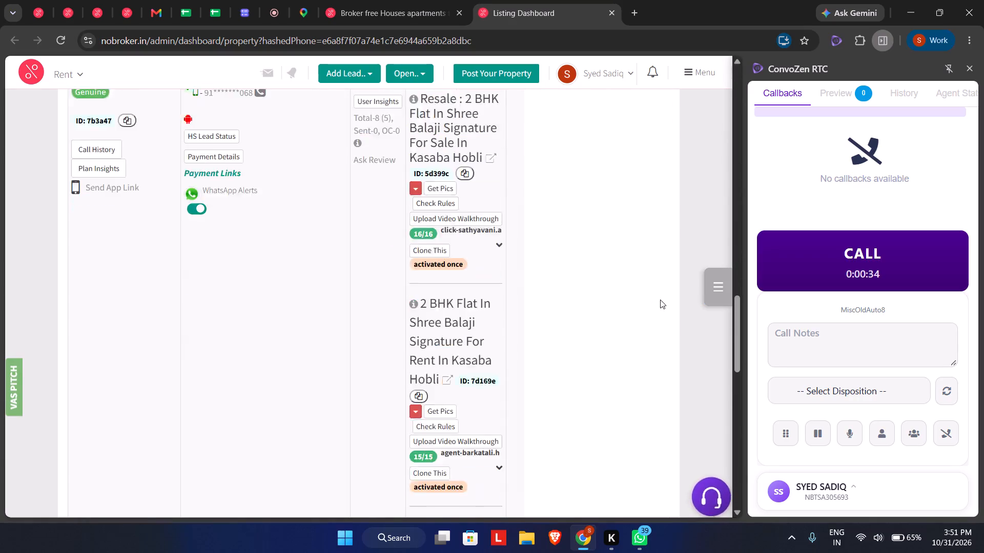
scroll(524, 284, down, 15)
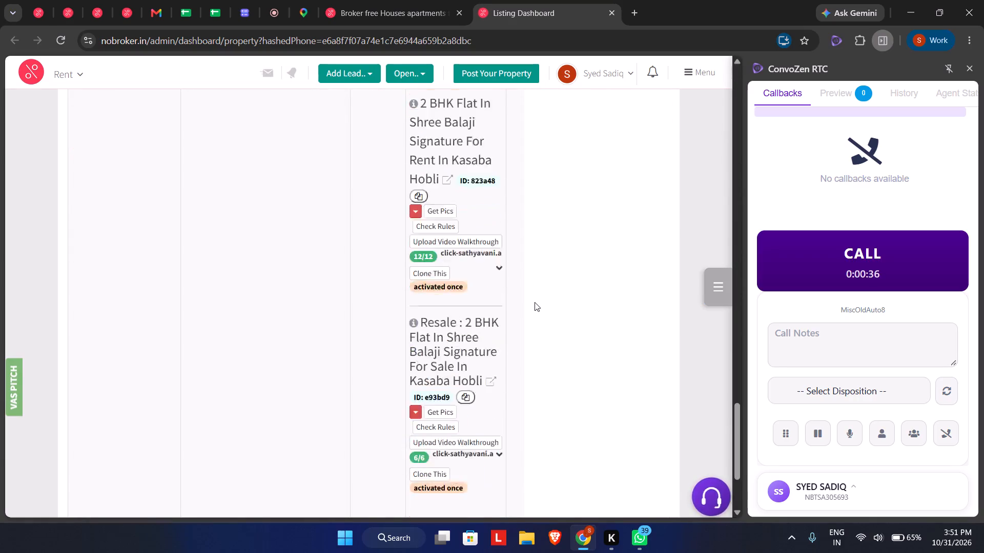
scroll(535, 302, down, 1)
scroll(535, 302, up, 17)
click(612, 16)
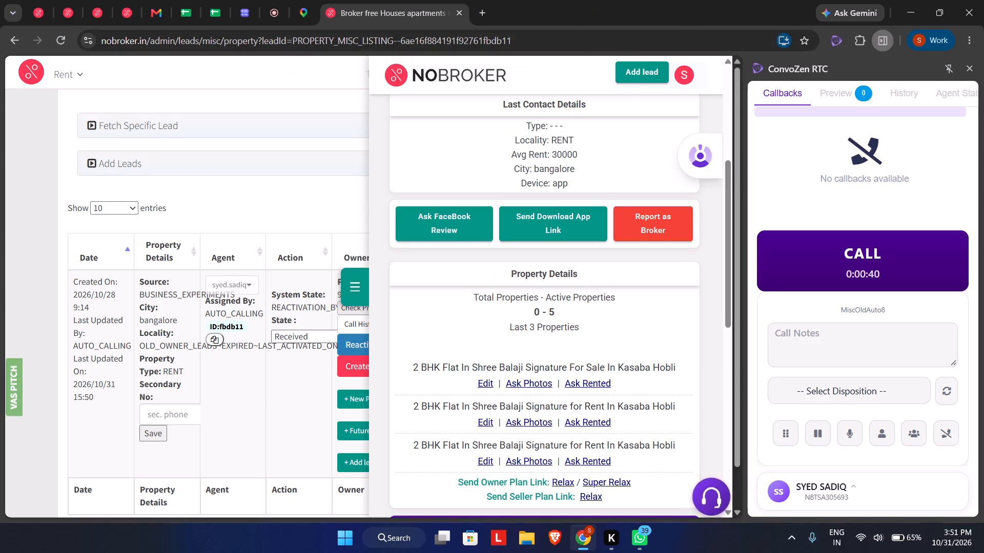
Set the lead's state to Rejected with the substate Rented Out.
click(311, 336)
click(304, 402)
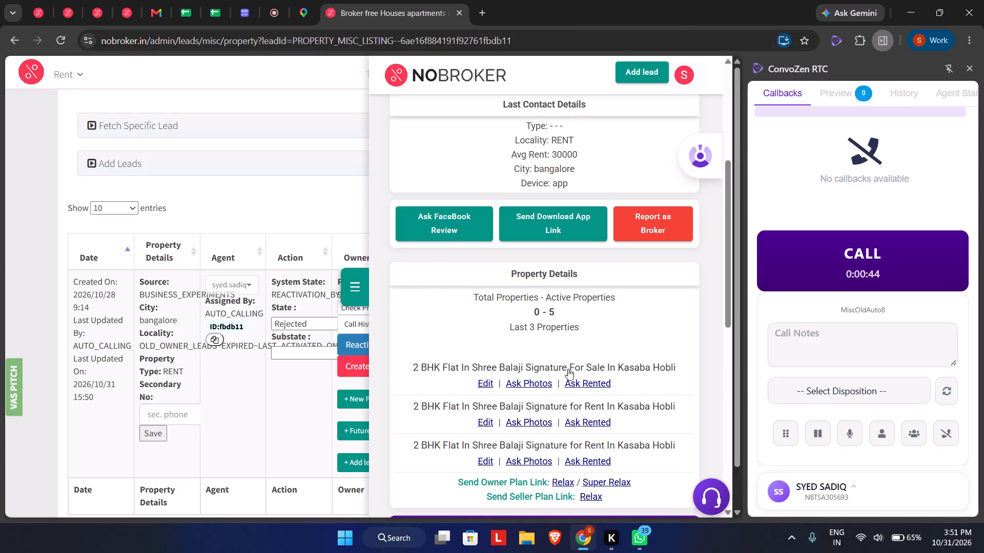
scroll(566, 365, up, 9)
drag(303, 356, 302, 363)
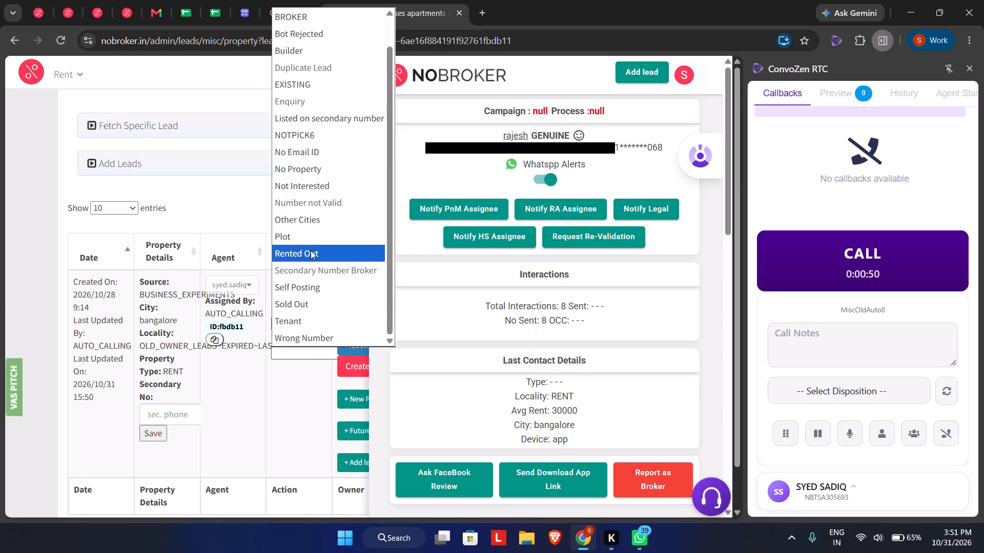
click(311, 250)
double_click(311, 250)
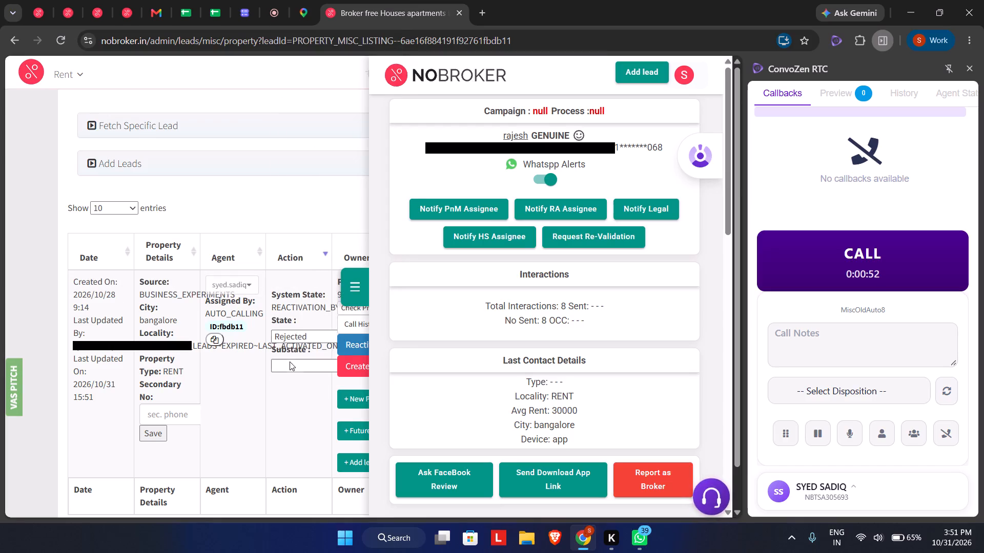
click(290, 361)
click(297, 287)
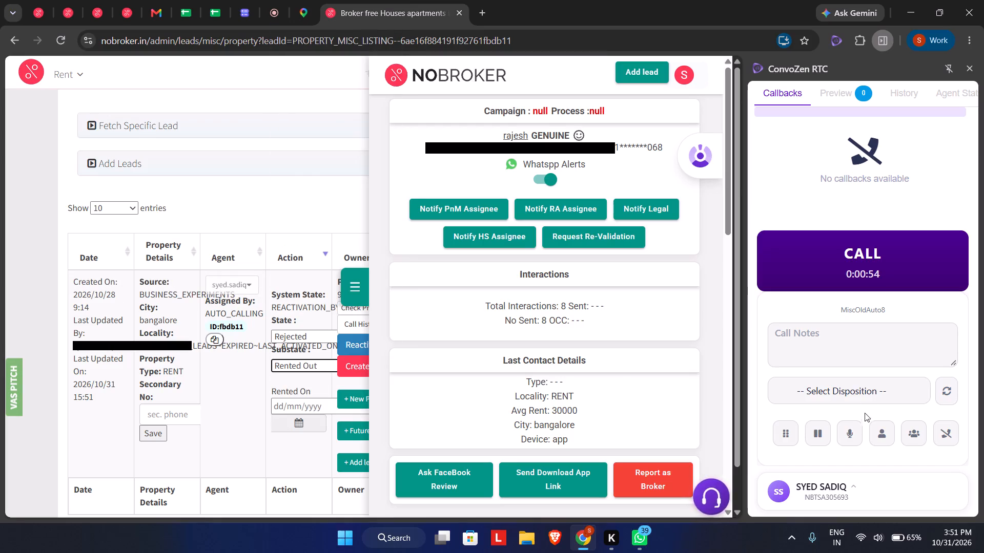
Dispose the call as Click Calling, choose a level 2 disposition and Rented Out at level 3, and submit it.
click(867, 393)
click(869, 435)
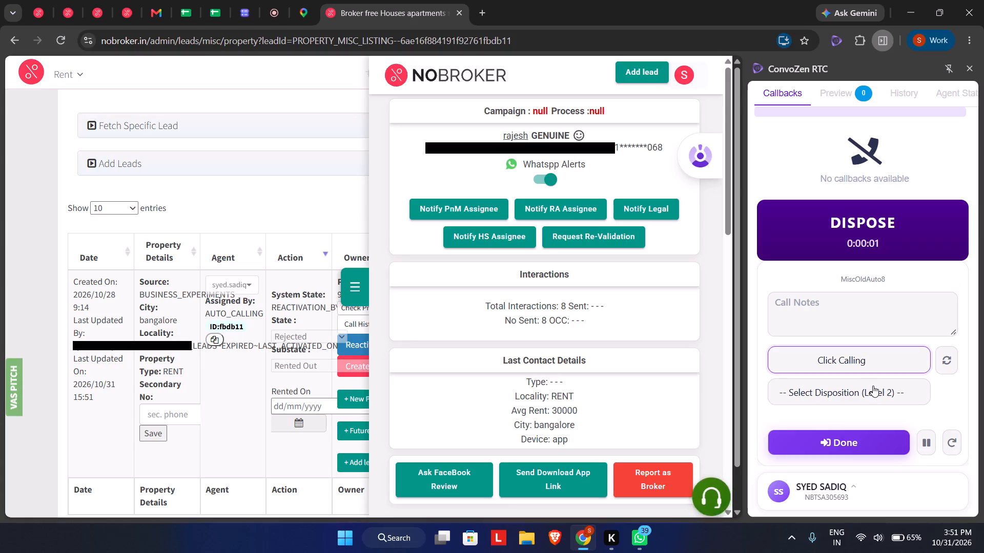
click(873, 386)
click(879, 481)
click(846, 393)
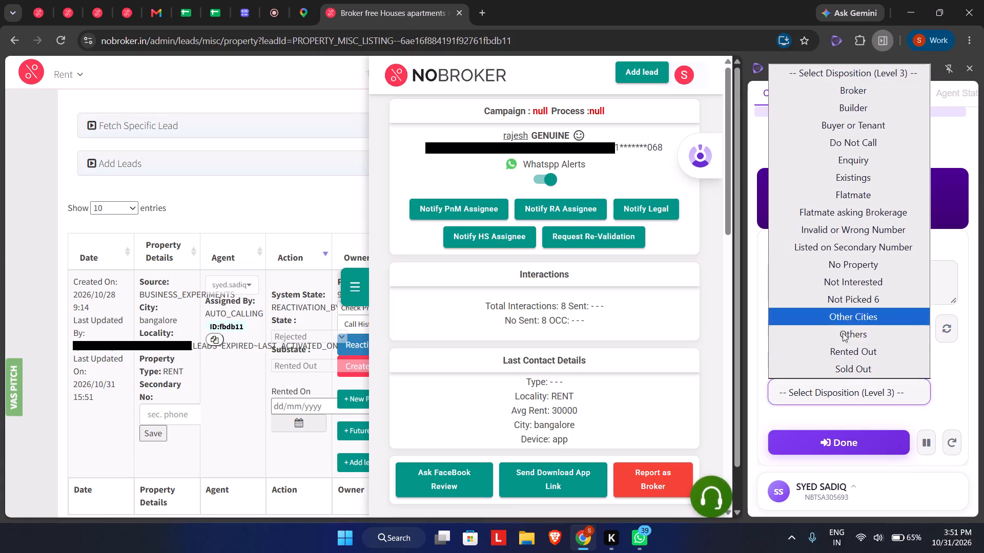
drag(840, 345, 839, 351)
click(838, 441)
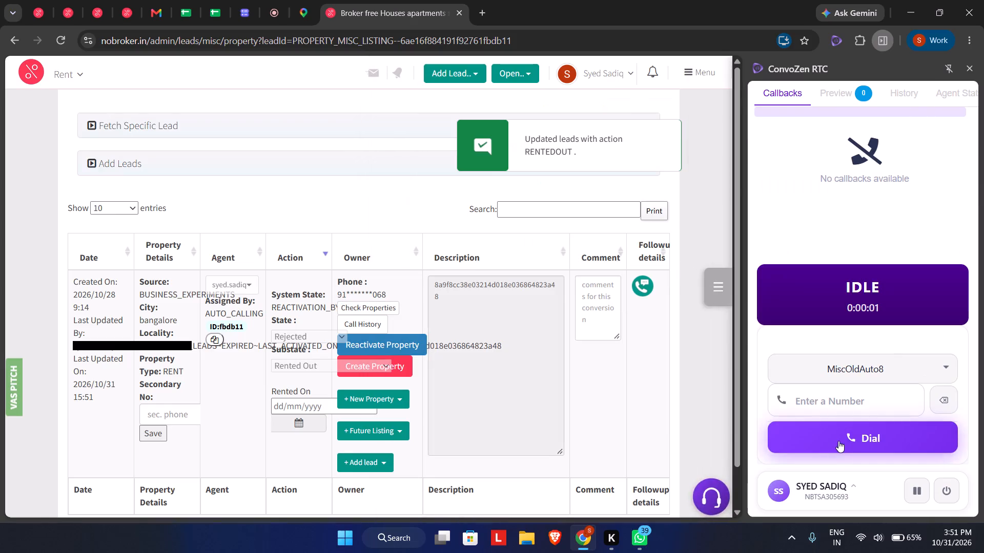
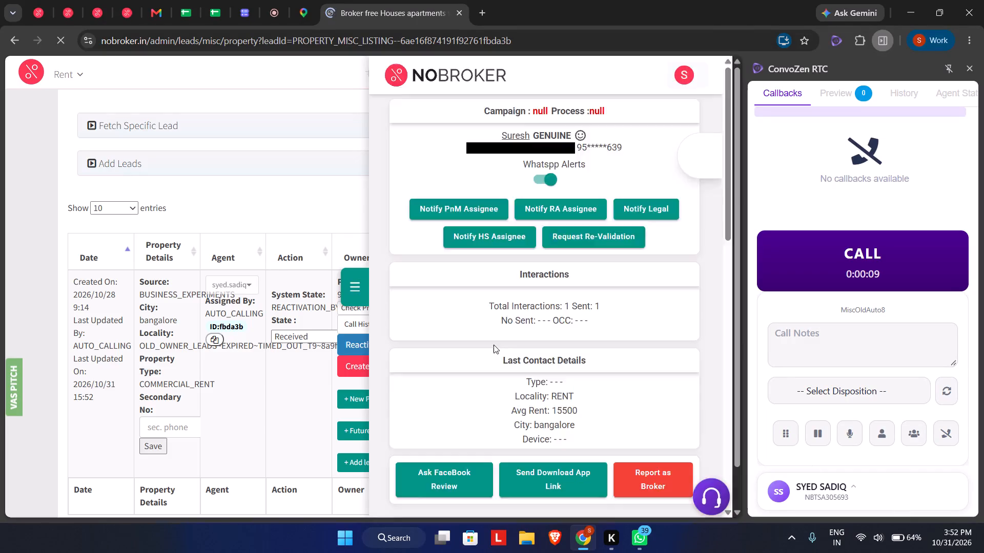
Review the Rajaji Nagar lead's listed properties and set the lead's state to Rejected.
scroll(492, 345, down, 5)
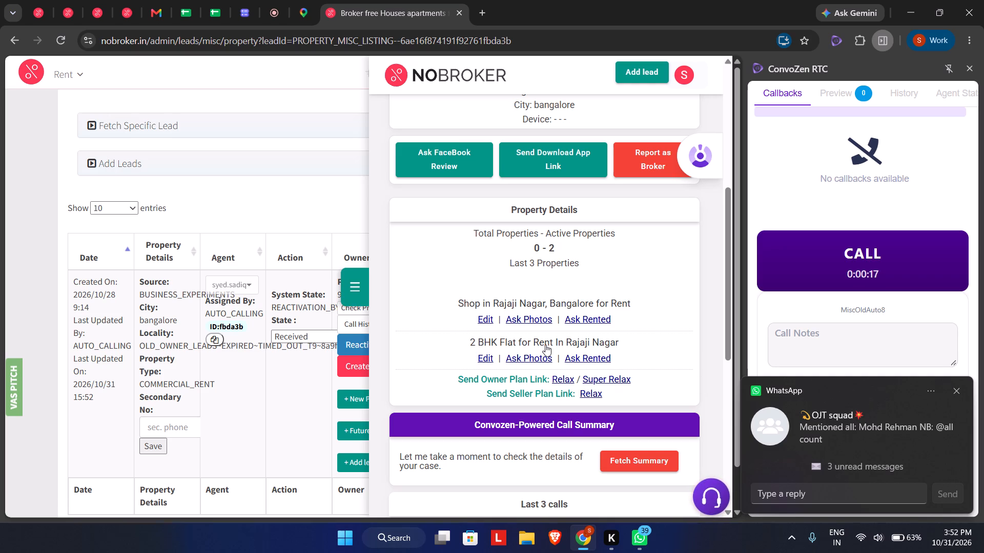
click(300, 334)
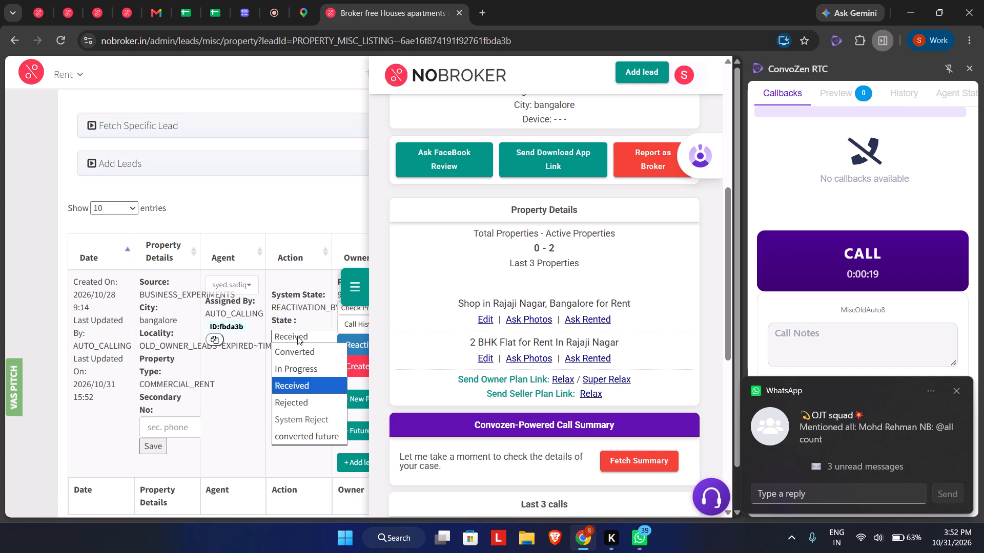
click(276, 397)
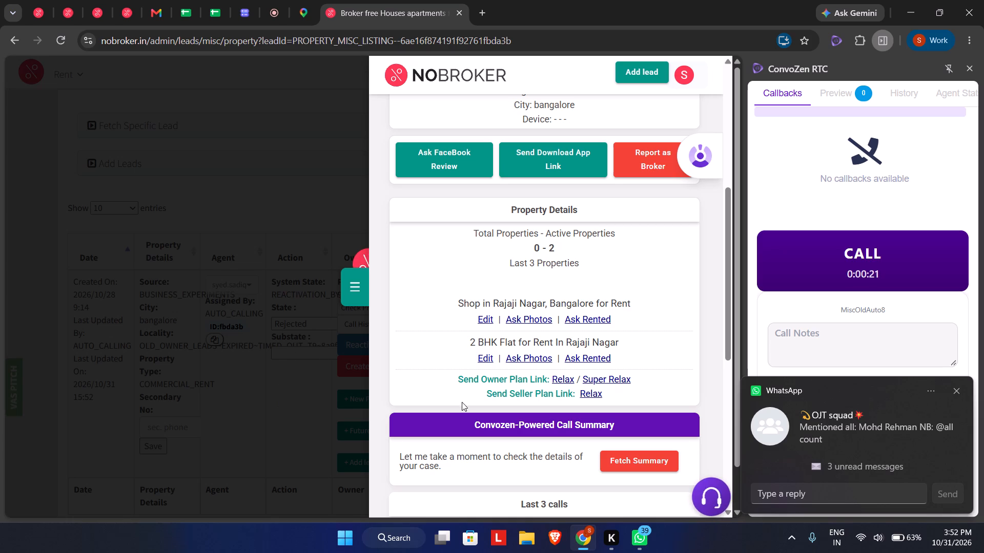
Dismiss the WhatsApp notification covering the call controls and end the ongoing call.
click(960, 393)
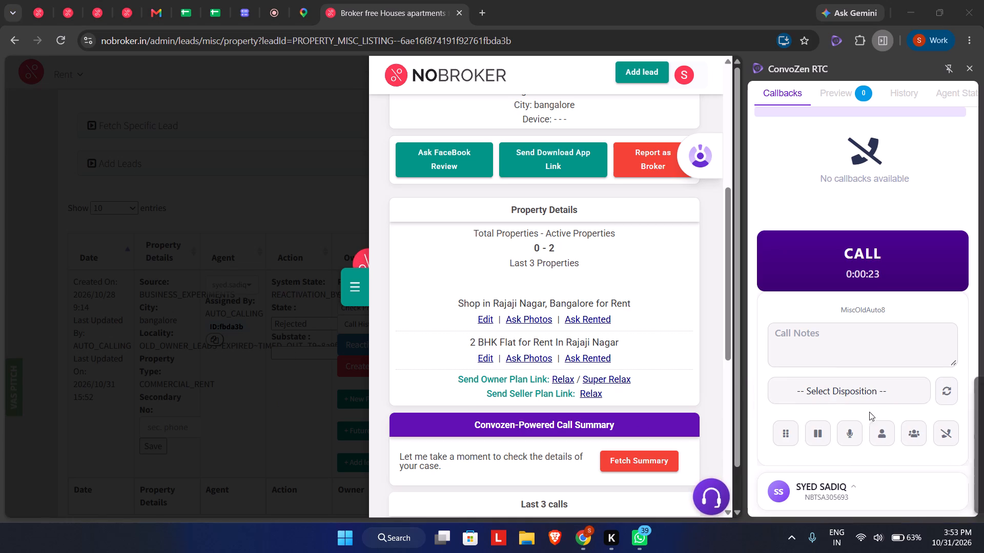
click(938, 439)
Set the call's disposition to Click Calling and its level 2 disposition to Rejected.
click(838, 405)
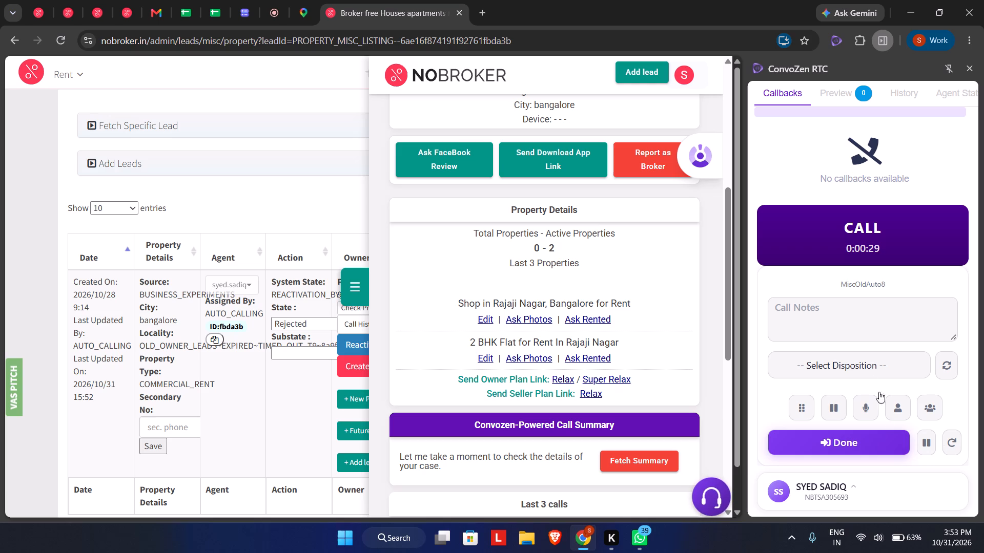
click(852, 360)
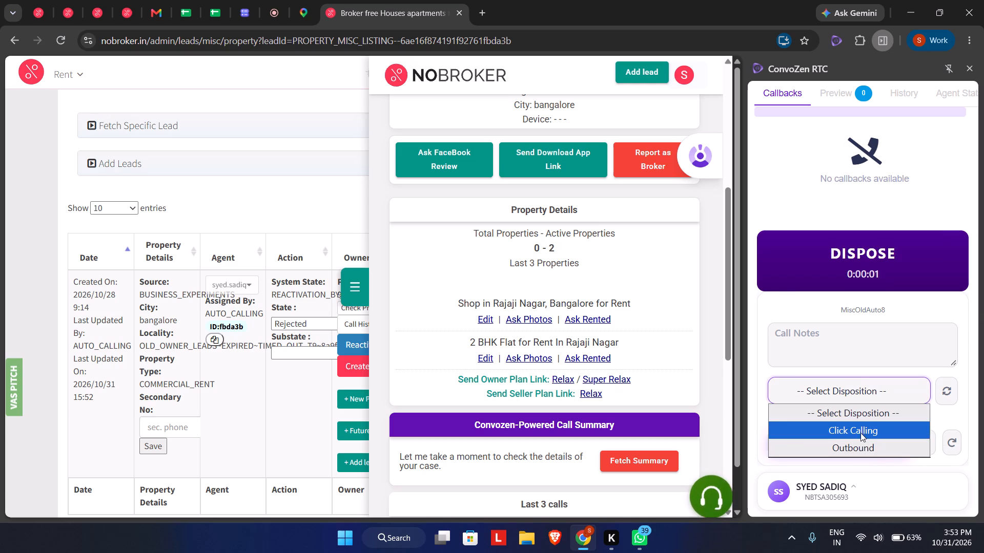
click(860, 432)
click(851, 392)
drag(856, 429, 863, 476)
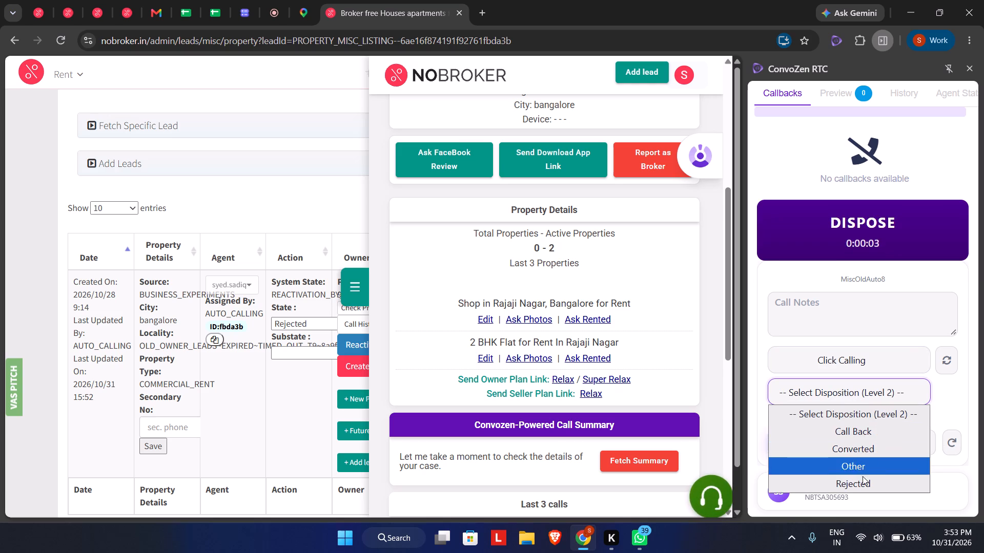
Set the call disposition to Rejected at level 2 and Rented Out at level 3, and submit it.
drag(863, 476, 866, 484)
click(851, 390)
click(844, 348)
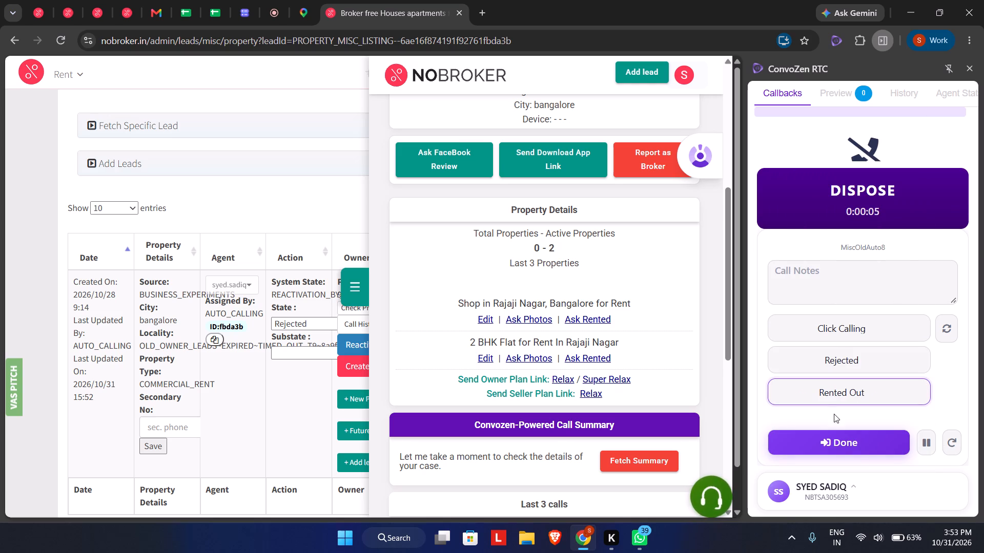
click(836, 436)
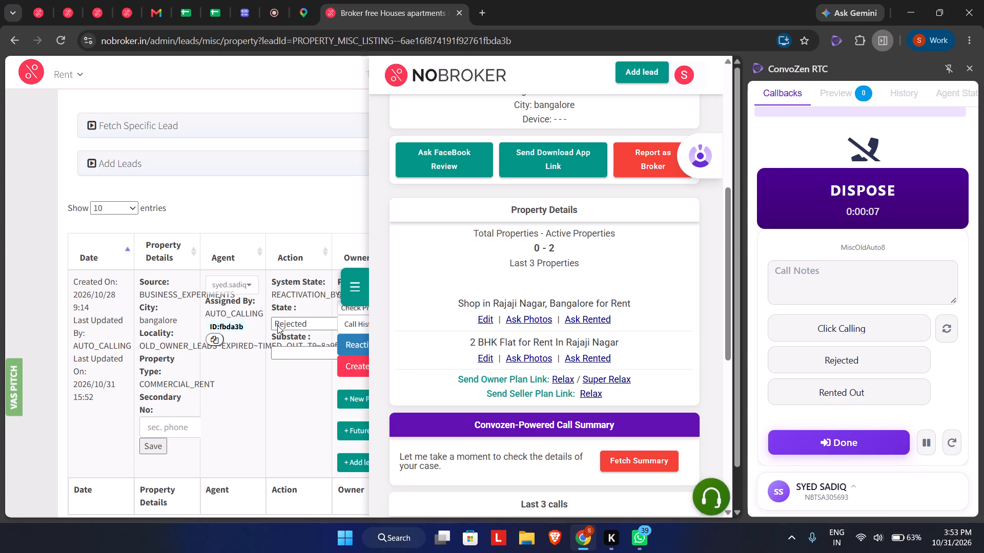
Set the rejected lead's substate to Rented Out.
click(285, 355)
click(300, 264)
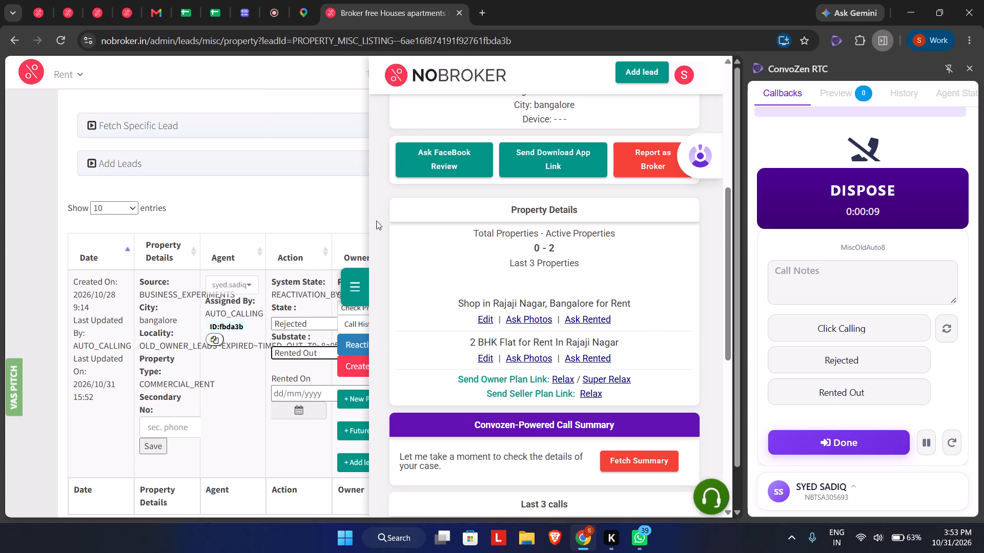
Submit the call's Rejected, Rented Out disposition again.
click(846, 435)
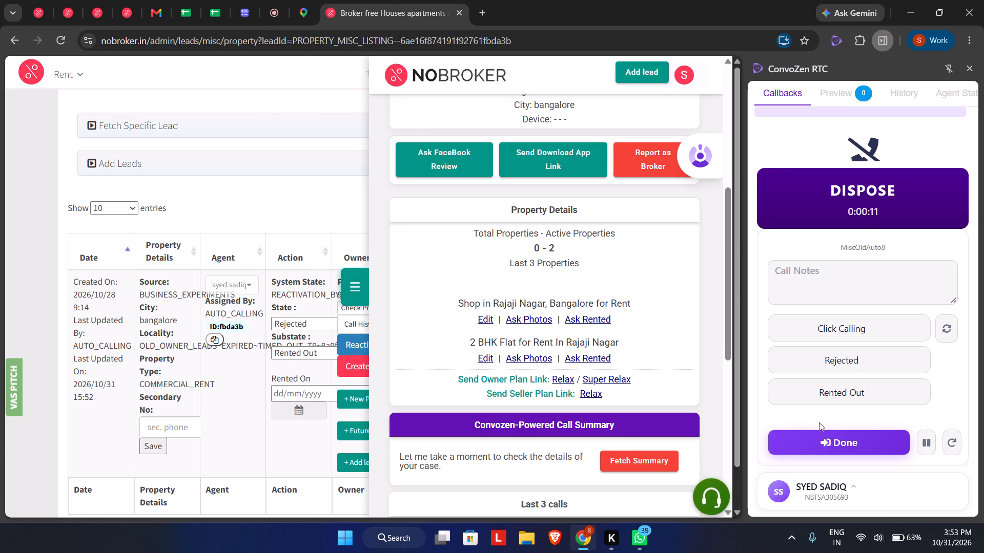
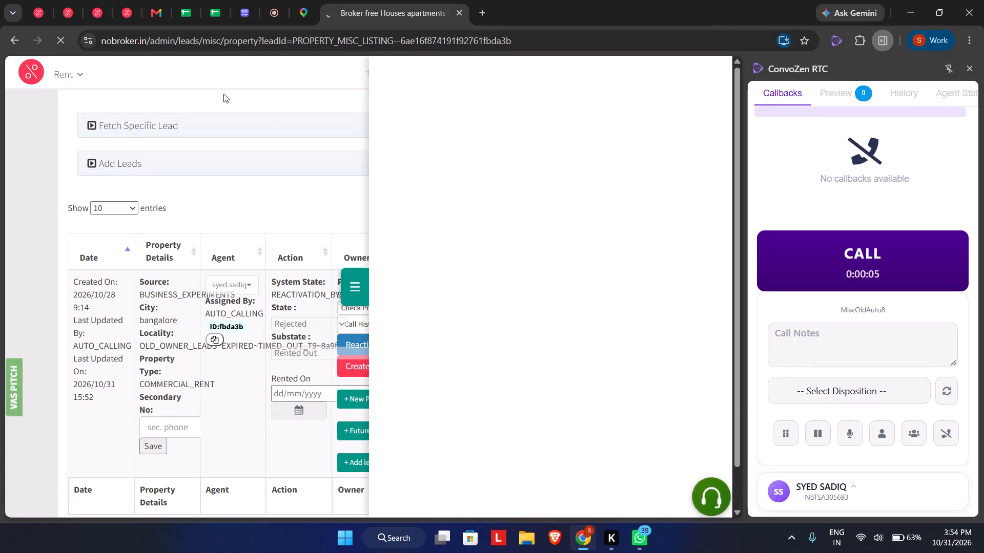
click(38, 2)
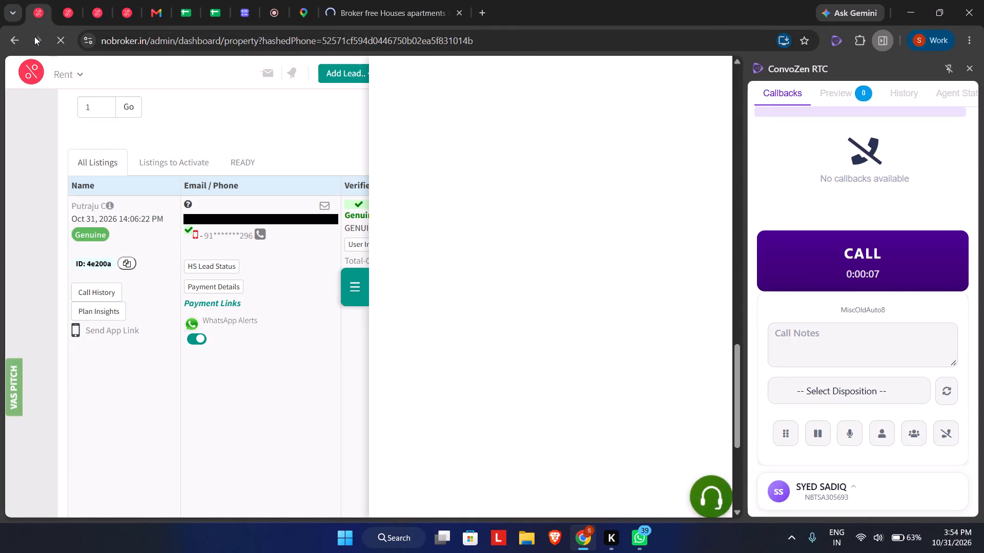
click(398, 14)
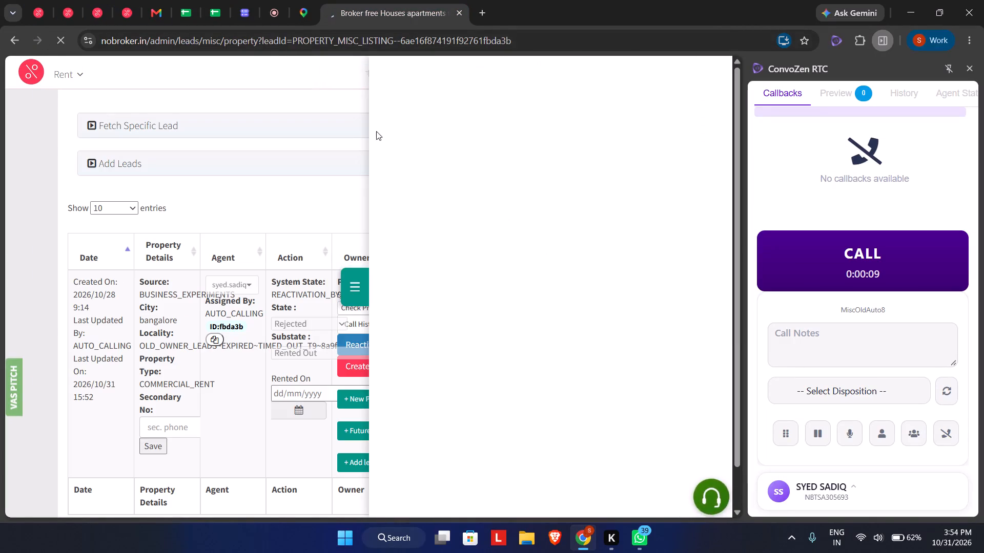
Collapse the blank side panel covering the new lead's owner details and description.
drag(345, 289, 340, 295)
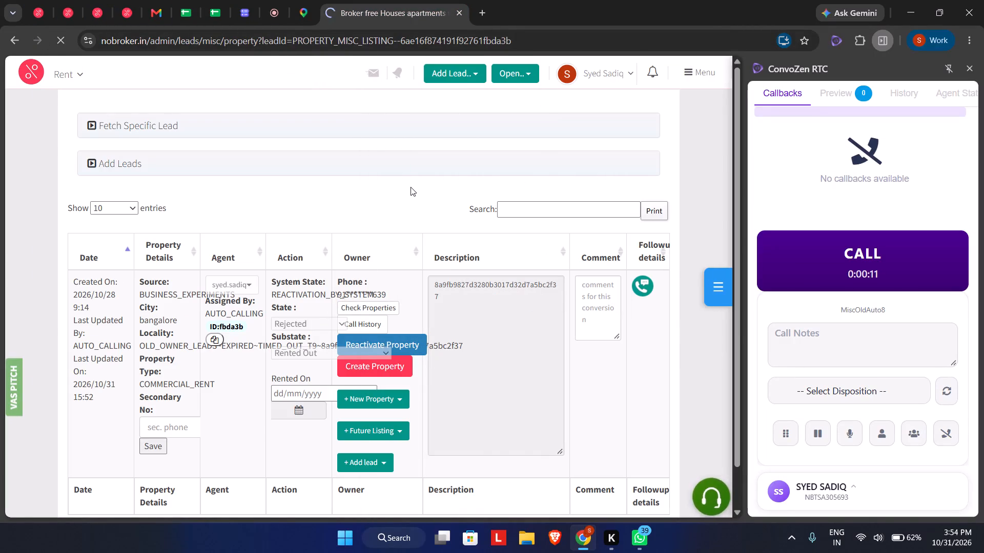
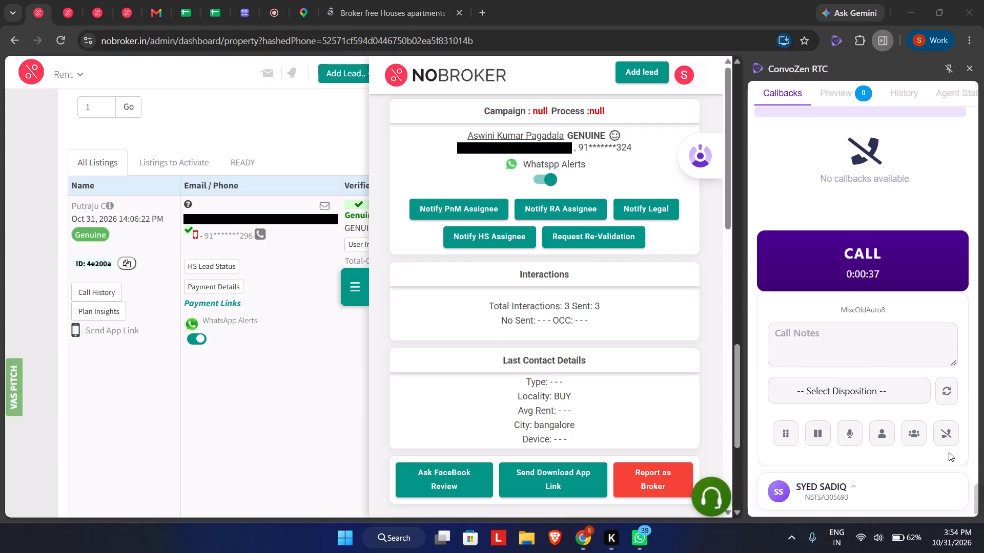
End the ongoing owner call and open its disposition choices.
click(934, 441)
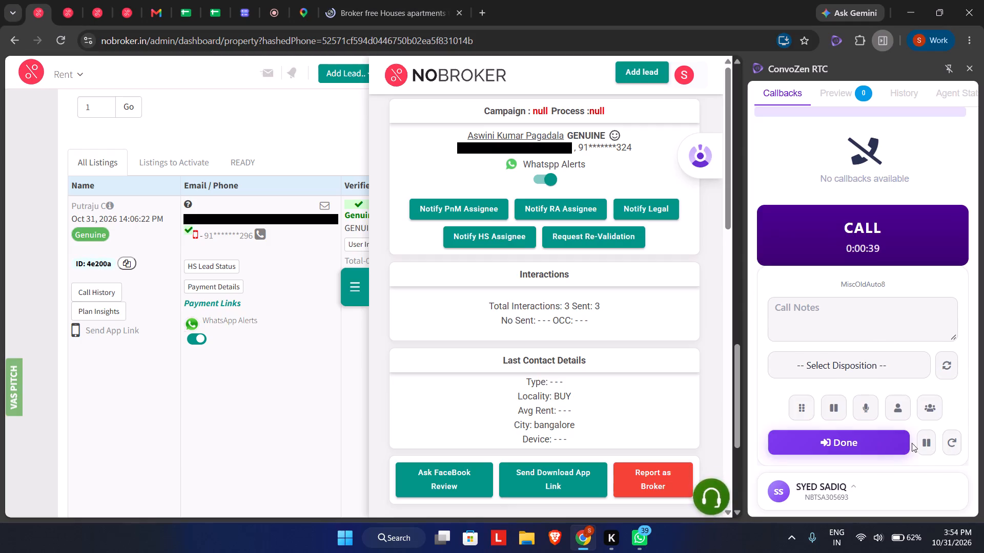
click(827, 369)
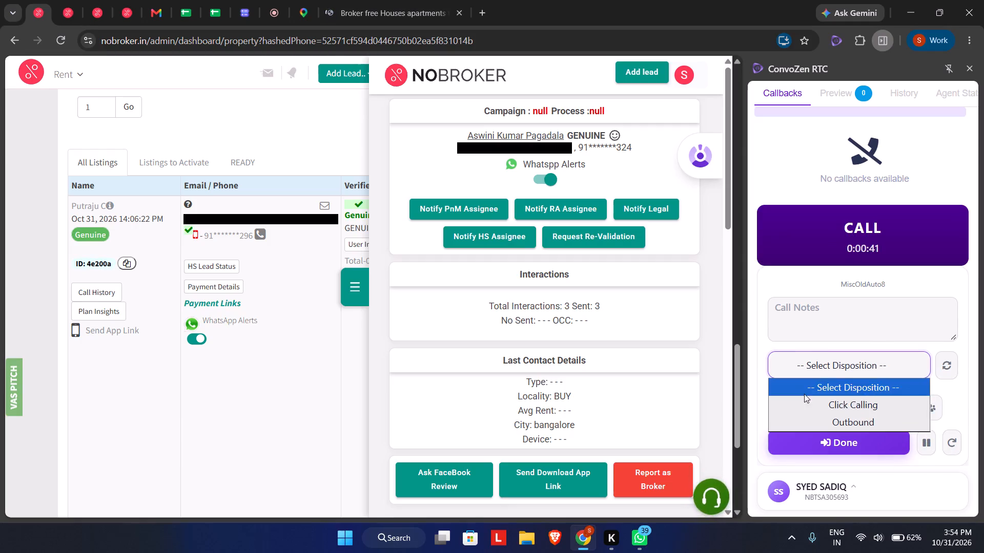
Switch to the called owner's reactivation lead record to reach its state setting.
click(345, 0)
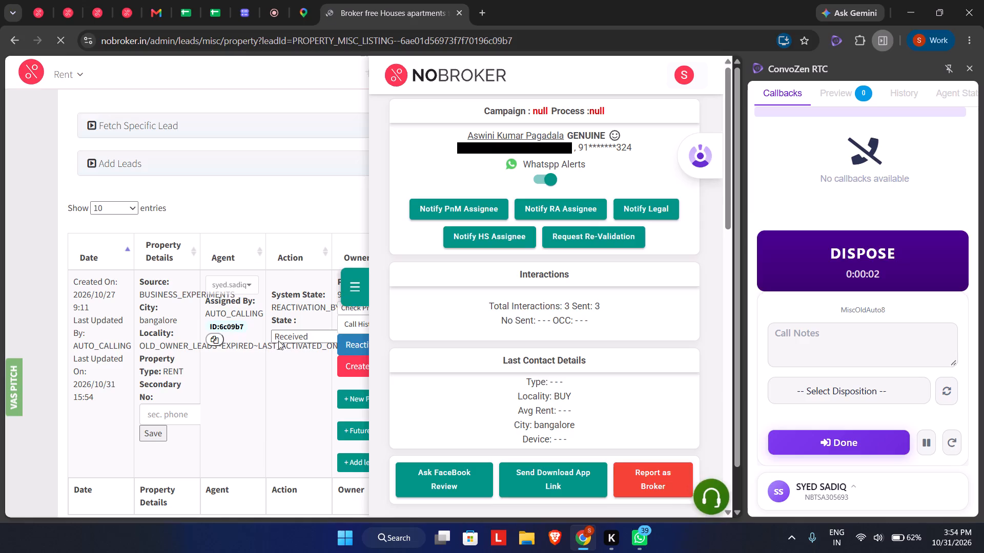
scroll(505, 394, down, 4)
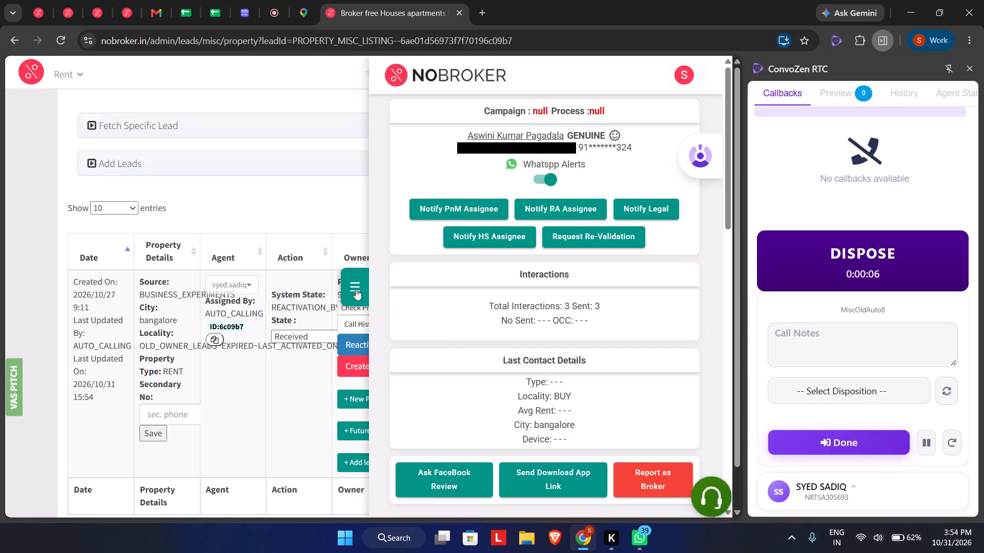
Review the owner's last properties and set the lead's state to In Progress.
scroll(449, 336, down, 5)
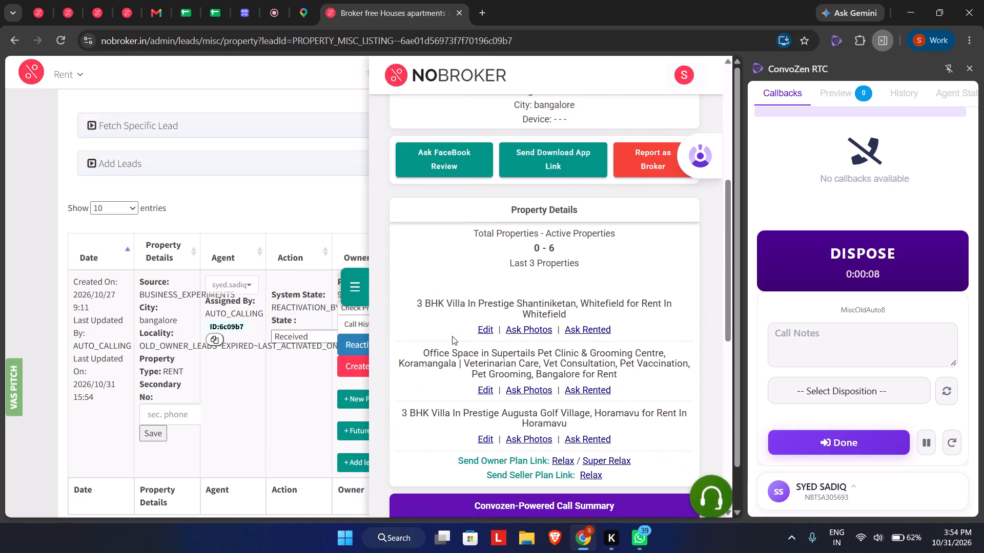
click(306, 339)
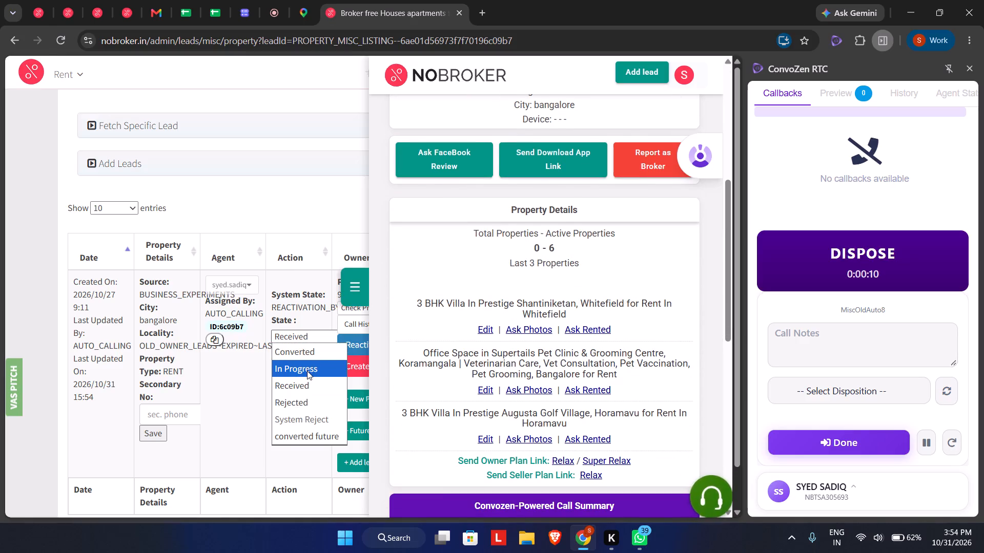
click(307, 371)
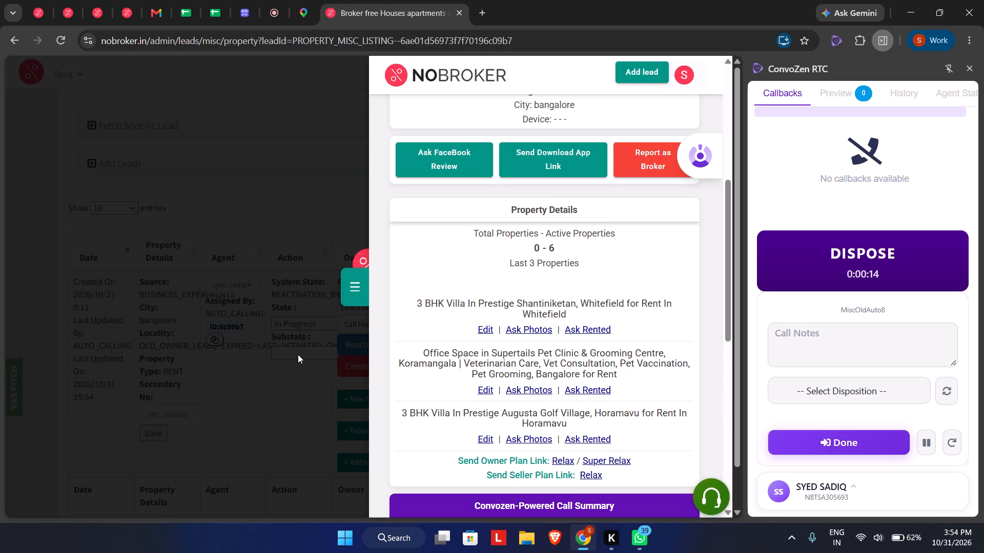
Dispose the ended call under the Click Calling disposition.
click(858, 391)
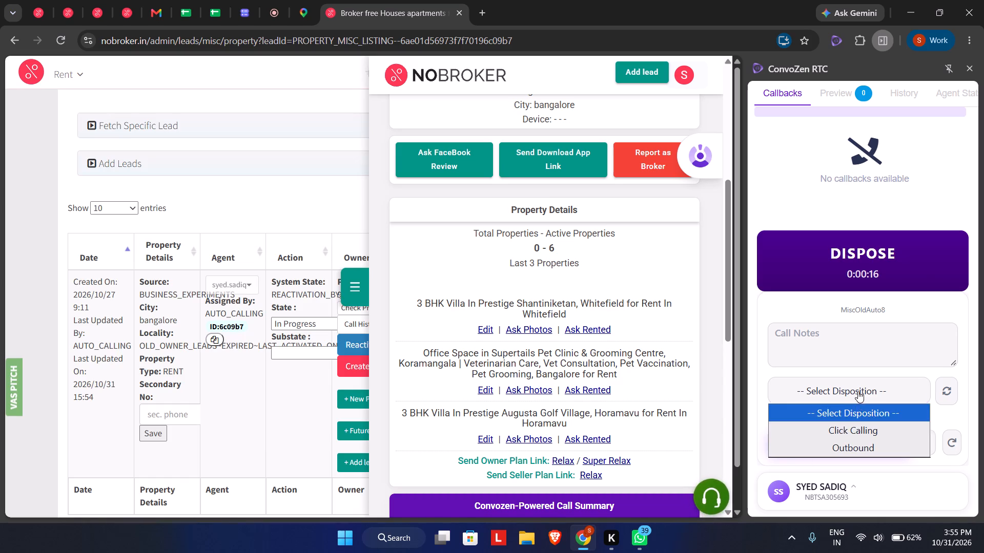
click(856, 427)
click(843, 390)
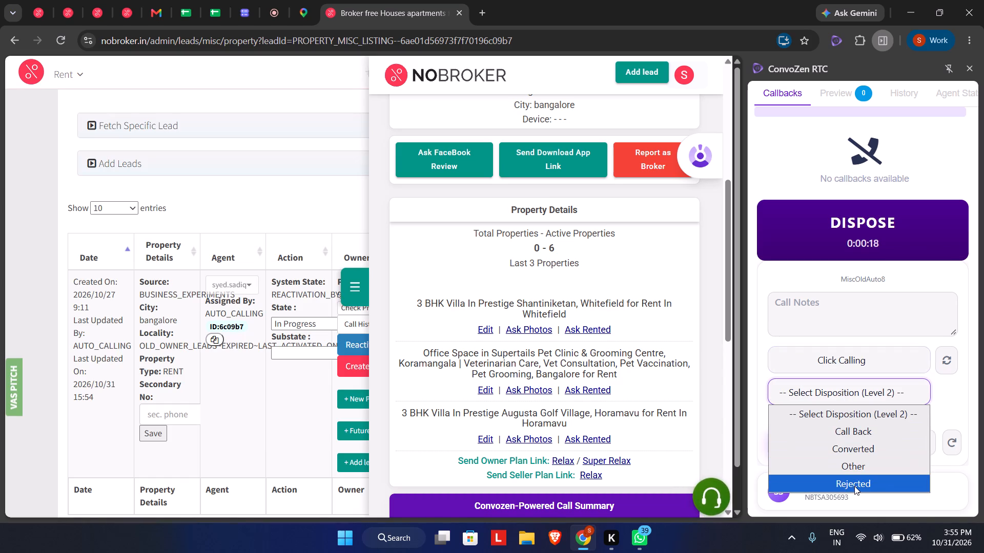
Set the call's second and third disposition levels to Call Back and Busy or Disconnected.
click(833, 428)
click(824, 381)
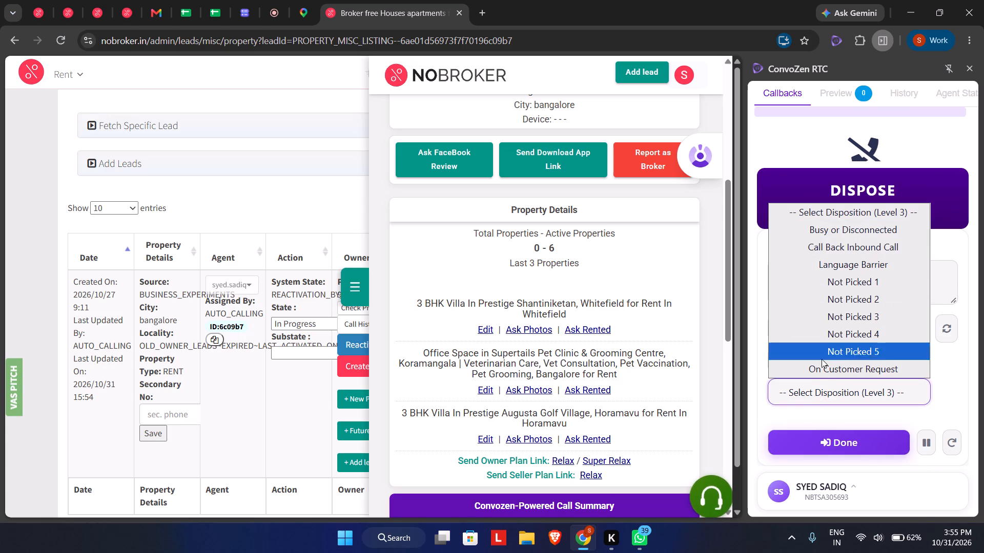
click(813, 232)
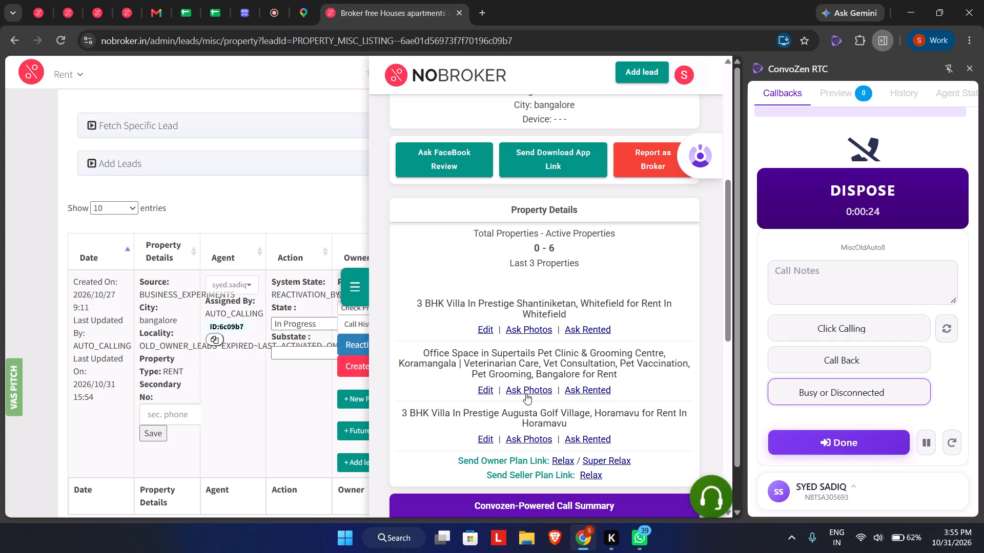
Set the In Progress lead's substate to NOTPICK2.
click(293, 360)
click(292, 347)
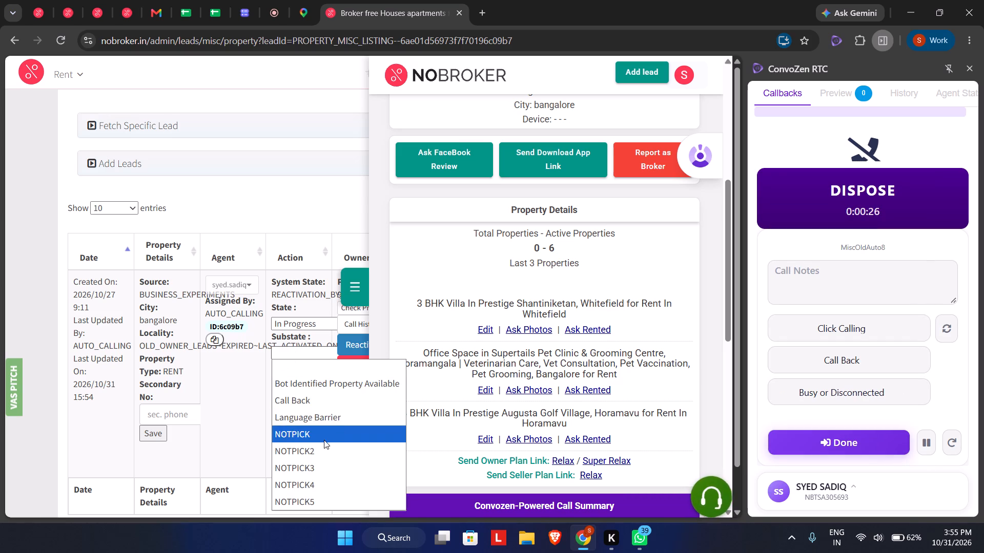
click(324, 440)
Submit the call's Click Calling, Call Back, Busy or Disconnected disposition.
click(830, 442)
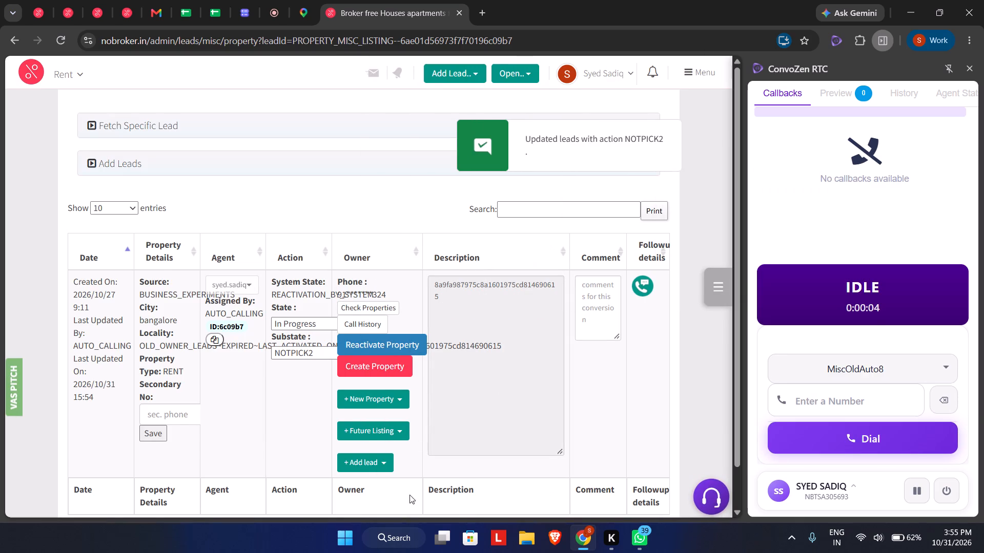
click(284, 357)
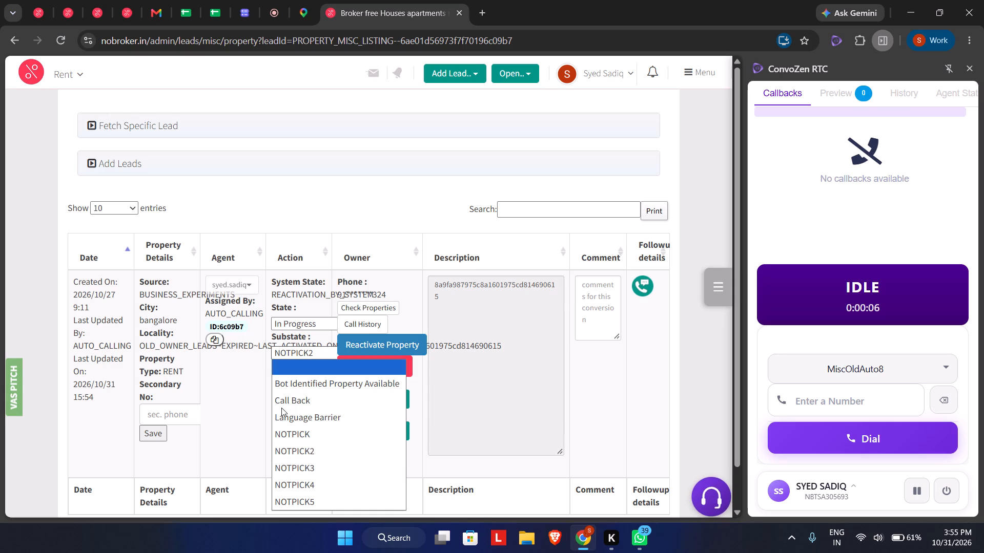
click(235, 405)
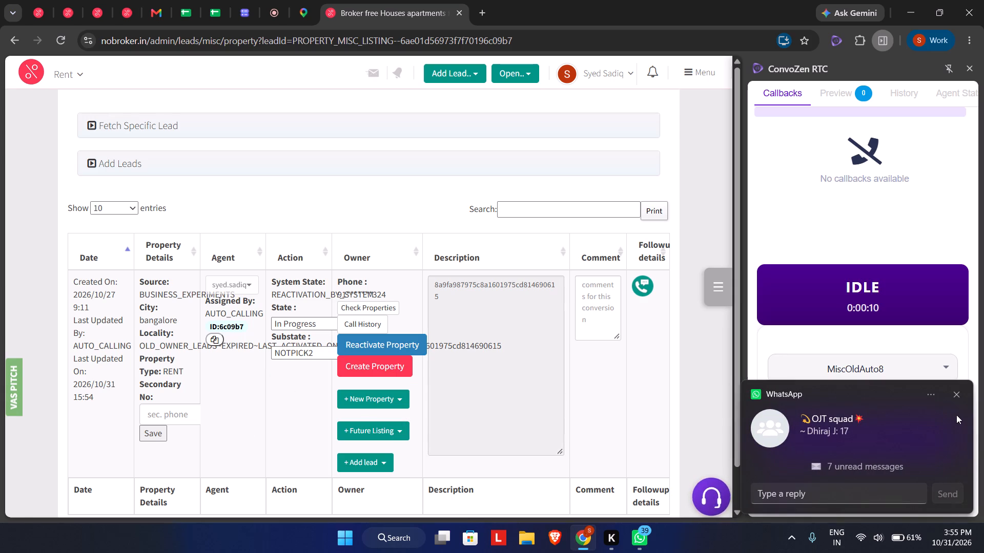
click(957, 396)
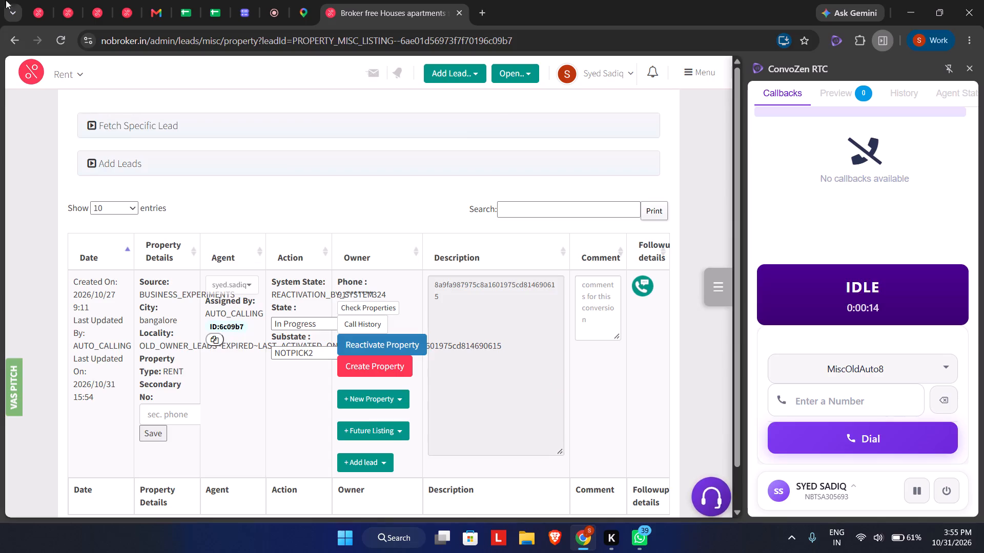
Reload the owner dashboard with the Sompura listings and review the already open owner dashboard with the Medahalli flat.
click(32, 3)
click(53, 43)
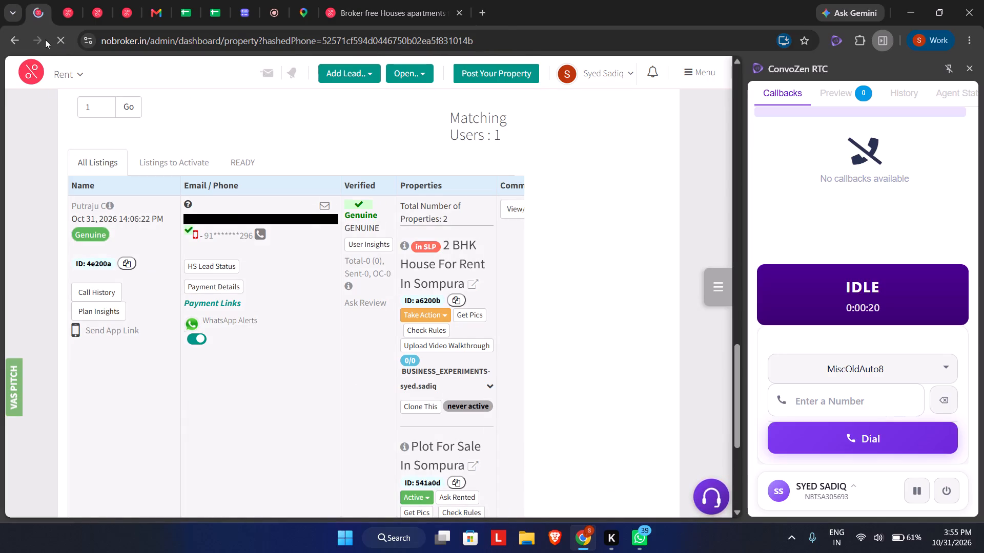
click(58, 0)
scroll(168, 314, down, 4)
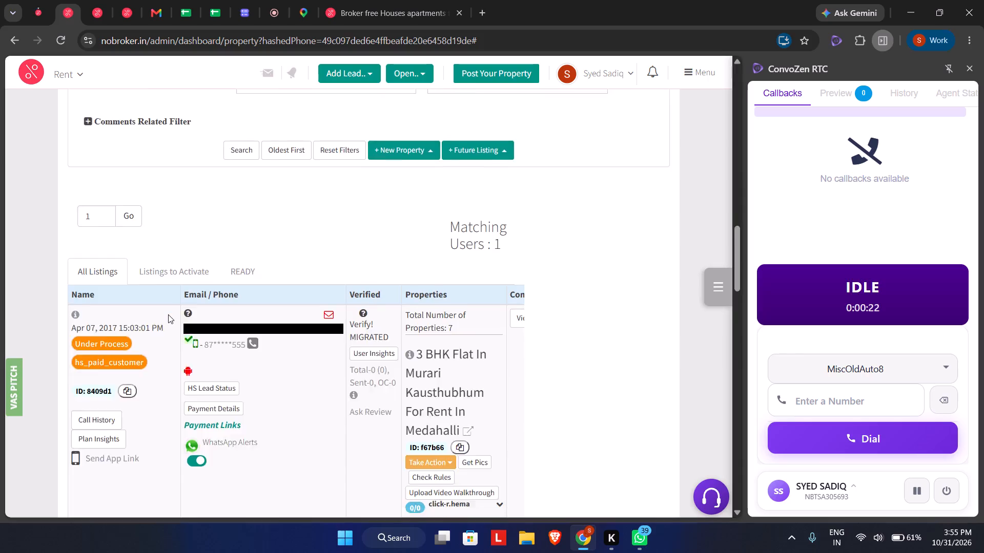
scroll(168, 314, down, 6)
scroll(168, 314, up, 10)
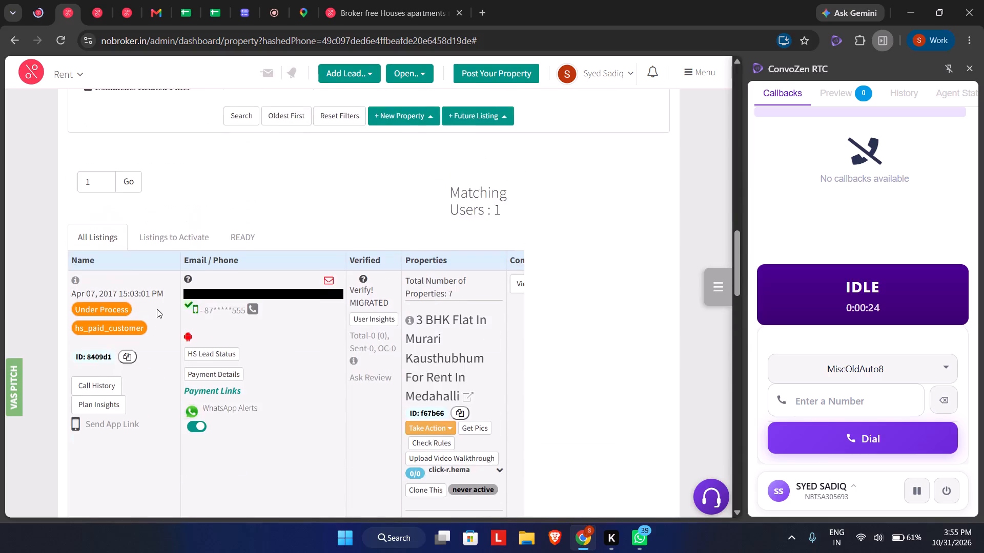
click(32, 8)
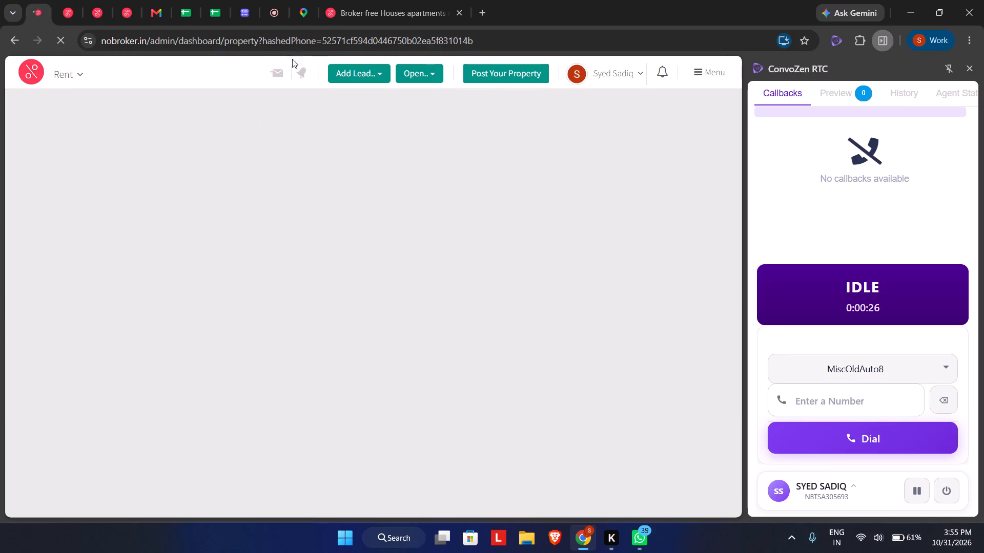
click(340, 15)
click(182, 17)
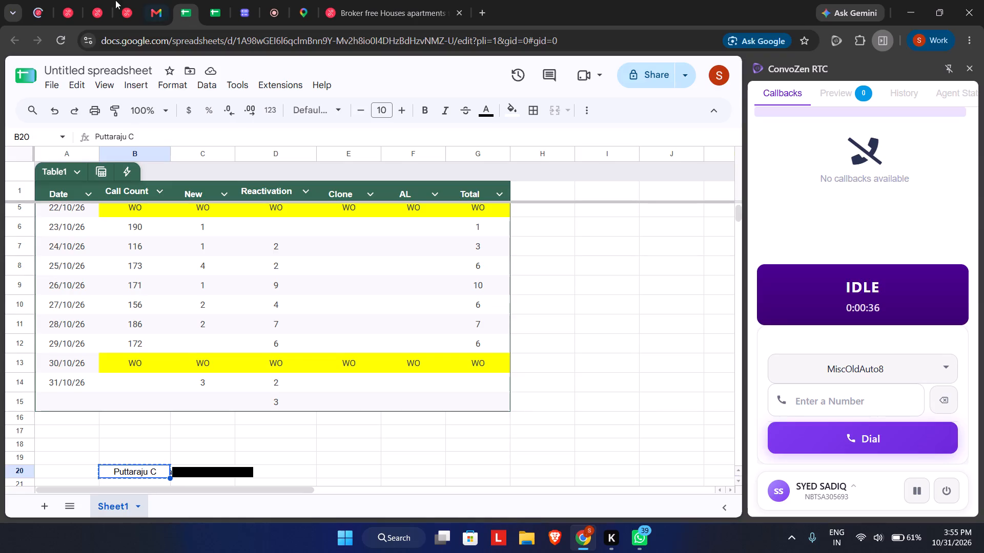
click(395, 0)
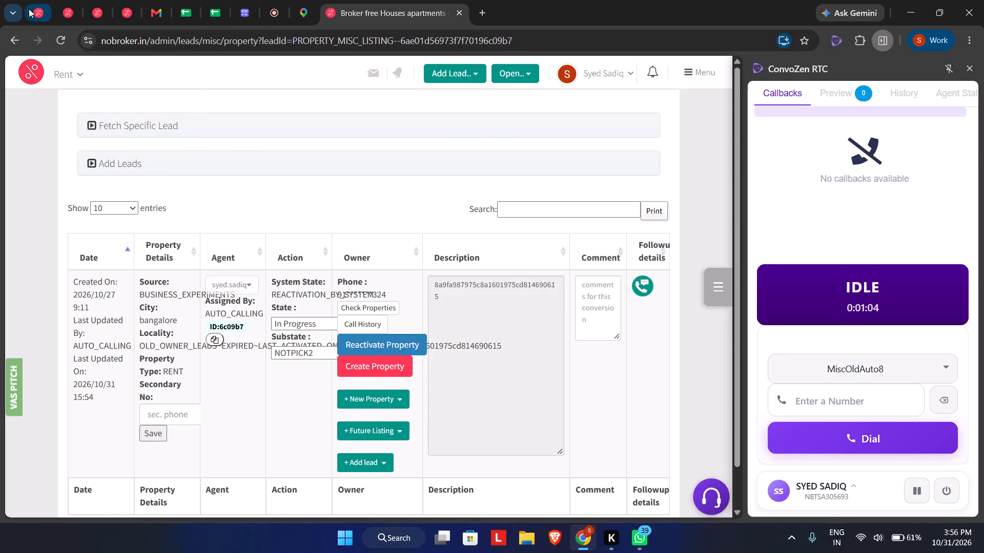
Examine the Sompura owner's dashboard entry, covering the 2 BHK house for rent and the plot for sale.
click(30, 8)
scroll(269, 325, up, 1)
scroll(271, 327, down, 2)
scroll(325, 424, down, 1)
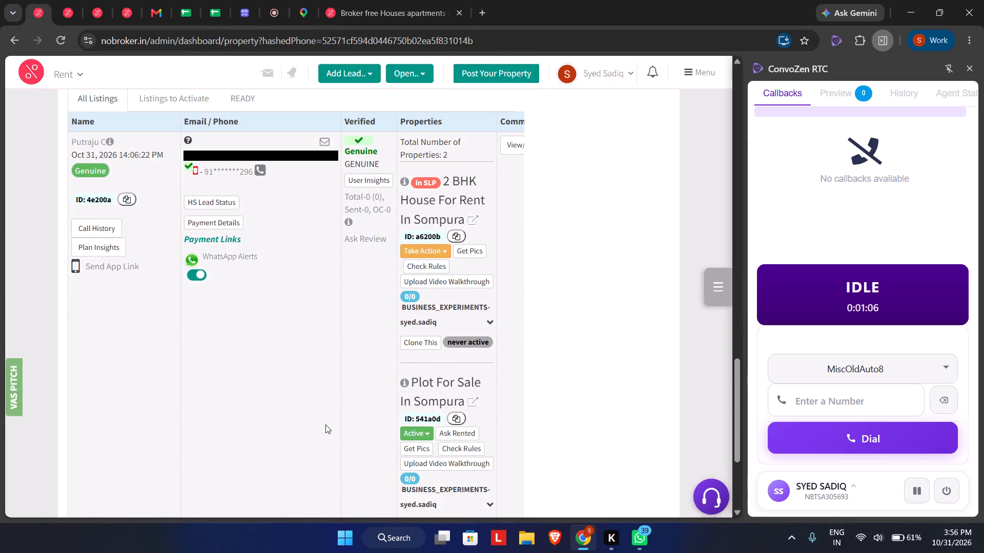
scroll(325, 424, down, 2)
scroll(325, 424, up, 1)
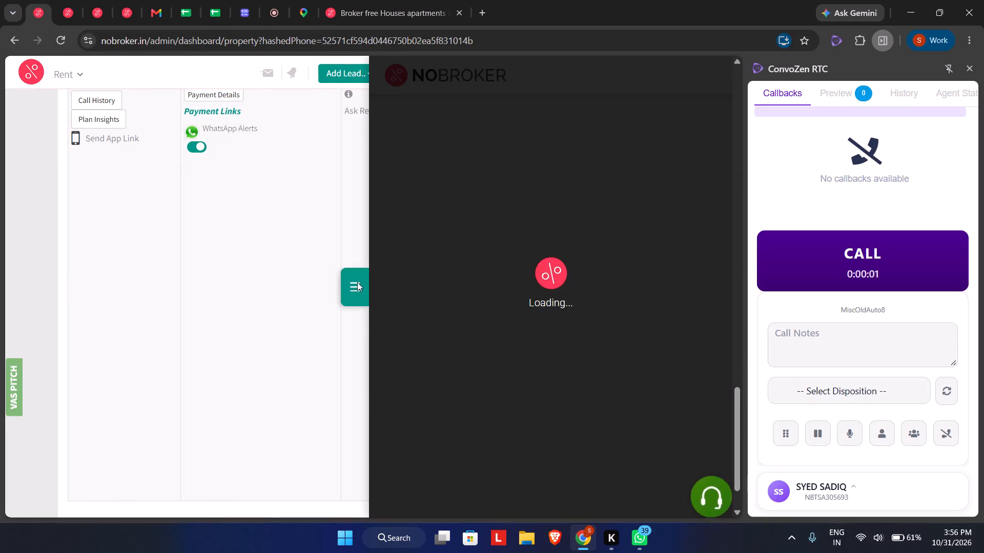
click(357, 282)
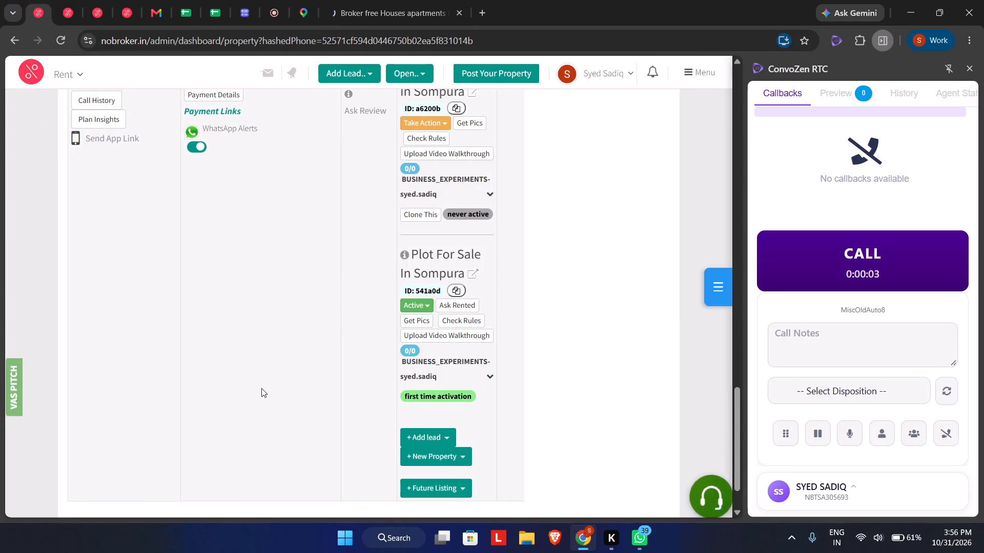
scroll(260, 389, up, 2)
scroll(295, 299, up, 4)
scroll(285, 411, down, 1)
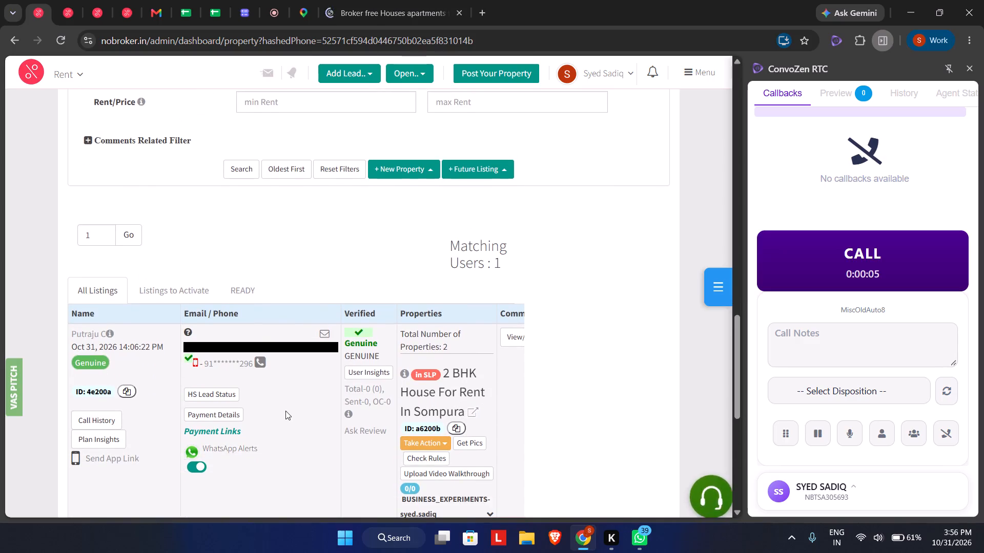
scroll(257, 446, down, 3)
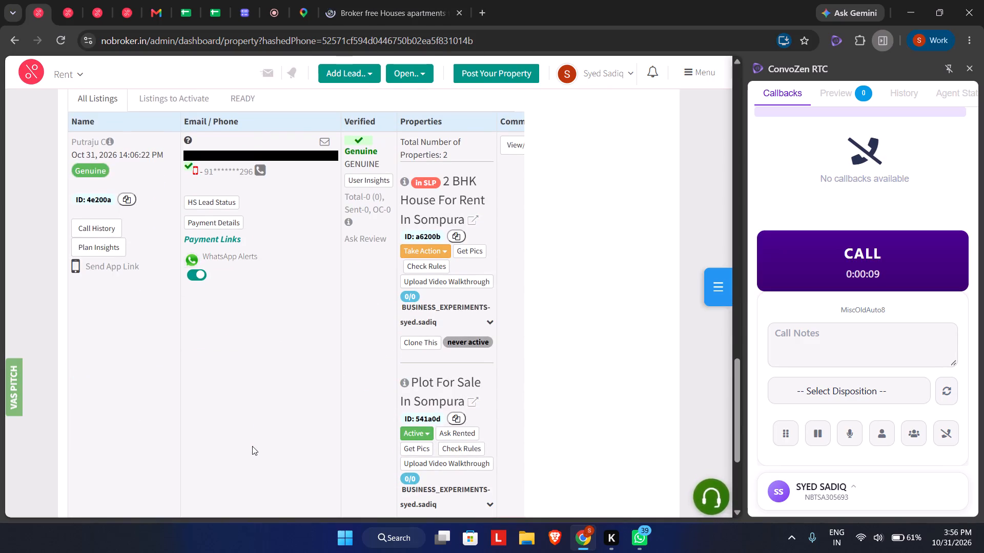
scroll(252, 446, up, 1)
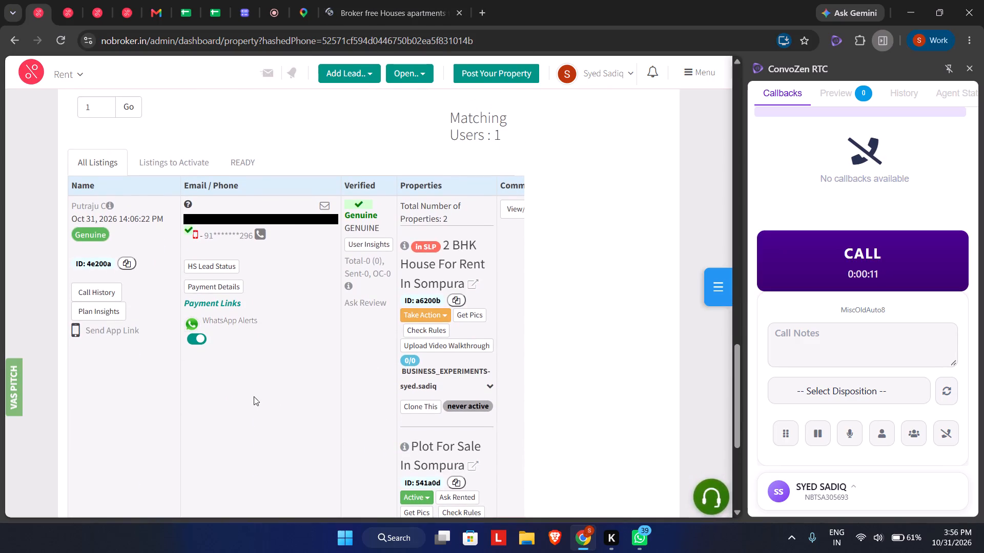
scroll(271, 403, up, 5)
scroll(344, 552, down, 5)
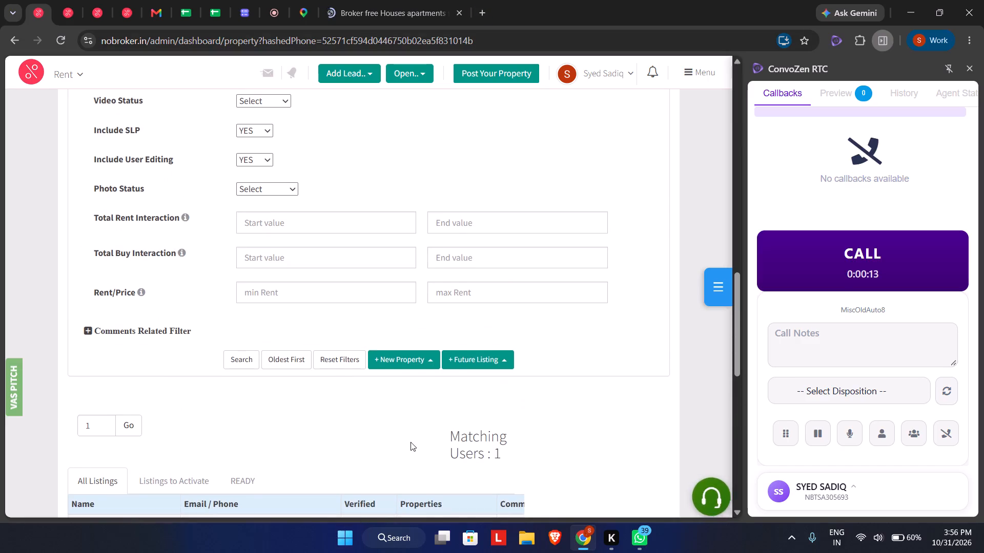
scroll(411, 442, down, 1)
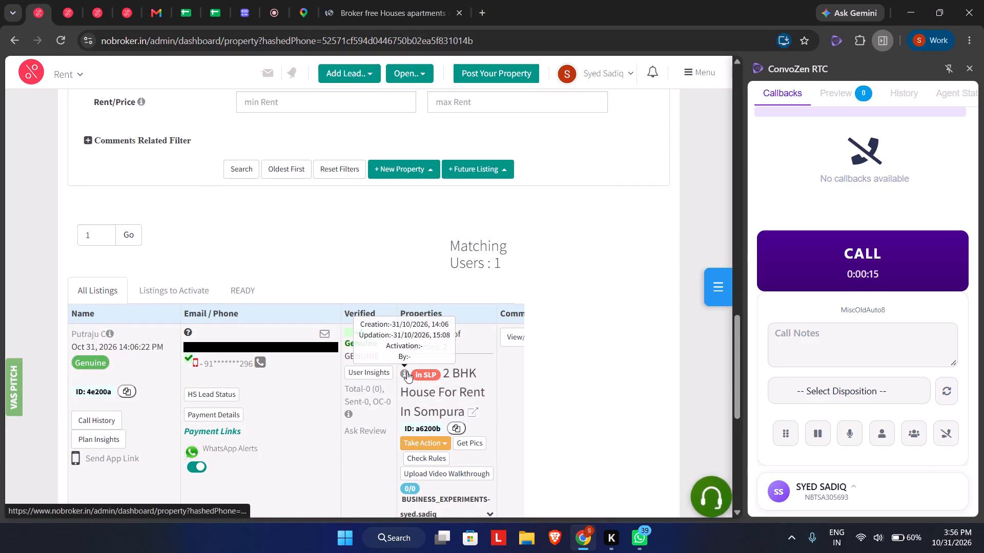
scroll(396, 440, down, 2)
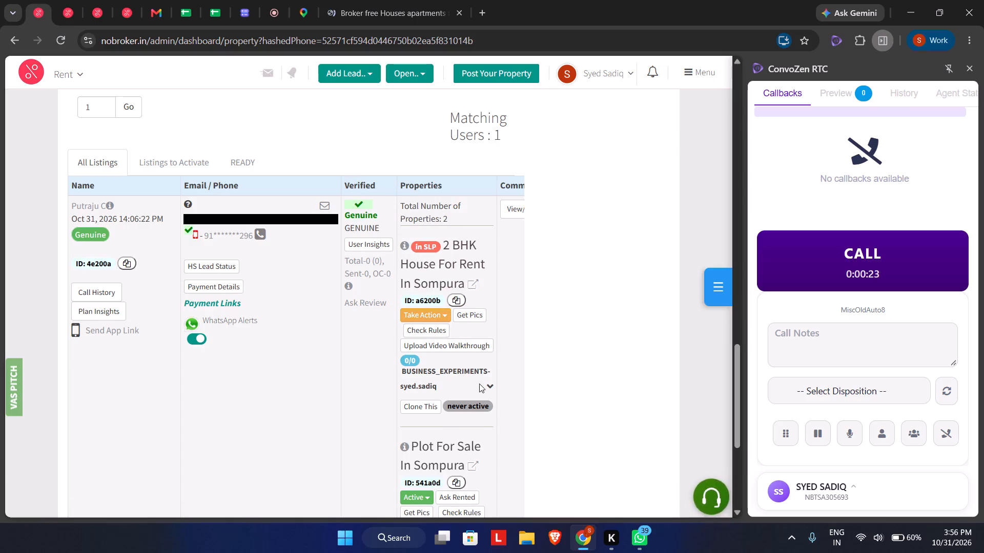
scroll(426, 368, up, 5)
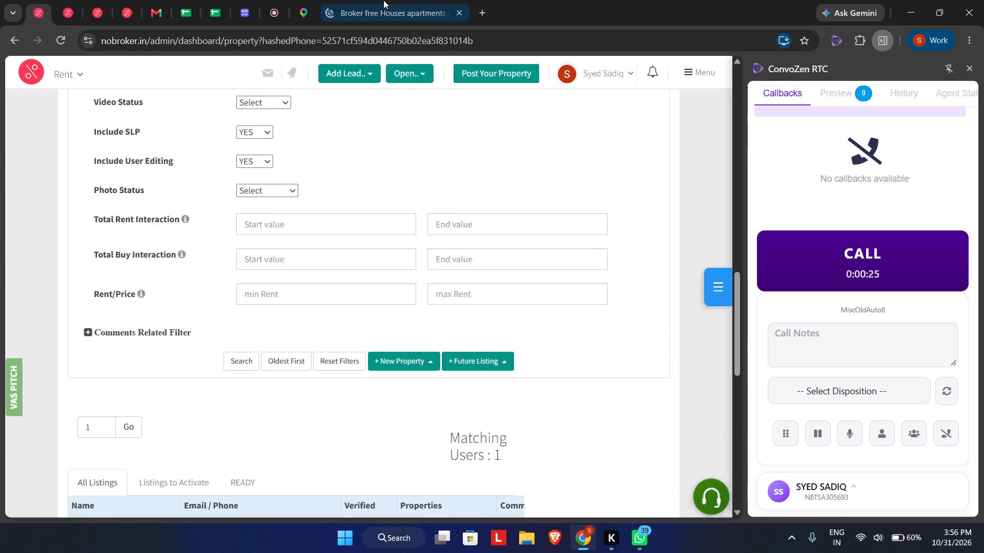
Return to the lead page of the ongoing call and end the call.
click(383, 0)
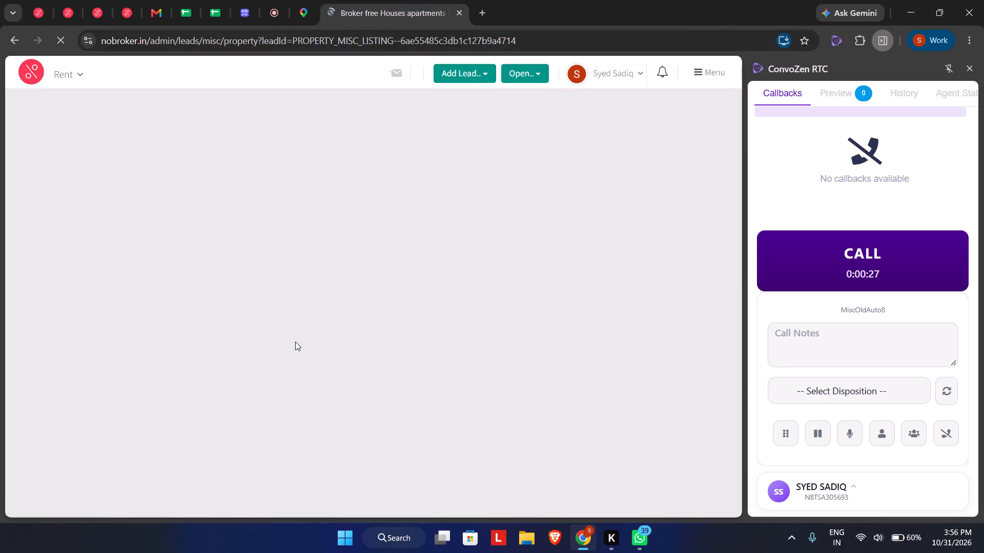
click(940, 437)
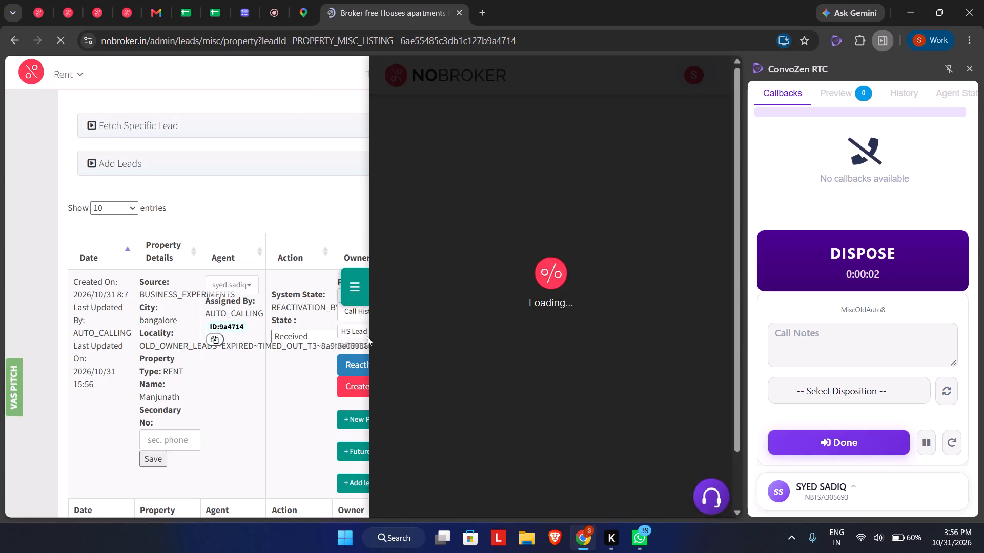
Set the new lead's state to In Progress with the substate NOTPICK.
click(298, 336)
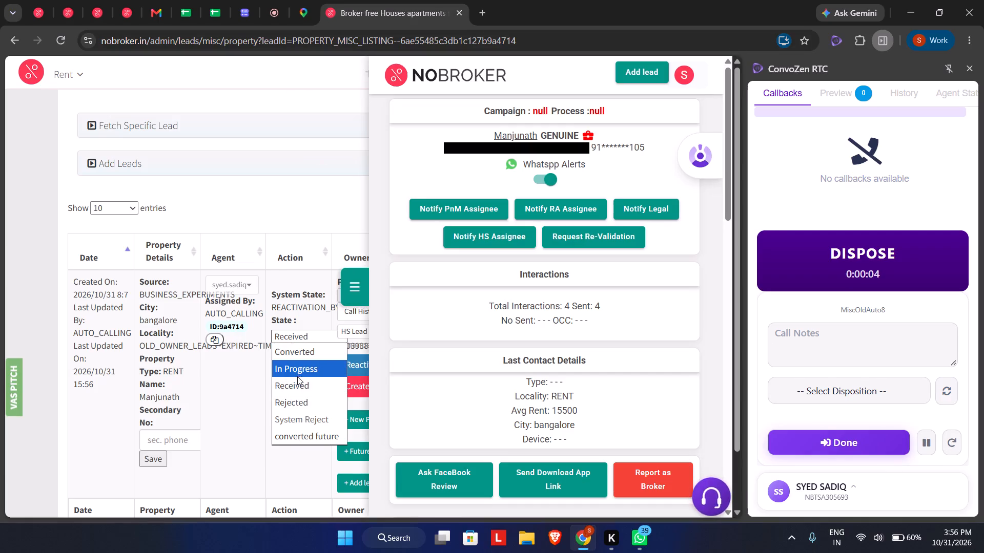
click(291, 373)
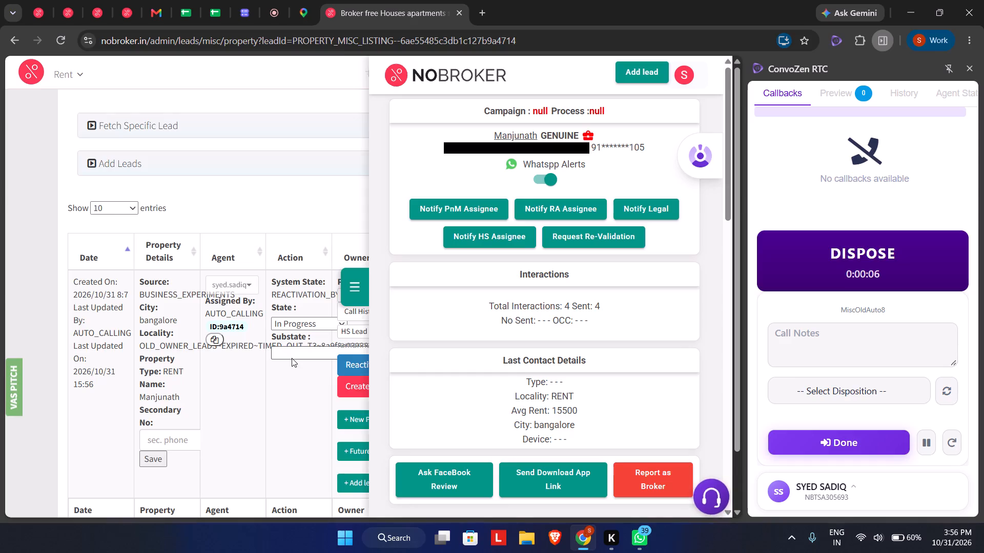
click(292, 358)
click(298, 436)
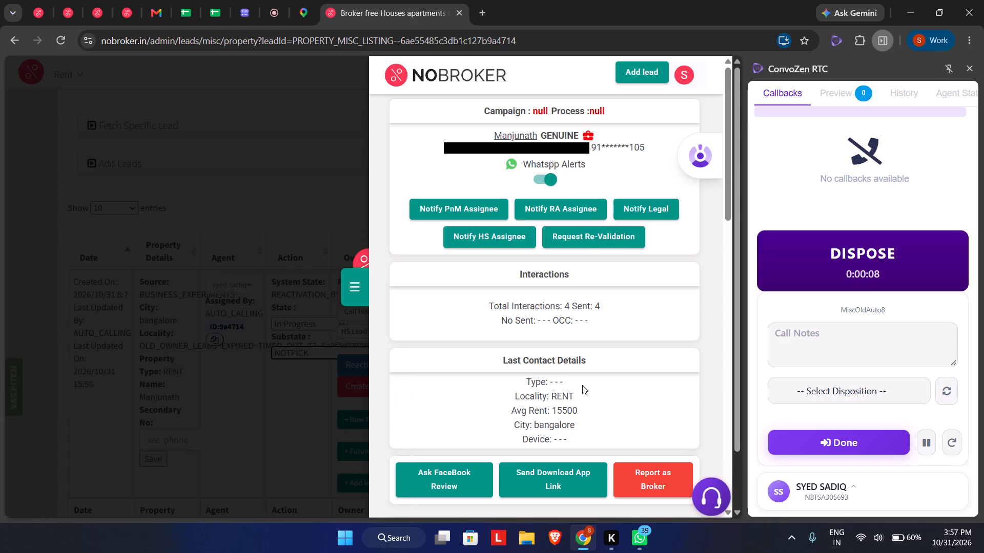
Set the ended call's disposition to Outbound, Not Picked.
click(849, 403)
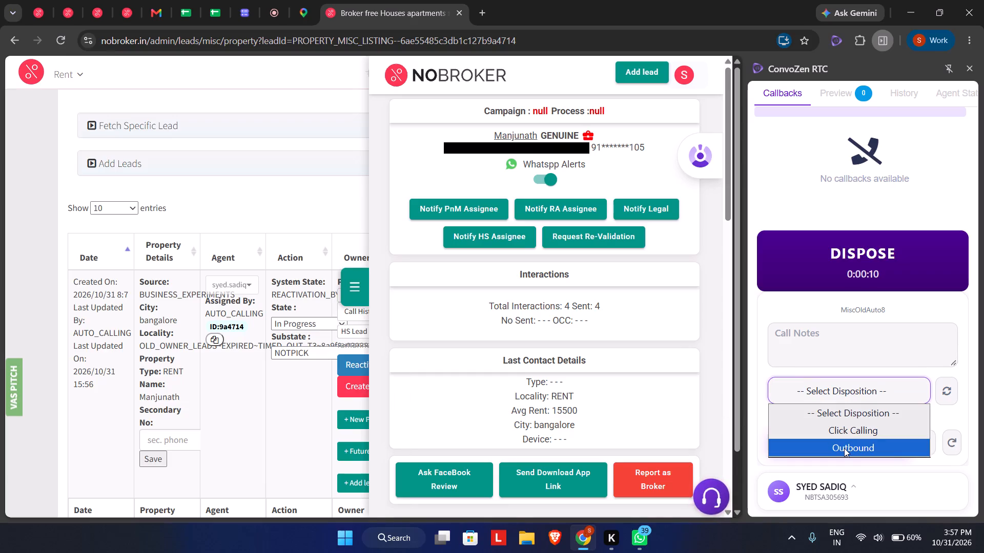
click(844, 448)
click(823, 387)
click(830, 432)
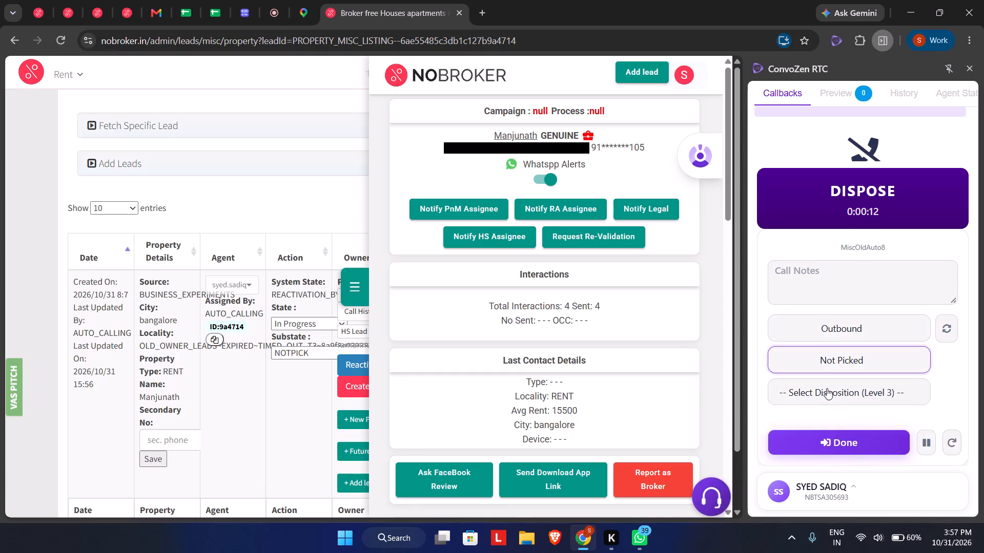
Set the third-level disposition of the ended call to Voice Mail and submit the disposition.
click(827, 388)
click(829, 487)
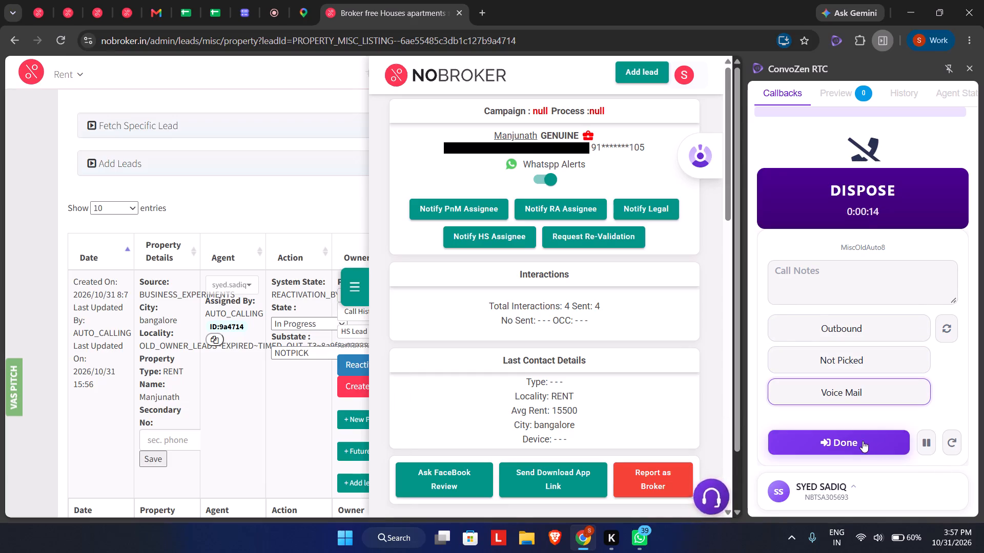
click(863, 441)
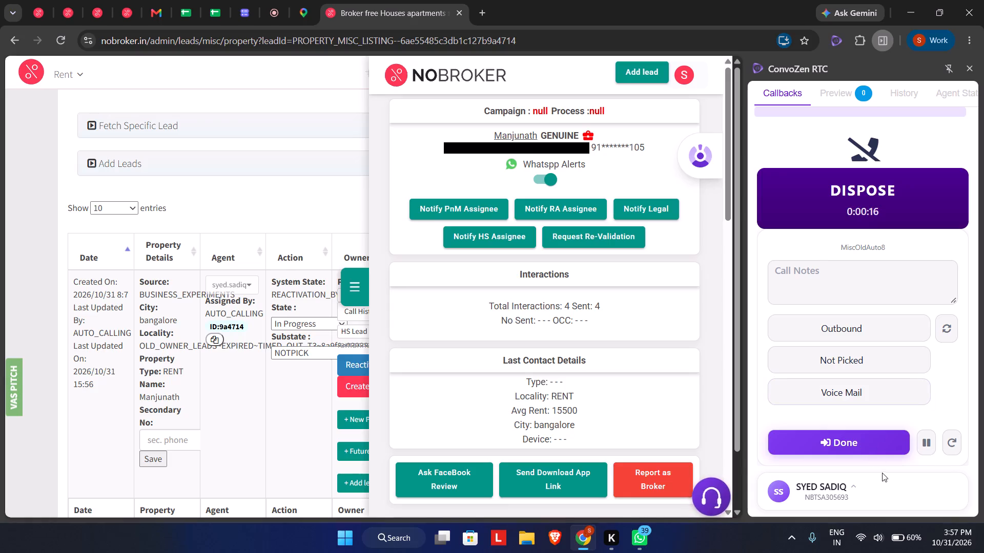
click(869, 438)
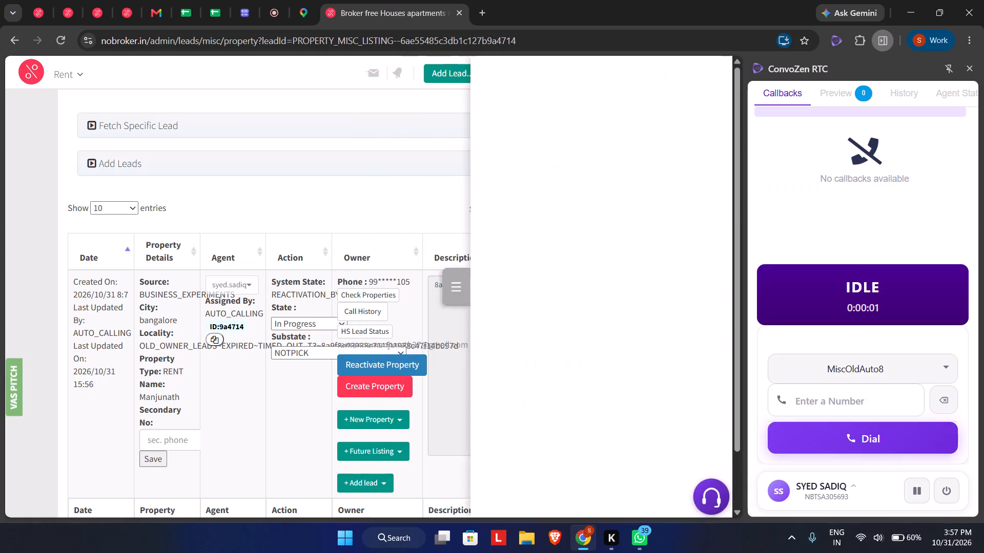
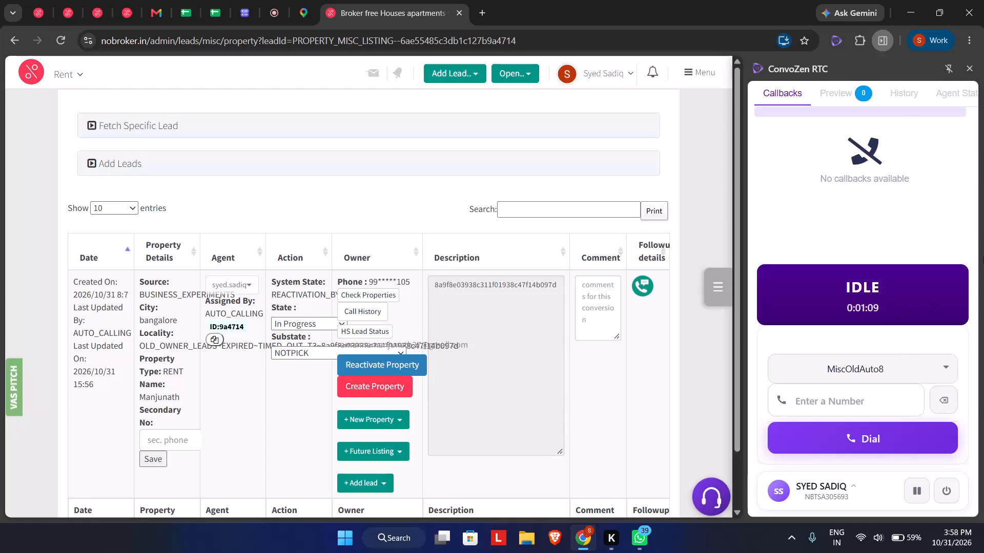
Review the call history and agent statistics in ConvoZen, and return to the callbacks list.
click(899, 93)
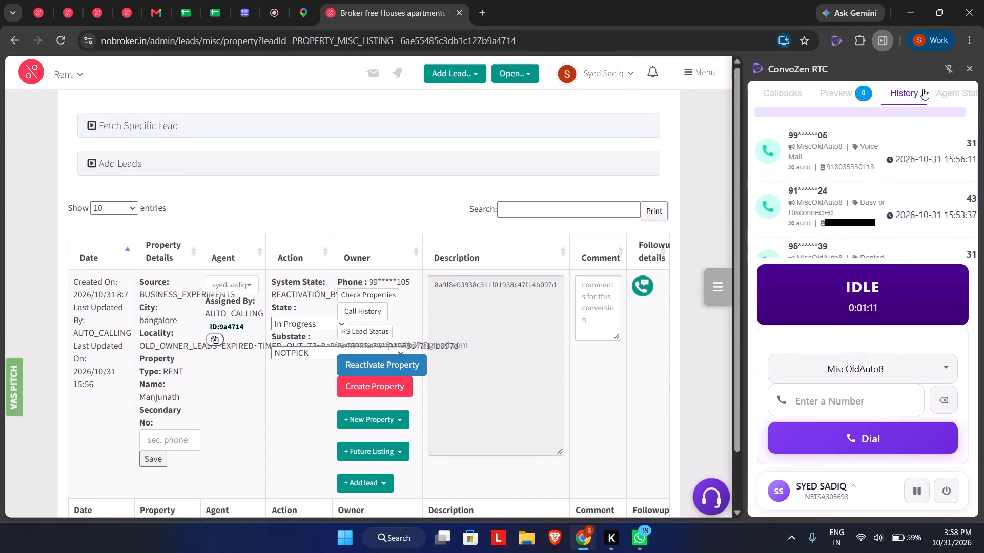
drag(952, 91, 955, 96)
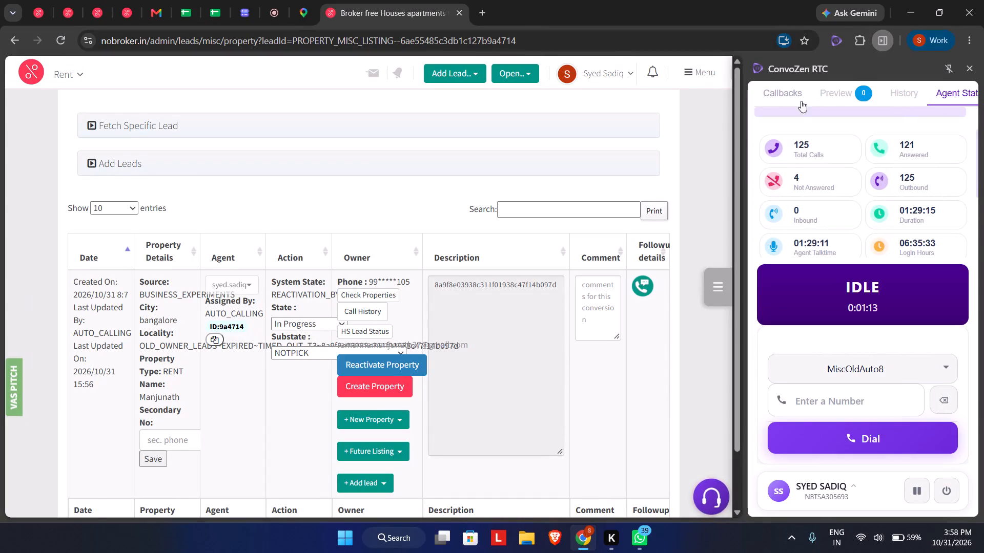
scroll(784, 211, down, 1)
scroll(784, 211, up, 3)
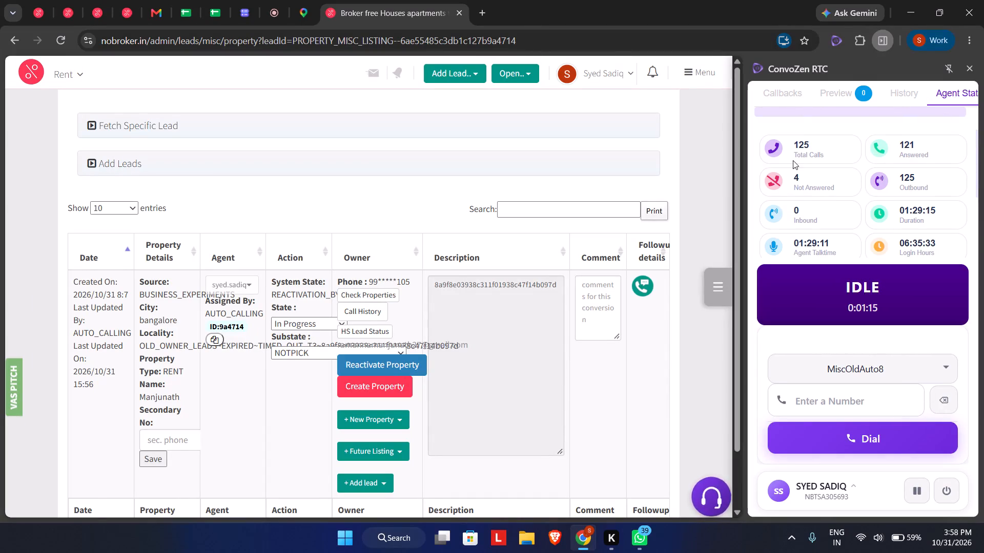
click(776, 81)
drag(777, 84, 781, 100)
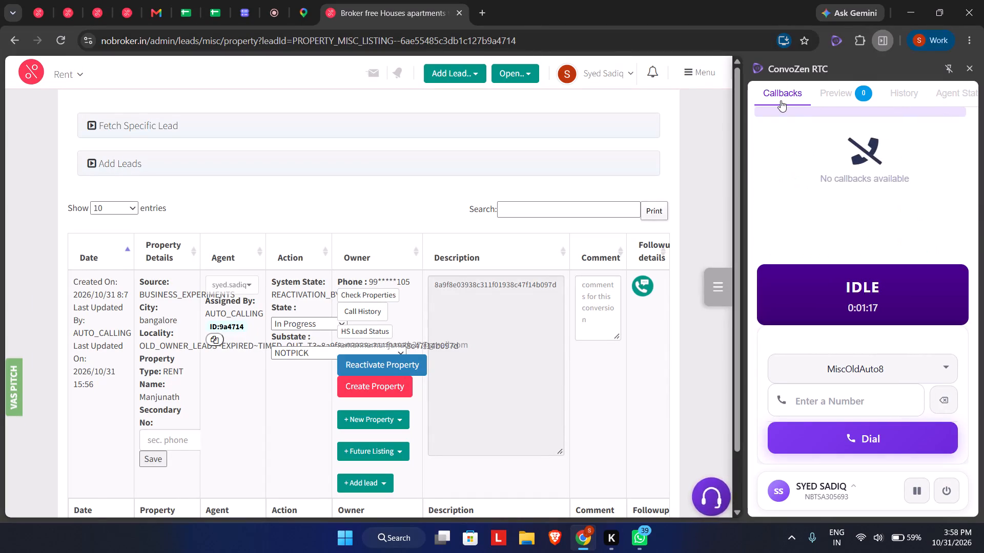
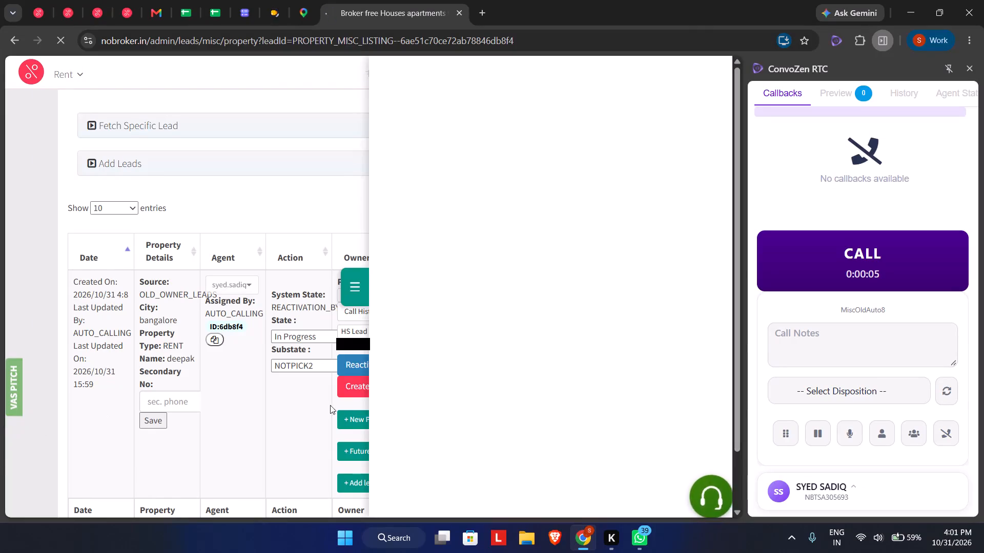
Set the substate of the current in-progress rental lead to NOTPICK3.
click(304, 366)
click(309, 315)
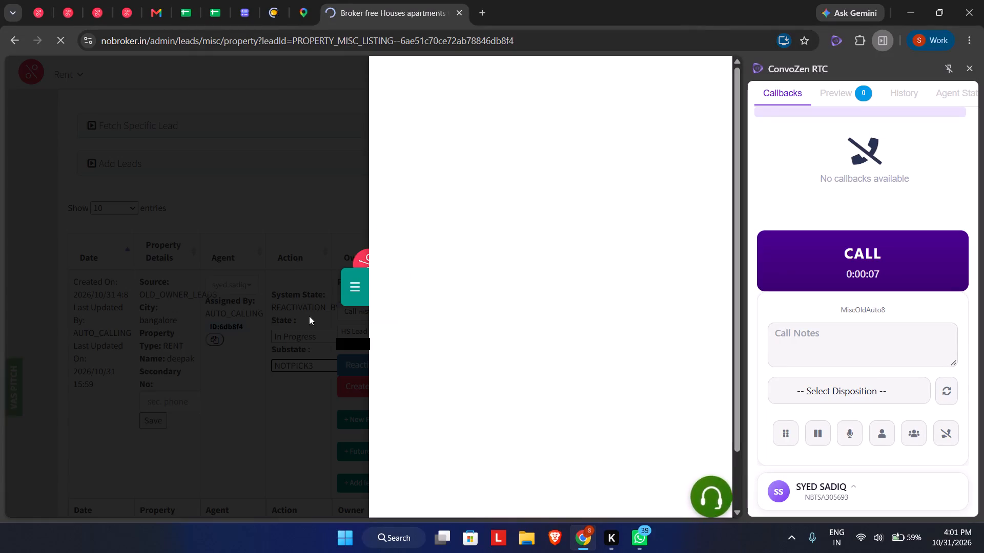
Set the ongoing call's disposition to Outbound, Not Picked, Voice Mail.
click(805, 393)
click(816, 442)
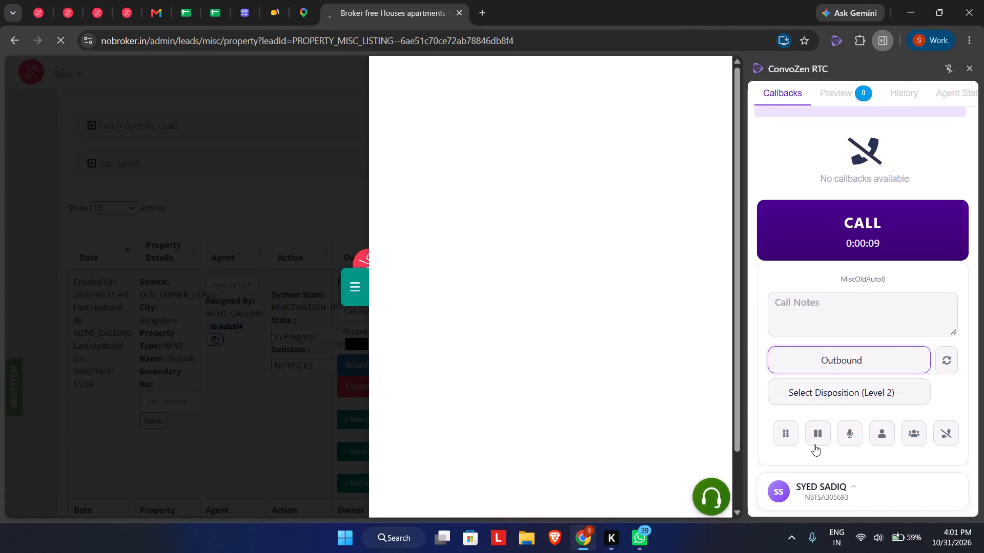
click(821, 385)
click(816, 423)
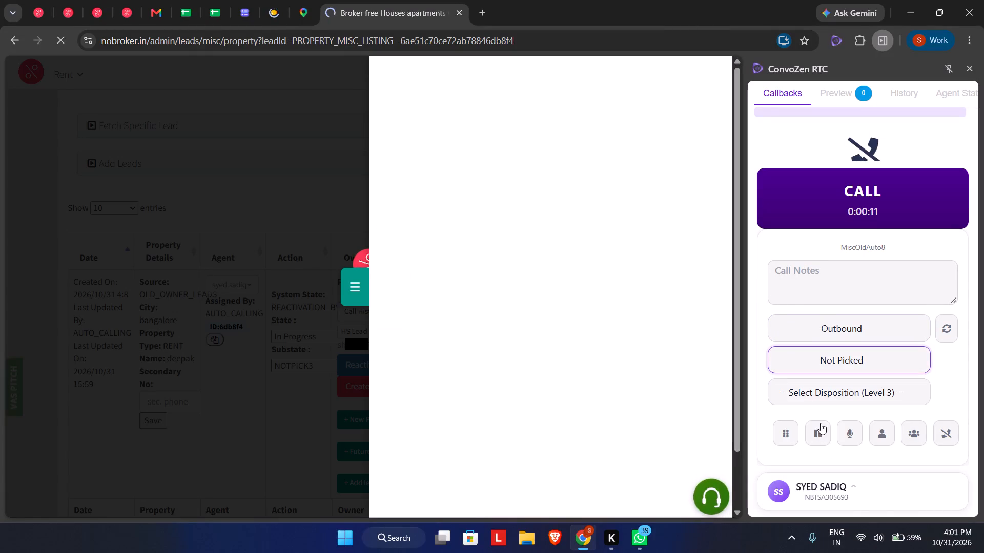
drag(837, 403, 841, 399)
click(841, 398)
click(844, 398)
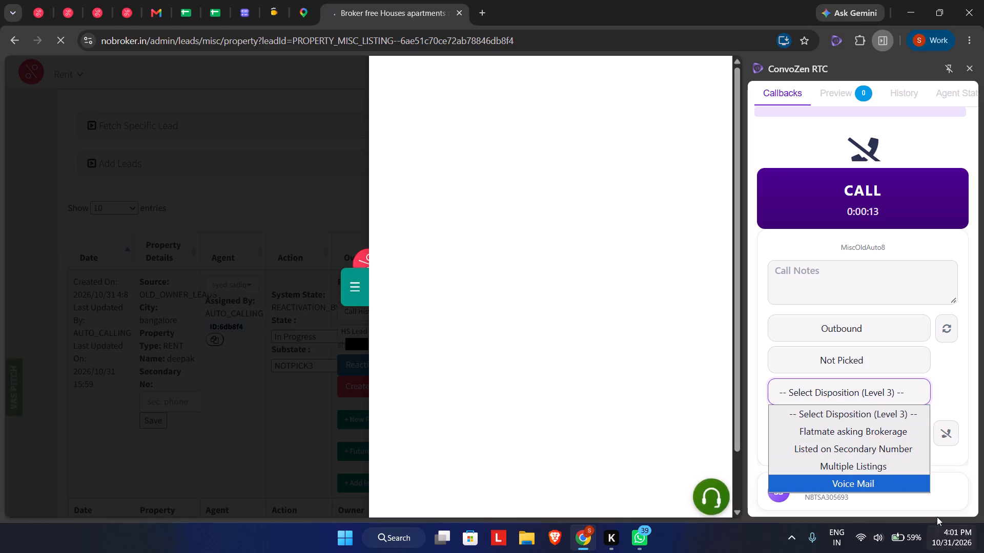
click(919, 486)
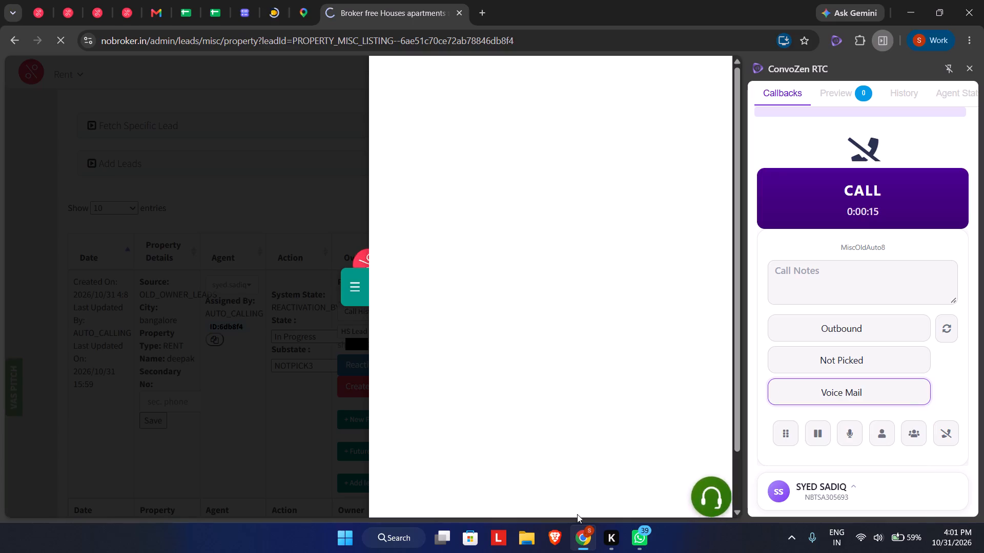
click(351, 295)
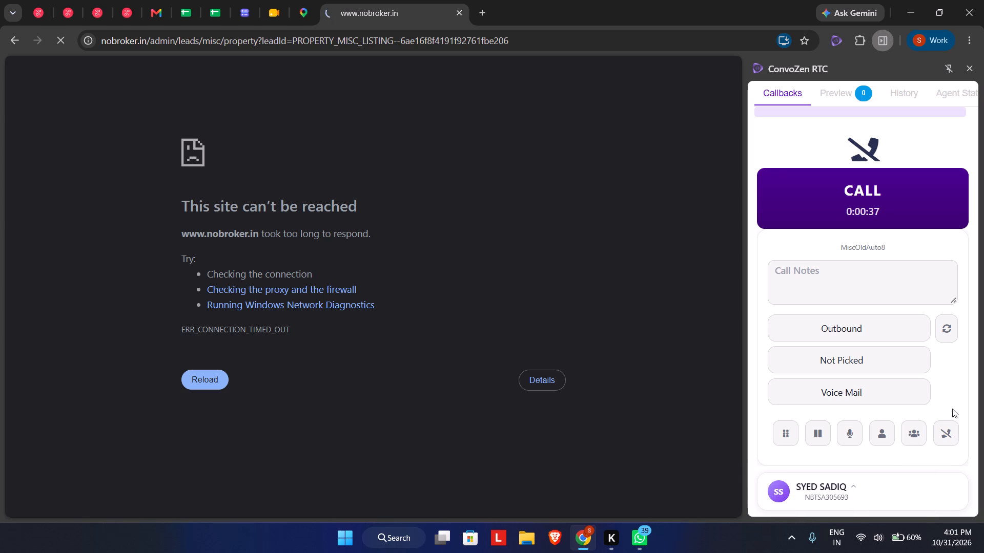
double_click(945, 442)
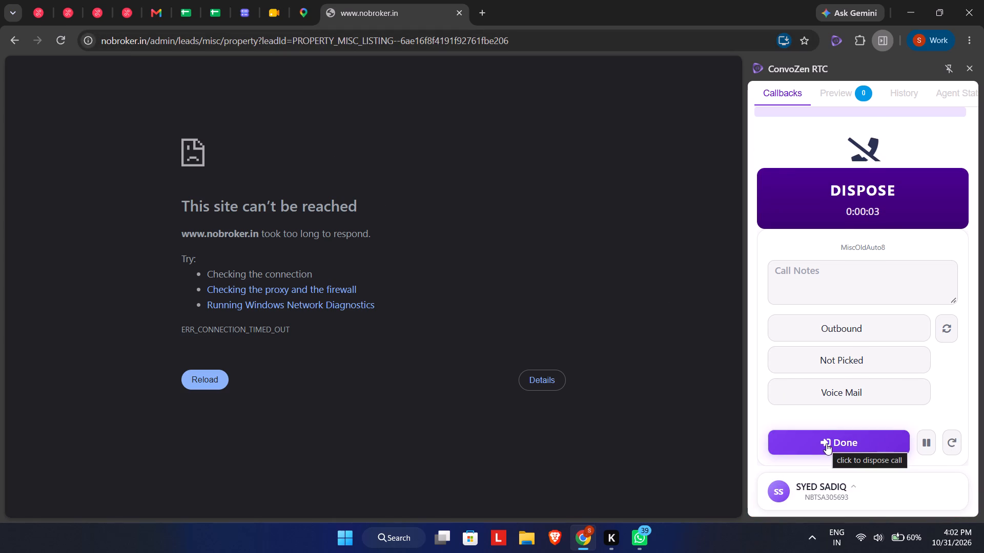
Dispose the ended call with a pause, choosing B Break as the reason, and dismiss the WhatsApp notification.
click(925, 450)
click(784, 351)
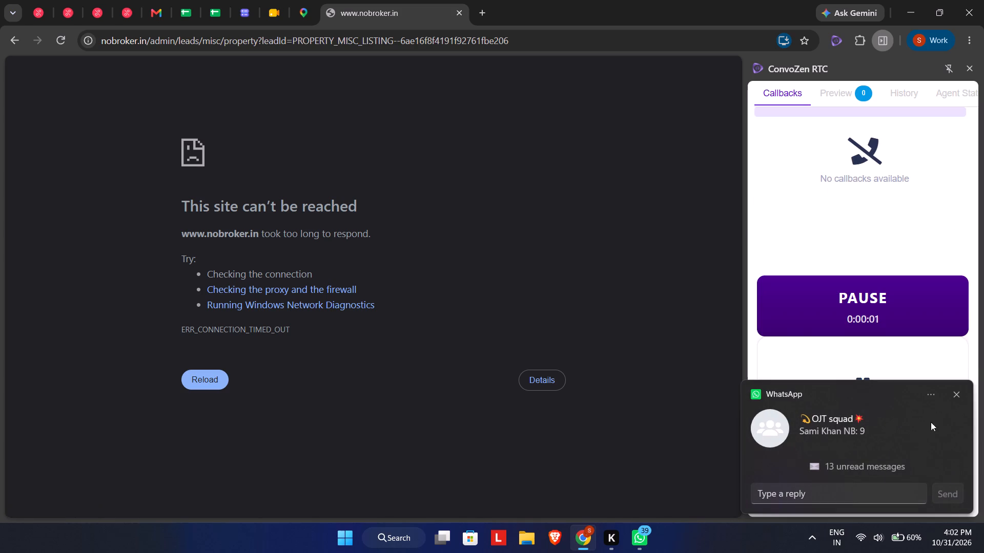
click(954, 397)
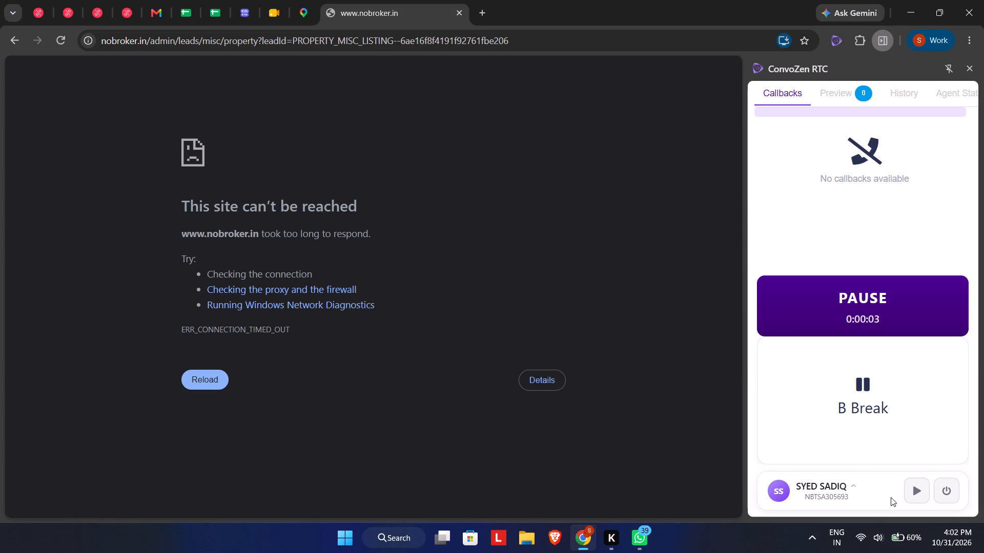
Resume calling in ConvoZen from the B Break pause.
click(910, 491)
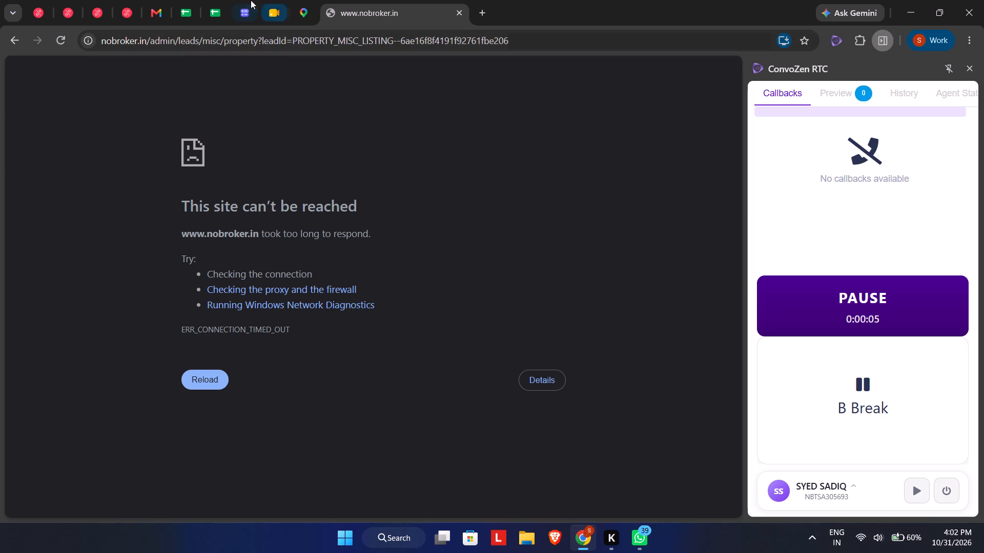
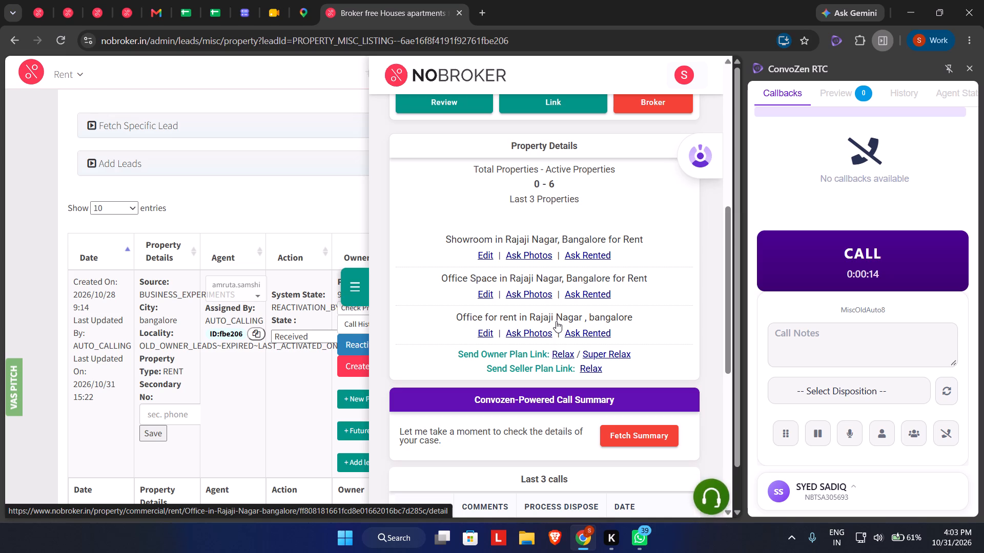
Set the current Bangalore rental lead's state to In Progress with substate NOTPICK.
click(283, 333)
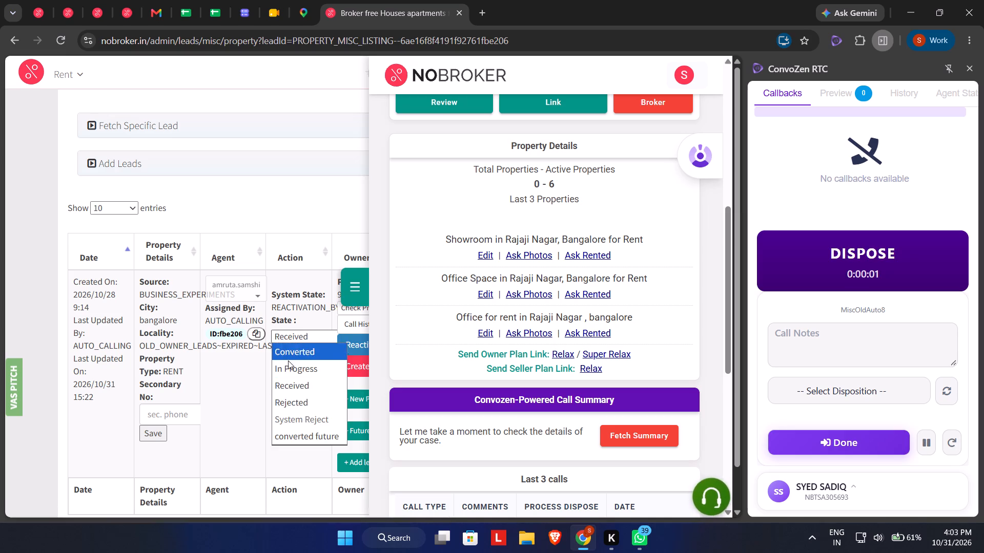
click(288, 363)
click(294, 351)
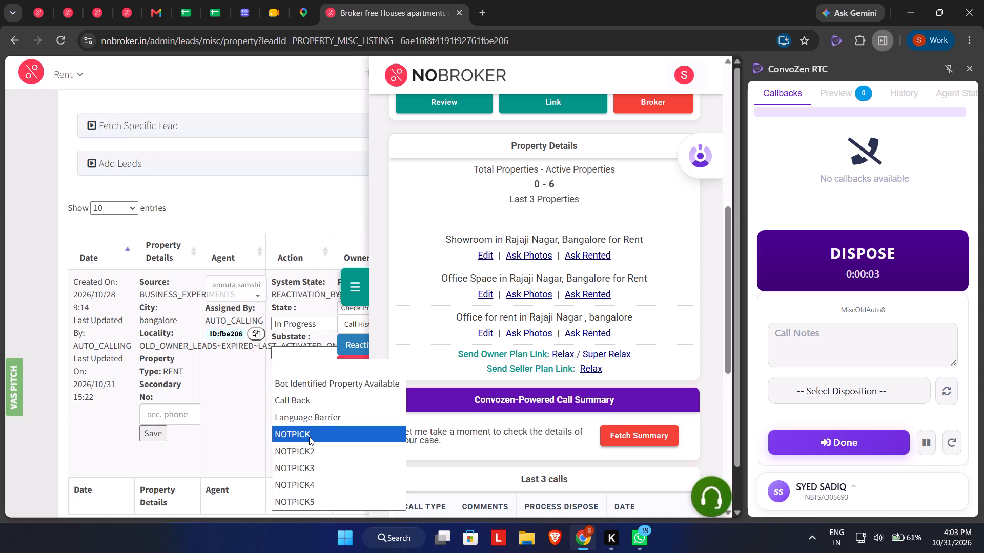
click(309, 436)
Dispose the ended call as Click Calling, Call Back, Busy or Disconnected, and submit it.
drag(853, 389, 850, 394)
click(842, 434)
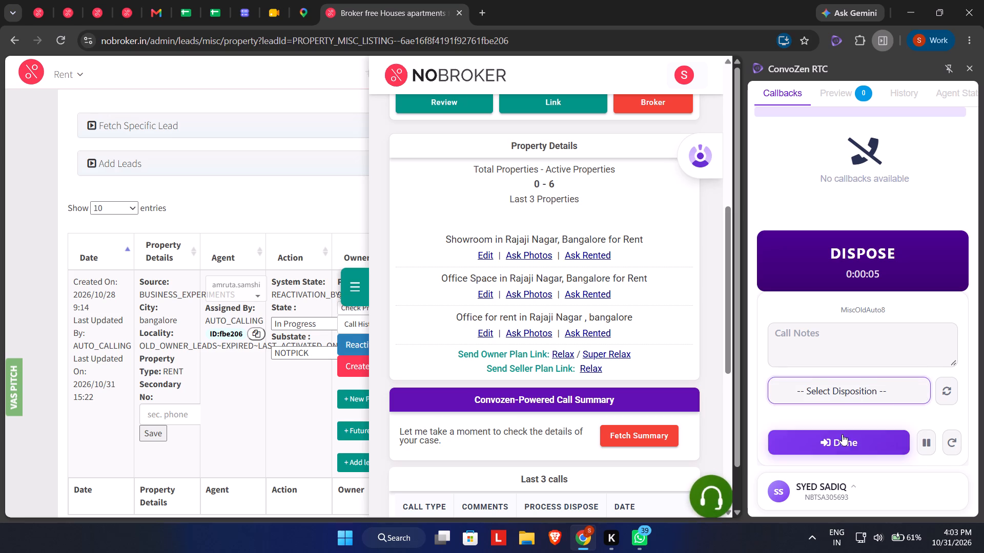
click(854, 395)
click(853, 441)
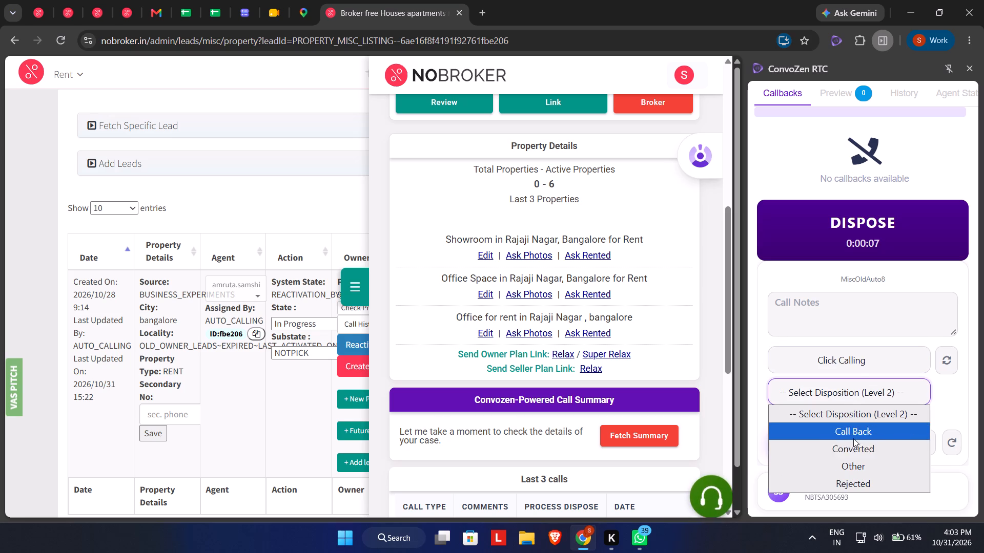
click(853, 438)
click(853, 398)
click(867, 231)
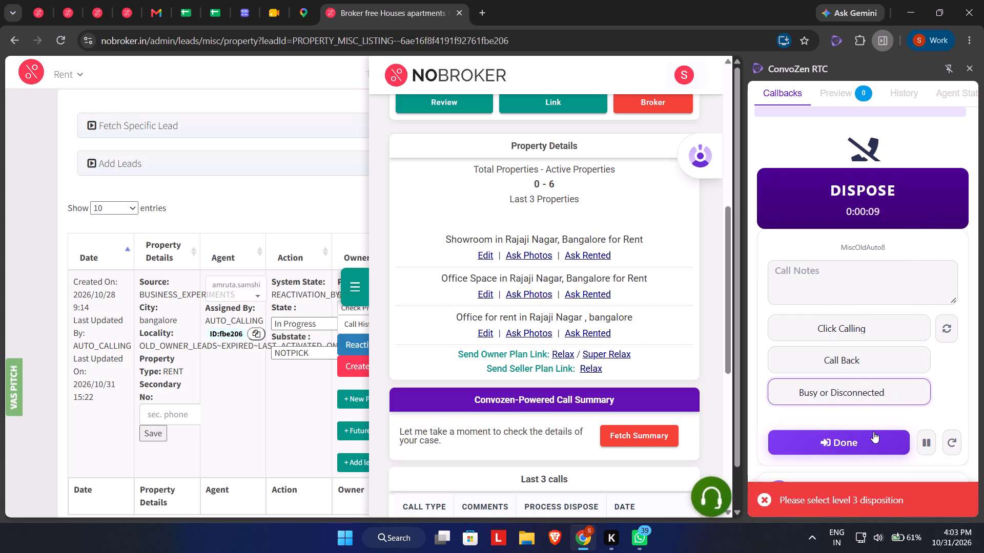
click(873, 433)
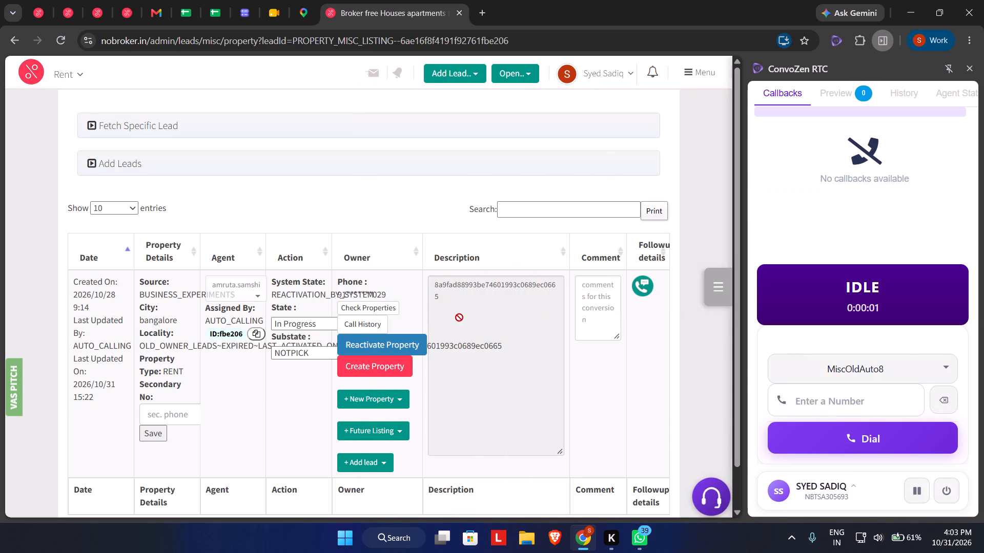
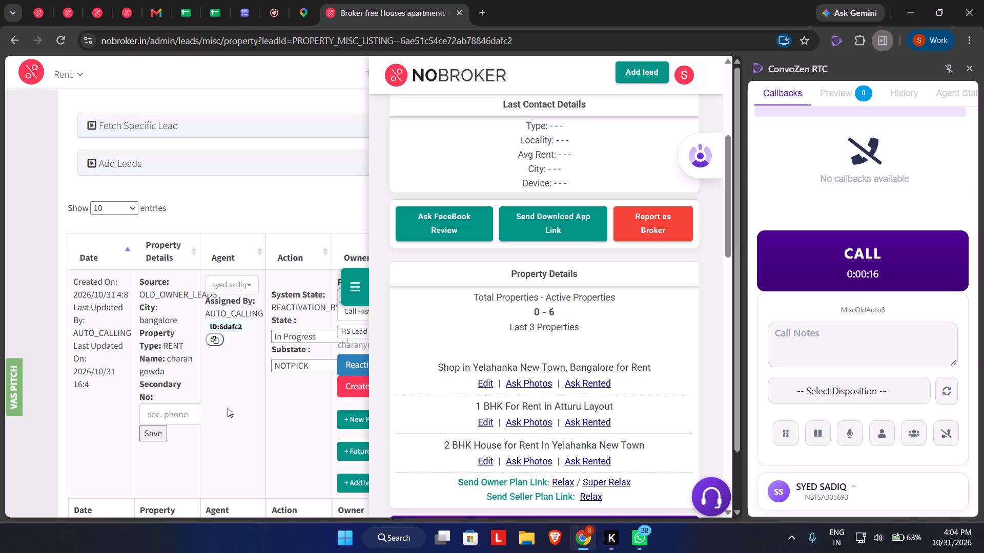
Set the current Bangalore rental lead's state to Rejected with substate Rented Out.
click(282, 335)
click(296, 400)
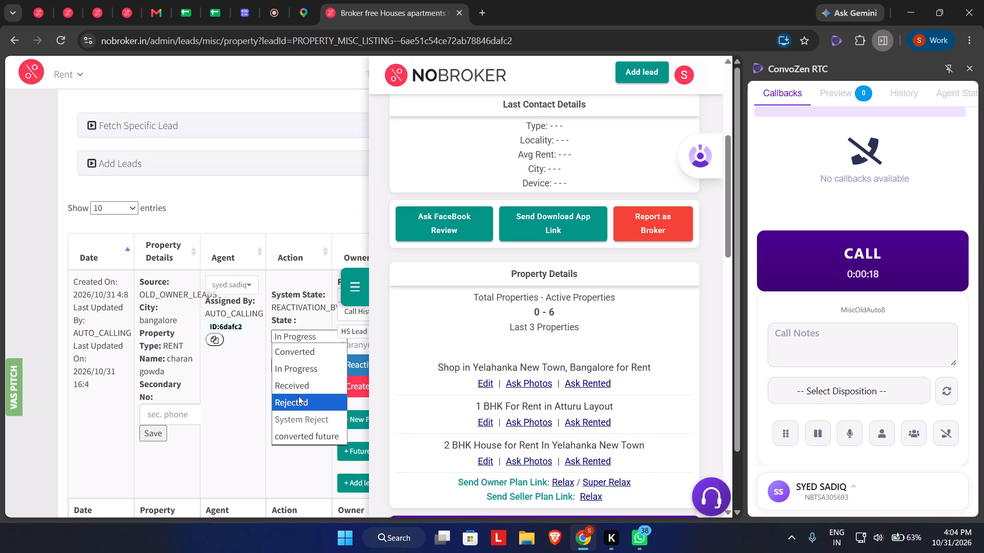
click(311, 360)
click(310, 355)
click(300, 260)
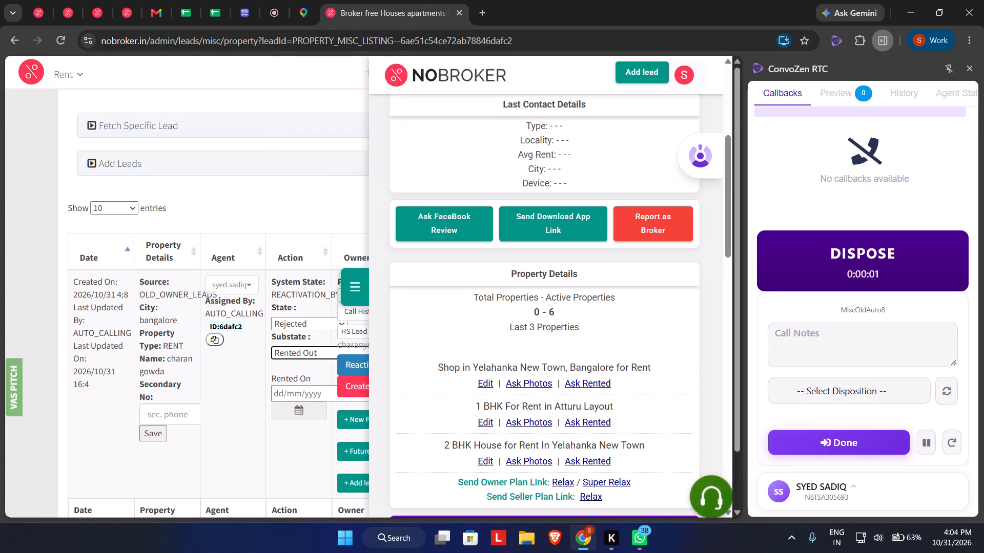
Dispose the ended call under Click Calling with the level 3 disposition Rented Out, and submit it.
click(837, 394)
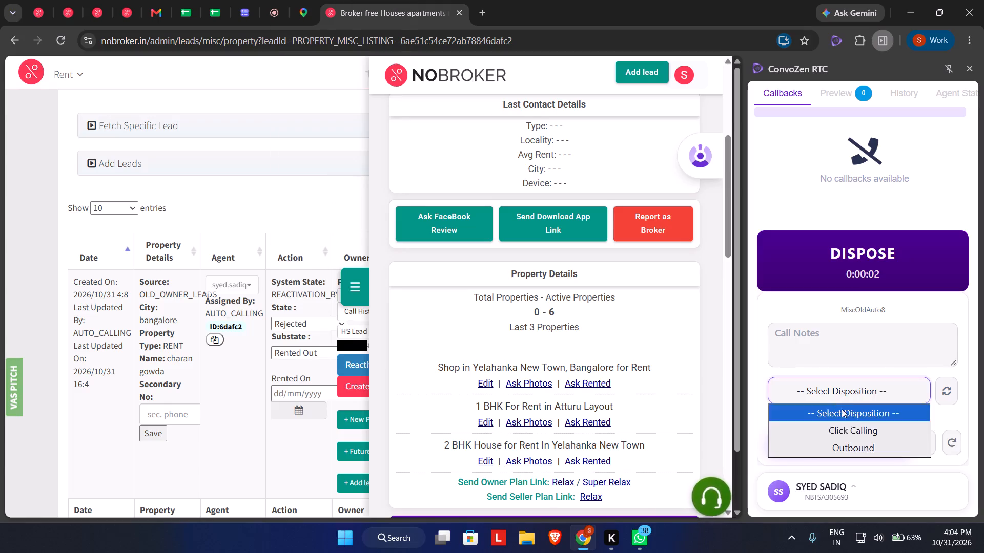
click(847, 425)
click(852, 385)
click(855, 479)
click(843, 385)
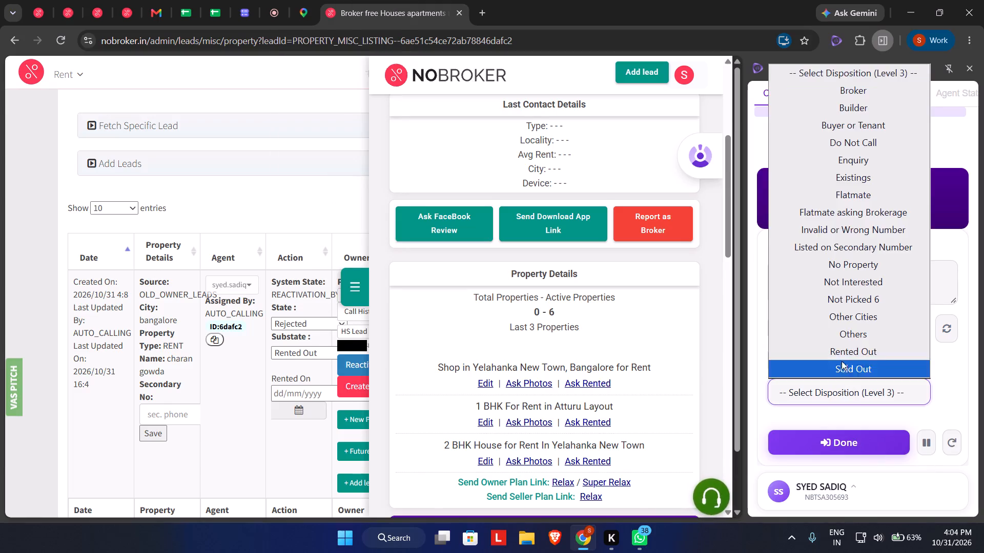
click(842, 357)
click(840, 442)
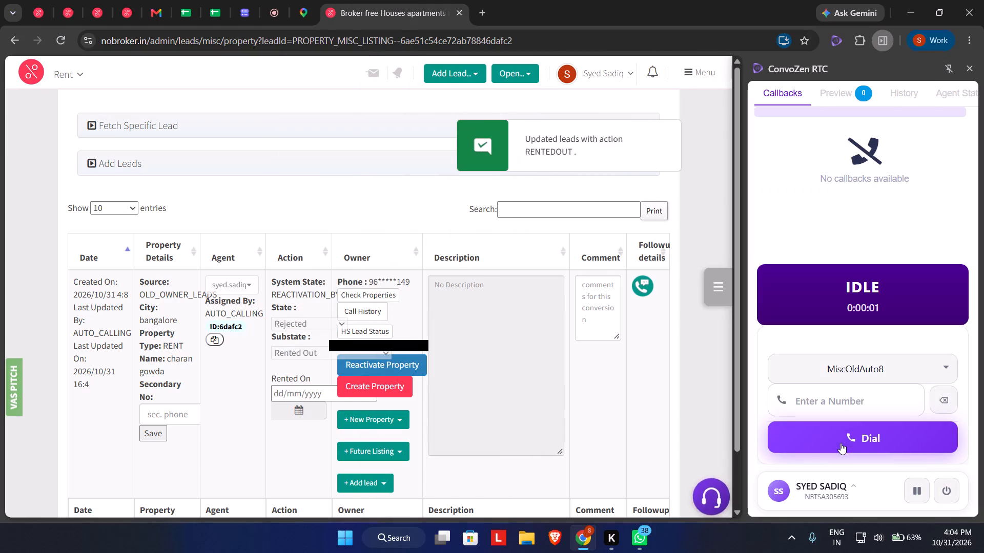
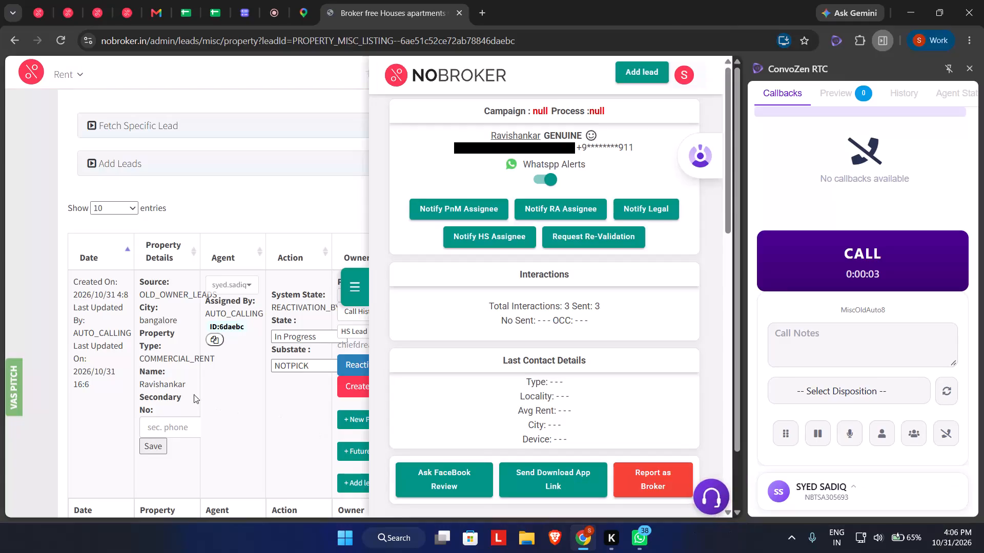
Set the substate of the current in-progress Bangalore commercial rent lead to NOTPICK2.
click(293, 370)
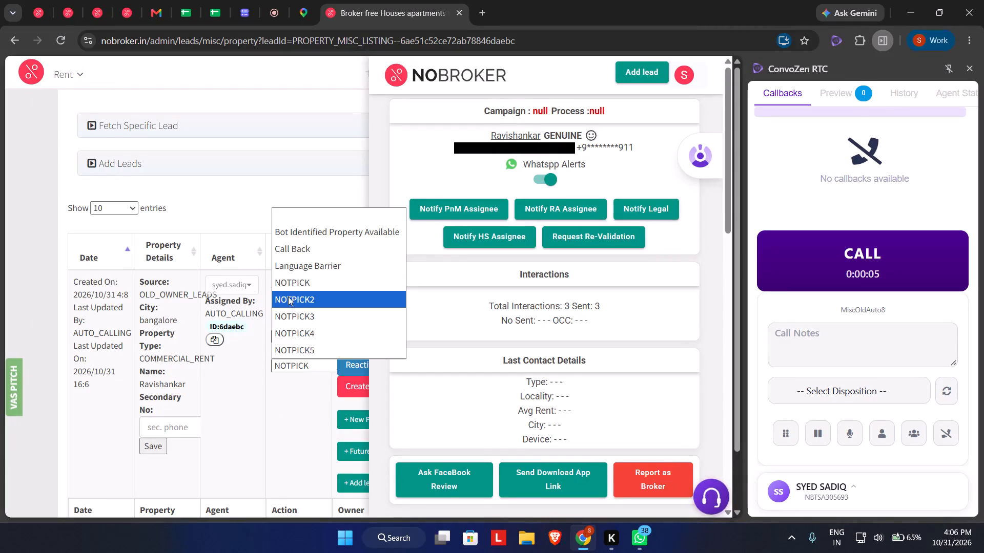
click(288, 296)
Select the ongoing call's disposition as Outbound, with Not Picked at level 2 and Voice Mail at level 3.
click(862, 382)
click(870, 450)
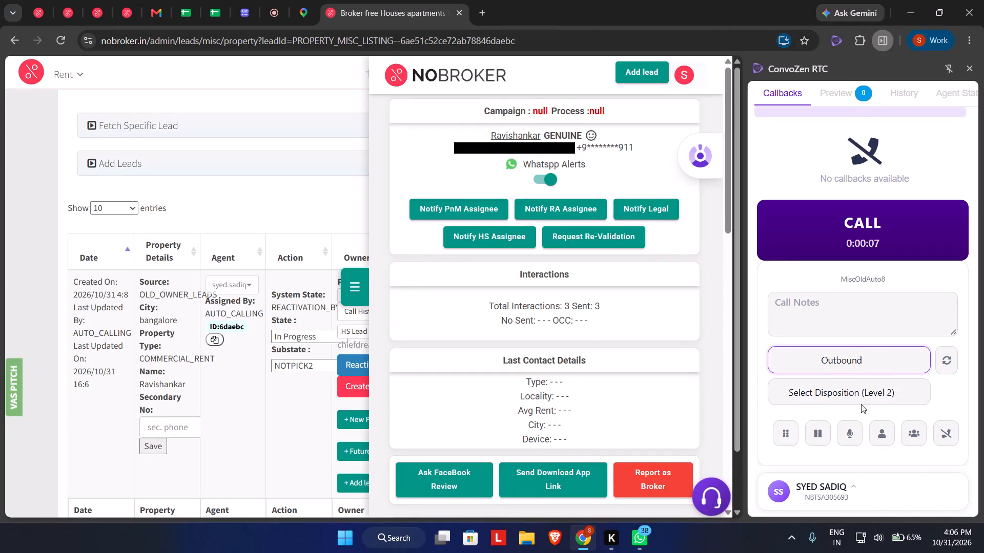
click(858, 394)
click(858, 427)
click(852, 389)
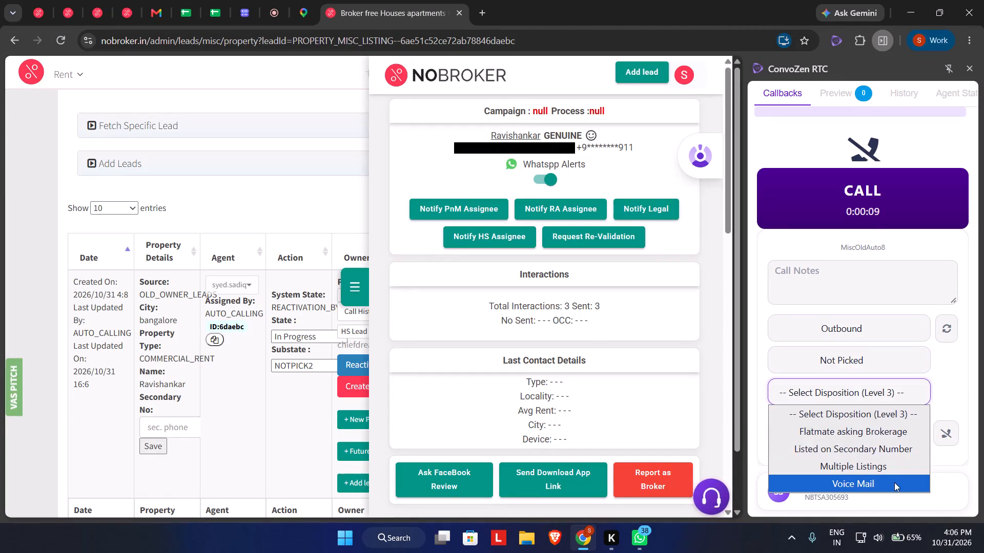
click(894, 482)
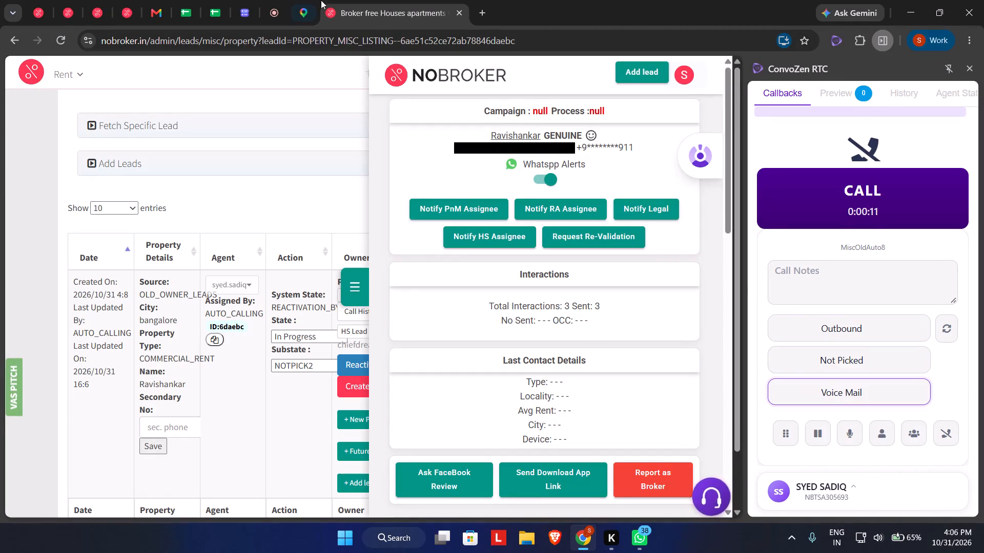
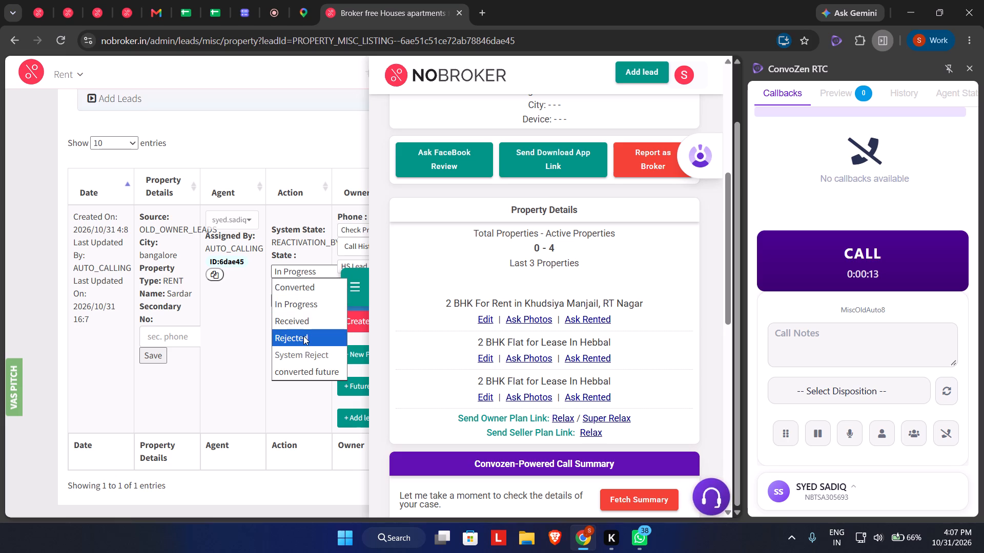
Set the current Bangalore rent lead's state to Rejected with the substate Rented Out.
click(303, 336)
click(295, 290)
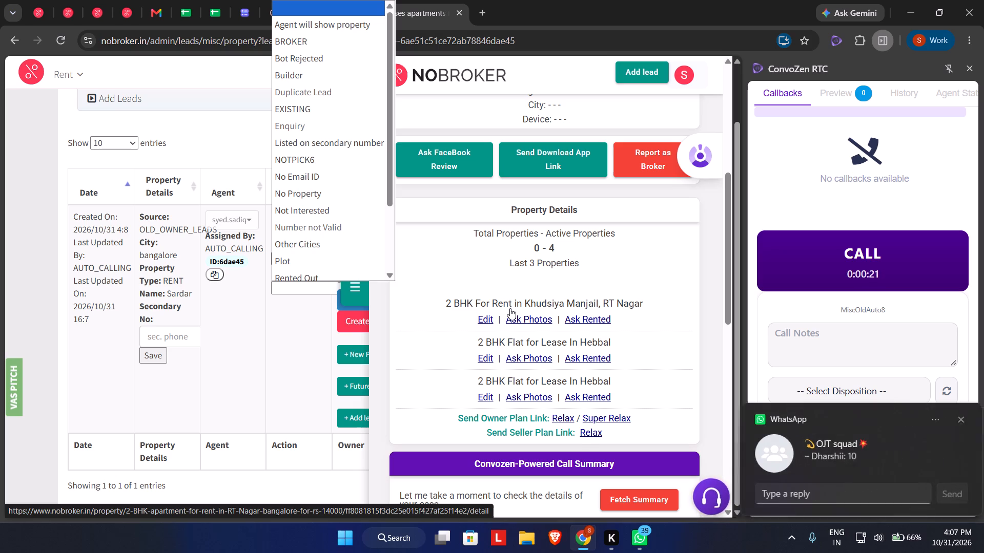
click(958, 420)
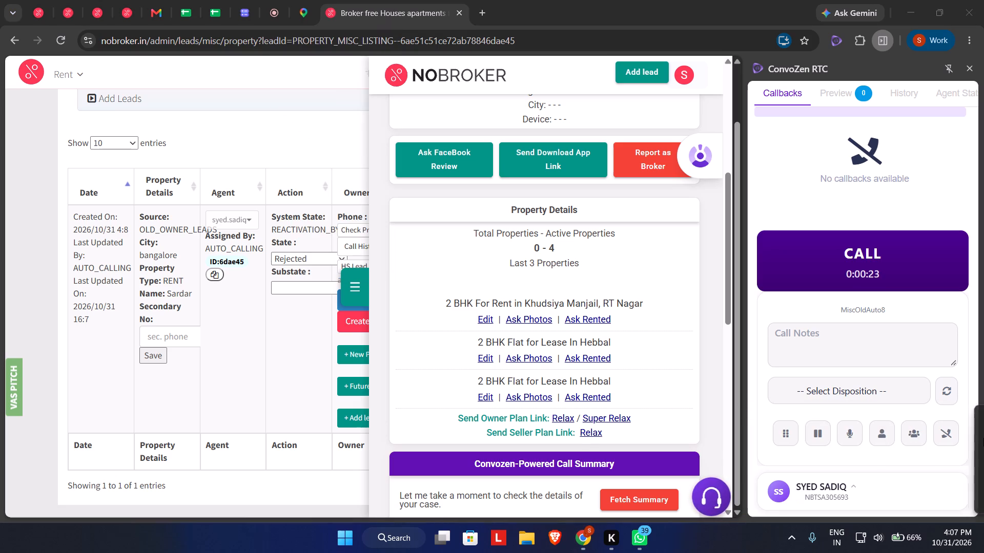
click(316, 290)
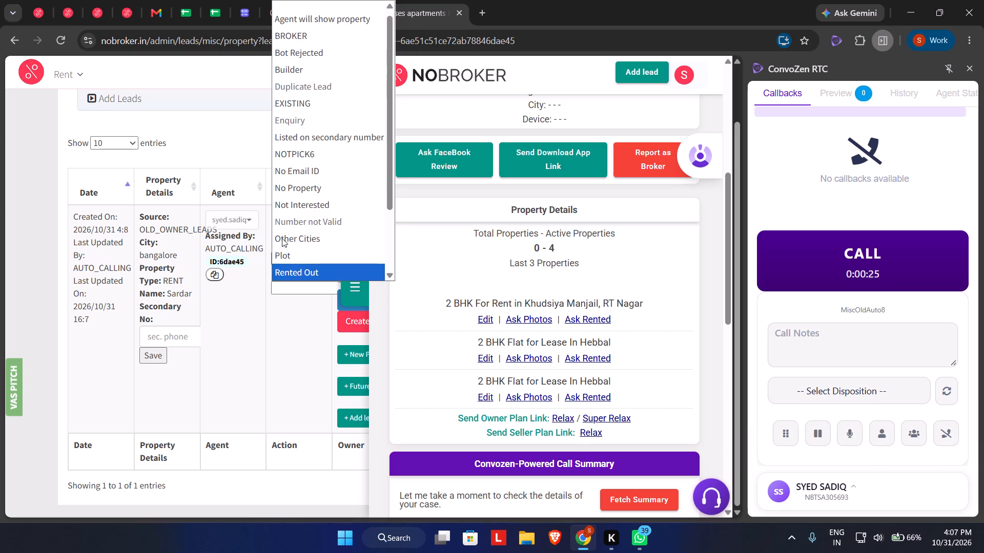
click(324, 264)
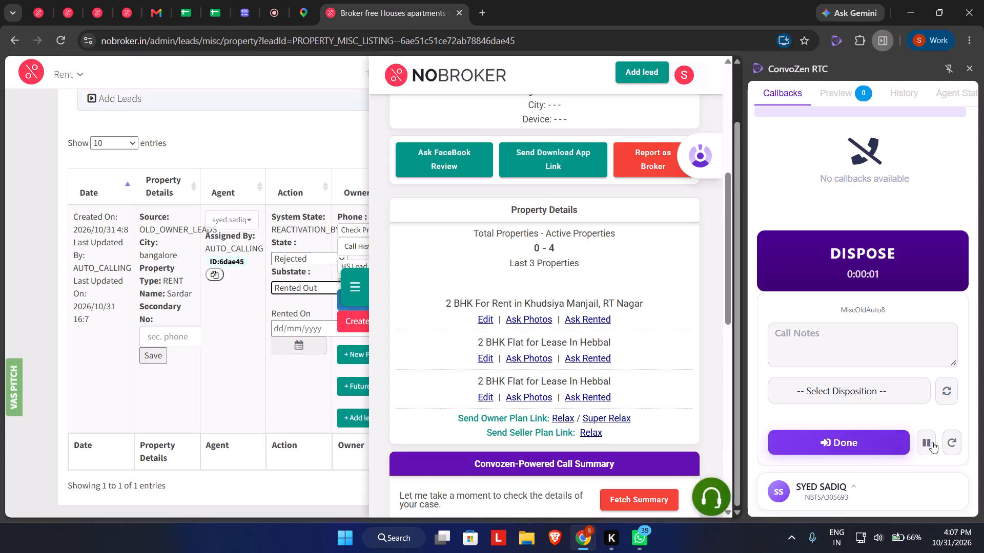
Dispose the ended call as Click Calling, with Rejected at level 2 and a level 3 reason, and complete the disposition.
click(813, 383)
click(834, 431)
click(826, 391)
click(846, 479)
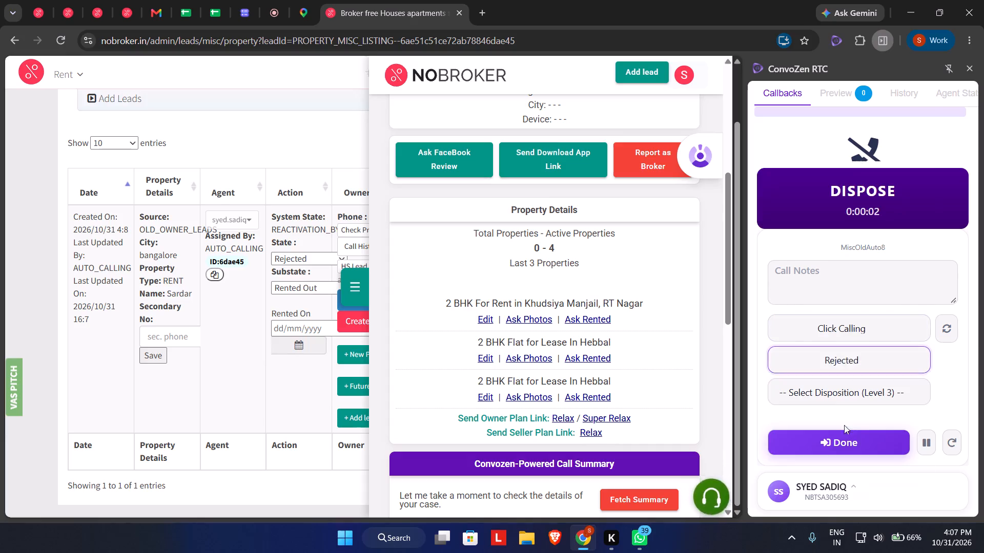
click(838, 387)
click(818, 354)
click(815, 430)
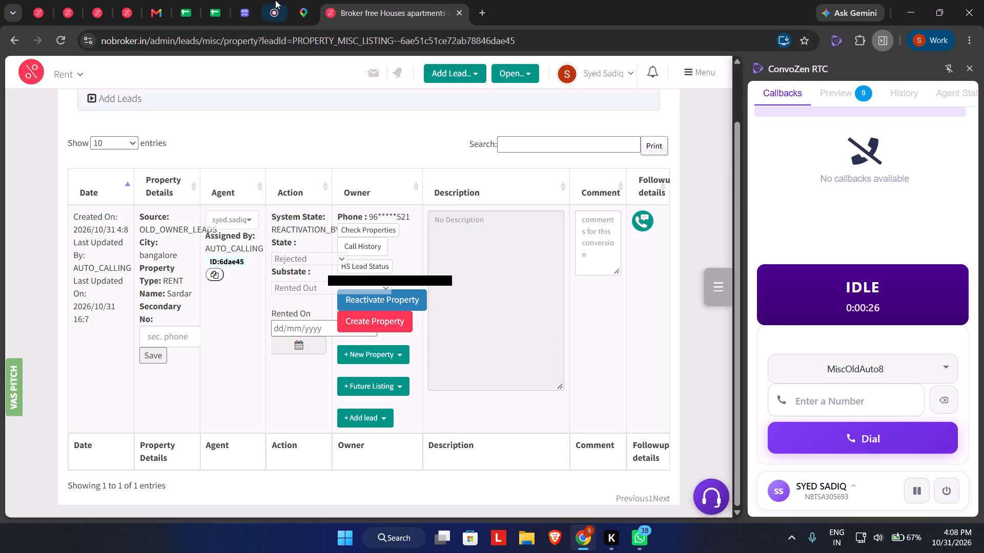
Switch to the spreadsheet that tracks daily call counts and reactivations.
click(188, 0)
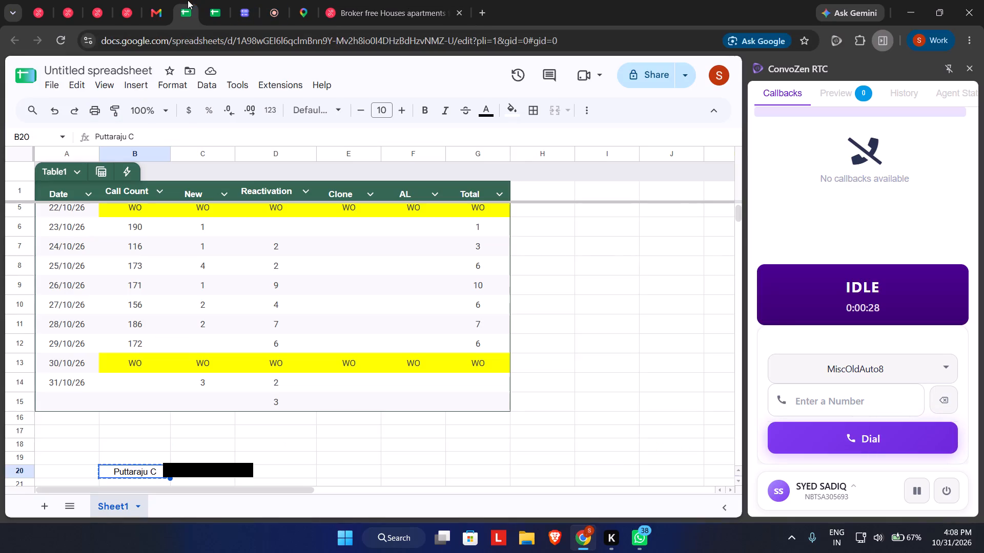
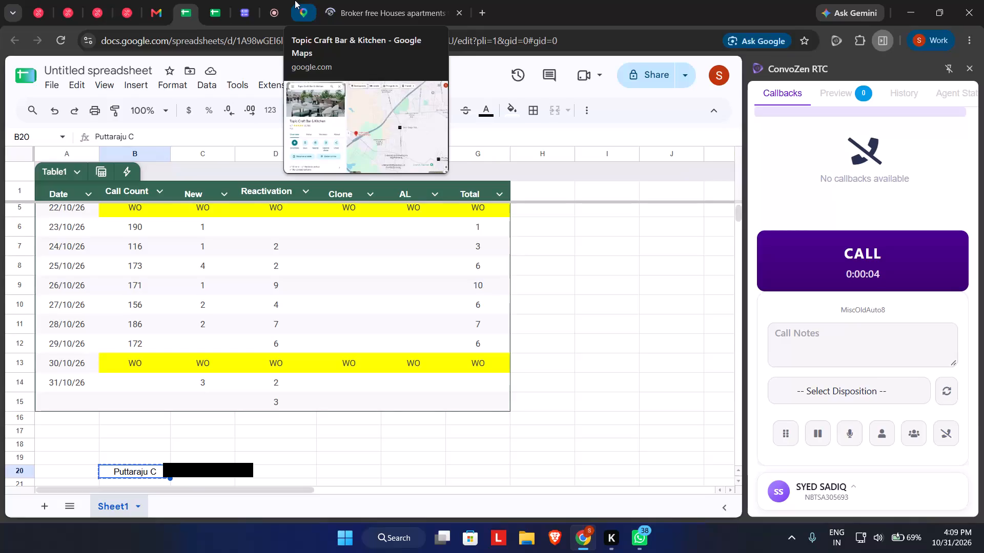
Return to the NoBroker lead page and set the new Bangalore rent lead's state to Rejected with the substate Rented Out.
click(384, 0)
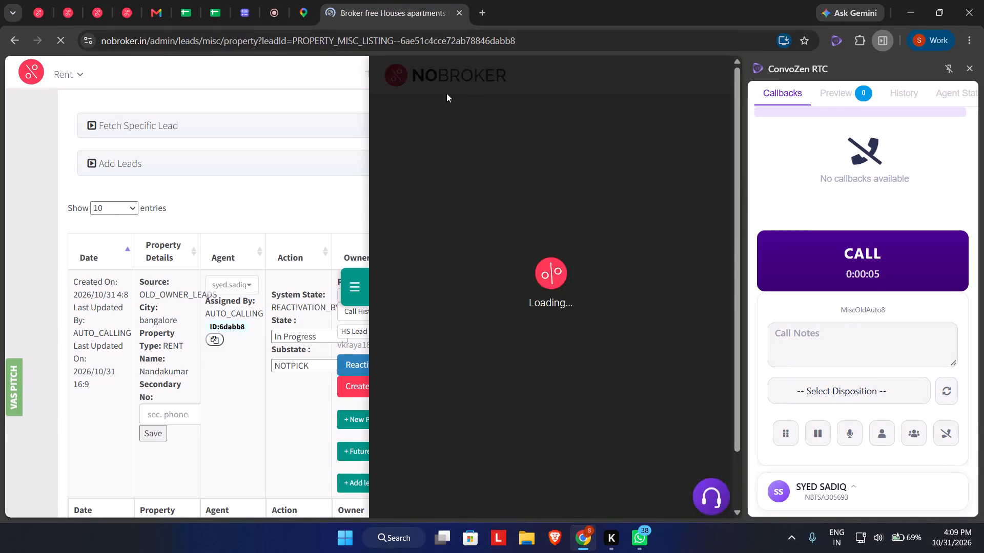
scroll(496, 265, down, 5)
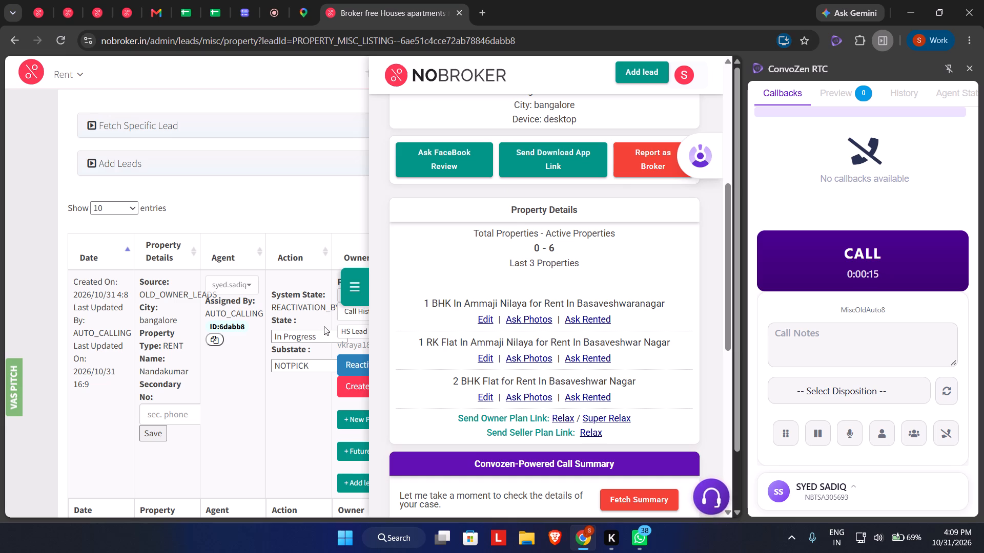
click(291, 337)
click(292, 398)
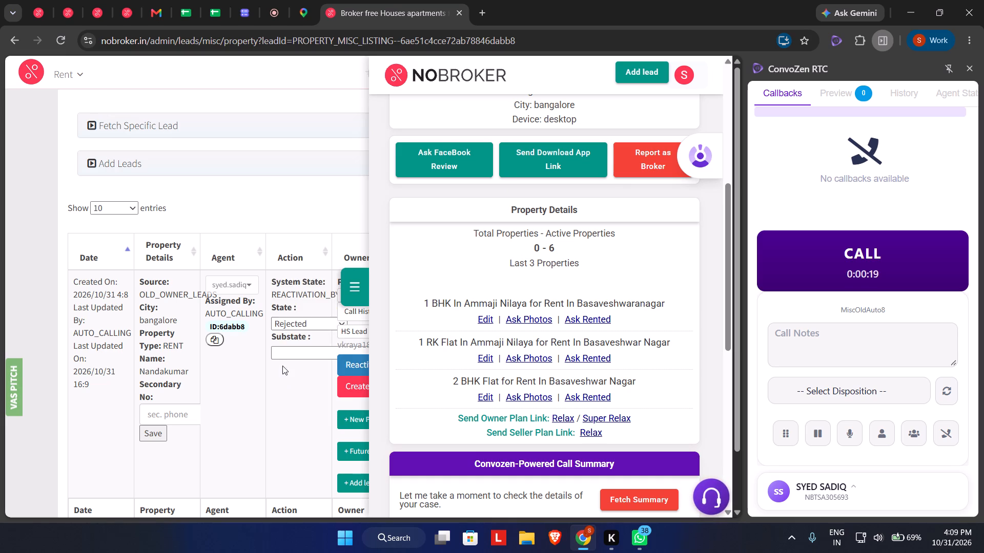
click(282, 358)
click(319, 249)
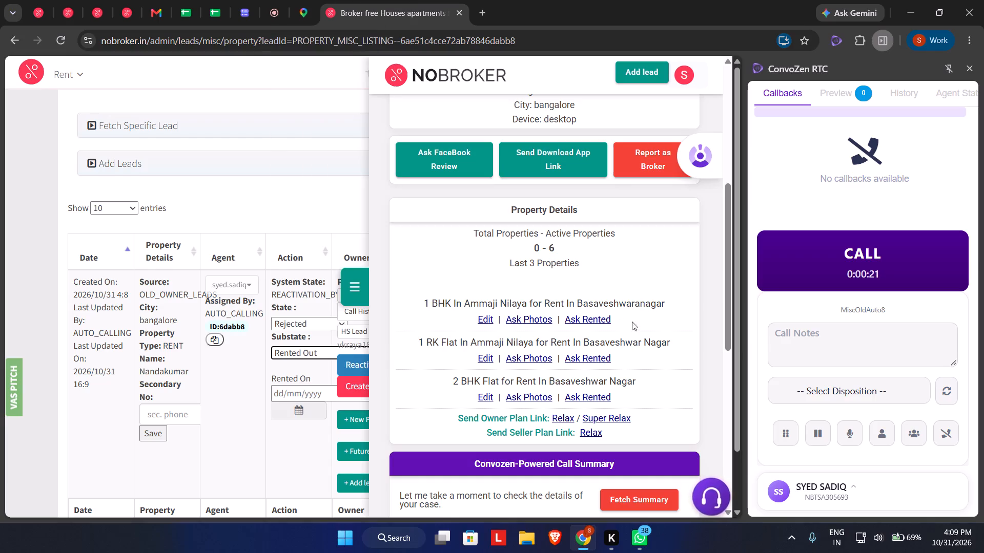
Dispose the call as Click Calling, with Rejected at level 2 and Rented Out at level 3, and complete the disposition.
click(855, 388)
click(836, 419)
click(837, 380)
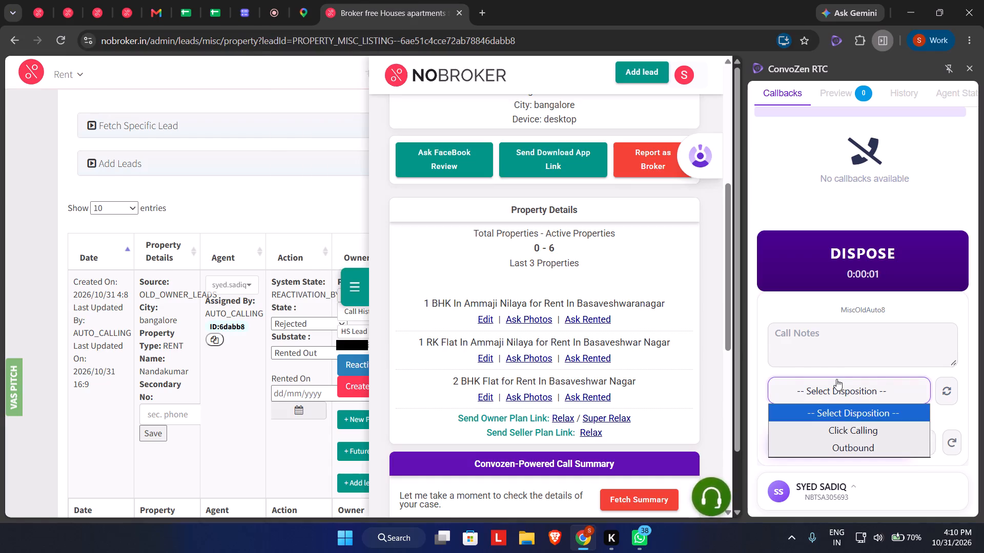
click(846, 431)
click(845, 399)
click(870, 482)
click(863, 396)
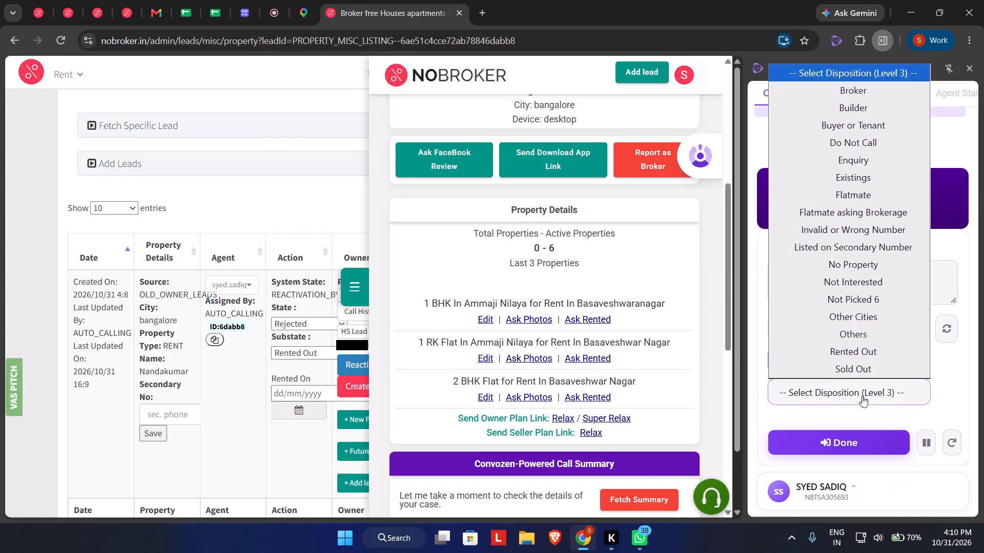
click(853, 353)
click(841, 436)
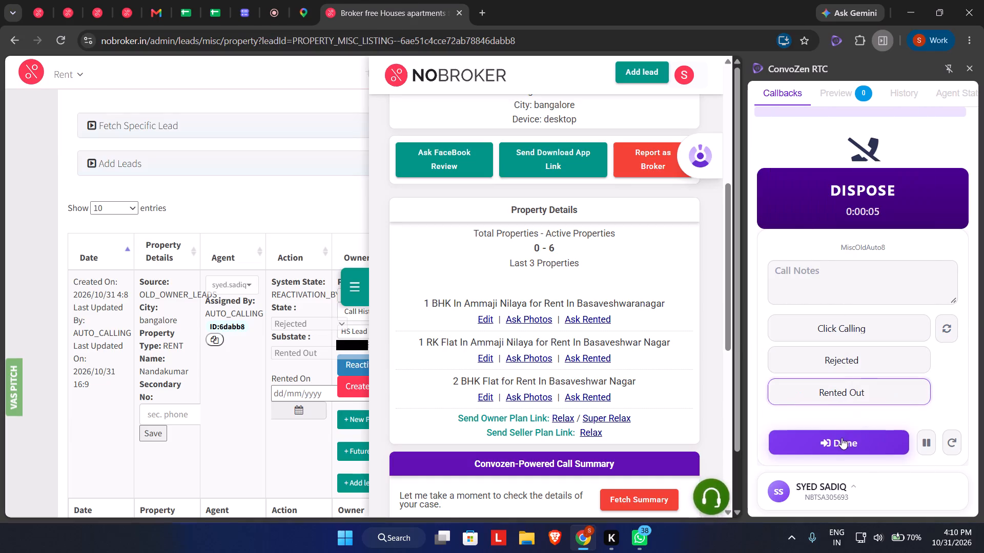
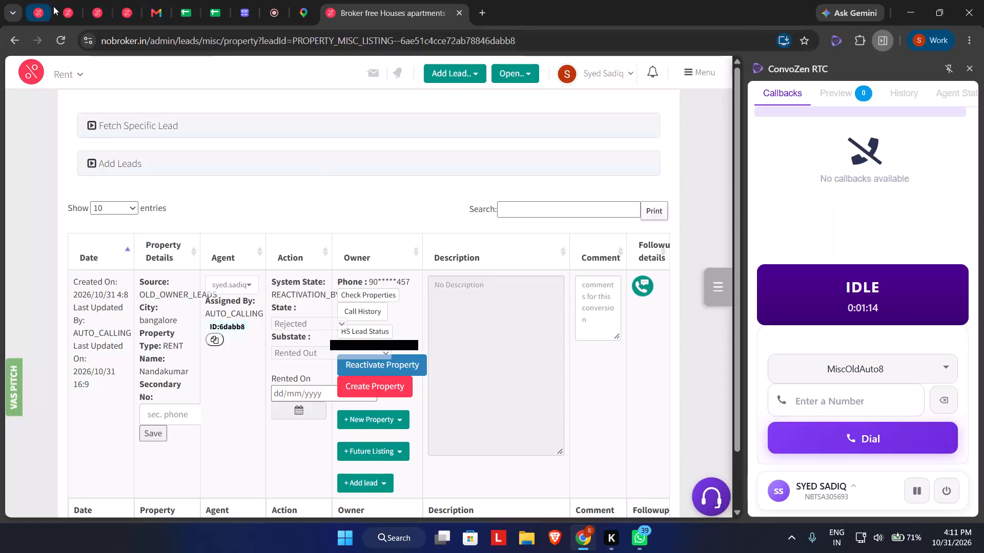
Examine the listings on the property dashboard and the incoming caller's property details.
click(60, 9)
scroll(237, 348, down, 3)
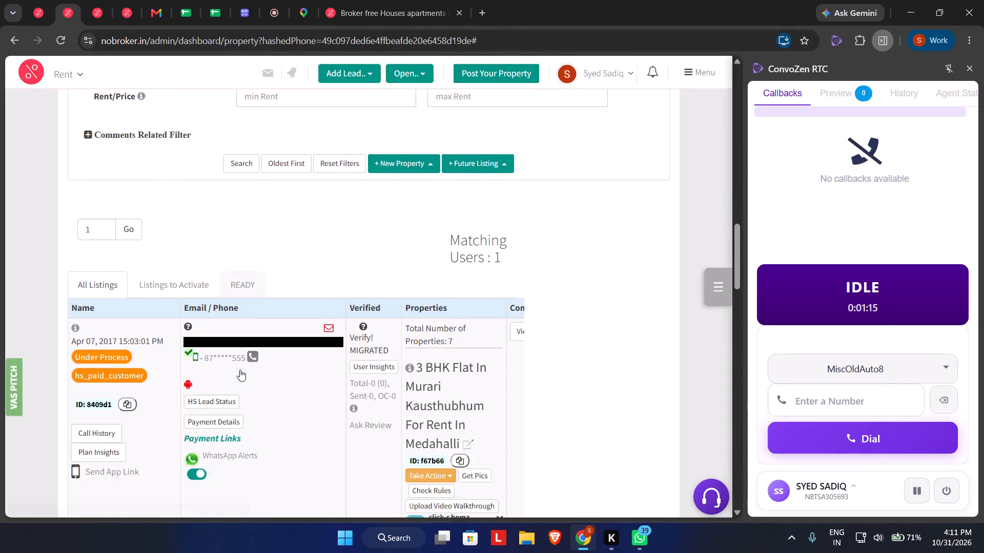
scroll(240, 370, down, 2)
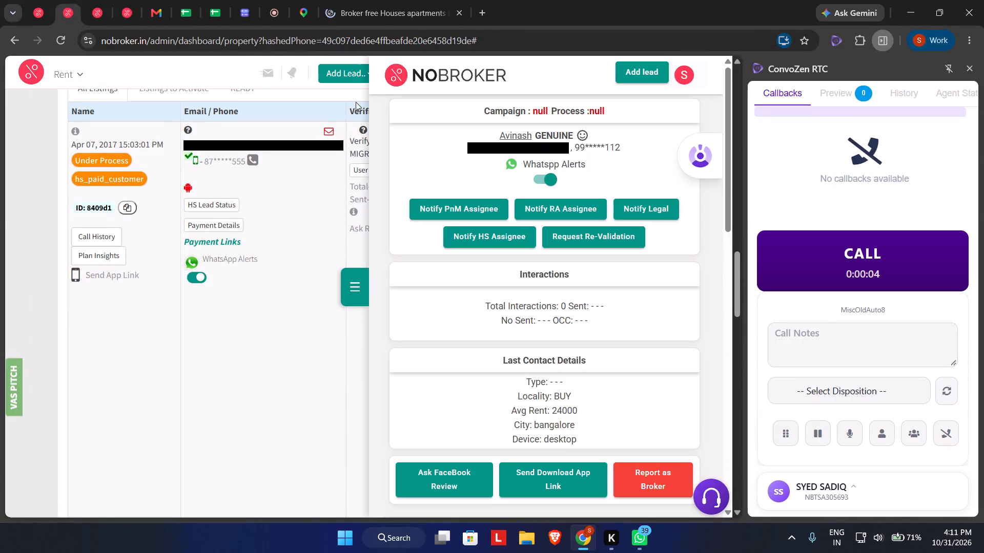
scroll(598, 375, down, 7)
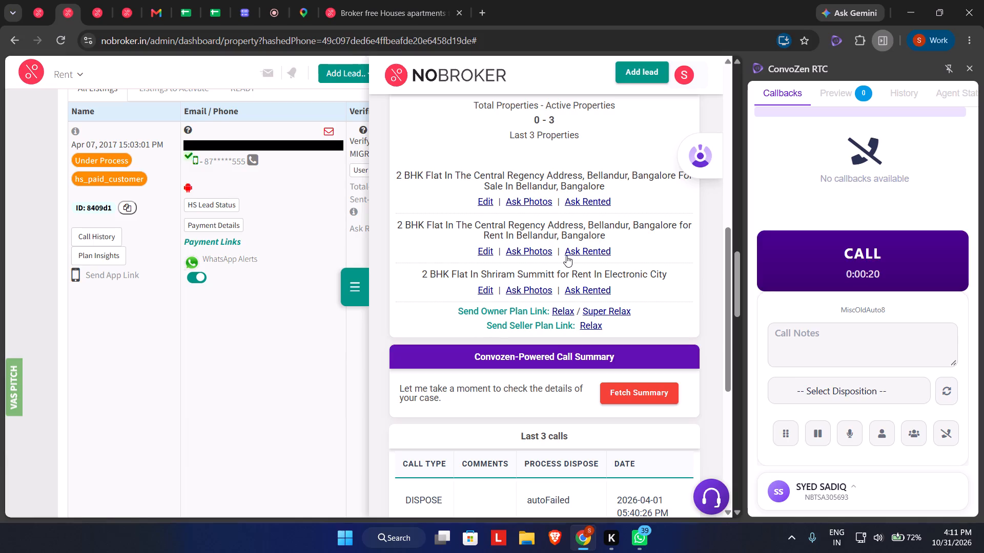
Return to the new Bangalore buy lead, check its property details, and set its state to Rejected with the substate Rented Out.
click(407, 0)
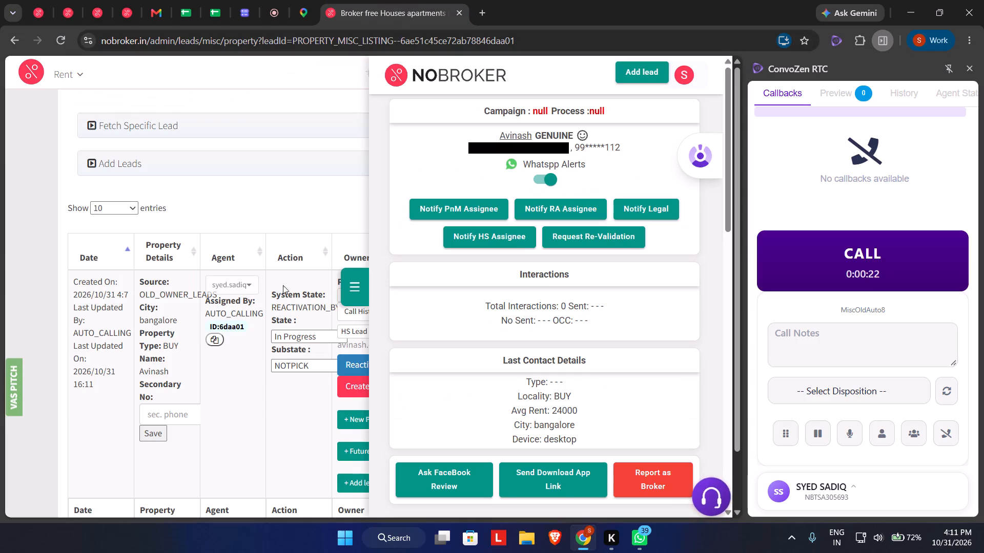
scroll(512, 380, down, 4)
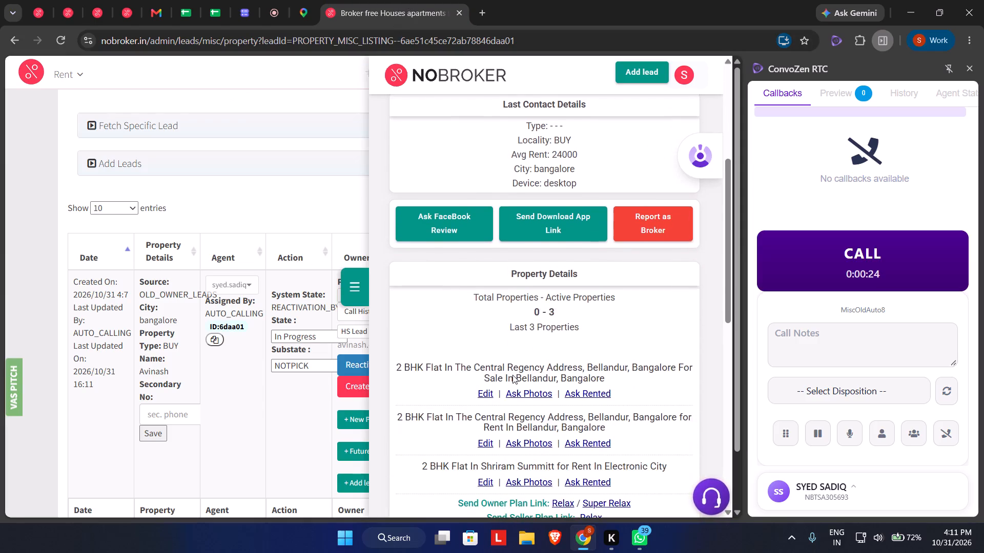
scroll(512, 375, down, 2)
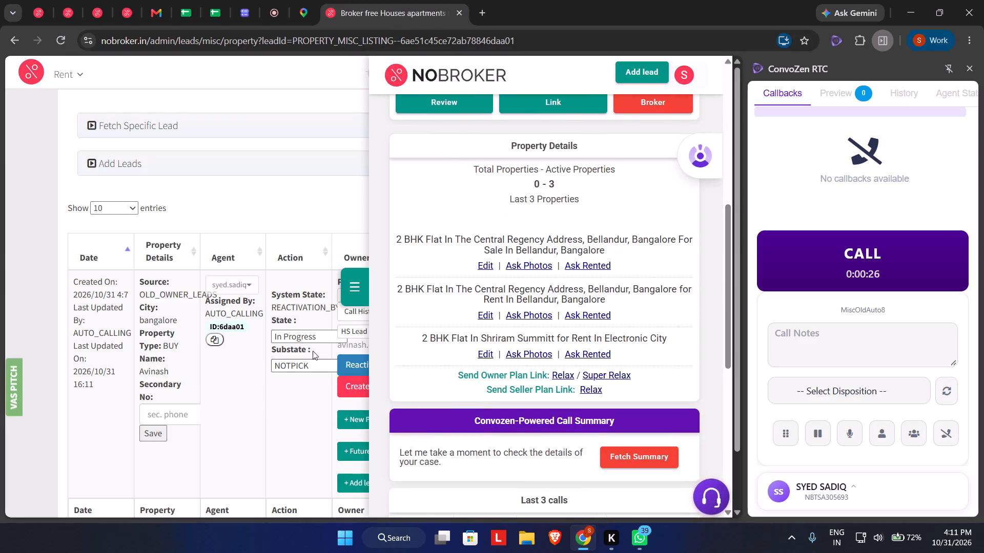
double_click(314, 338)
click(314, 335)
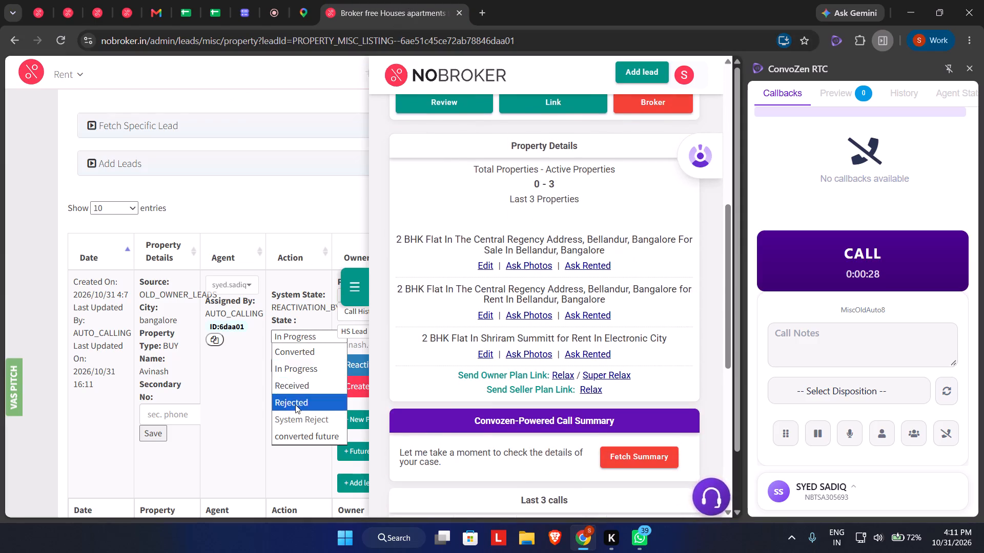
click(295, 405)
click(318, 362)
click(319, 357)
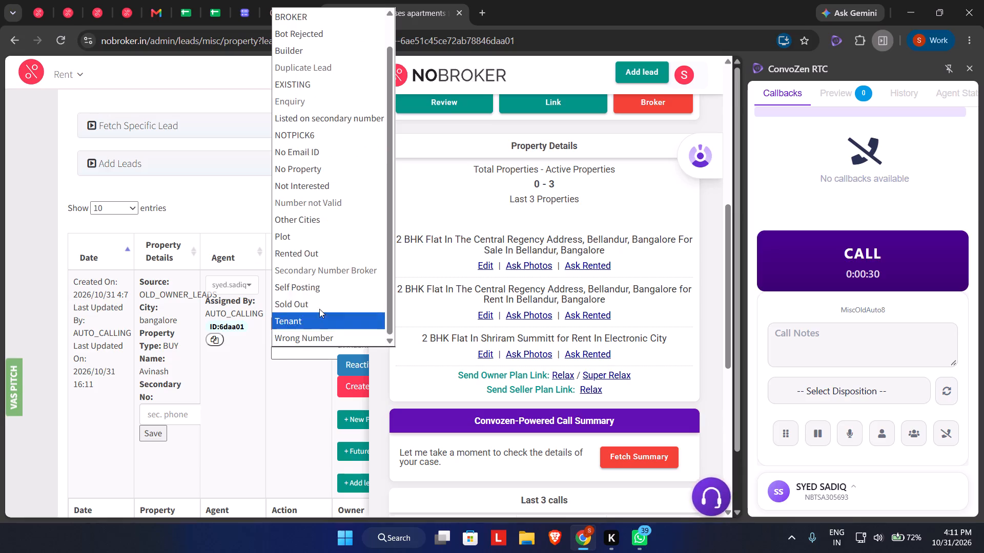
click(321, 253)
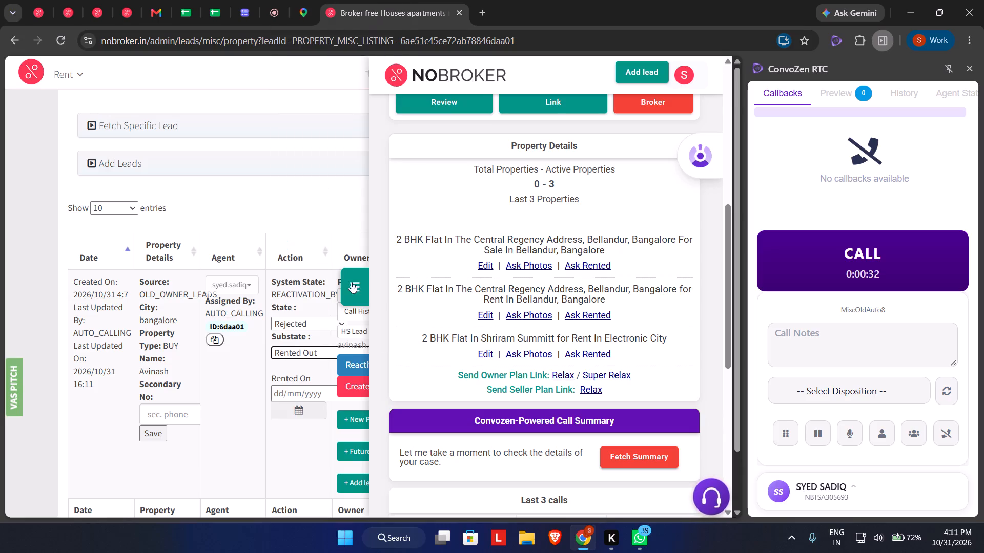
Dispose the call as Click Calling, with Rented Out at level 3, and complete the disposition.
click(806, 387)
drag(811, 418, 809, 427)
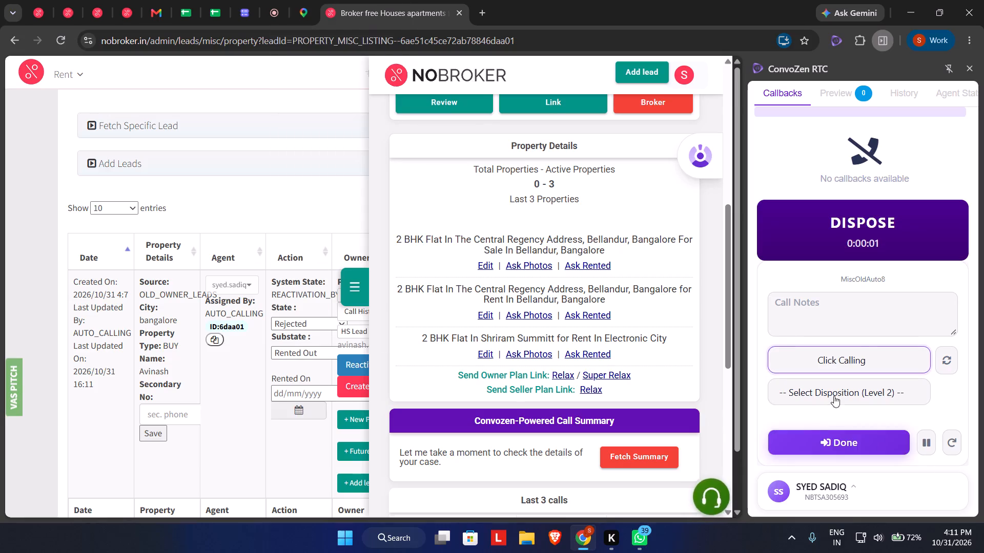
click(834, 396)
click(818, 487)
click(835, 412)
click(839, 389)
click(839, 347)
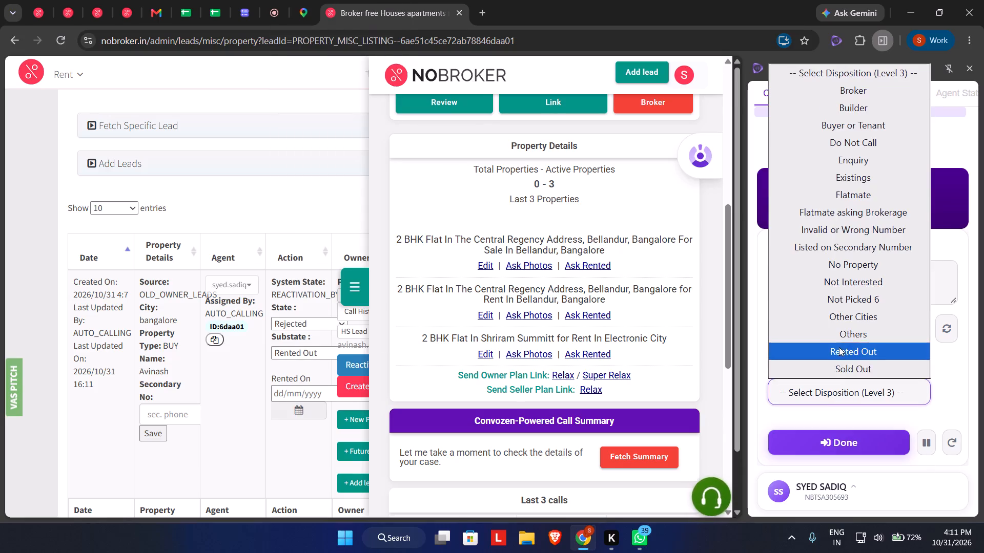
click(823, 428)
click(817, 436)
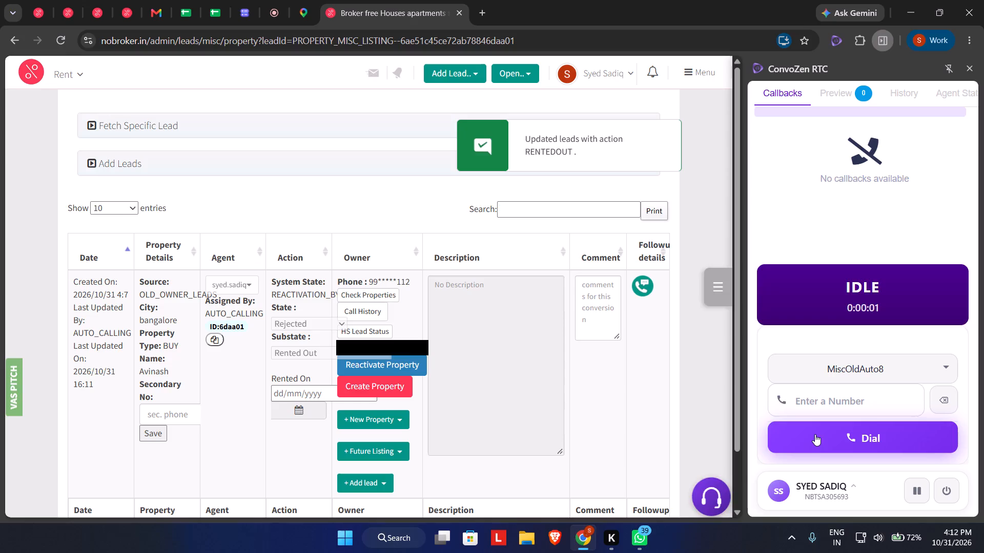
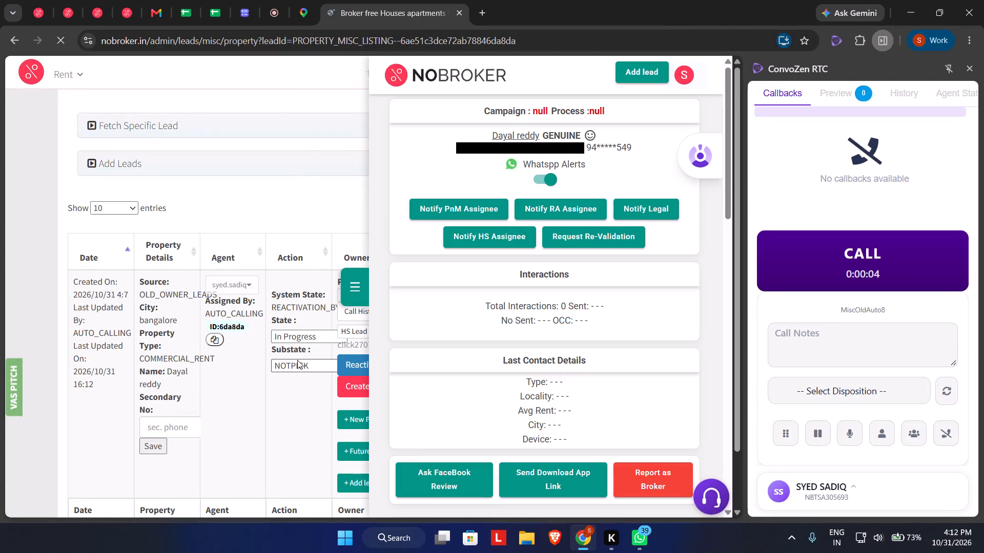
Set the substate of the in-progress Bangalore commercial rent lead to NOTPICK2.
click(300, 360)
click(296, 295)
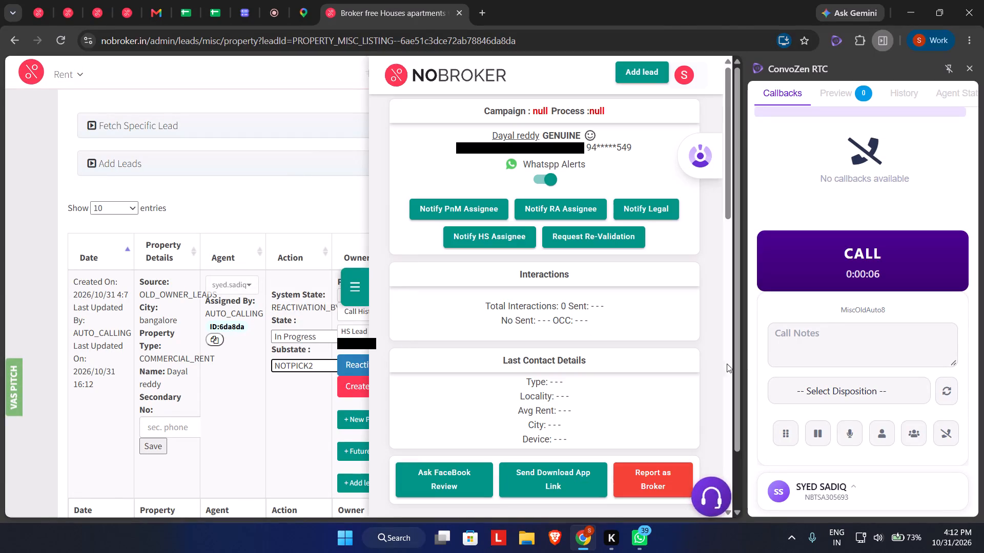
Dispose the call as Outbound, Not Picked, Voice Mail, then hang up and complete the disposition.
click(812, 396)
click(830, 444)
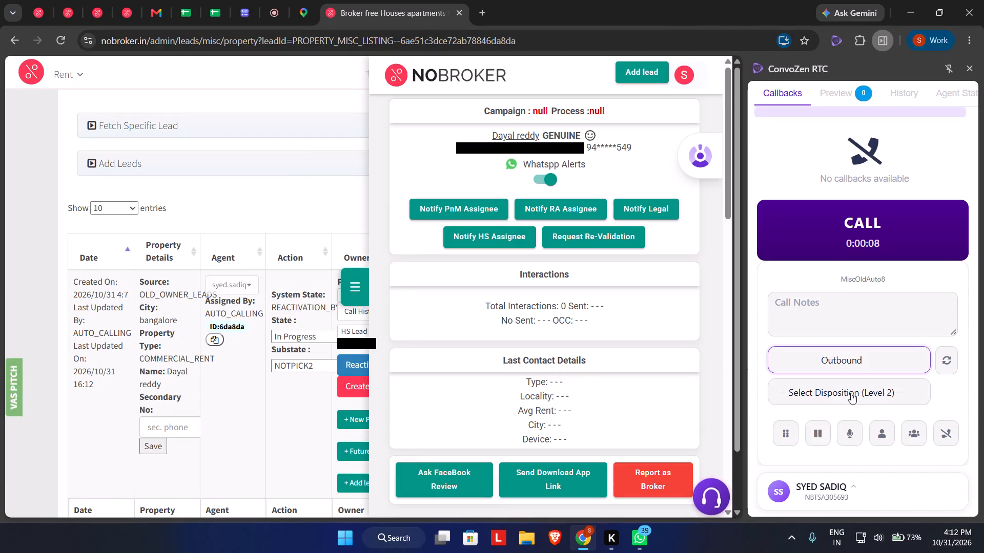
click(855, 384)
click(875, 434)
click(888, 398)
click(890, 486)
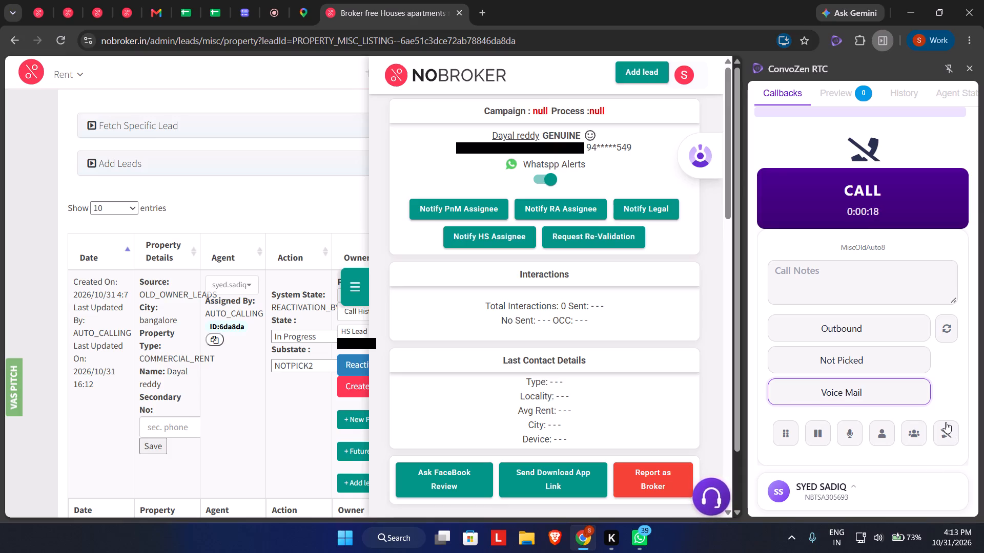
click(939, 438)
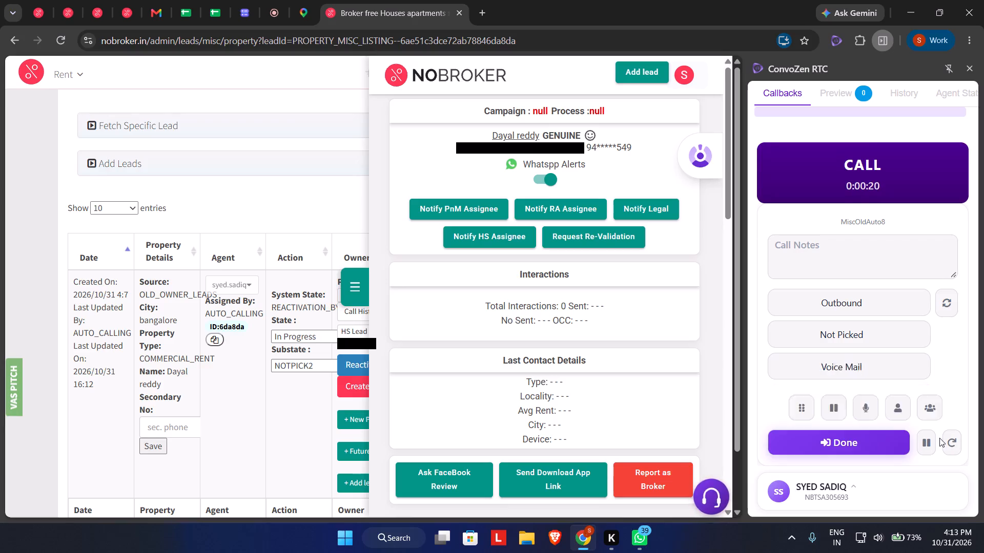
click(815, 442)
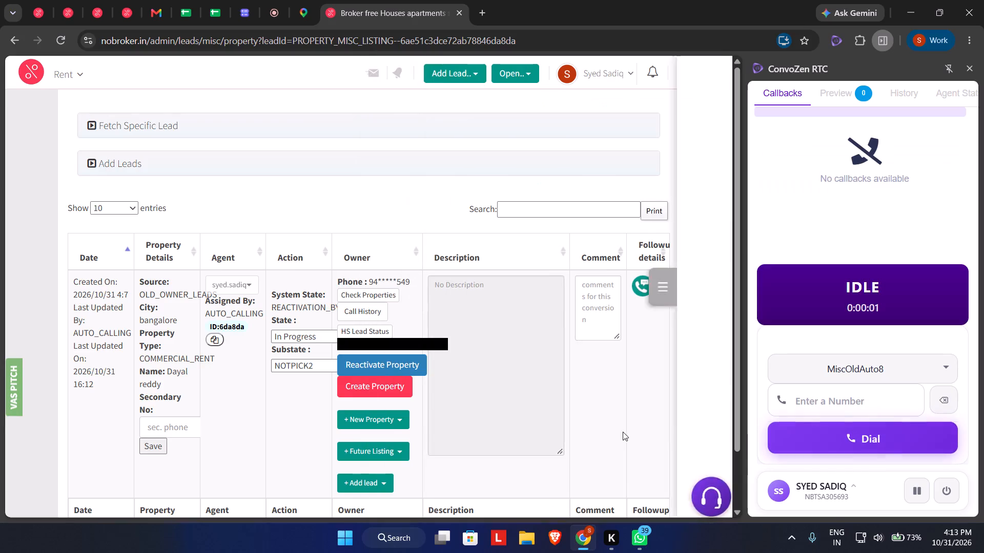
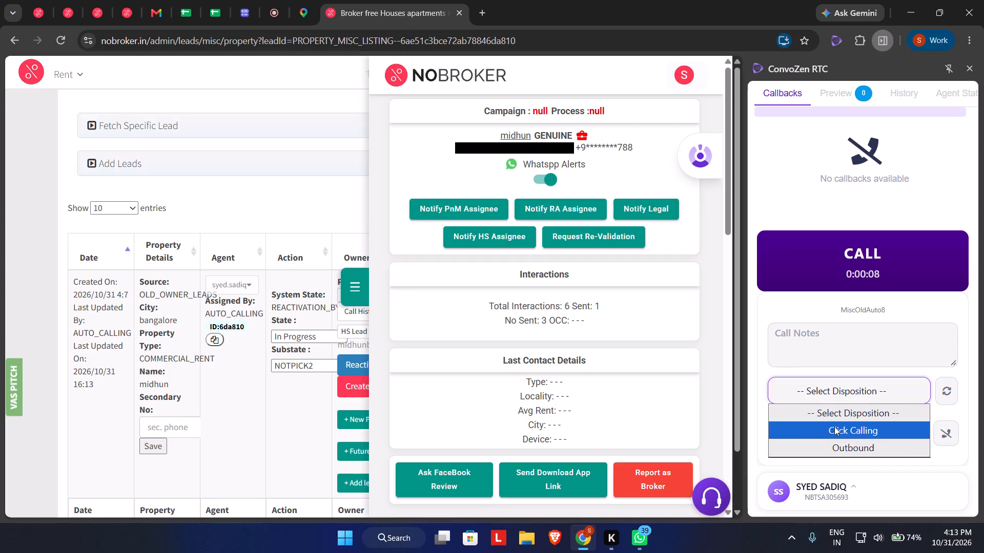
Dispose the commercial rent lead's call as Outbound, Not Picked, Voice Mail and complete the disposition.
double_click(837, 437)
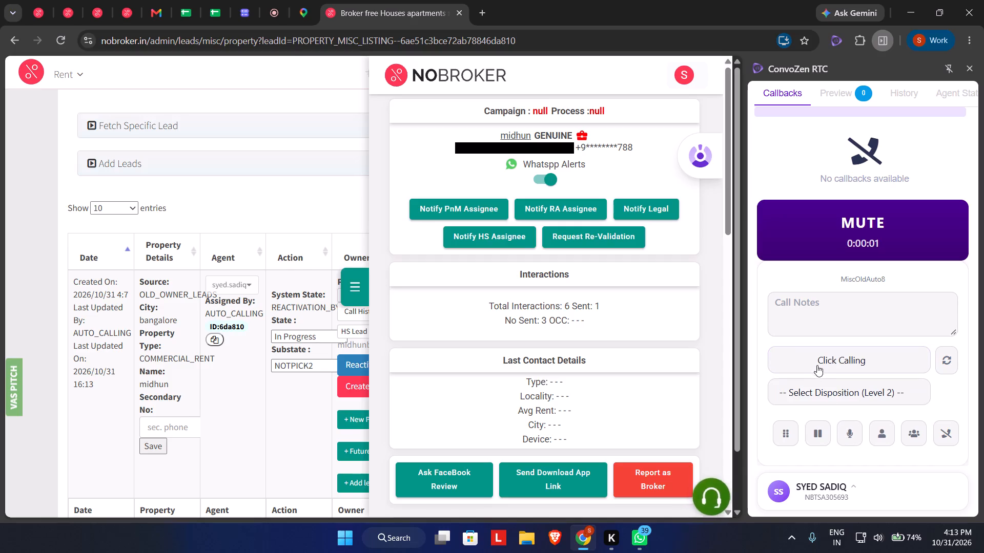
click(845, 429)
click(846, 346)
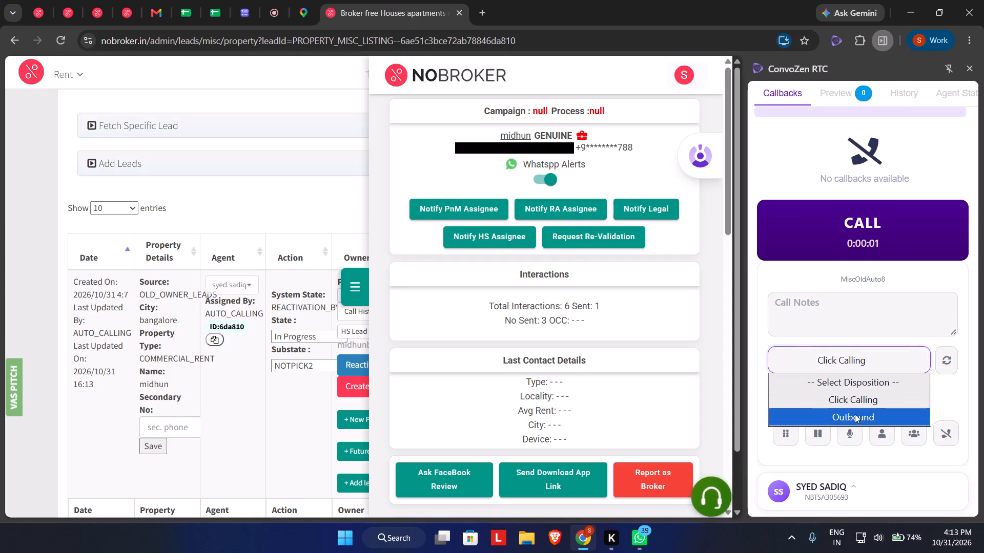
click(855, 414)
click(859, 373)
click(859, 386)
click(865, 428)
click(866, 407)
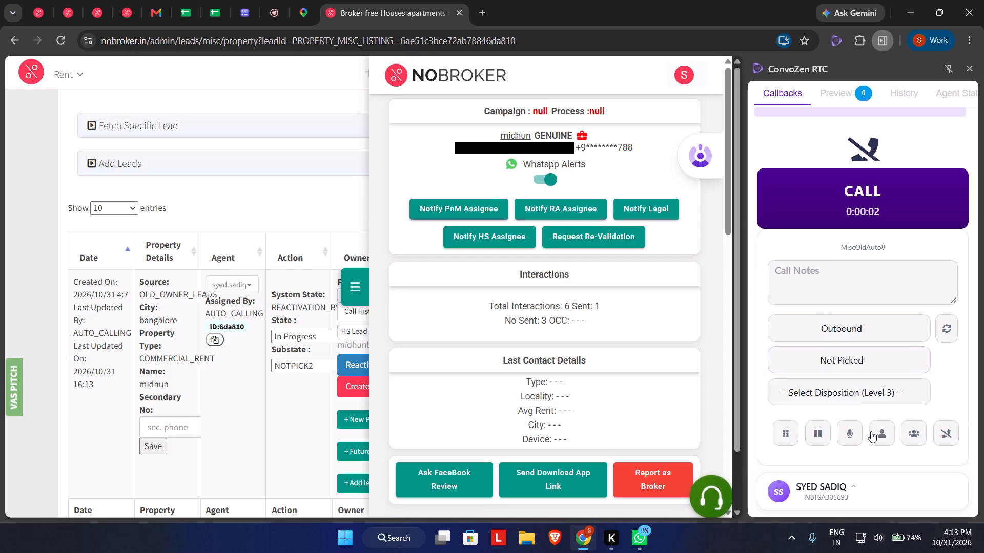
click(879, 390)
click(893, 475)
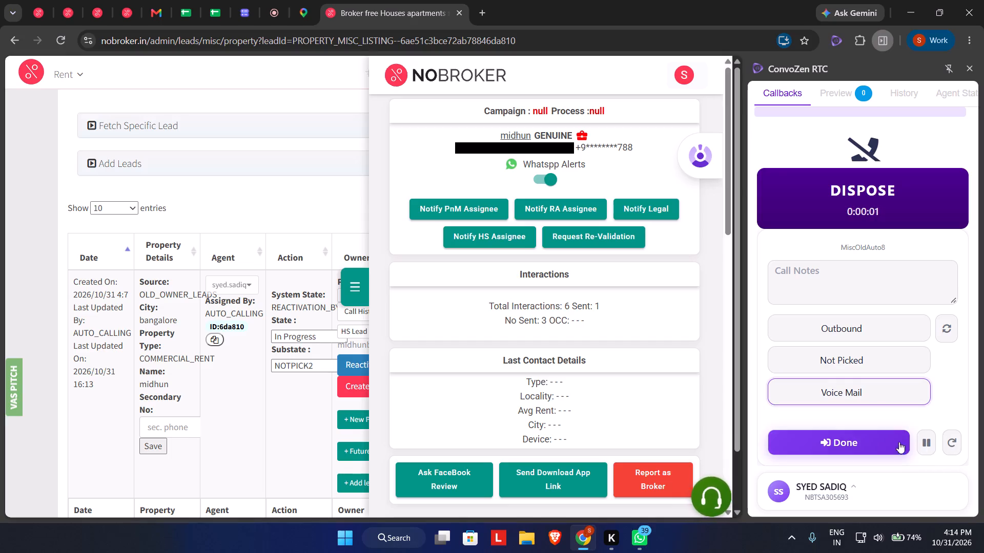
click(862, 437)
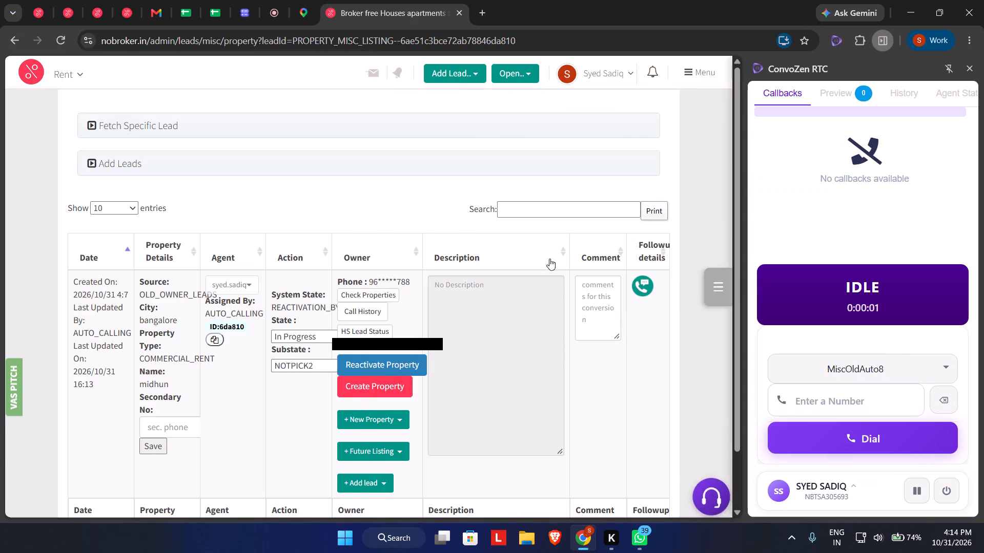
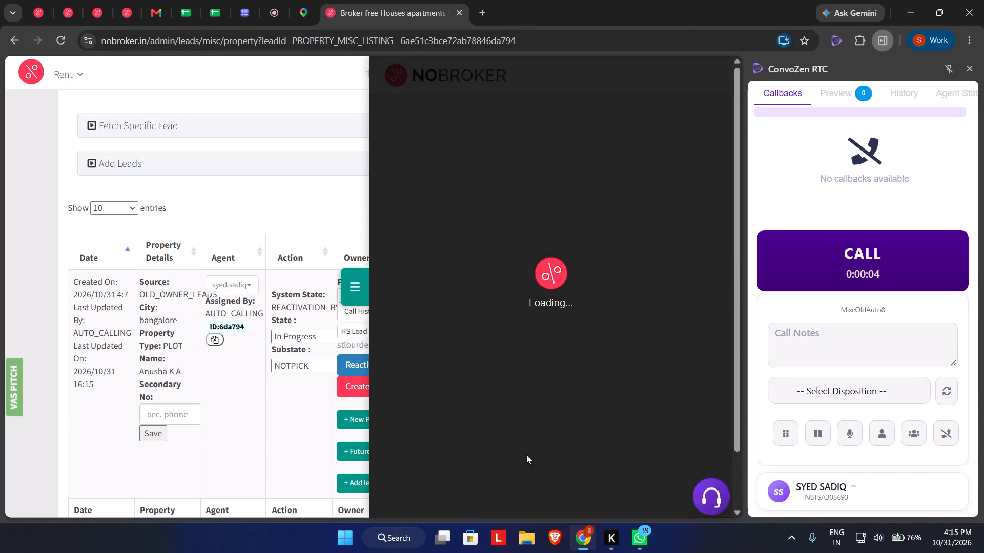
Review the plot lead's interactions, last contact details and property details during the call.
scroll(570, 440, down, 2)
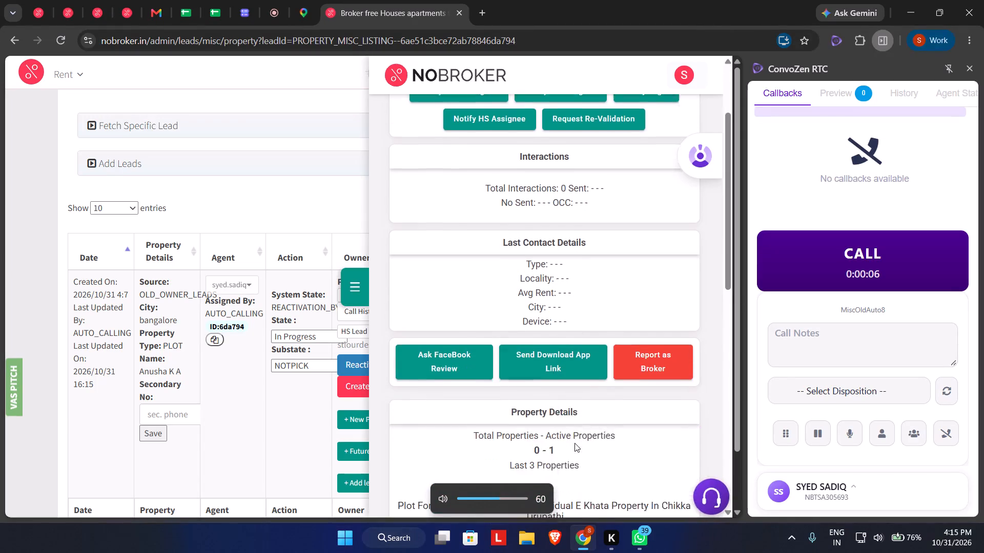
scroll(570, 450, up, 2)
scroll(560, 460, down, 4)
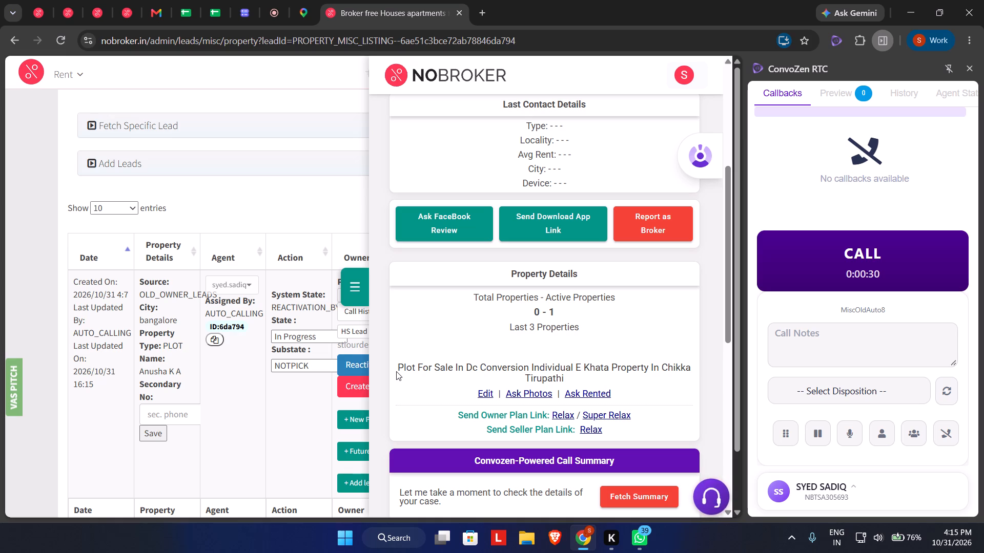
drag(400, 365, 424, 375)
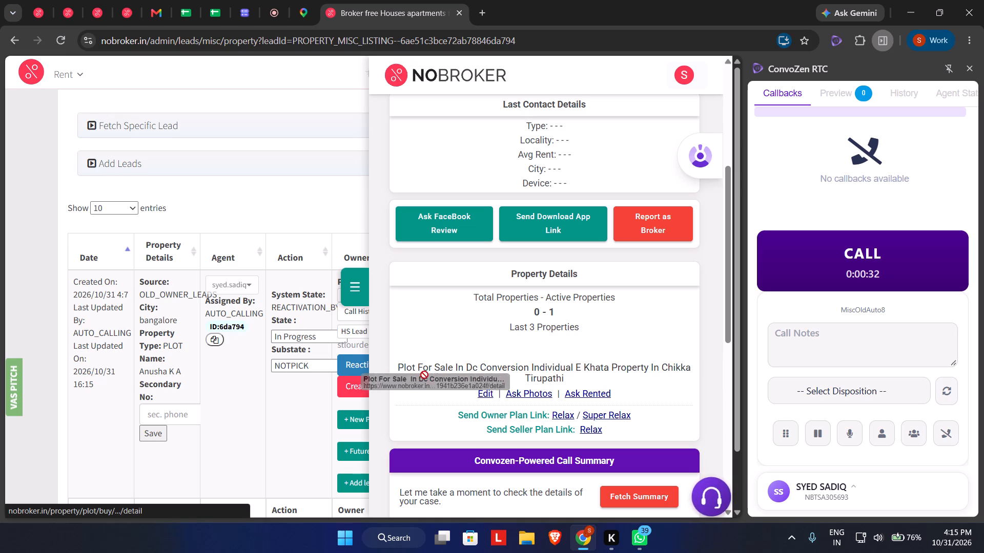
drag(424, 375, 532, 389)
click(538, 378)
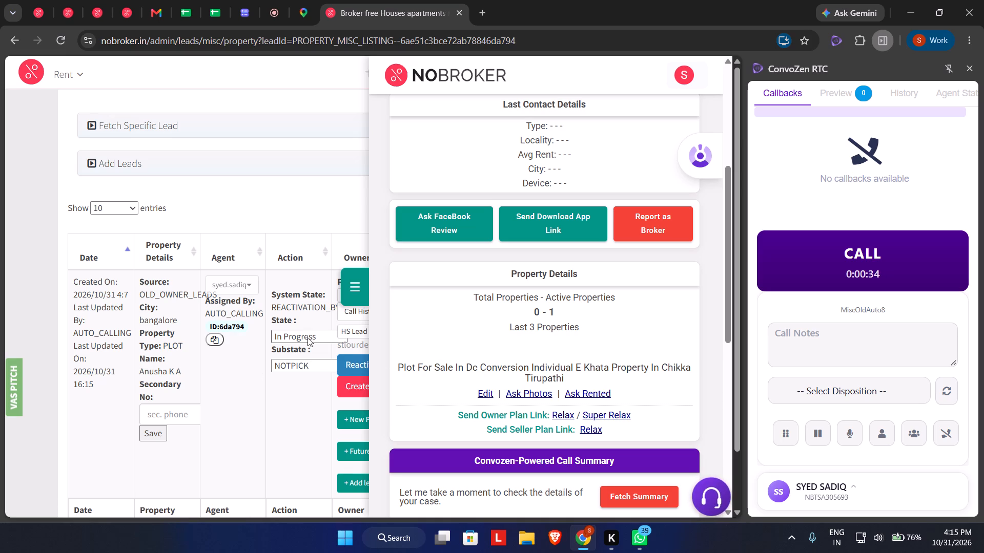
Set the plot lead's state to Rejected with the substate No Property.
click(305, 334)
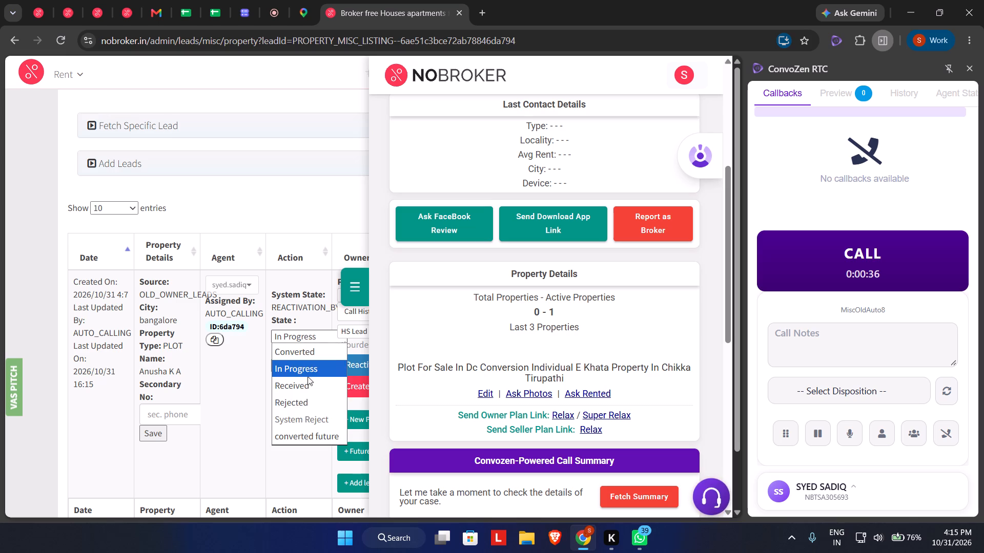
click(306, 397)
click(302, 354)
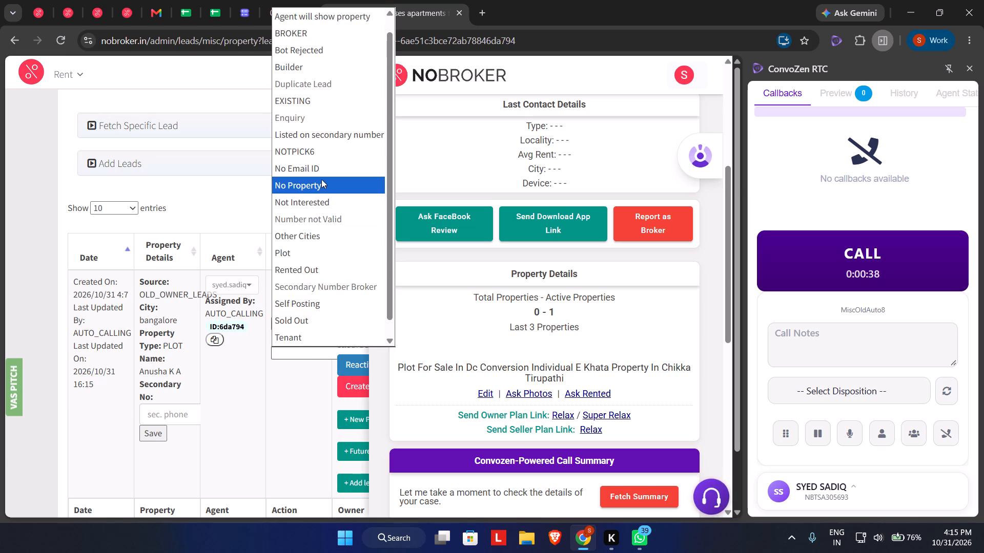
click(319, 177)
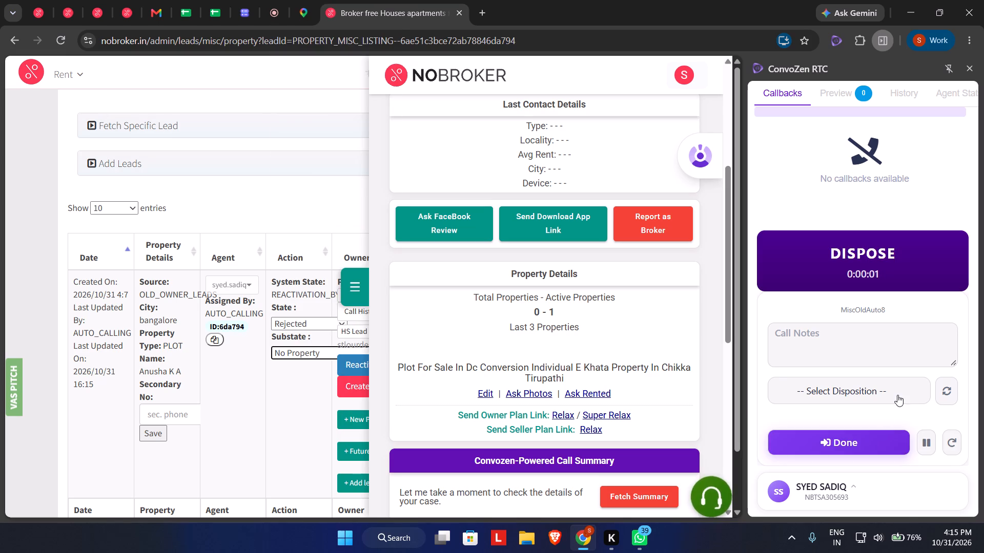
Set the plot lead's call disposition to Click Calling, Rejected, Not Interested, and reopen the third-level disposition choice.
click(897, 395)
click(907, 436)
click(875, 394)
click(880, 481)
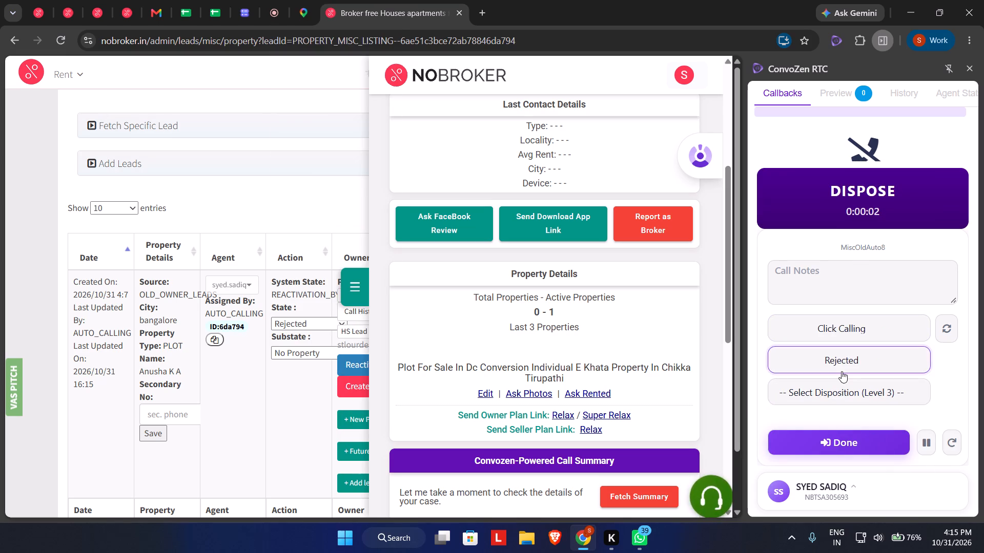
click(839, 386)
double_click(816, 284)
click(839, 400)
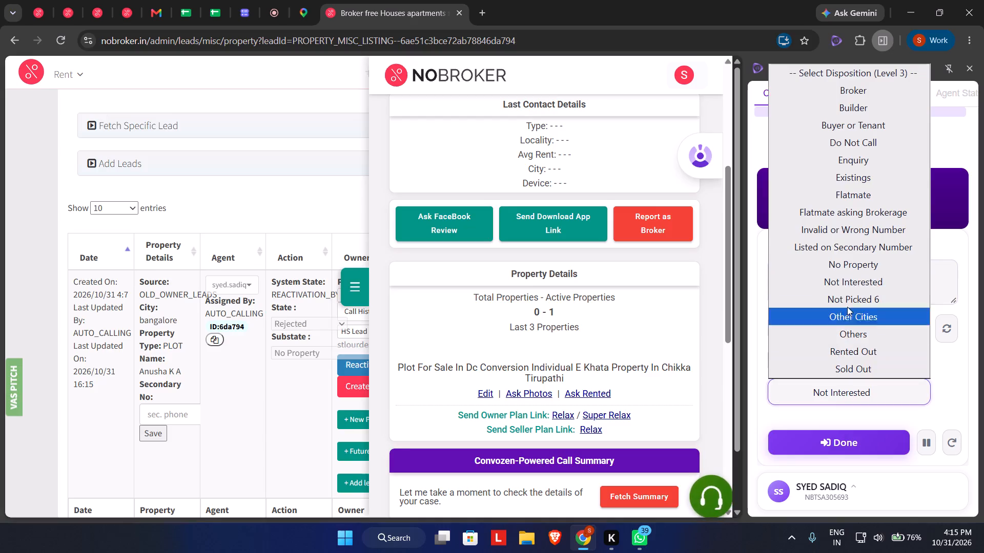
Set the plot lead's third-level call disposition to No Property and complete the disposition.
click(838, 267)
click(852, 437)
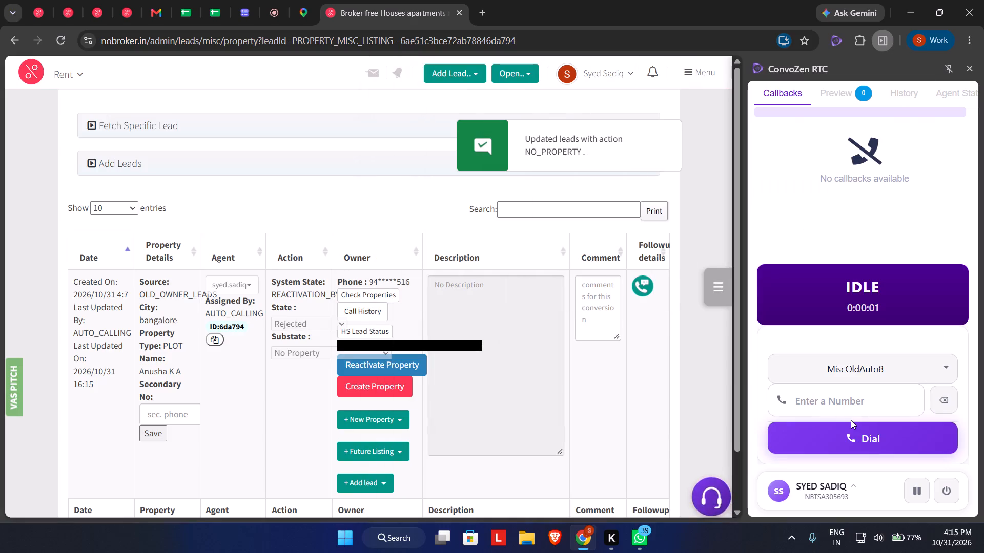
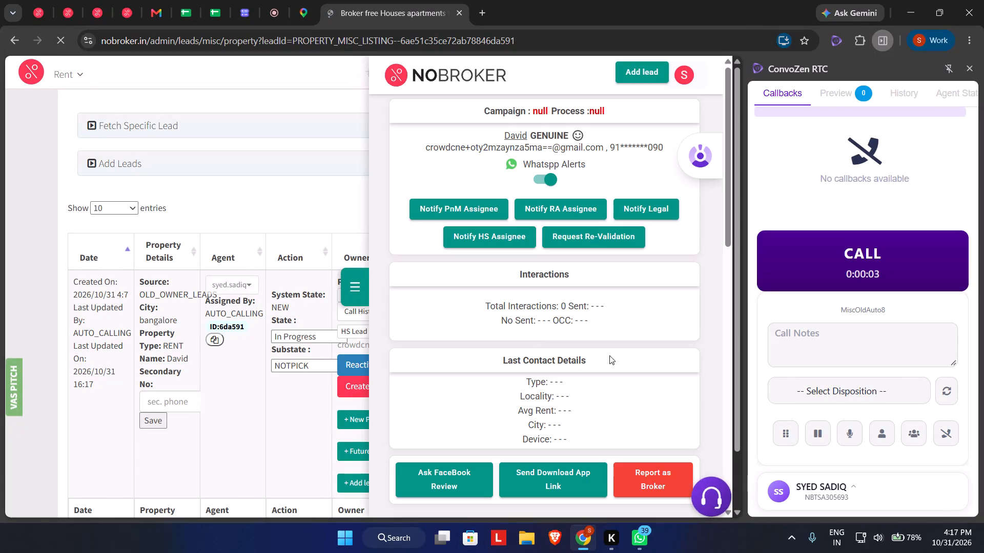
Review the rent lead's property details, check the listing page of the 2 BHK House for Rent In Victoria Layout, and return to the lead's details.
scroll(580, 344, down, 5)
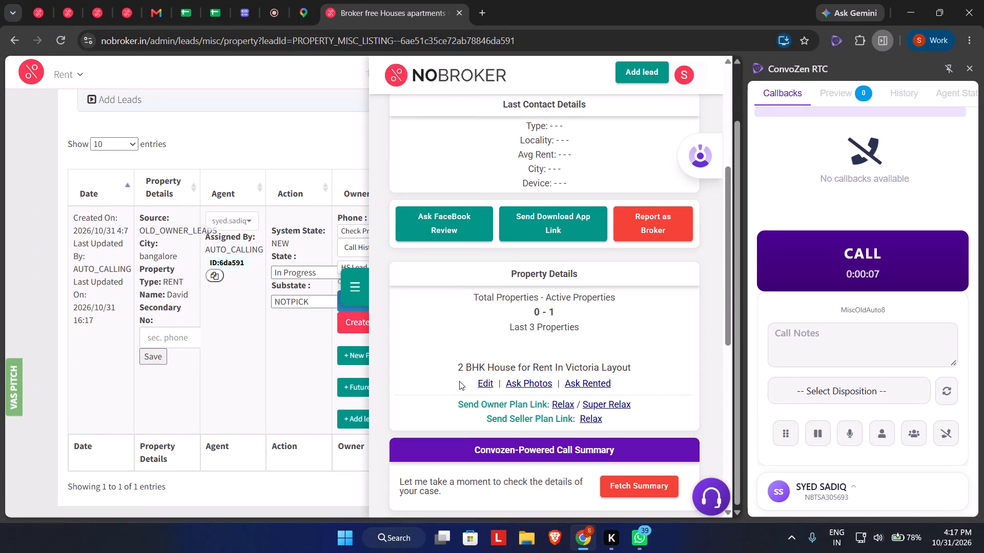
drag(455, 368, 574, 371)
double_click(607, 370)
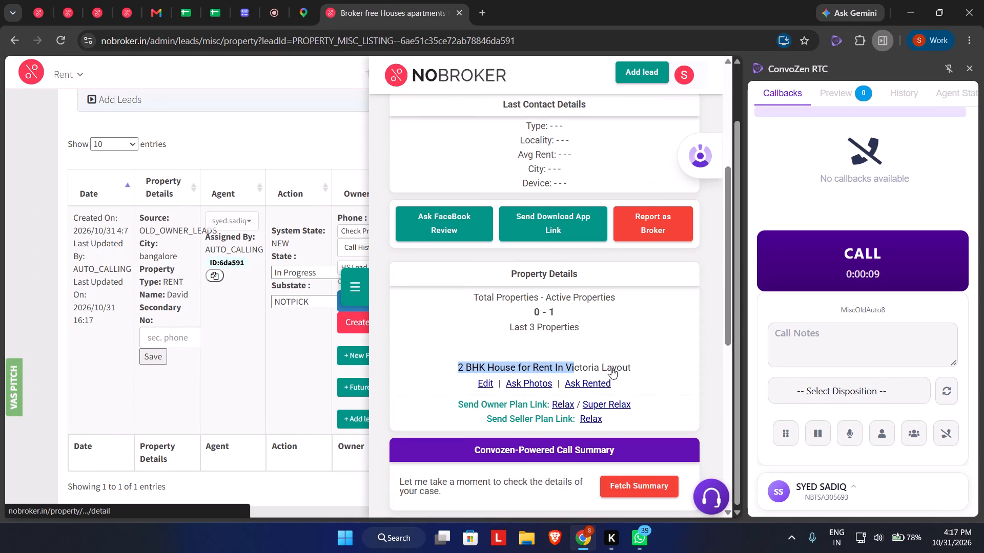
drag(611, 368, 617, 364)
double_click(618, 363)
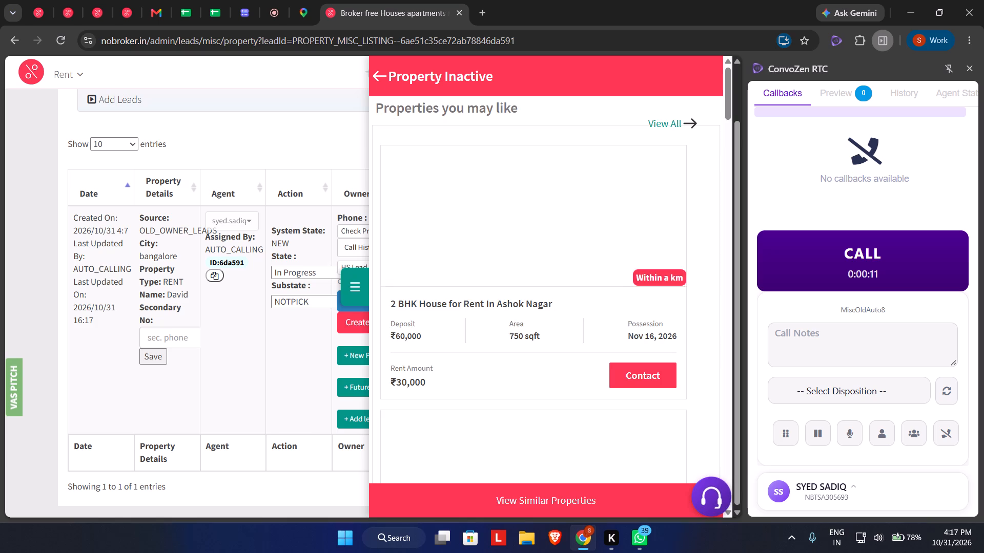
click(382, 72)
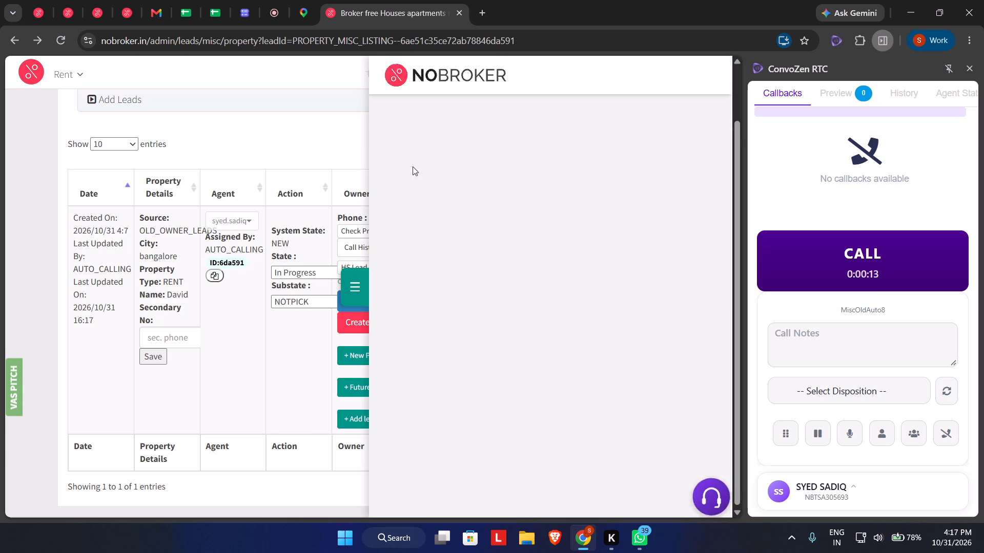
scroll(588, 356, down, 6)
scroll(585, 322, up, 1)
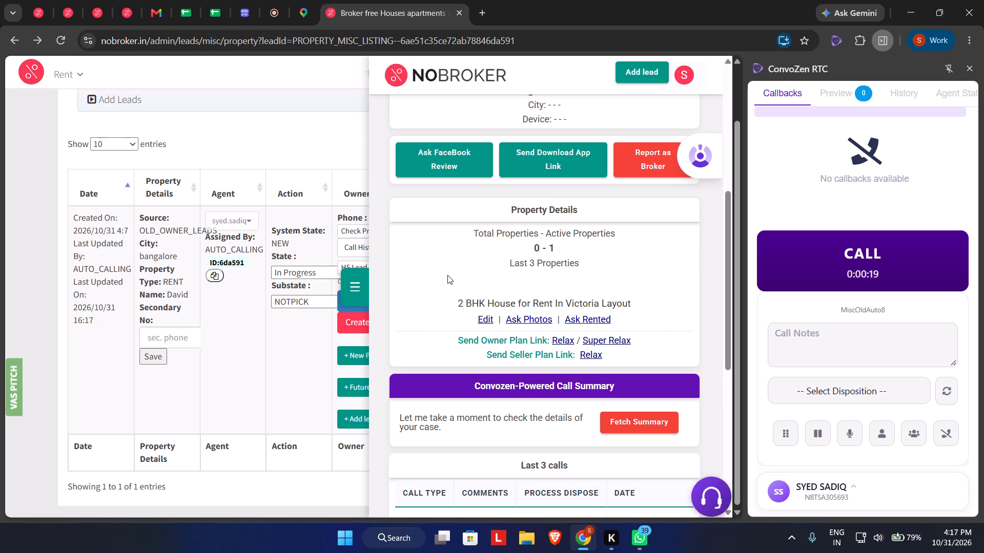
Set the state of the lead with the 2 BHK Victoria Layout rental to Rejected with the substate Rented Out.
drag(453, 302, 454, 302)
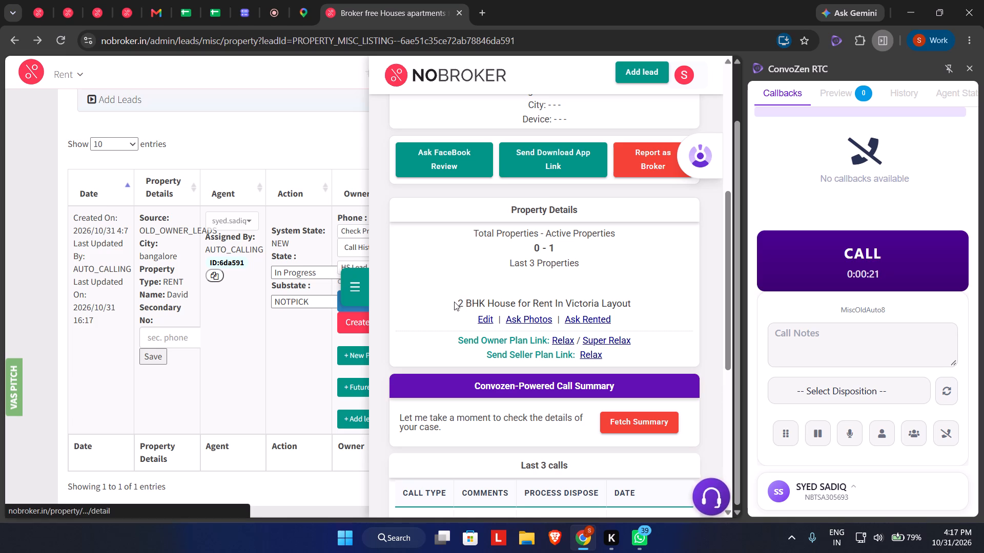
drag(454, 302, 588, 303)
drag(588, 303, 644, 302)
click(644, 299)
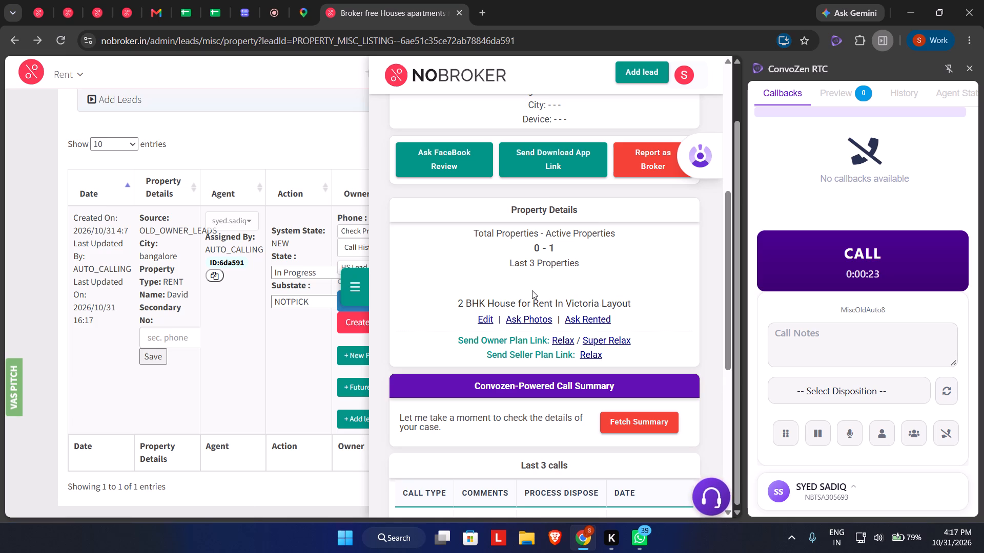
click(293, 270)
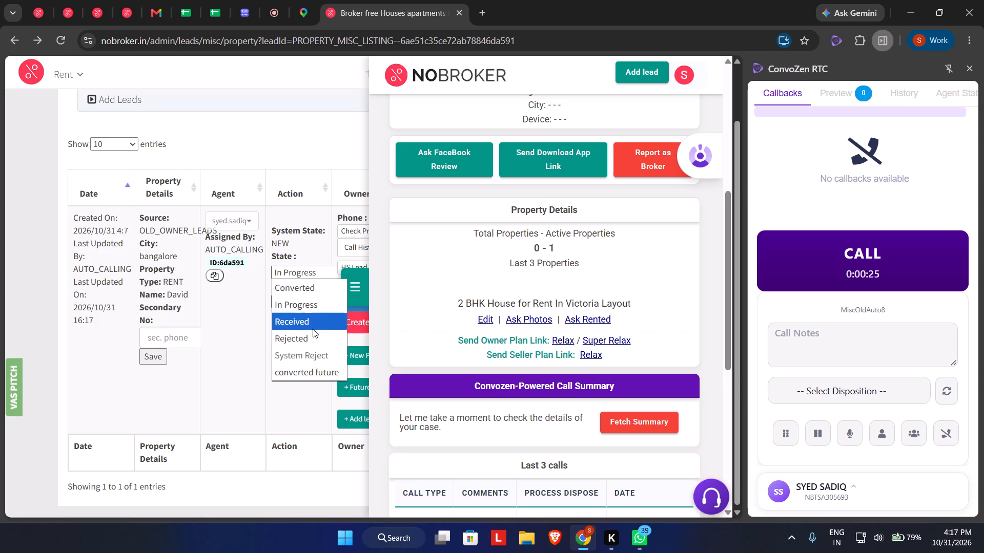
click(312, 336)
click(300, 285)
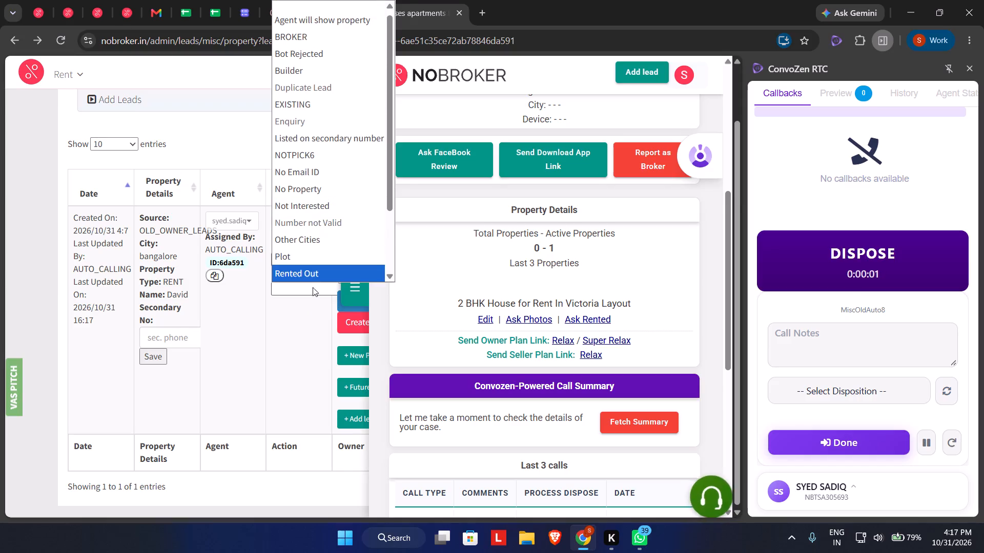
click(309, 273)
Dispose the rental lead's call as Click Calling, Rejected, Rented Out, and complete the disposition.
click(902, 388)
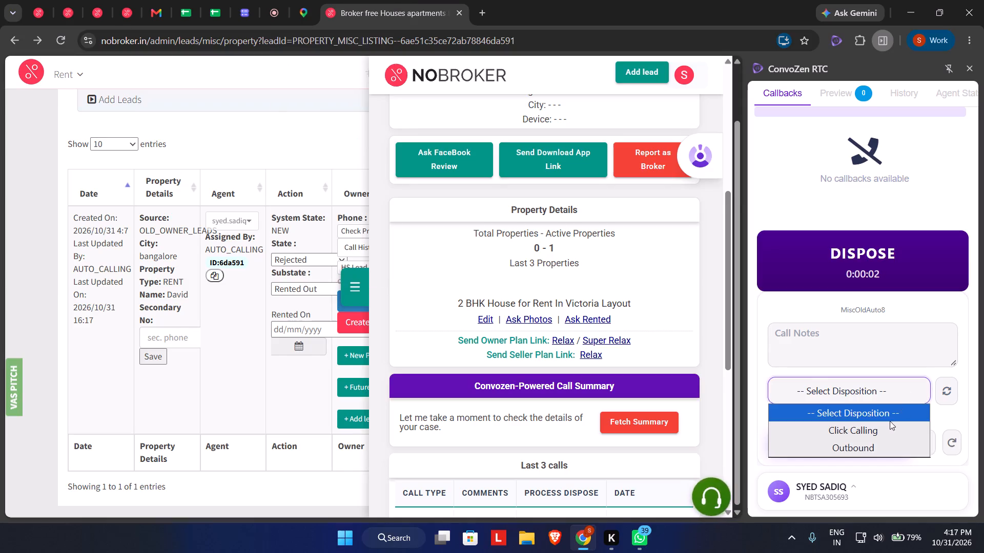
drag(885, 428, 883, 432)
click(869, 400)
click(869, 482)
click(854, 405)
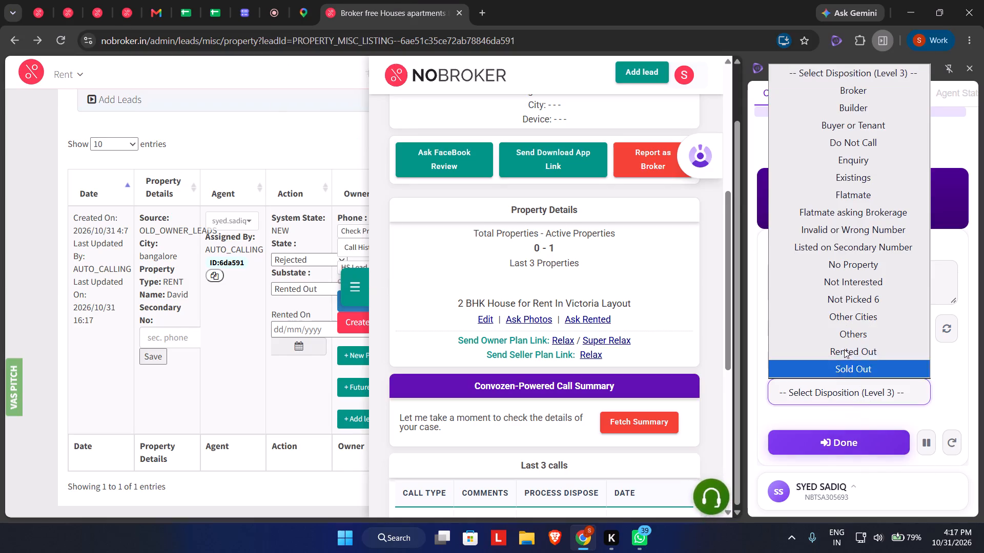
click(844, 348)
click(824, 448)
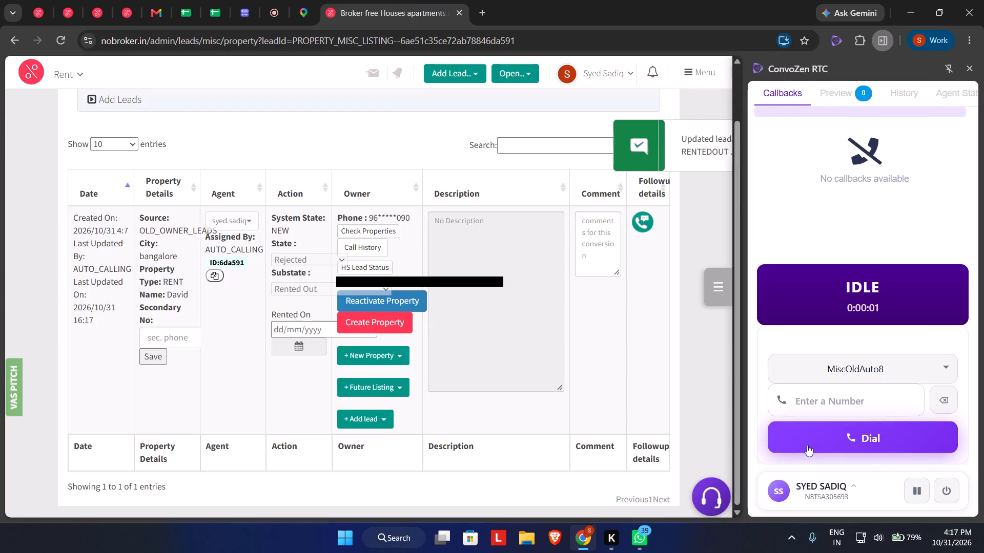
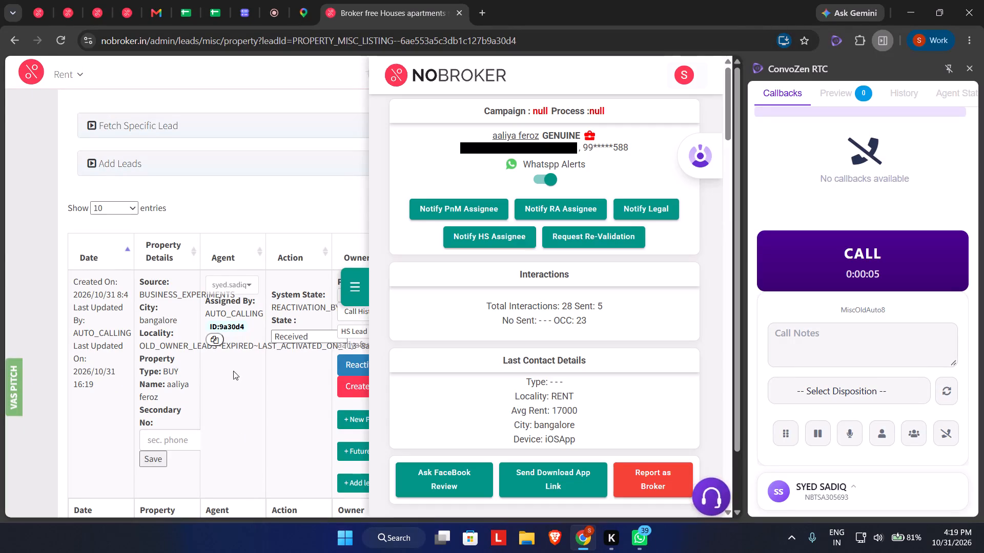
Set the state of the current Bangalore owner lead to In Progress with the substate NOTPICK.
click(281, 341)
click(302, 372)
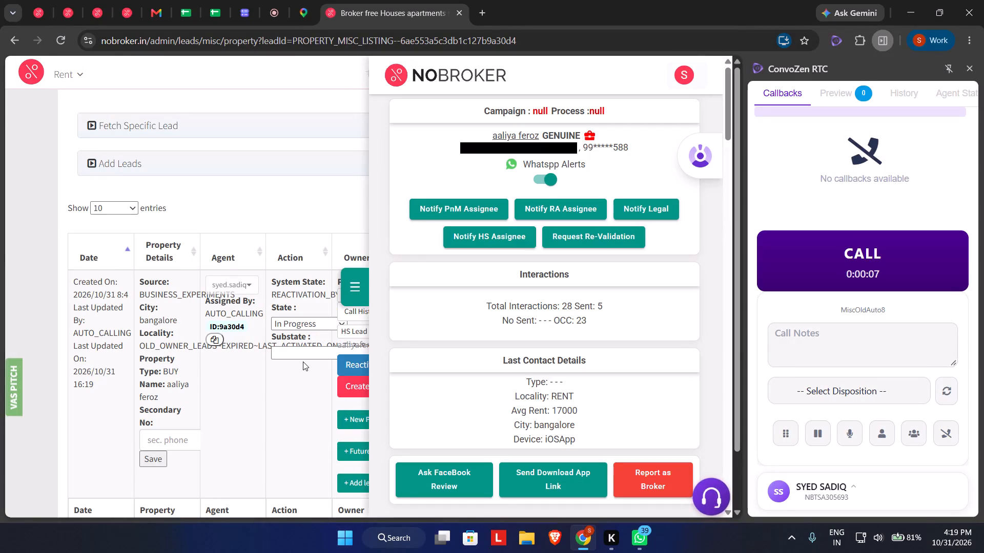
click(303, 361)
click(304, 353)
click(333, 427)
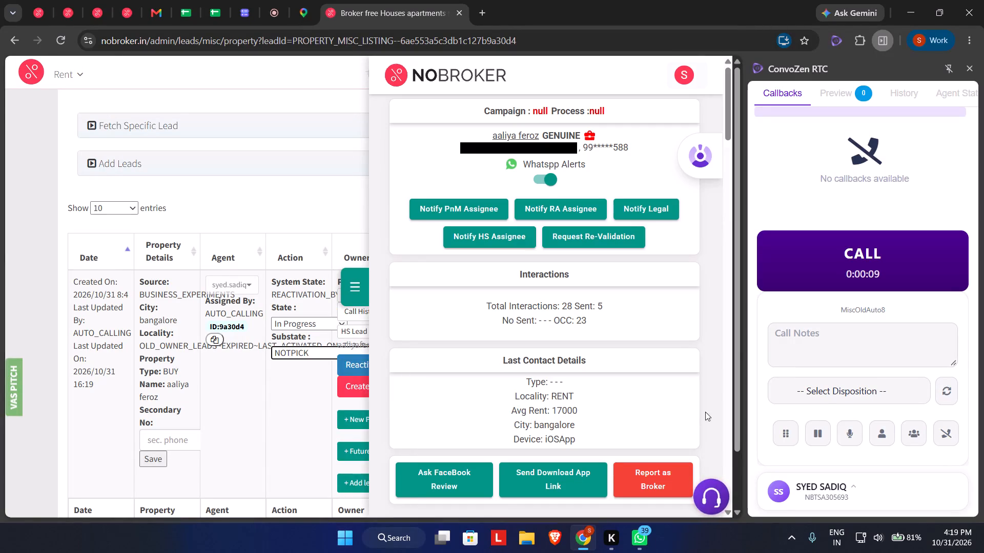
Dispose the lead's call as Outbound, Not Picked, Voice Mail, and complete the disposition.
click(833, 391)
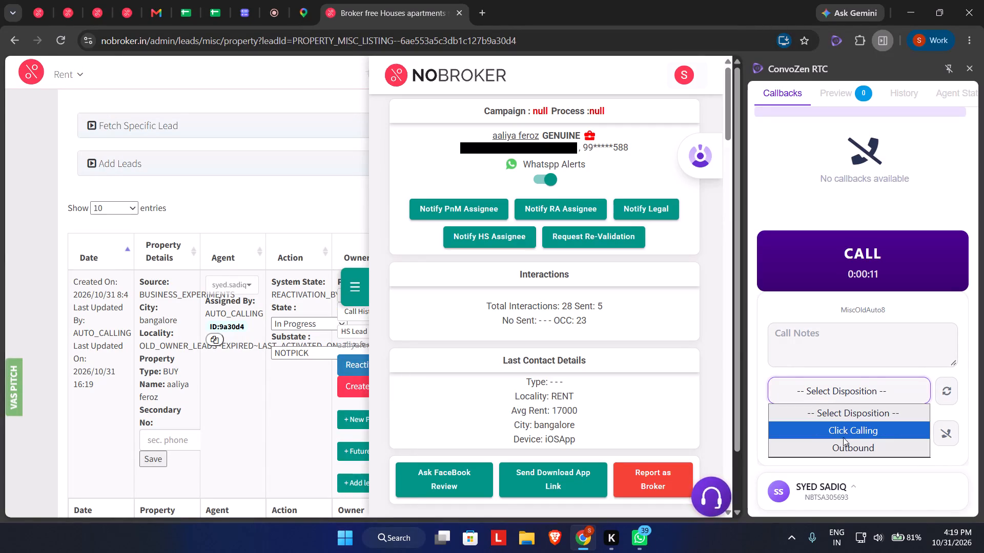
click(838, 447)
click(842, 406)
click(842, 391)
click(852, 432)
click(853, 399)
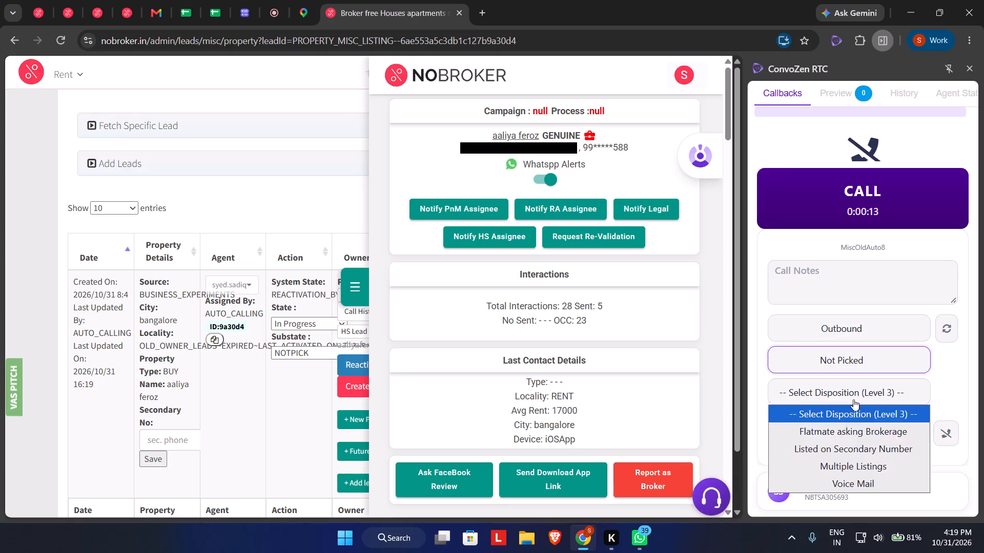
click(852, 484)
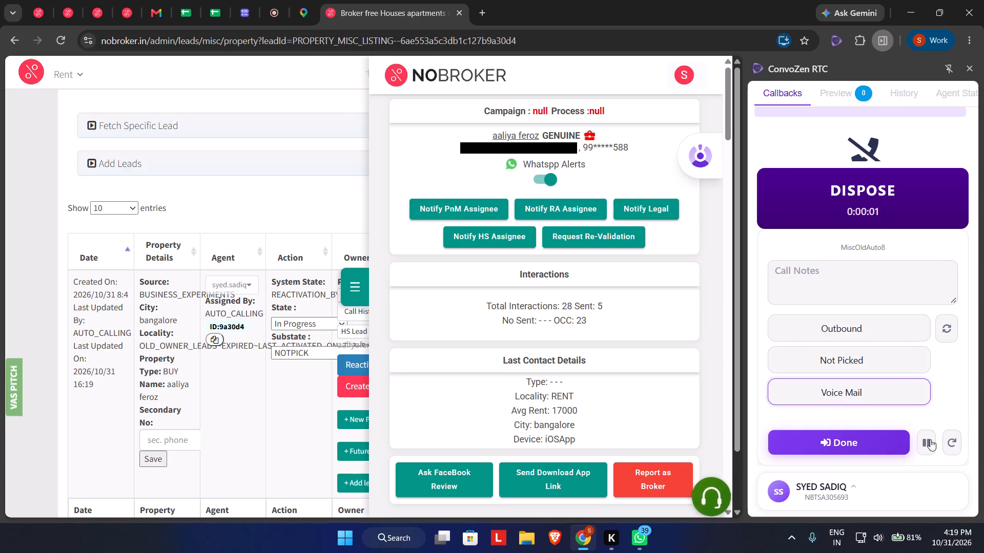
click(901, 438)
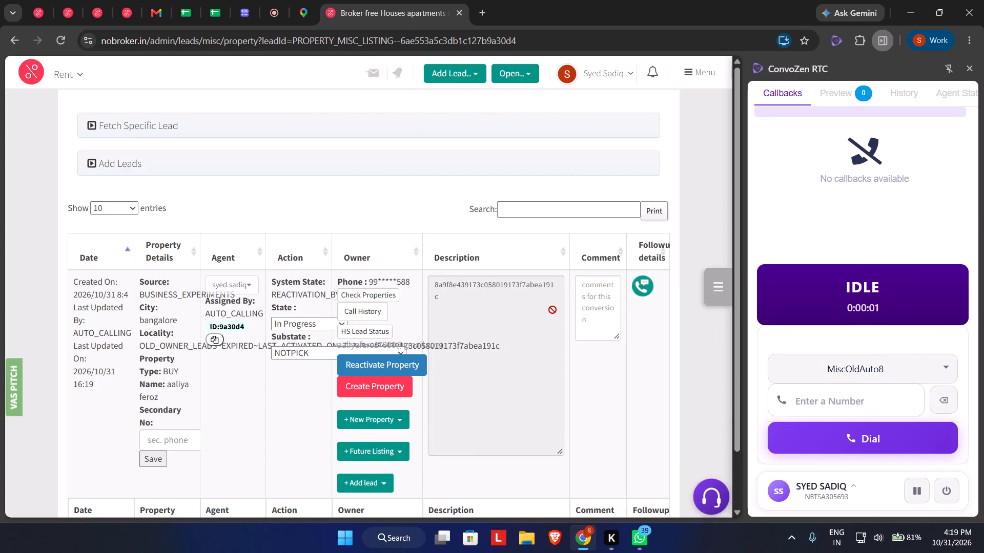
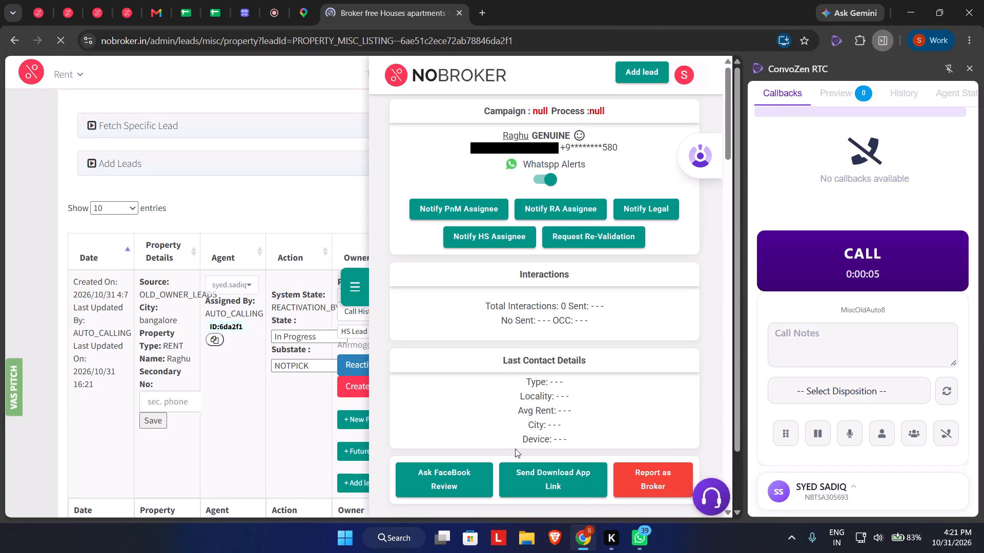
Check the current Bangalore owner lead's property details and set its state to Rejected with the substate Rented Out.
scroll(598, 450, down, 6)
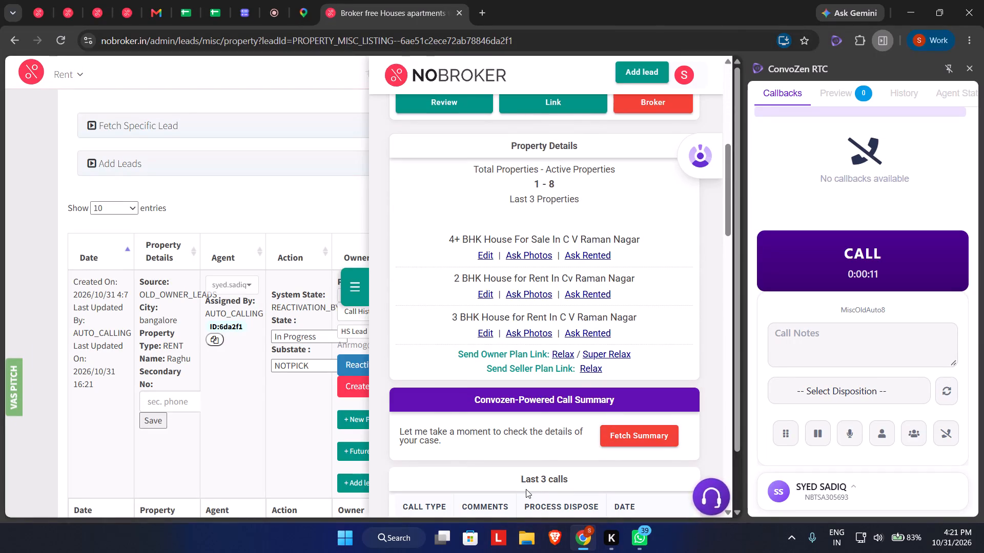
click(287, 337)
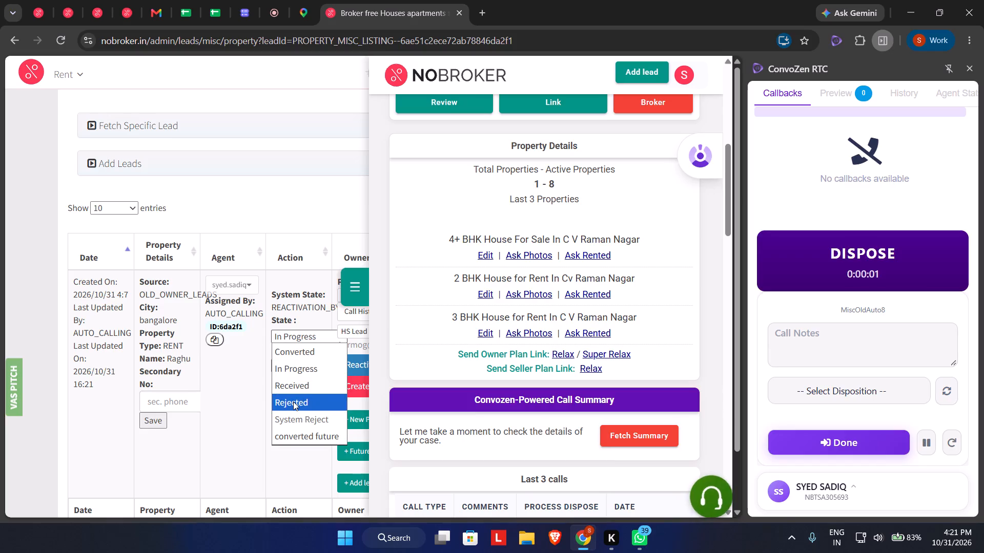
click(293, 401)
click(291, 359)
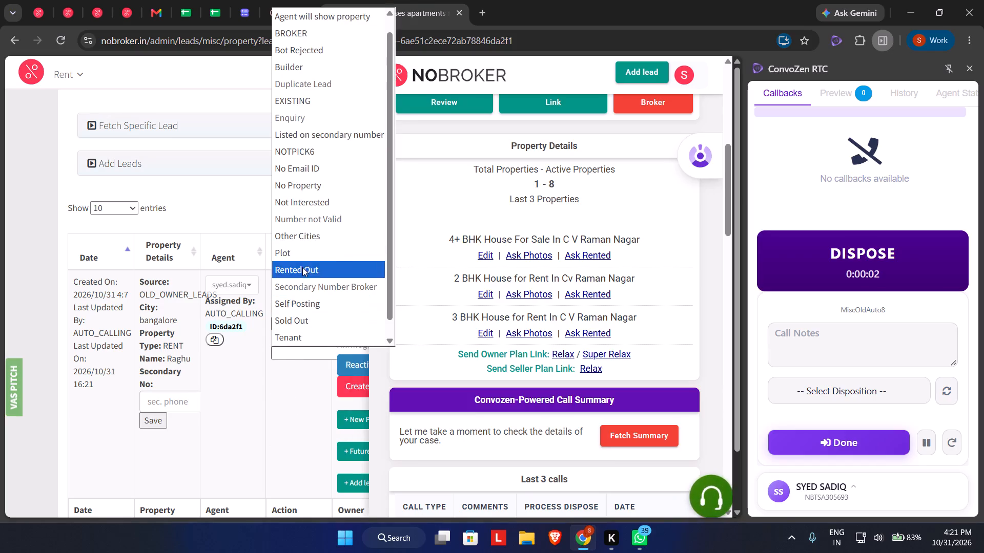
click(302, 267)
Dispose the lead's call as Click Calling, Rejected, Rented Out, and complete the disposition.
click(851, 395)
click(849, 421)
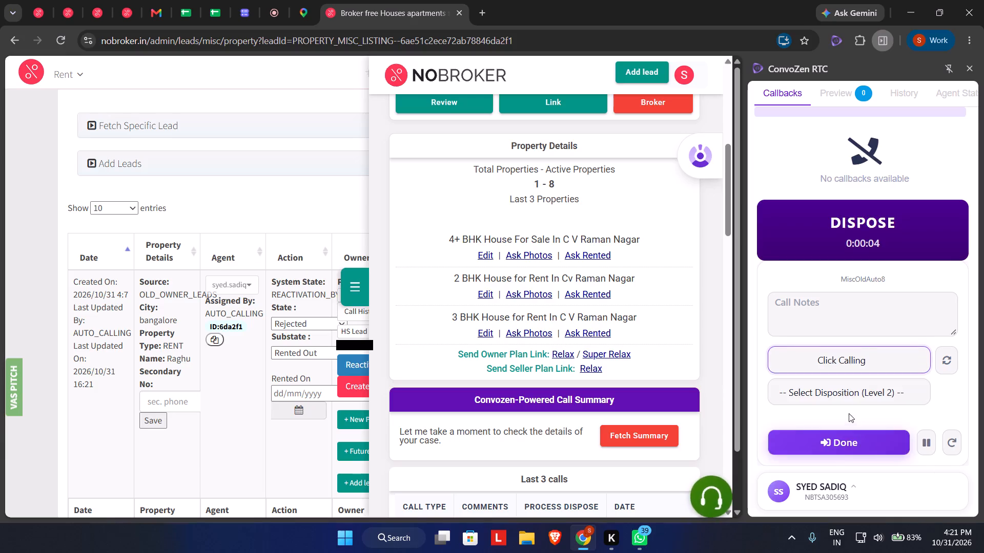
click(849, 390)
click(856, 485)
click(838, 398)
click(833, 349)
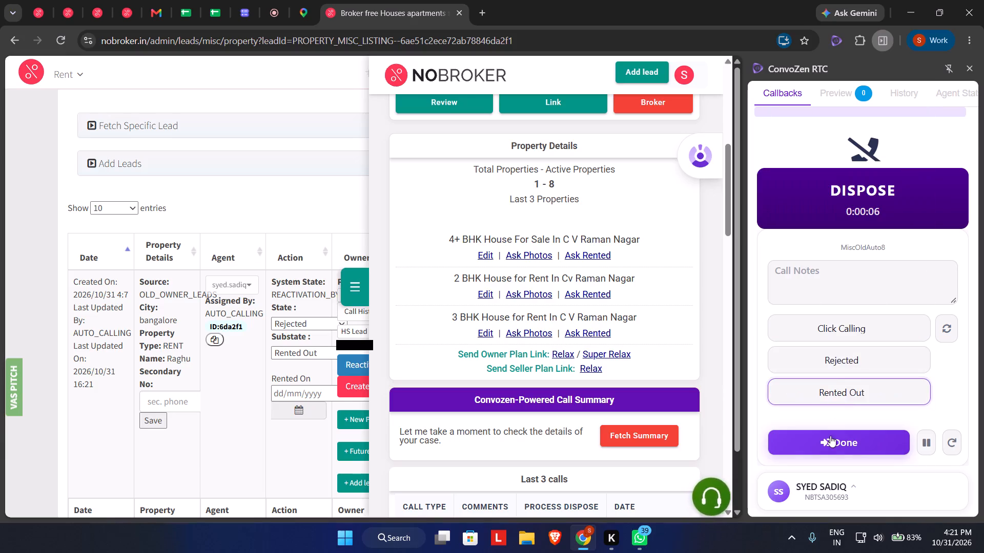
click(831, 436)
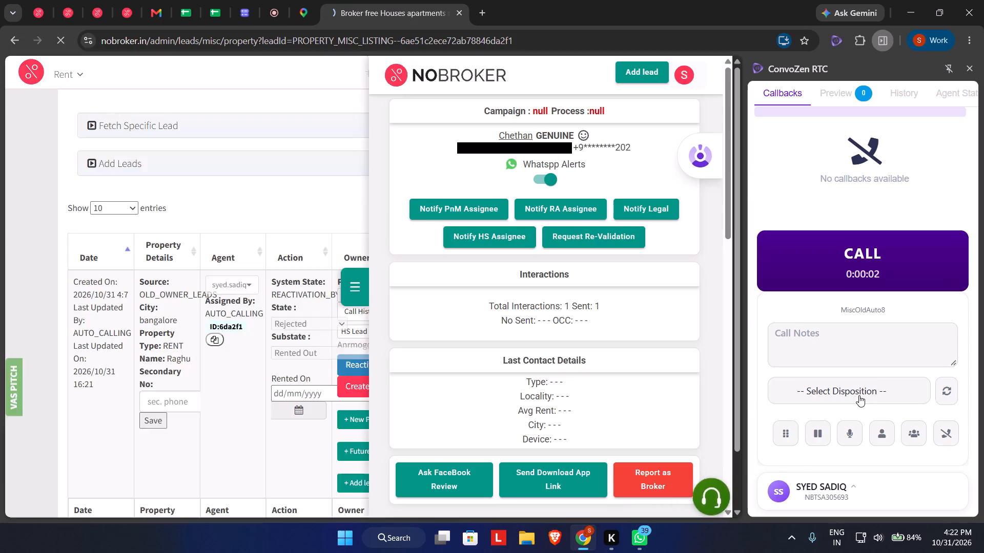
Set the substate of the new Bangalore owner lead to NOTPICK2.
click(296, 367)
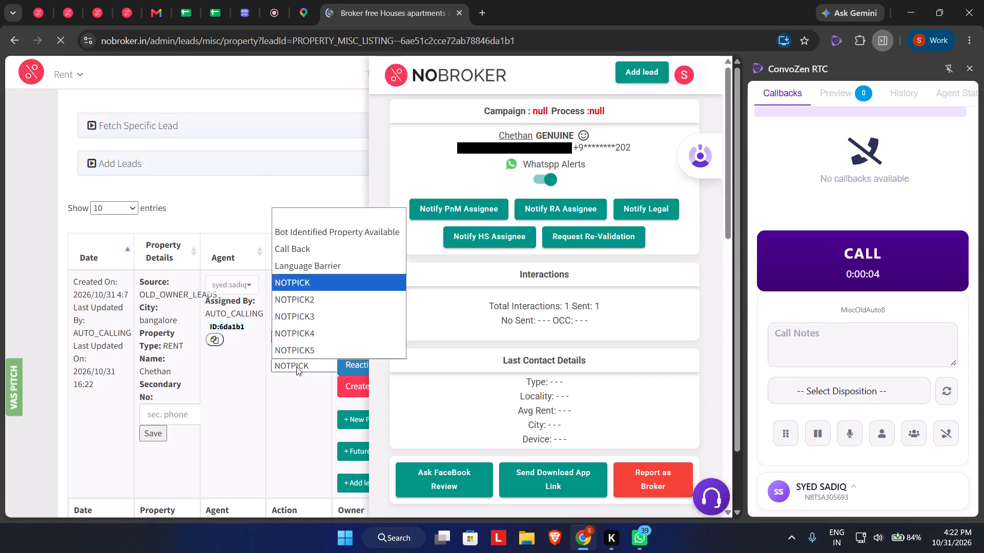
click(303, 294)
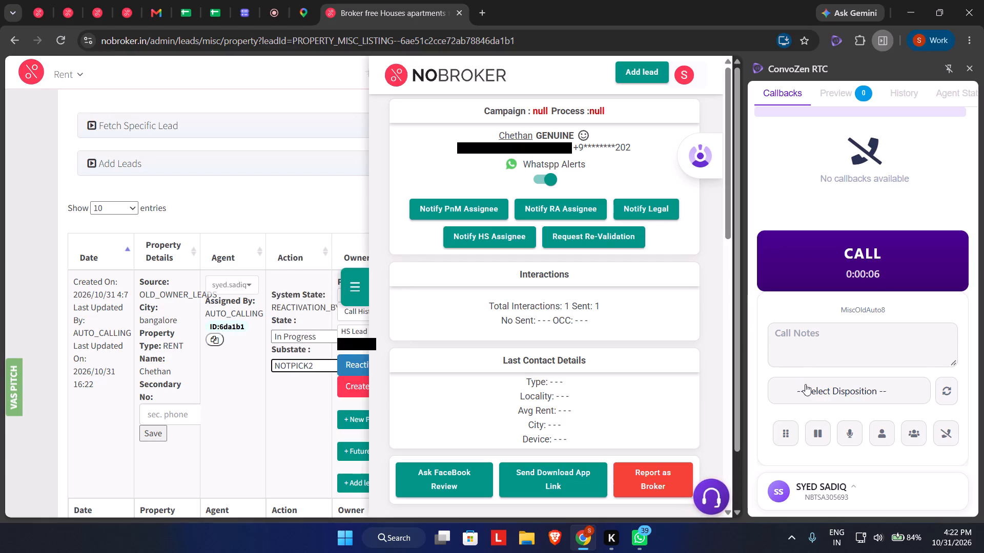
Dispose the lead's call as Outbound, Not Picked, Voice Mail, end the call, and complete the disposition.
click(808, 387)
click(868, 452)
click(874, 397)
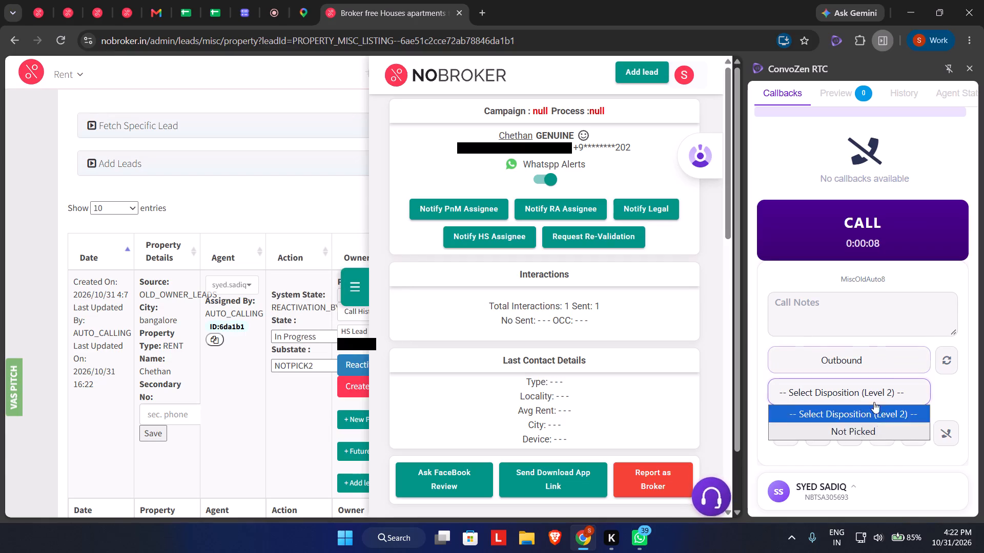
click(876, 437)
click(878, 395)
click(878, 487)
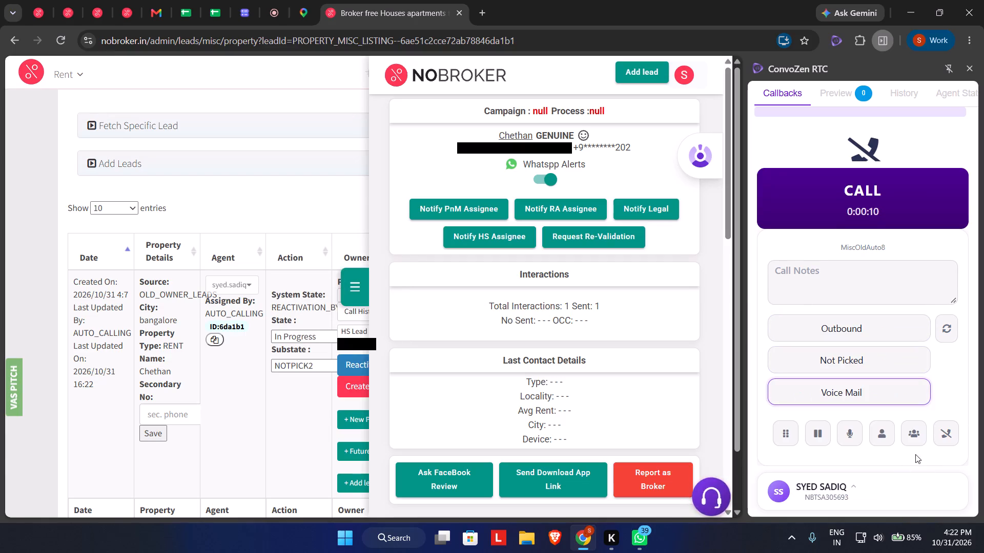
click(938, 441)
click(872, 437)
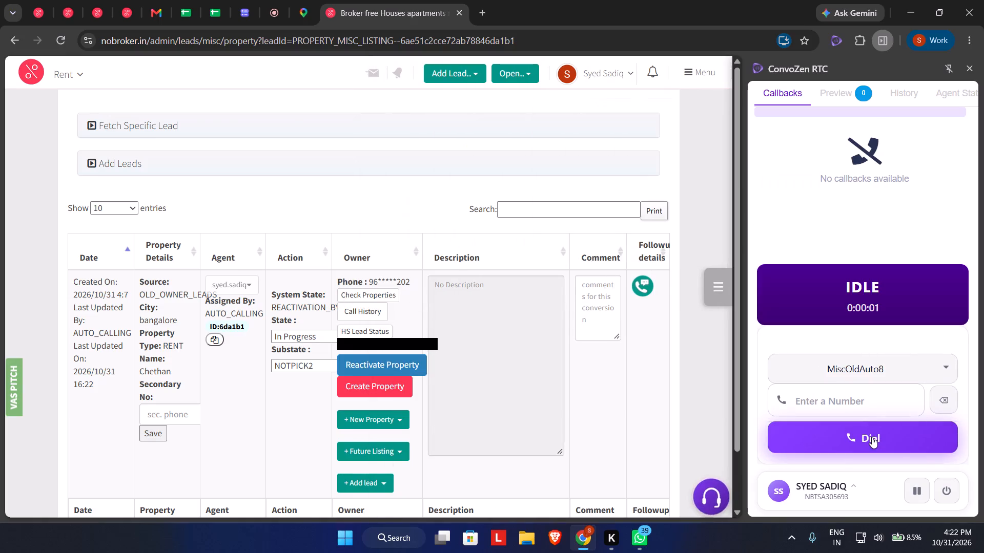
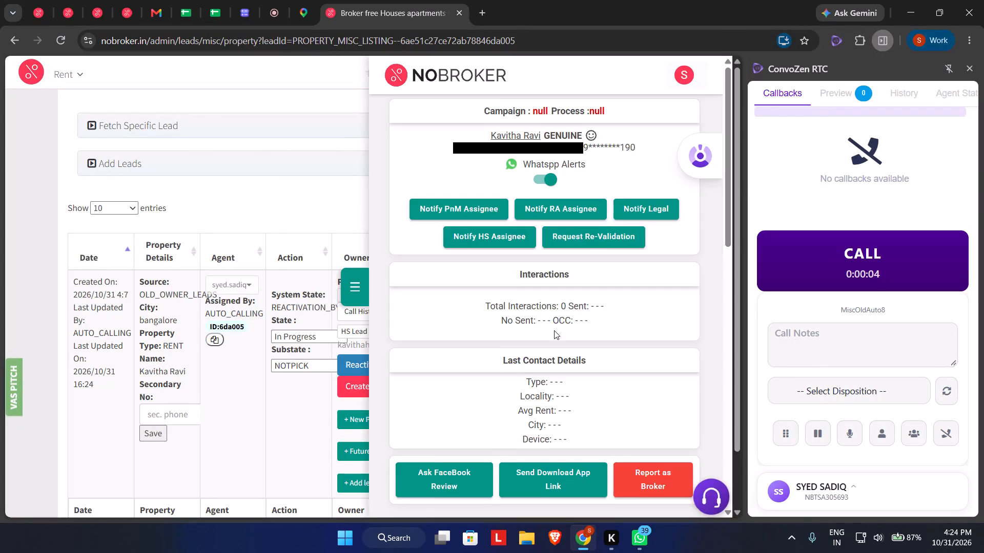
Check the new Bangalore owner lead's property details and set its state to Rejected with the substate Rented Out.
scroll(554, 332, down, 3)
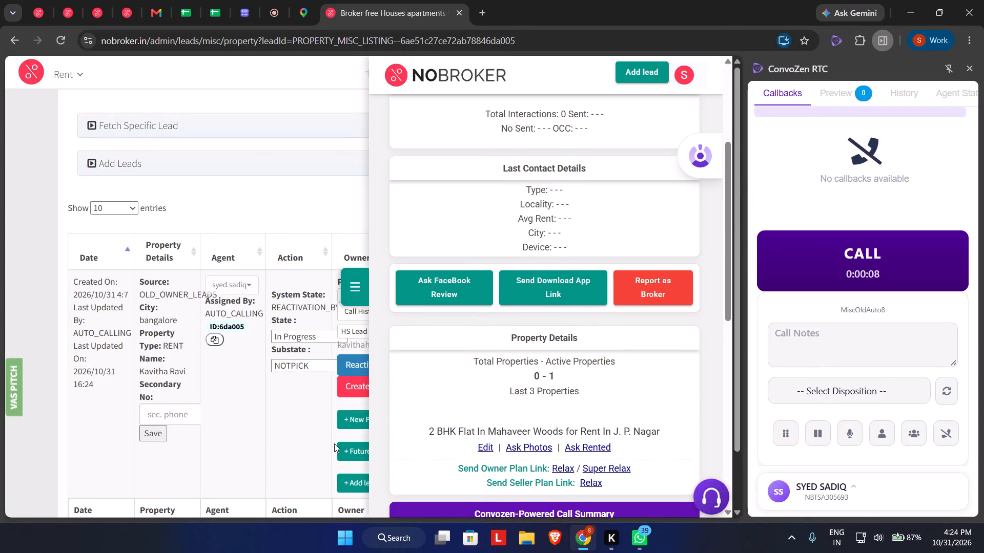
click(285, 337)
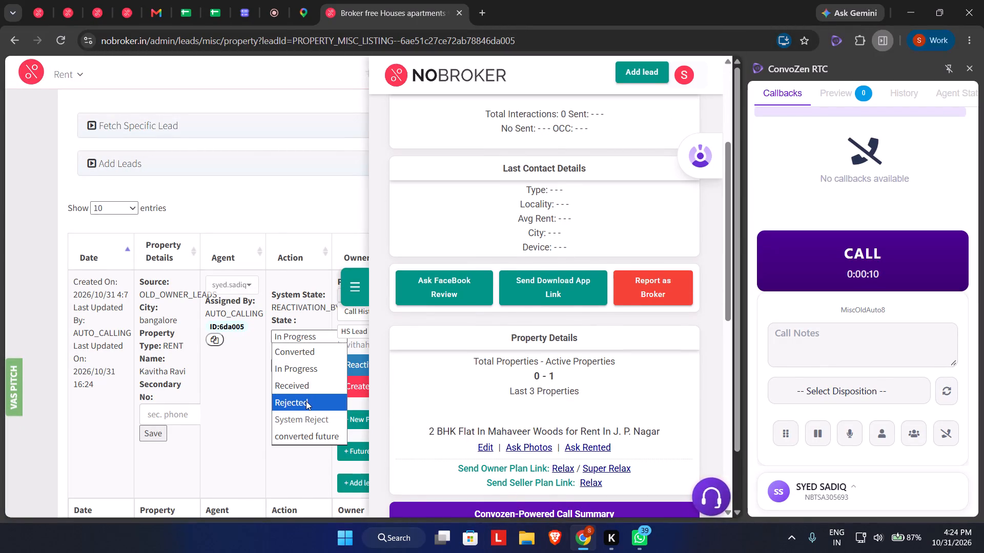
click(306, 401)
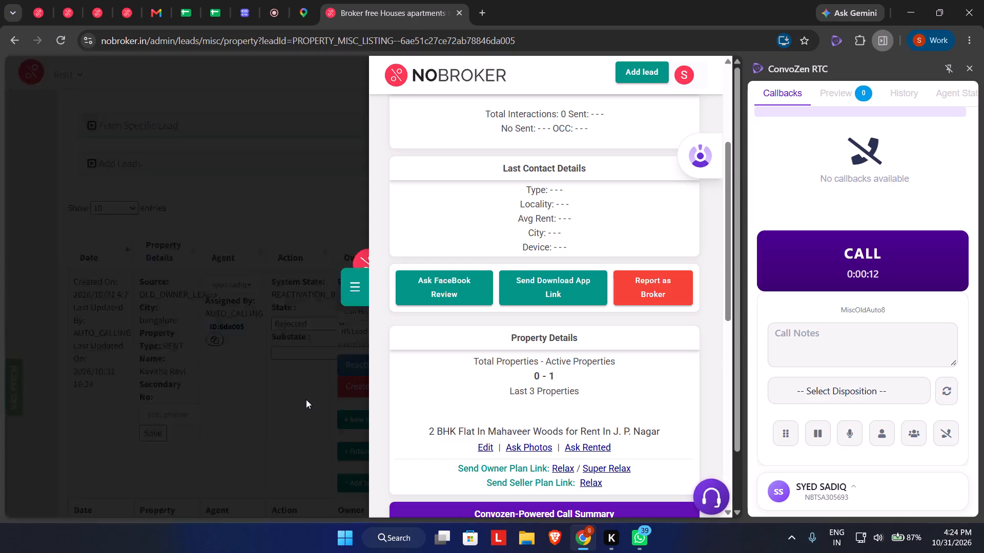
click(310, 355)
click(318, 288)
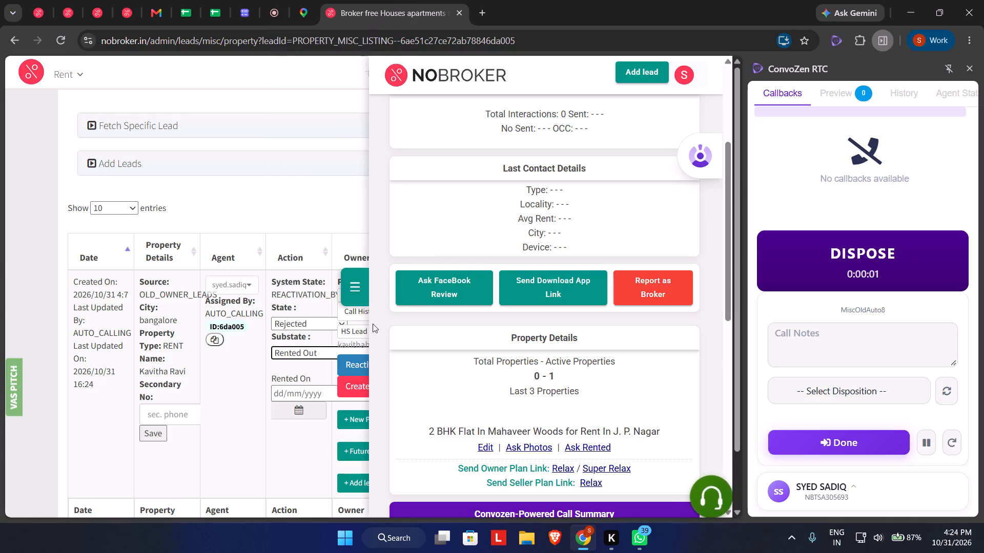
Dispose the lead's call as Click Calling, Rejected, Rented Out.
click(864, 393)
click(868, 422)
click(872, 397)
click(881, 486)
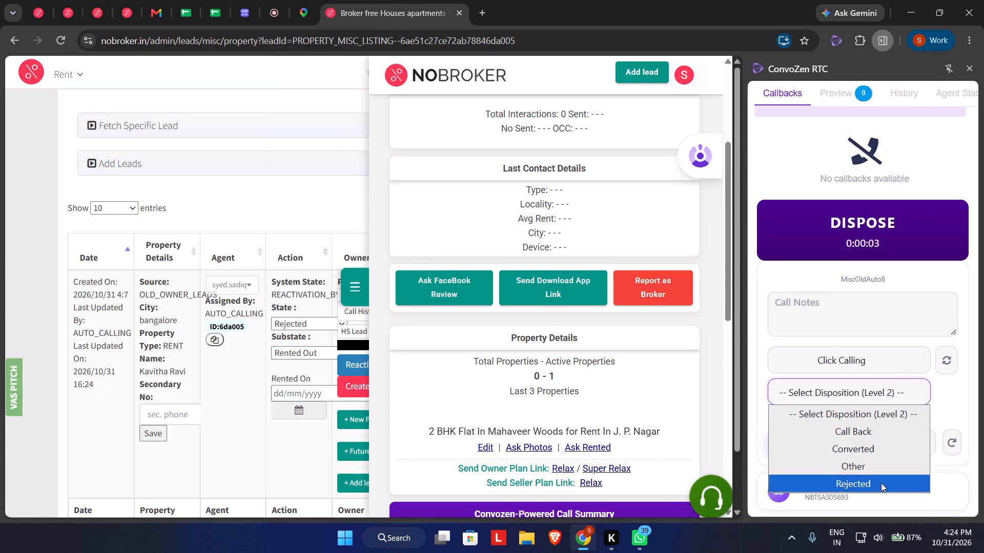
click(891, 389)
click(880, 348)
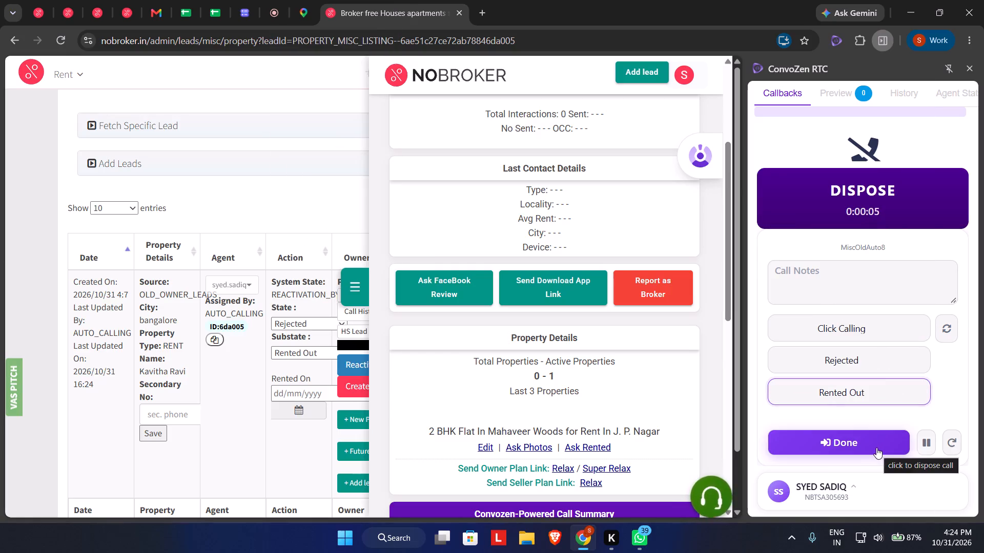
Complete the Click Calling, Rejected, Rented Out disposition for the current owner lead's call.
click(877, 448)
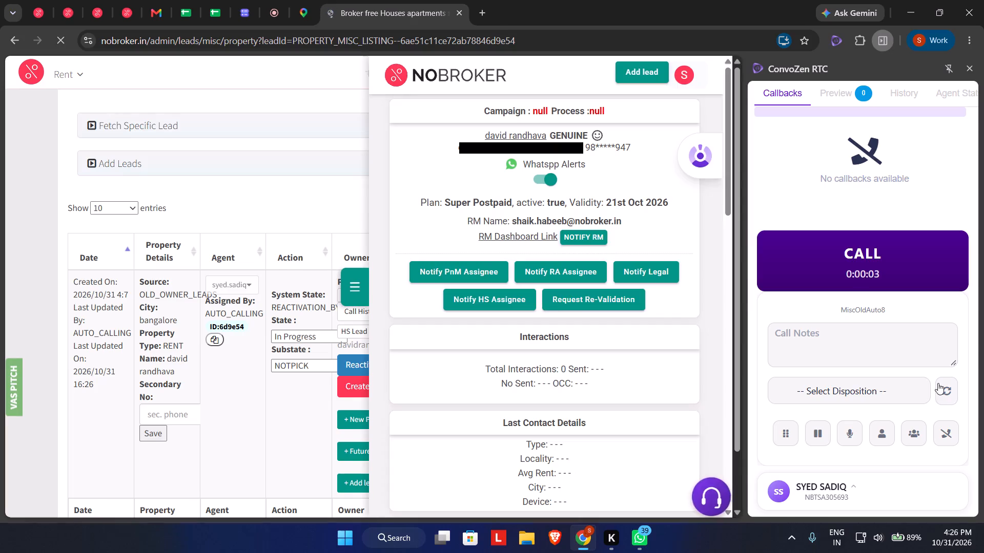
Review the property details listed for the new Bangalore owner lead on the active call.
scroll(505, 361, down, 5)
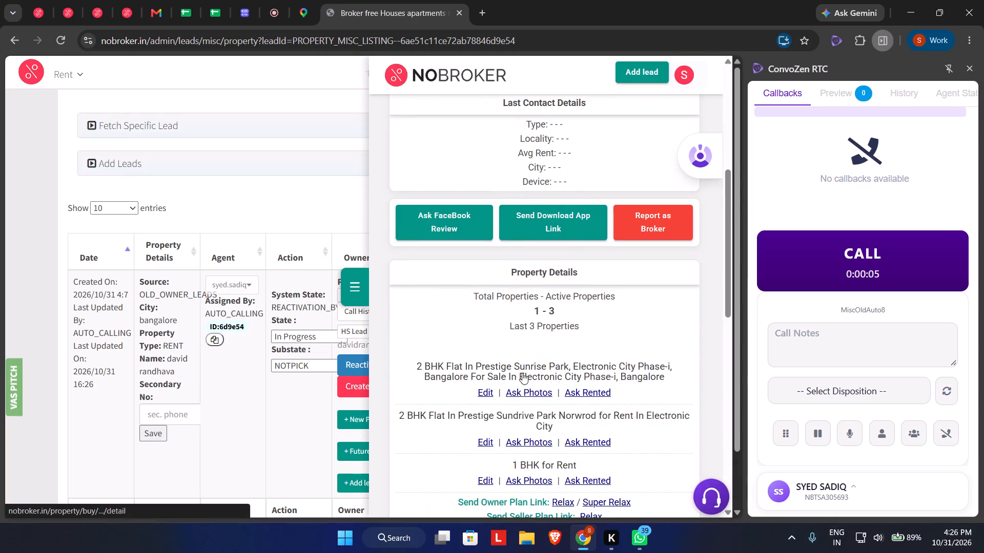
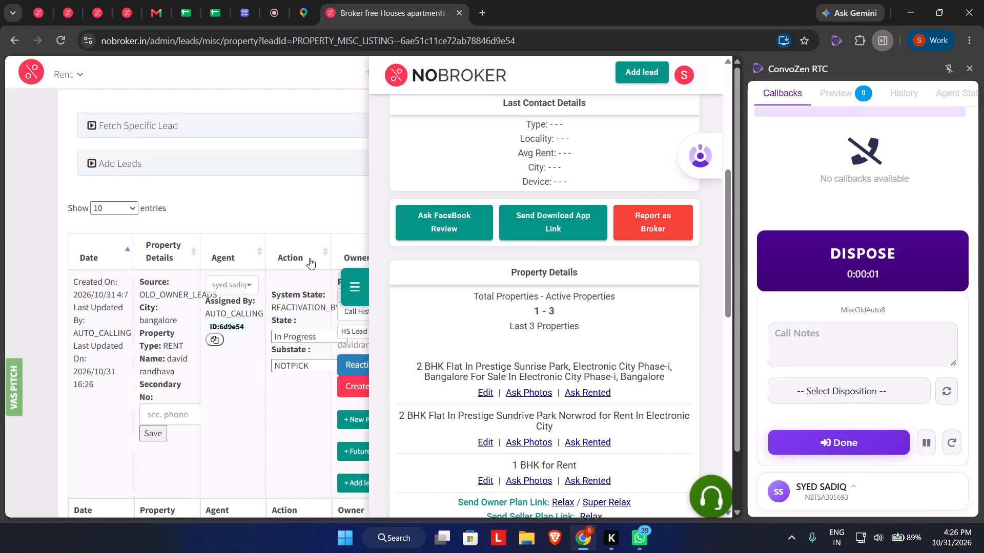
Set the current Bangalore owner lead's state to Rejected with the substate Not Interested.
click(312, 338)
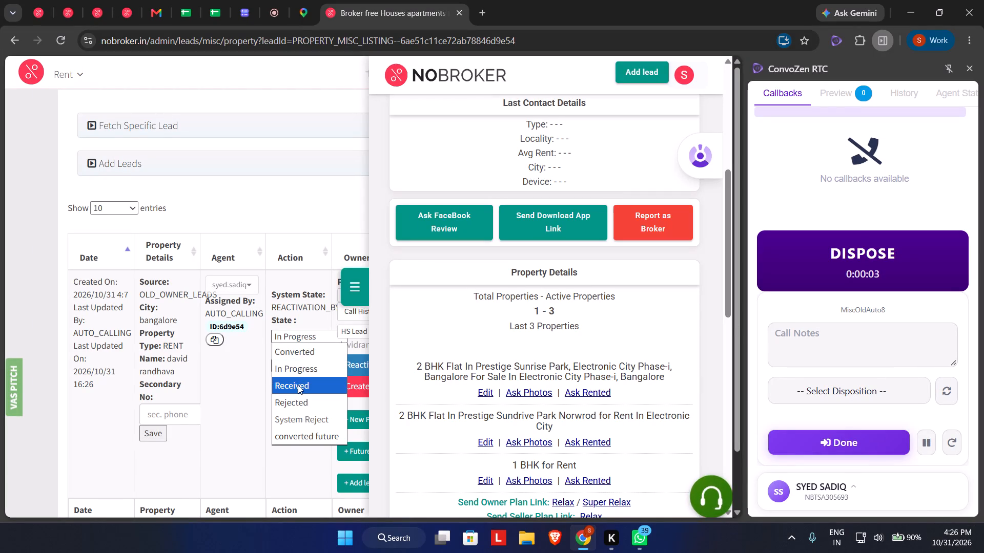
click(293, 404)
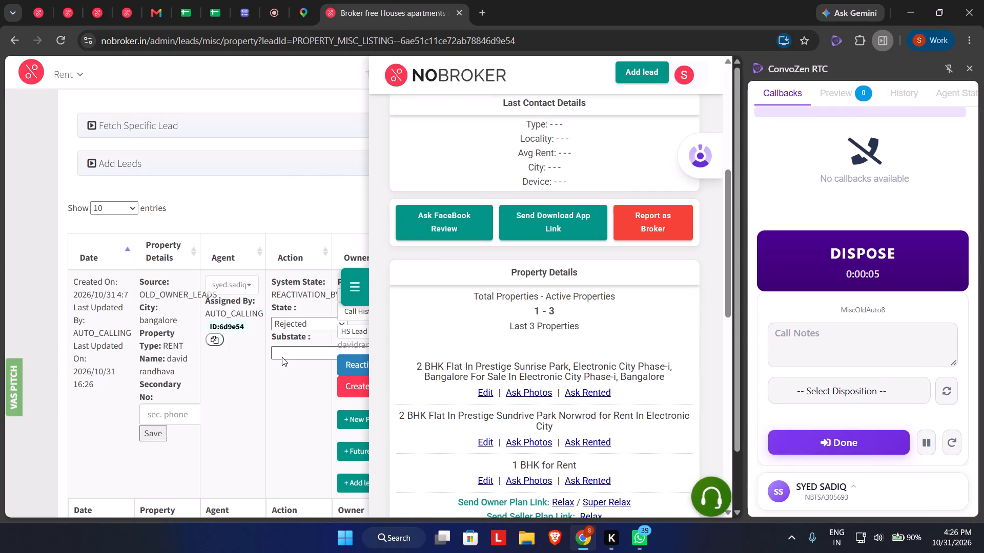
click(282, 357)
click(302, 265)
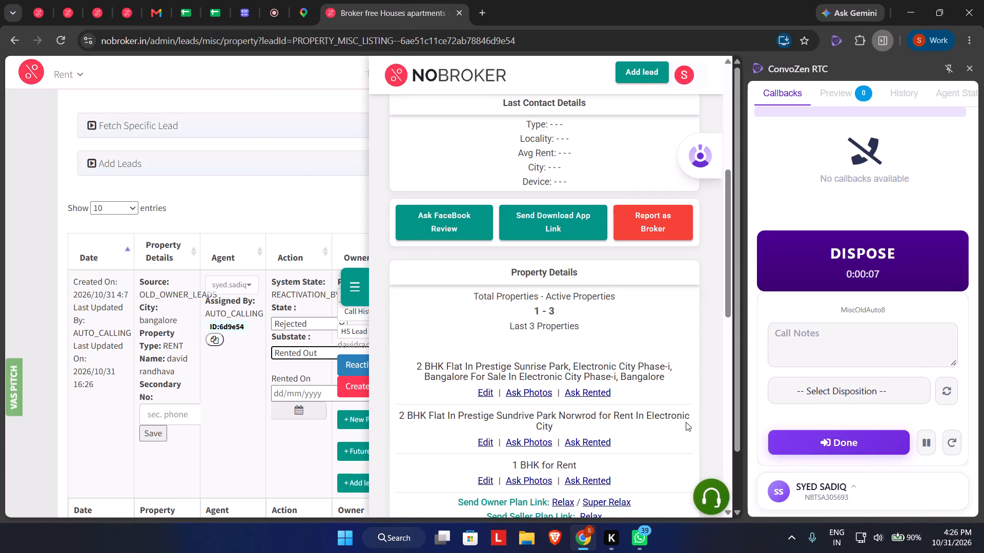
click(288, 363)
click(294, 351)
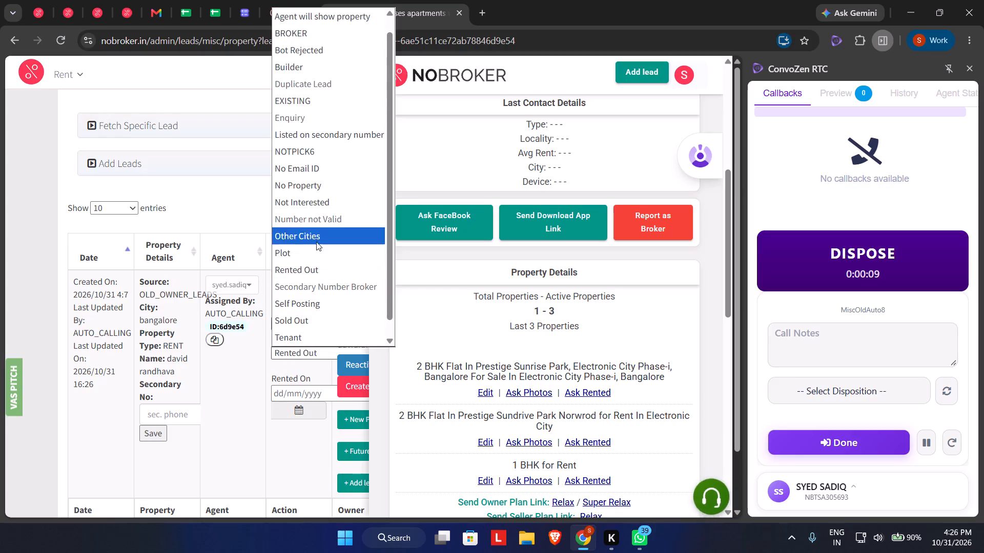
click(327, 203)
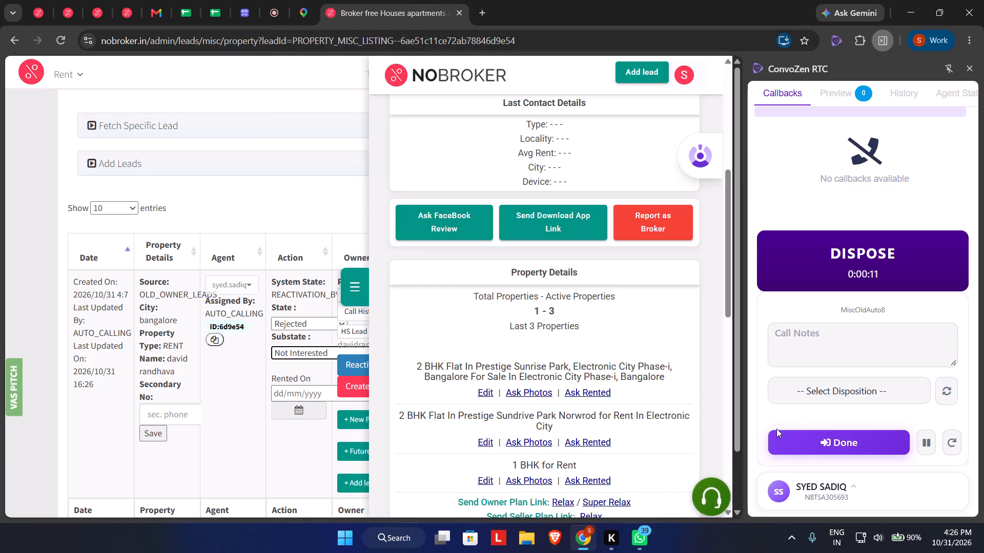
Dispose the lead's call as Click Calling, Rejected, Not Interested.
click(833, 396)
click(827, 426)
click(834, 391)
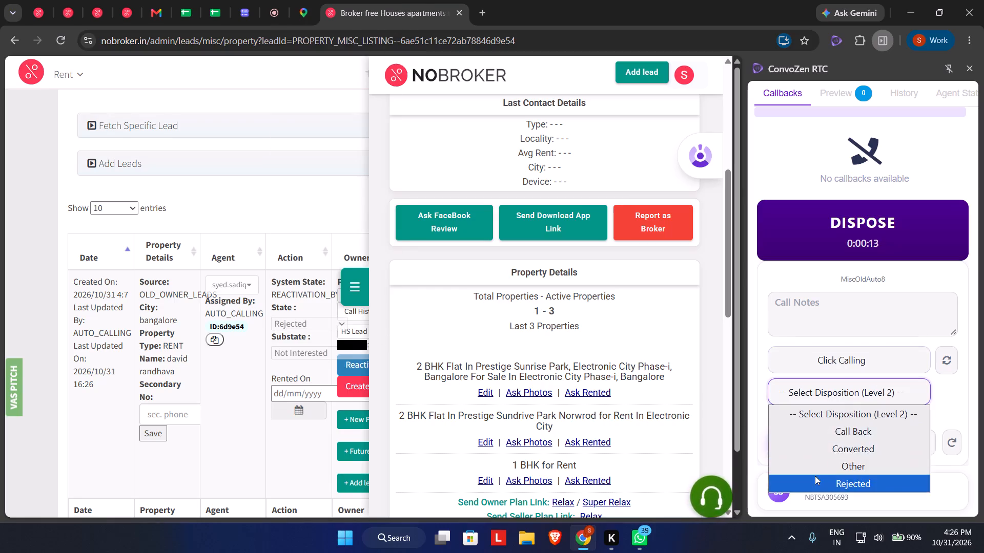
click(815, 476)
click(846, 354)
click(843, 449)
click(850, 395)
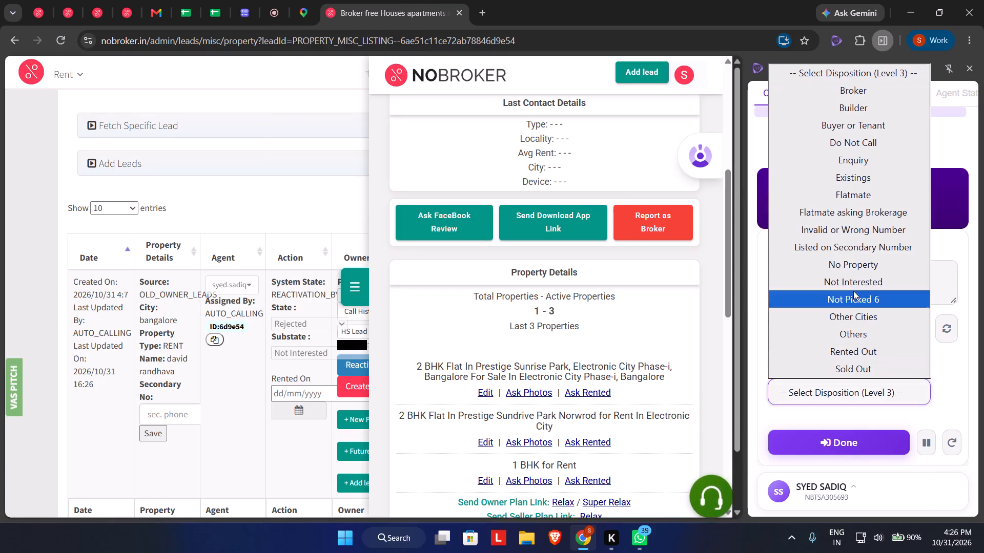
click(859, 280)
click(831, 434)
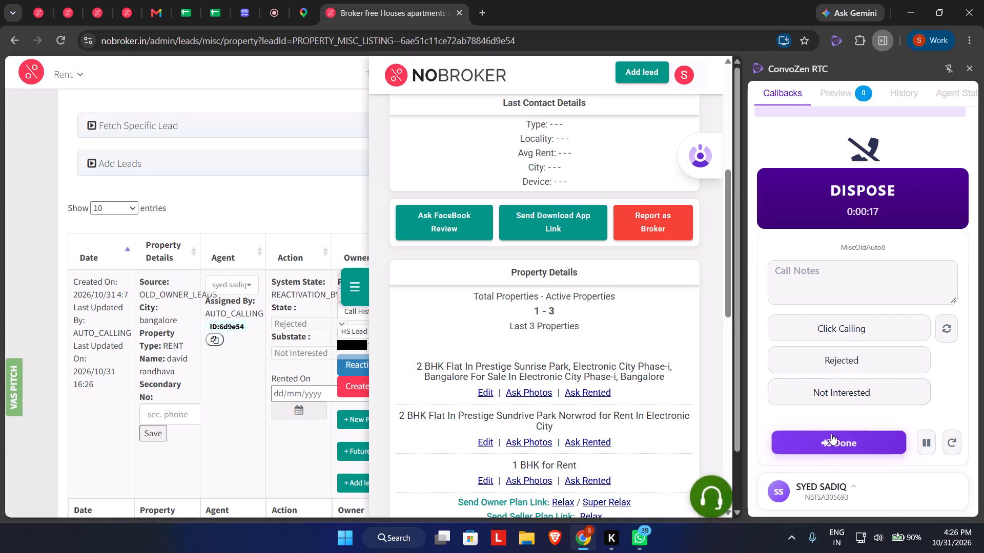
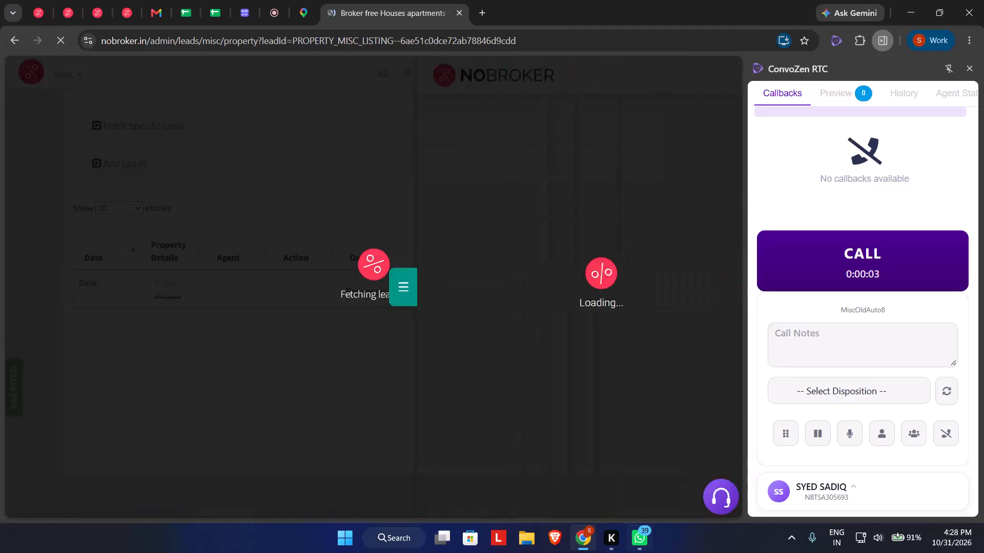
Review the Bangalore owner lead's last contact details and listed properties, including the 1 RK house for rent in J. P. Nagar.
scroll(585, 314, down, 3)
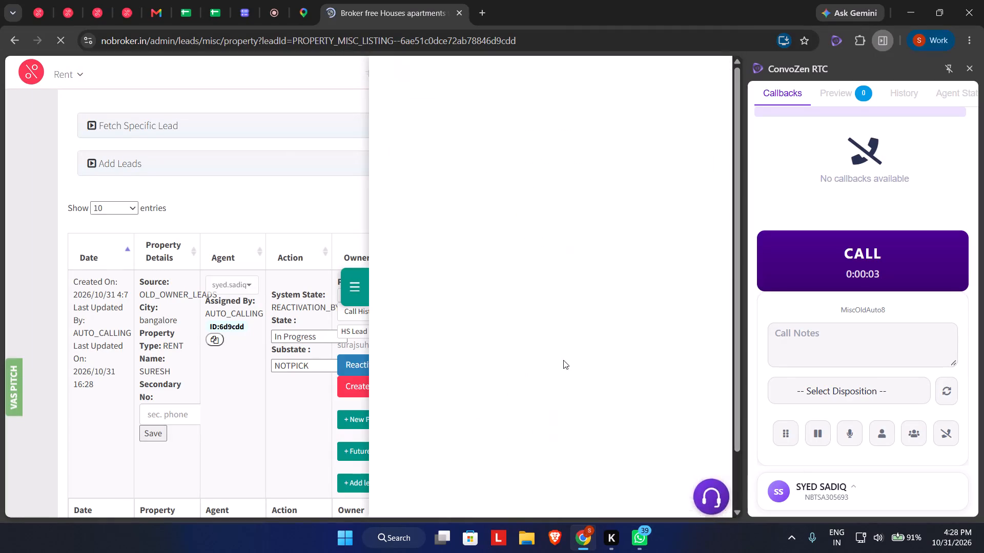
scroll(559, 380, down, 3)
scroll(537, 455, down, 1)
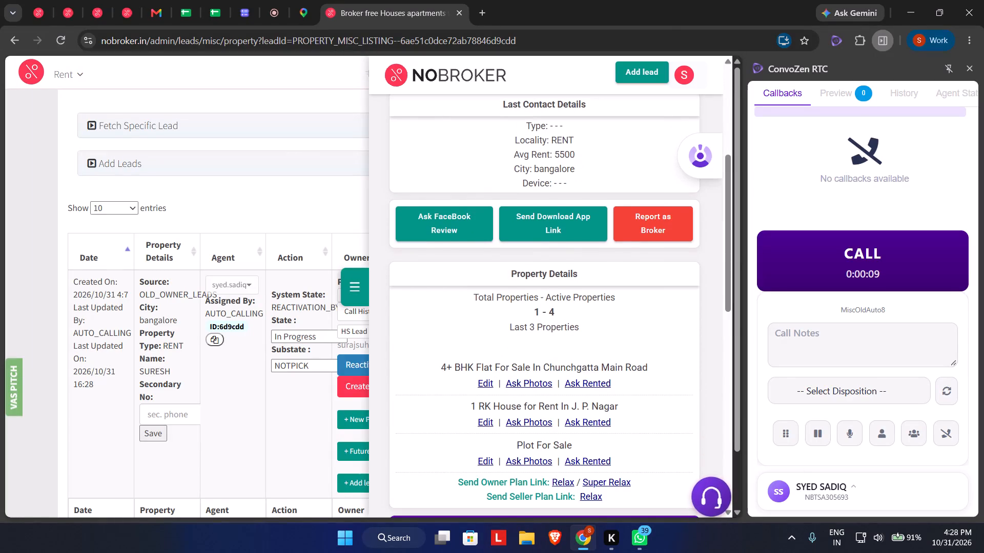
click(296, 334)
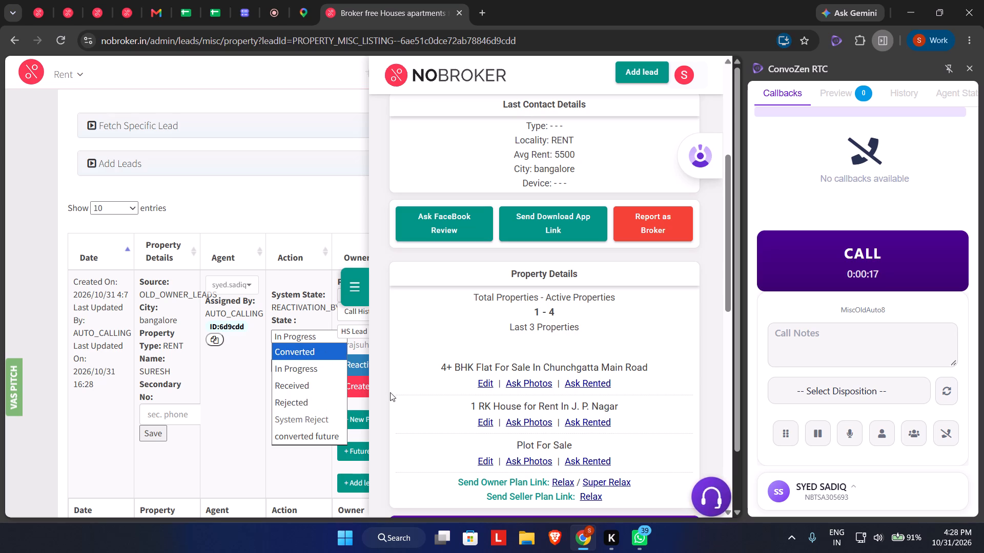
click(312, 334)
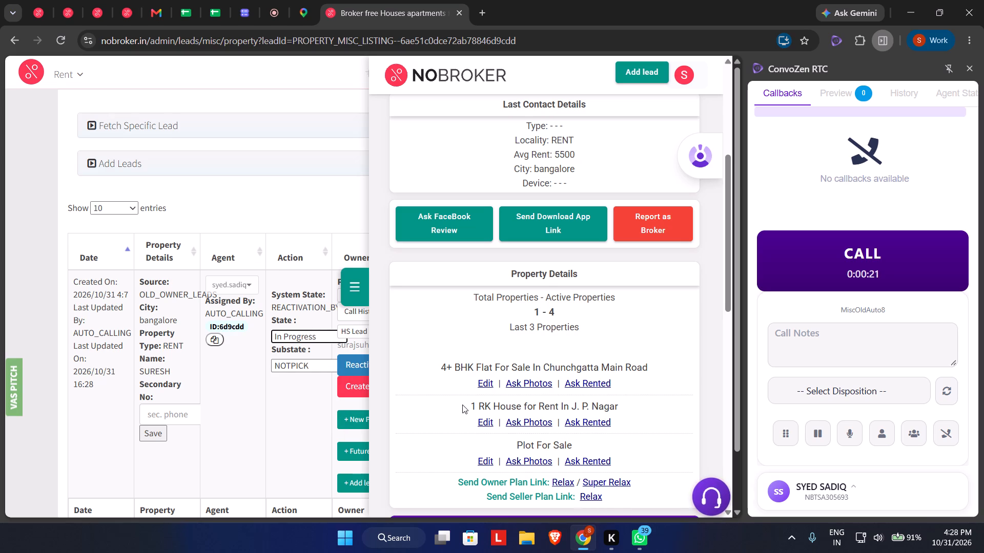
drag(619, 405, 593, 409)
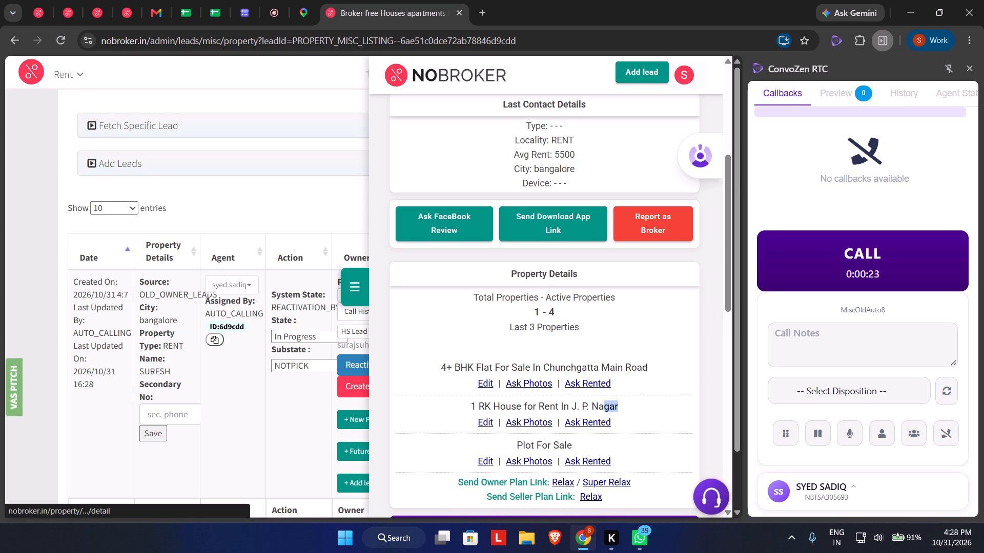
drag(593, 409, 464, 395)
click(439, 413)
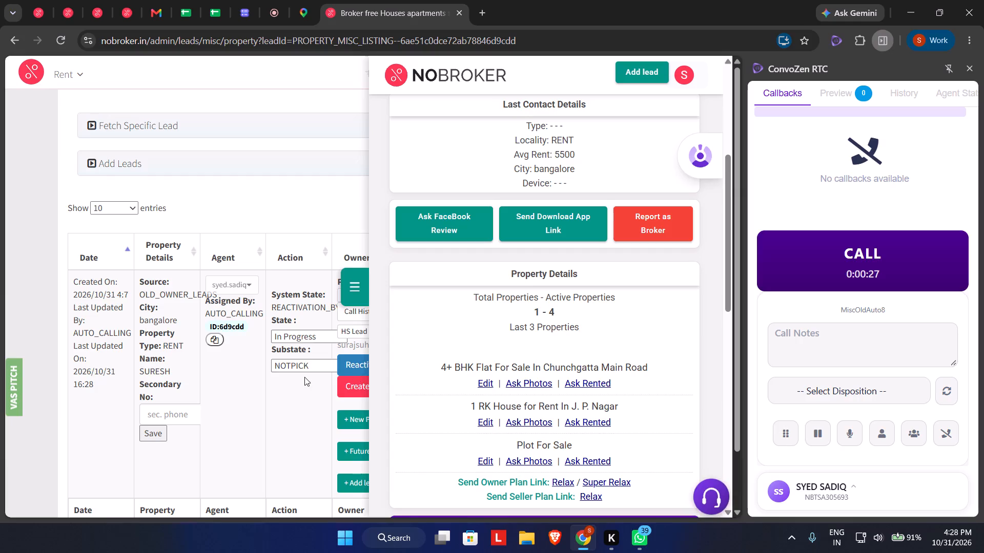
Set the Bangalore owner lead's state to Rejected with the substate Rented Out.
click(292, 337)
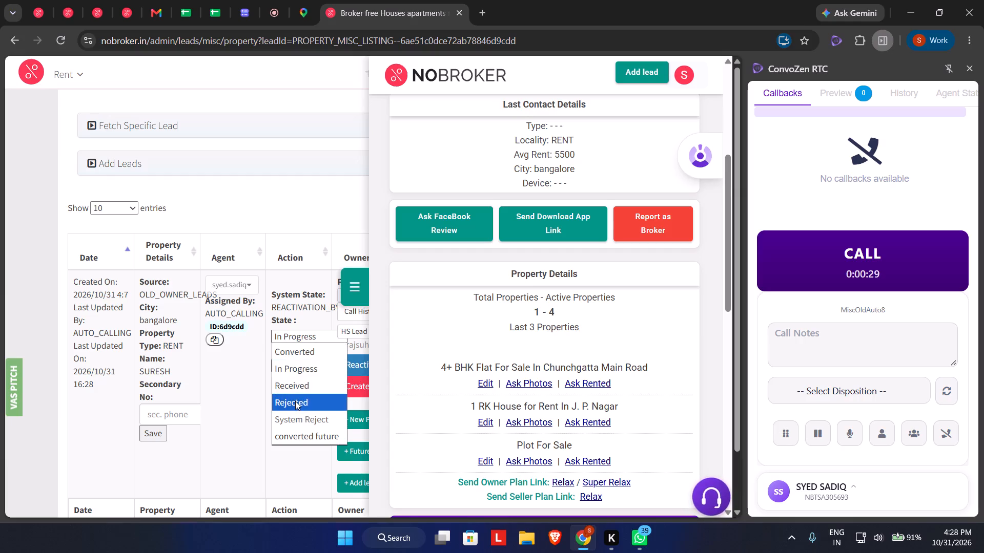
click(295, 401)
click(304, 357)
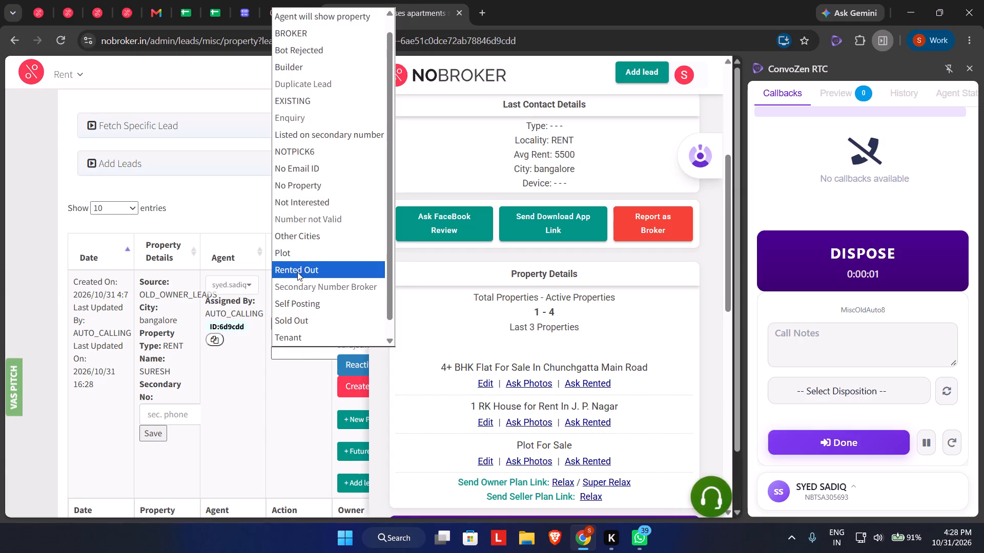
click(297, 272)
Dispose the lead's call as Click Calling, Rejected, Rented Out.
drag(825, 396, 816, 405)
click(824, 430)
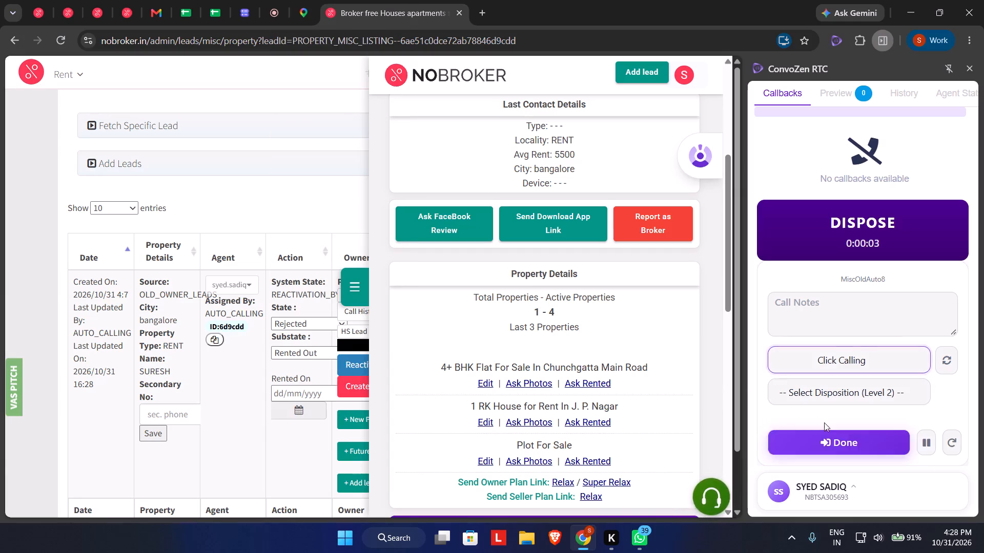
click(826, 403)
click(831, 476)
click(819, 387)
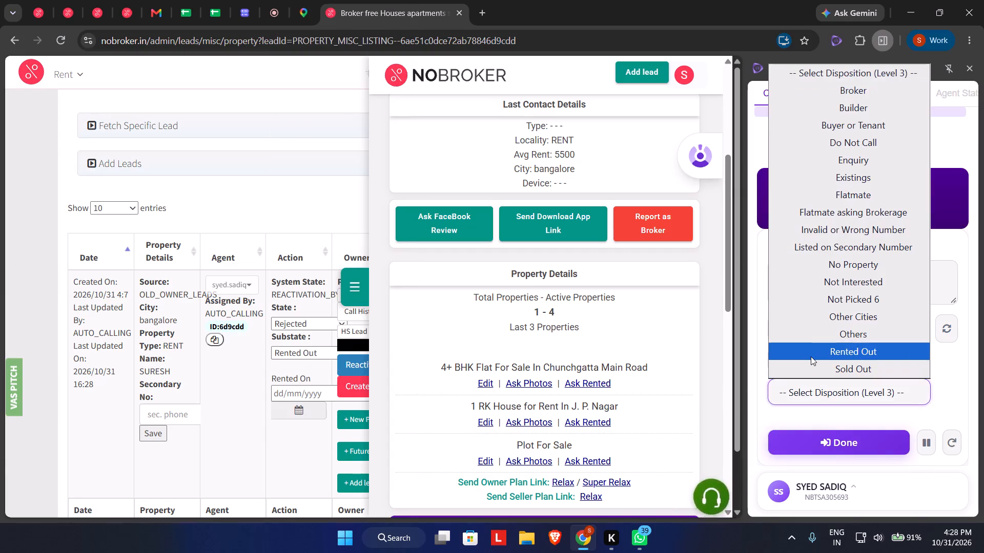
click(810, 356)
click(799, 437)
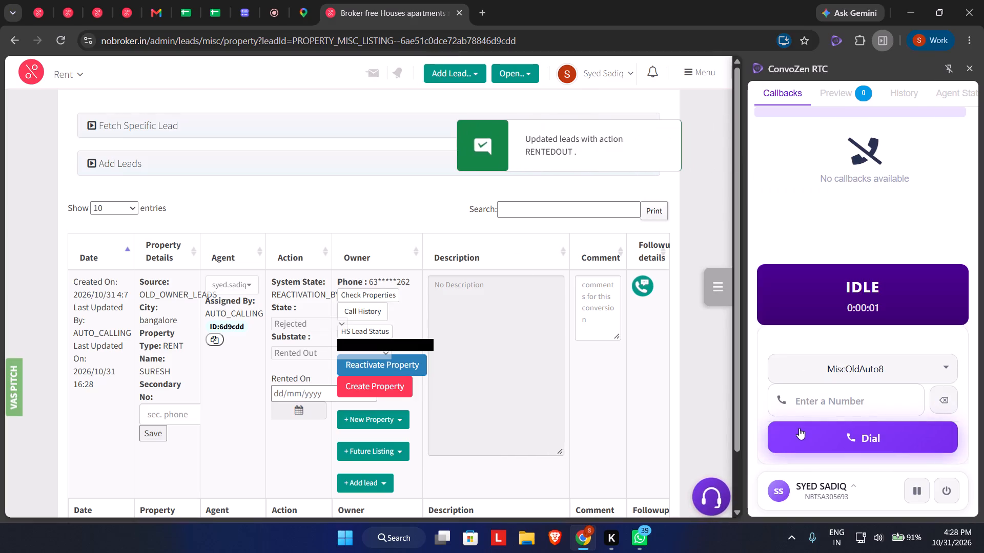
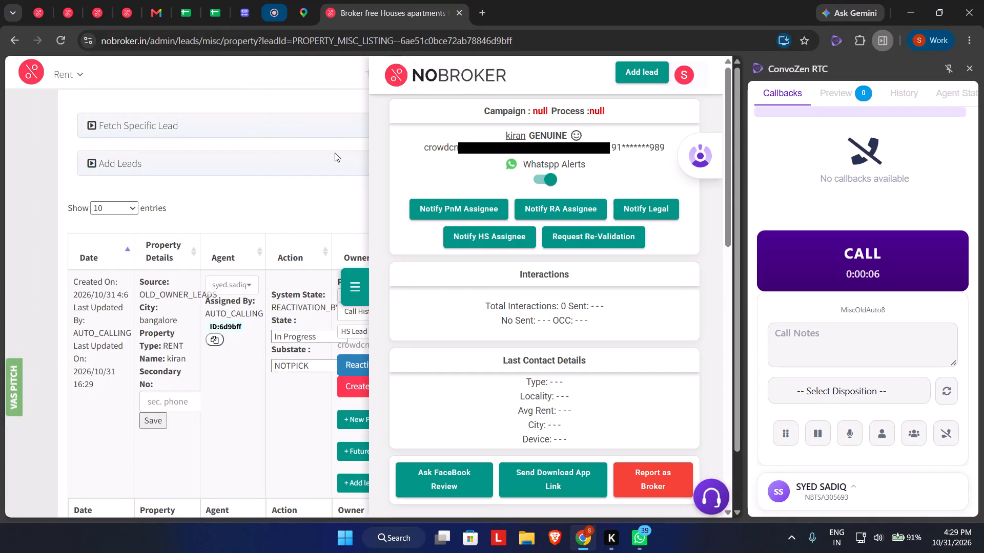
Review the owner lead's last contact details, last calls and listed properties, including the 1 BHK flat for rent in Jp Nagar Phase 6.
scroll(544, 446, down, 4)
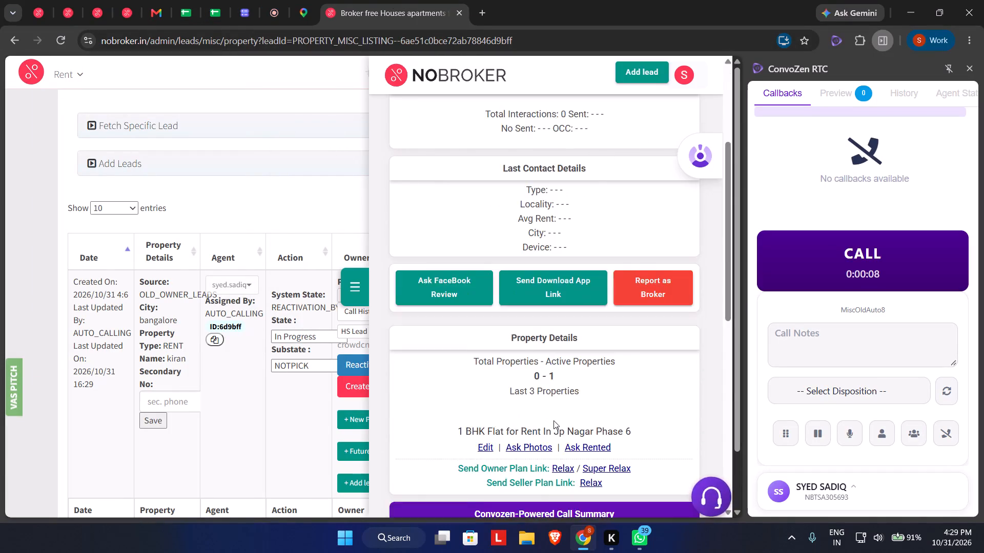
scroll(553, 420, down, 2)
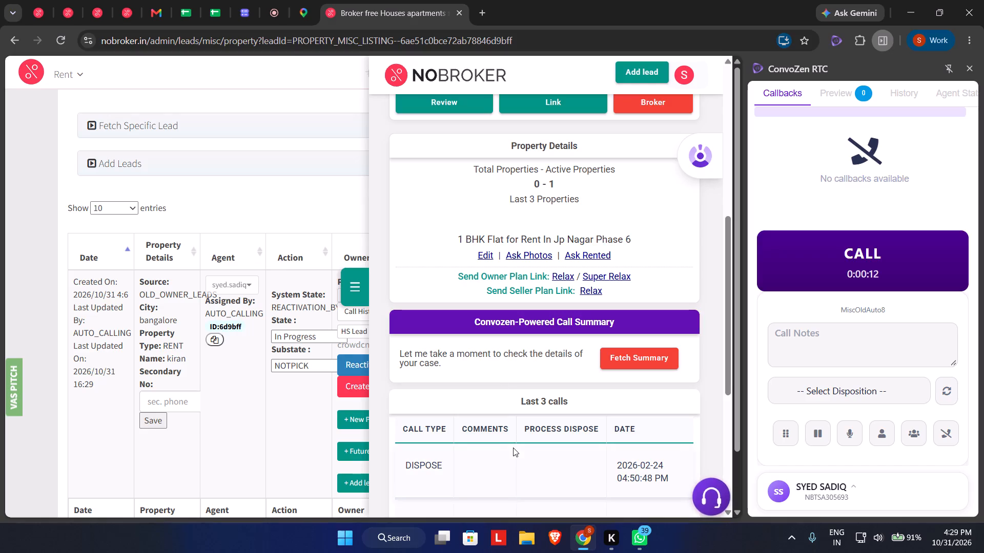
scroll(520, 423, up, 2)
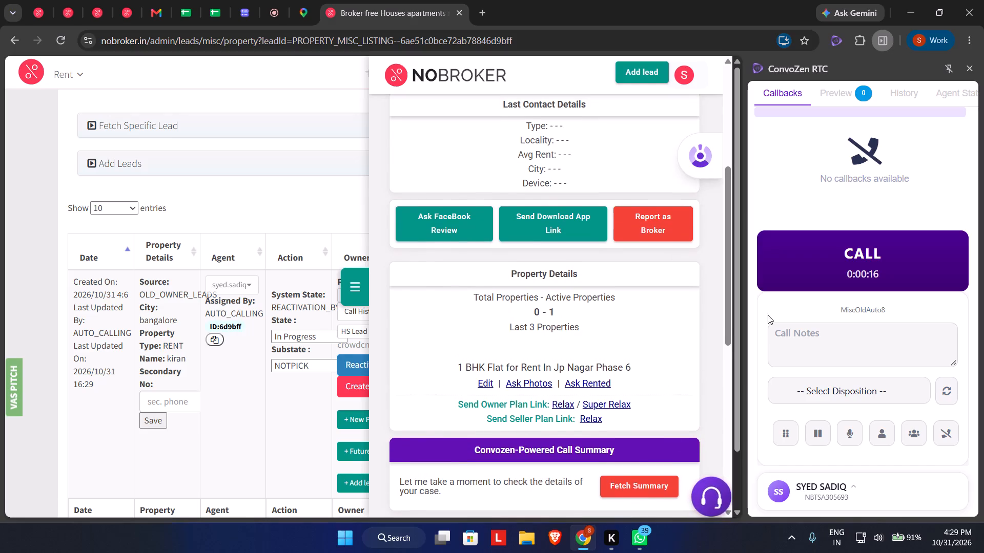
drag(728, 324, 720, 226)
click(719, 218)
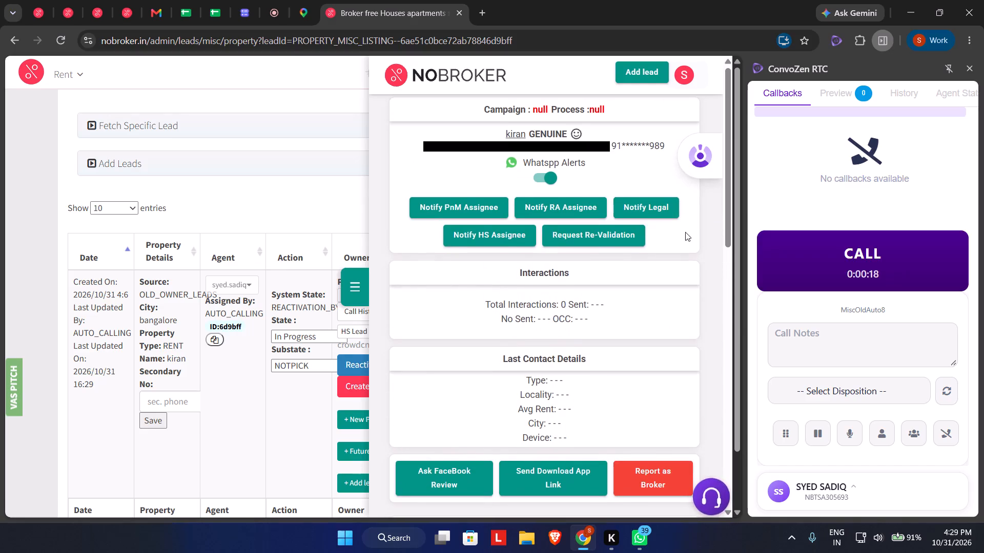
Set the Bangalore owner lead's state to Rejected with the substate Rented Out.
click(303, 332)
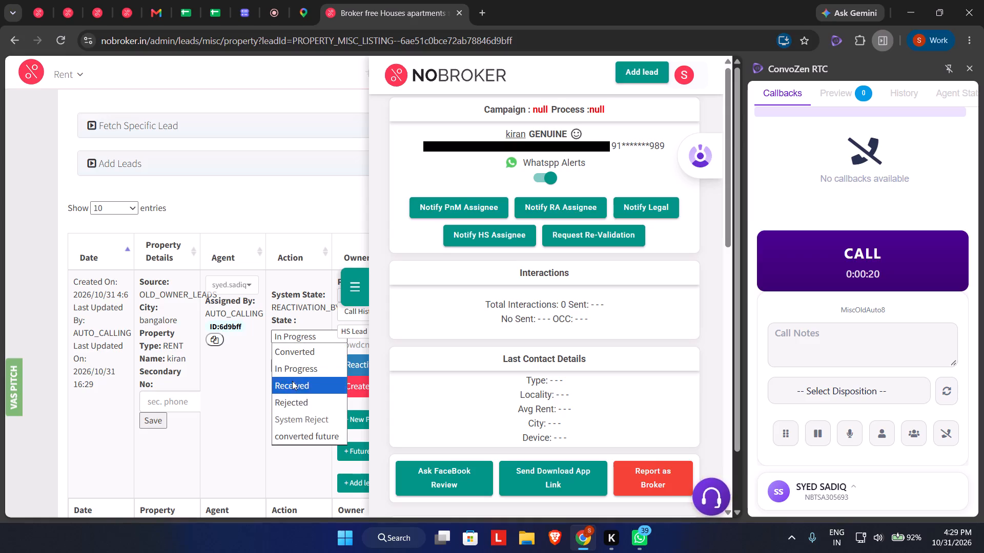
double_click(287, 405)
click(295, 355)
click(299, 280)
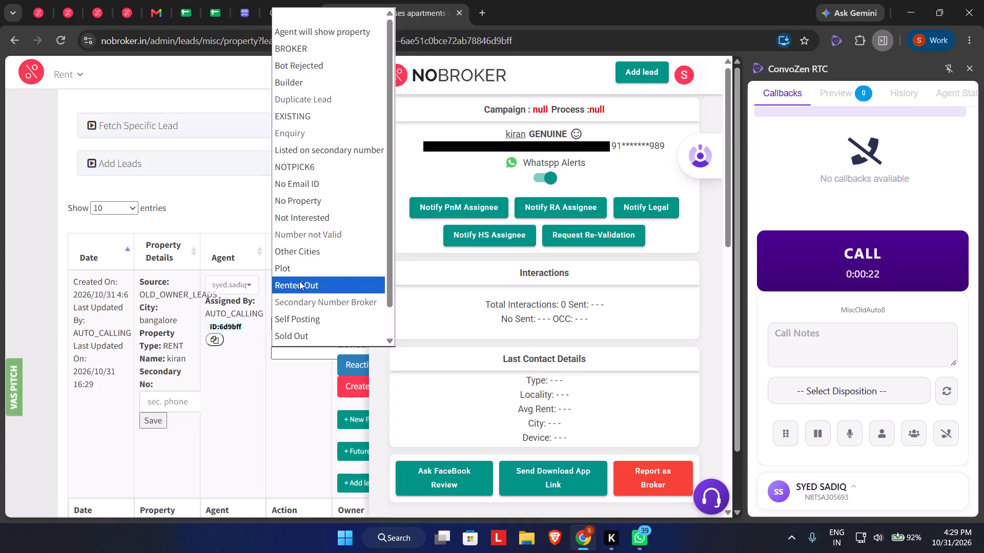
Dispose the lead's call as Click Calling, Rejected, Rented Out.
click(865, 382)
drag(865, 421, 865, 415)
click(871, 401)
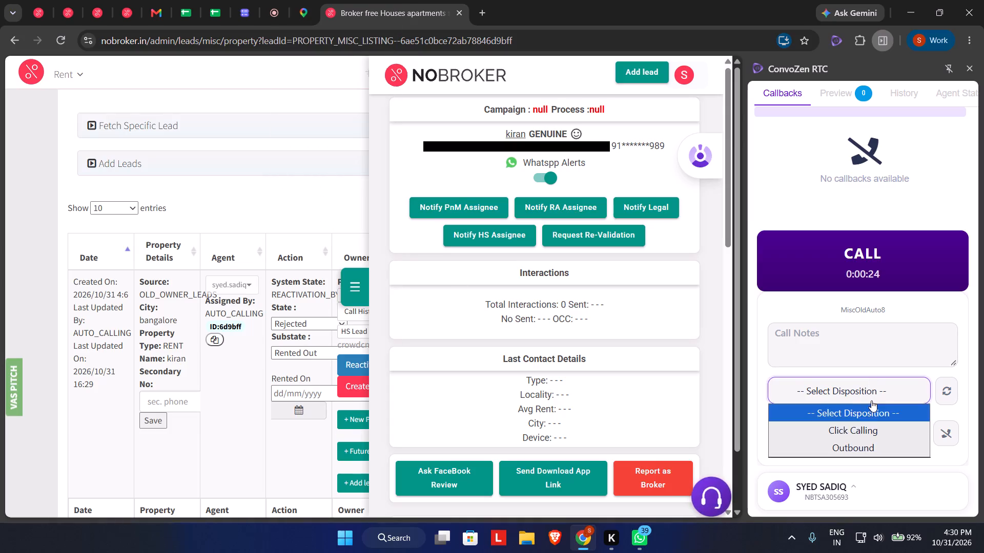
click(876, 433)
click(877, 392)
click(880, 479)
click(895, 396)
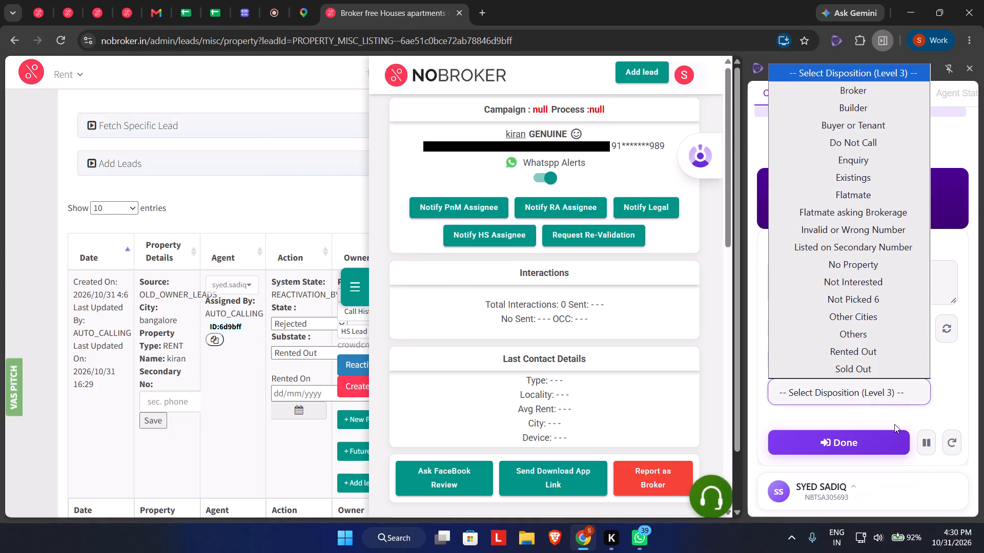
click(881, 345)
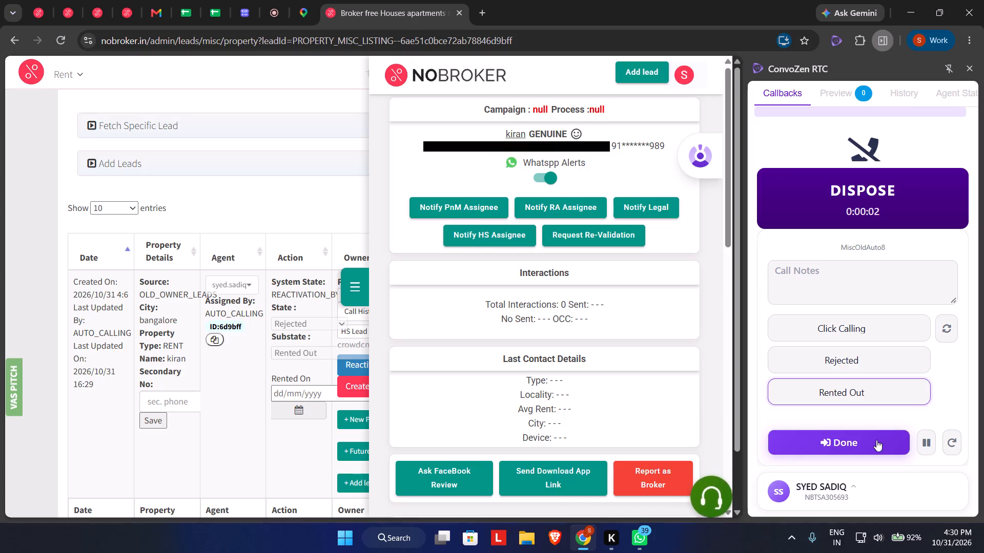
click(871, 434)
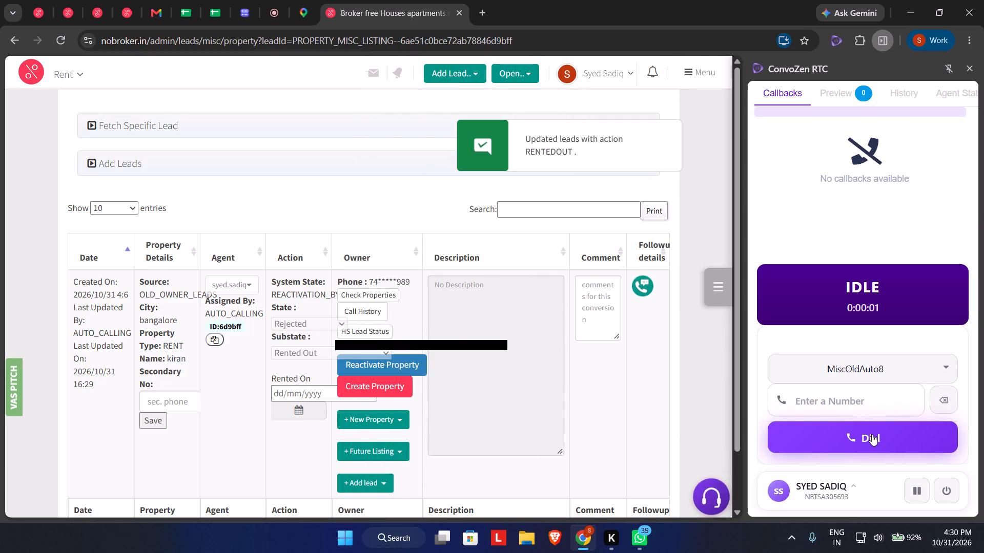
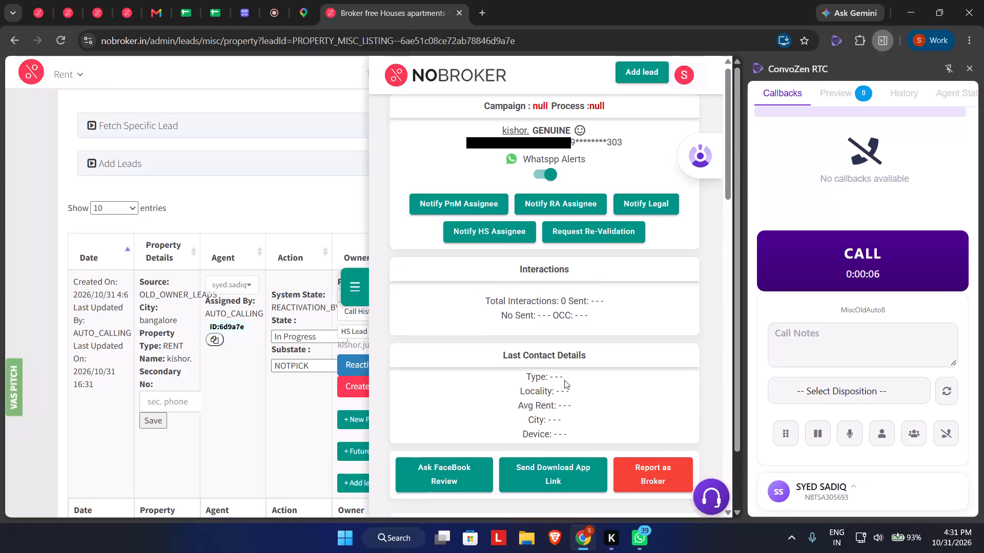
Set the state of the Bangalore owner's rental lead to Rejected with the substate Rented Out.
scroll(564, 380, down, 2)
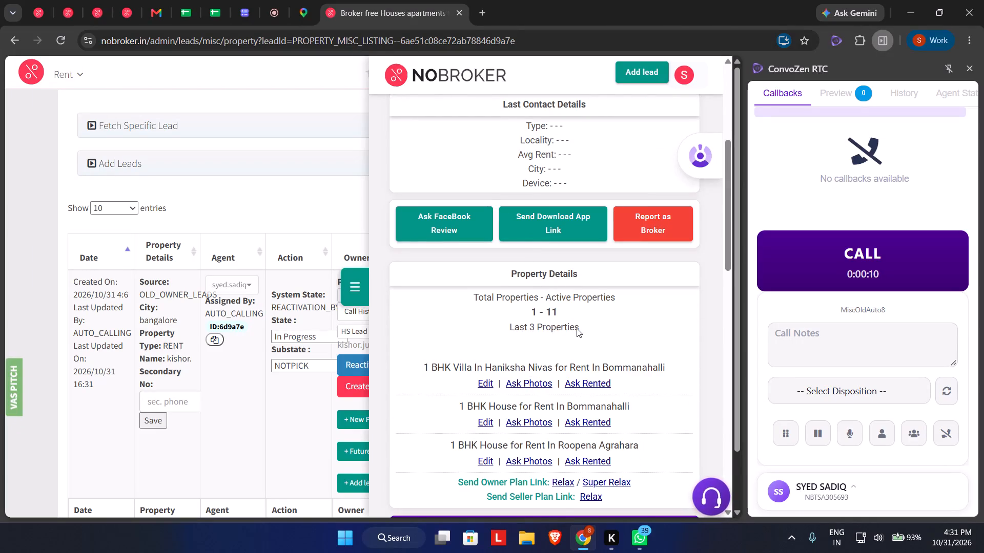
scroll(577, 328, up, 6)
scroll(575, 328, down, 4)
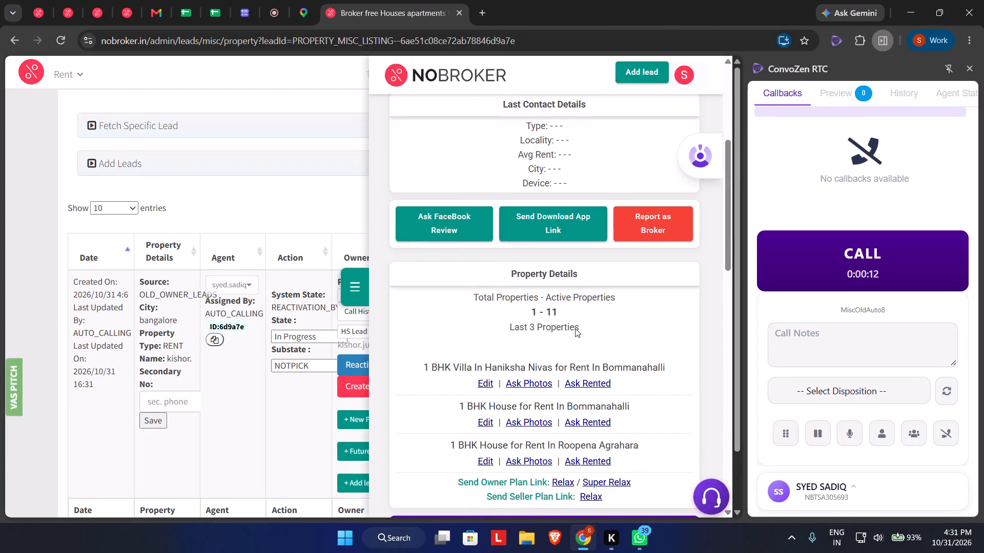
scroll(575, 328, down, 2)
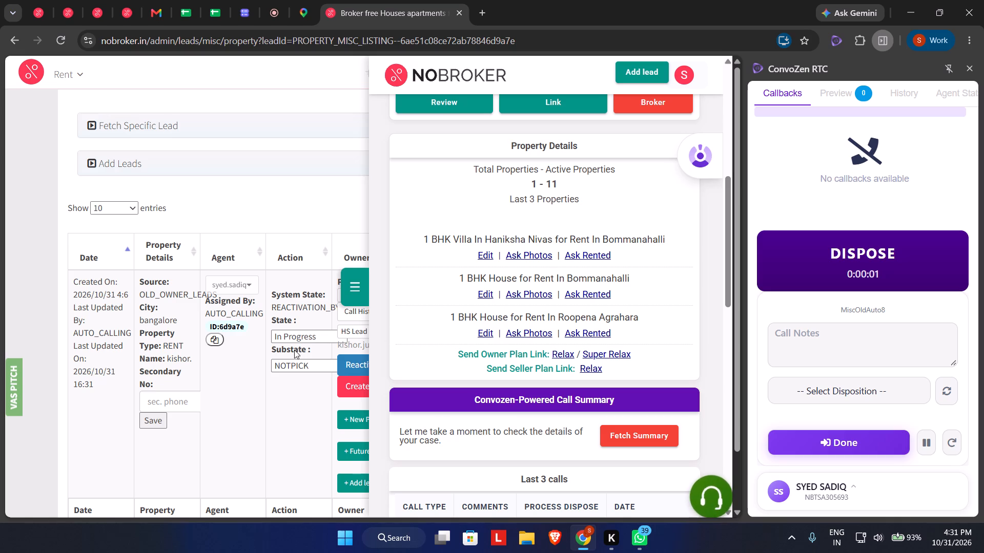
click(298, 338)
click(283, 378)
click(296, 318)
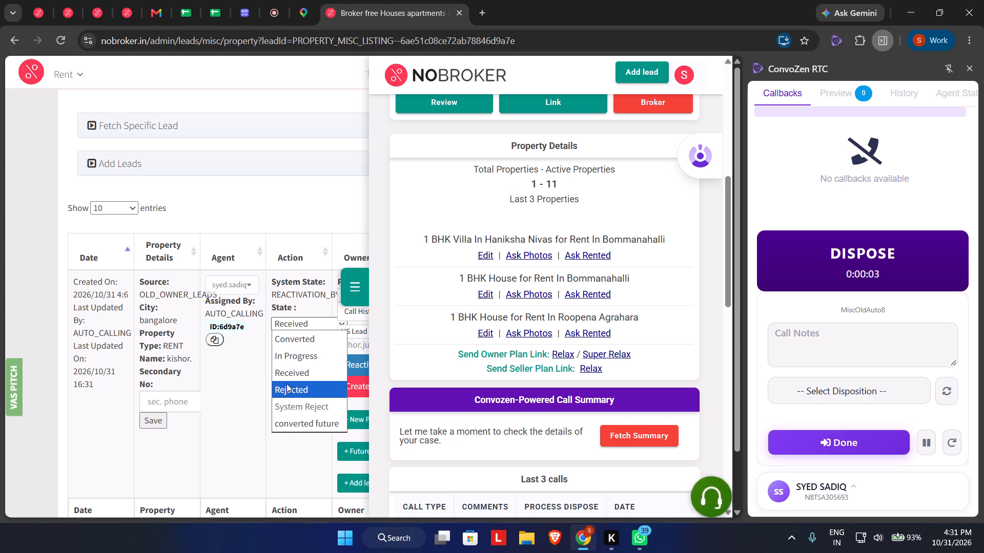
click(285, 387)
click(294, 344)
click(296, 358)
click(325, 281)
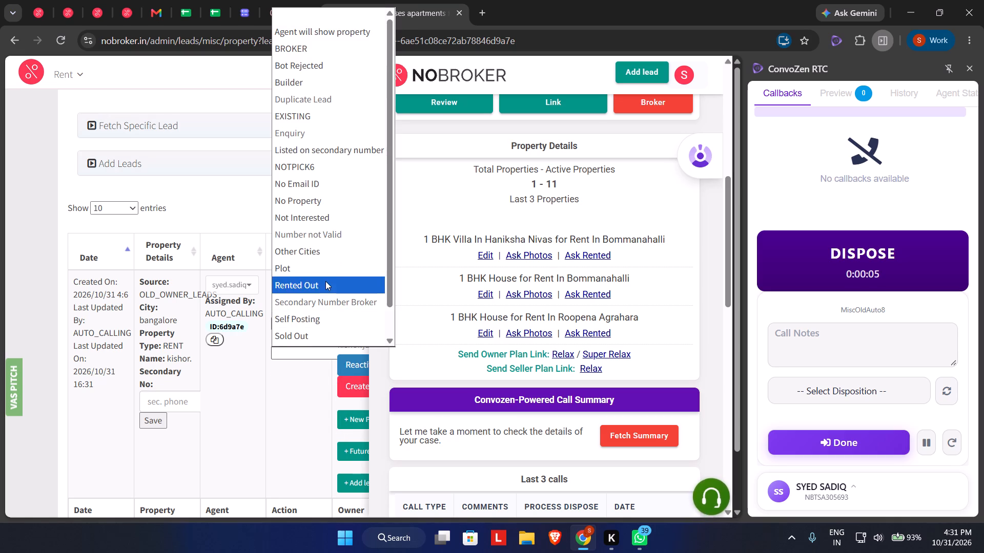
Dispose the lead's call as Click Calling, Rejected, Rented Out.
click(813, 349)
click(833, 394)
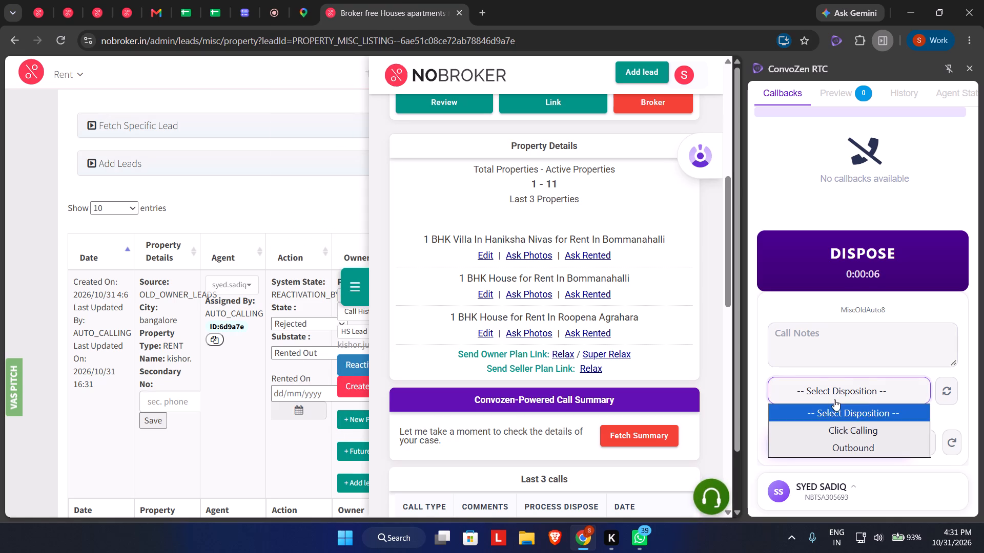
click(837, 429)
click(845, 397)
click(854, 483)
click(861, 400)
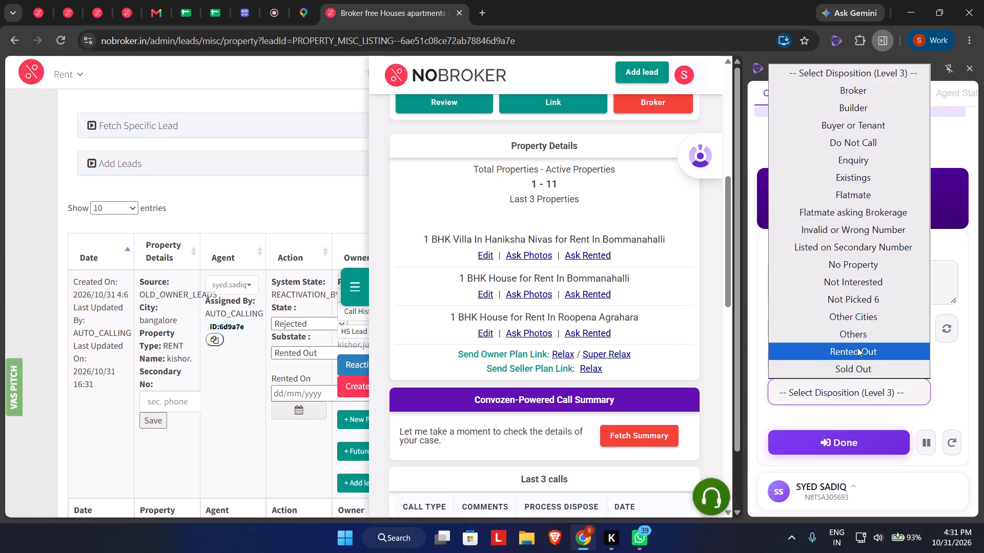
click(857, 348)
click(851, 441)
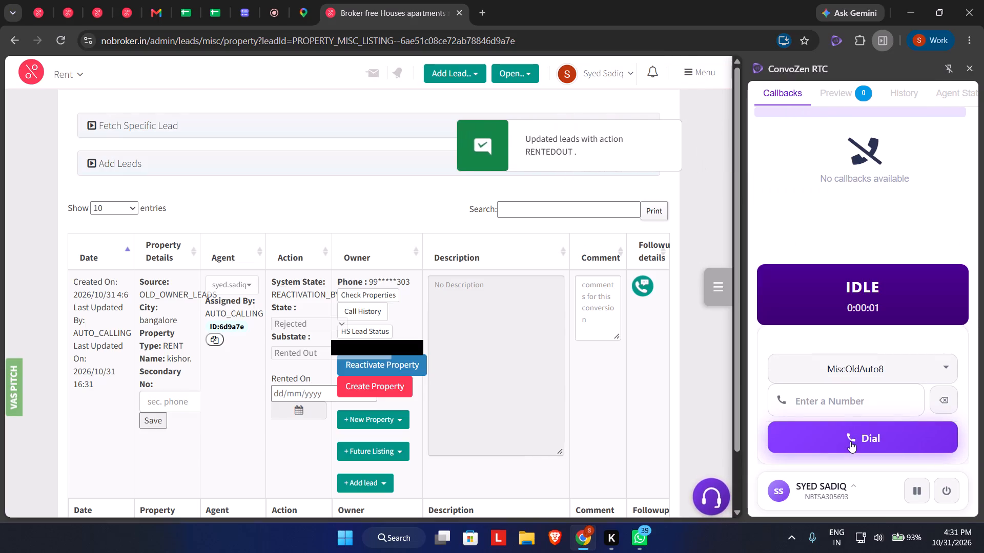
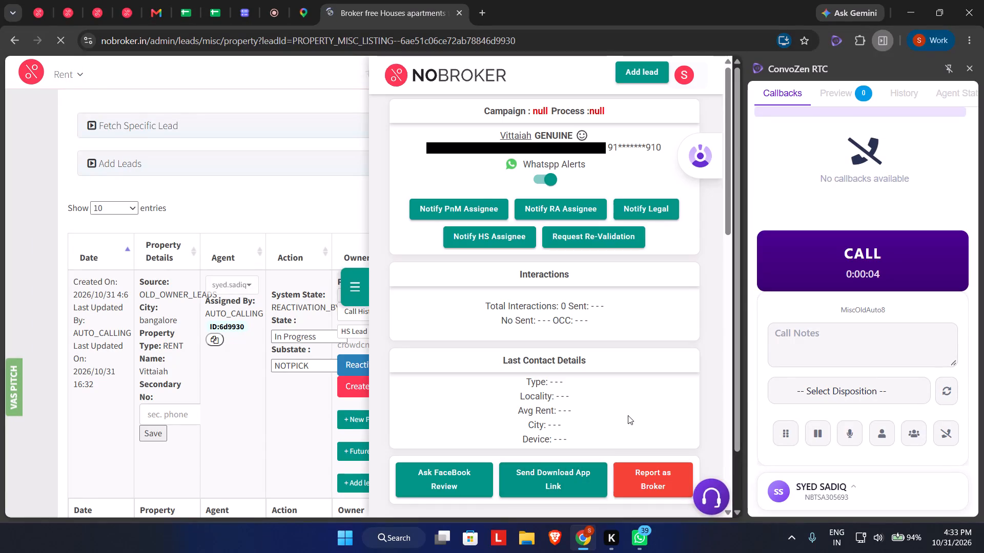
Review the owner's Doddabidarakallu property details and set the Bangalore rental lead to Rejected with the substate Rented Out.
scroll(629, 359, down, 4)
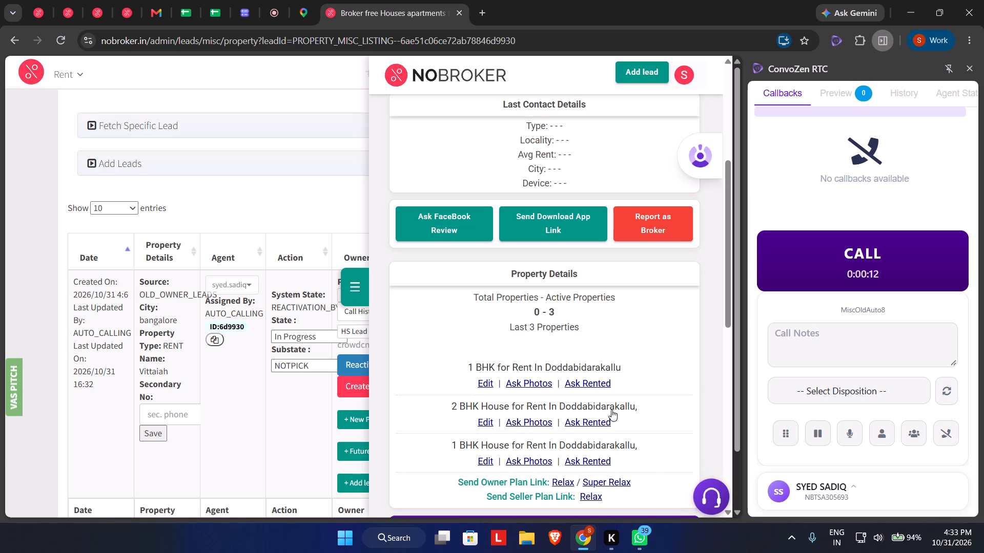
click(288, 337)
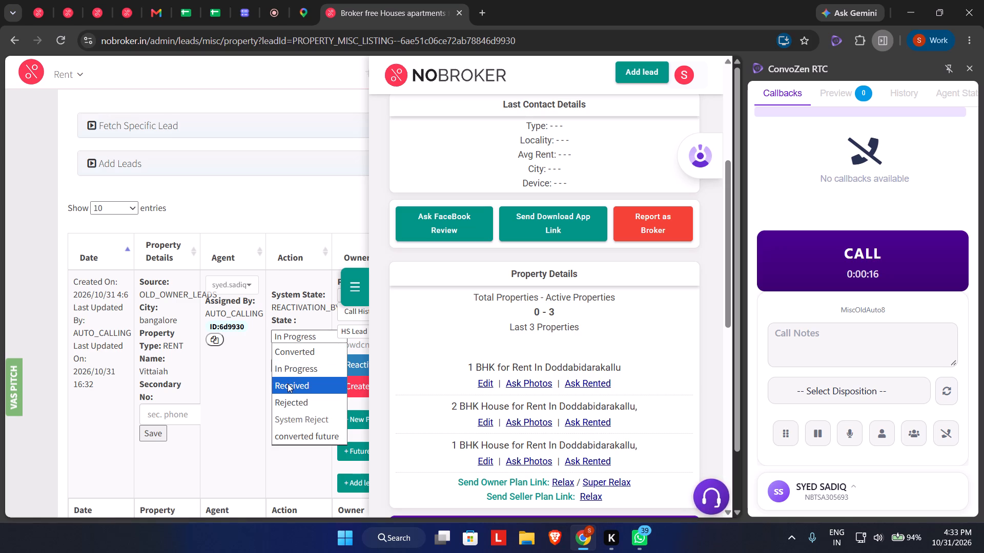
click(296, 399)
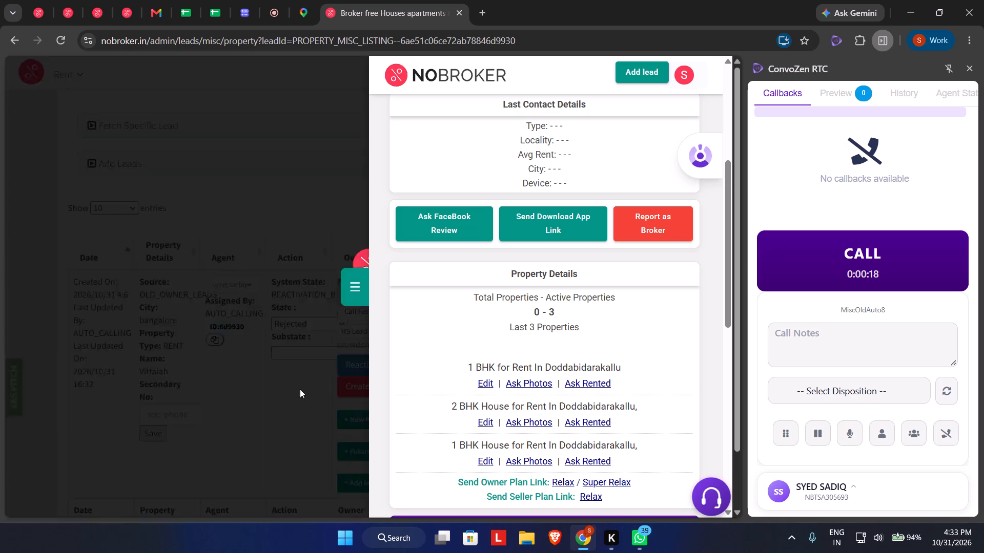
click(294, 351)
drag(341, 241, 341, 249)
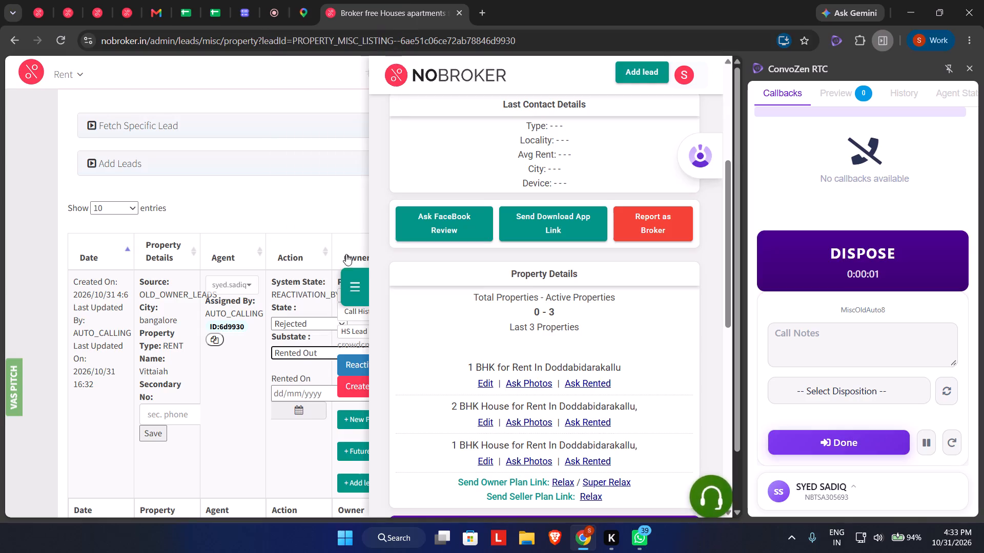
Dispose the lead's call as Click Calling, Rejected, with a level 3 disposition, and complete the call wrap-up.
click(864, 382)
click(875, 434)
click(871, 397)
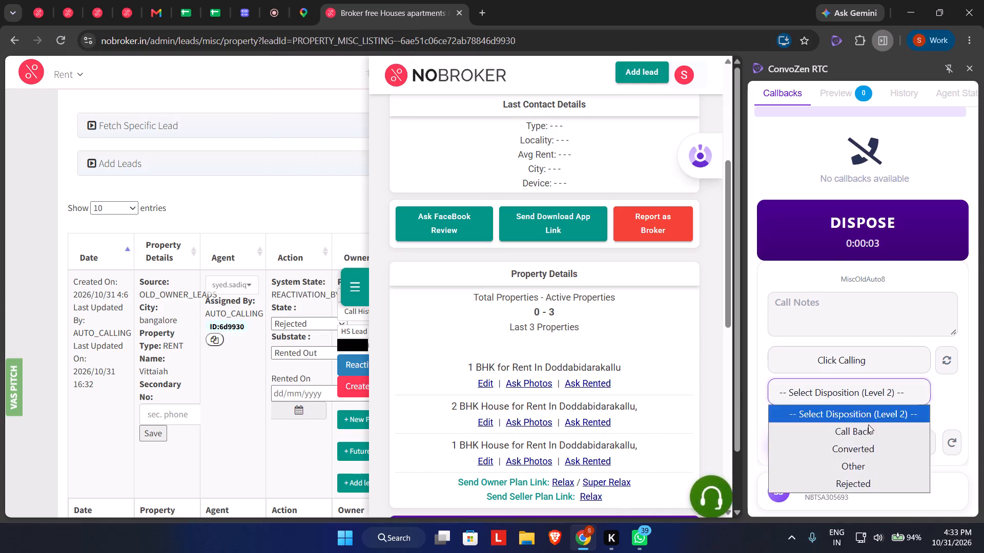
click(868, 492)
click(870, 394)
click(868, 350)
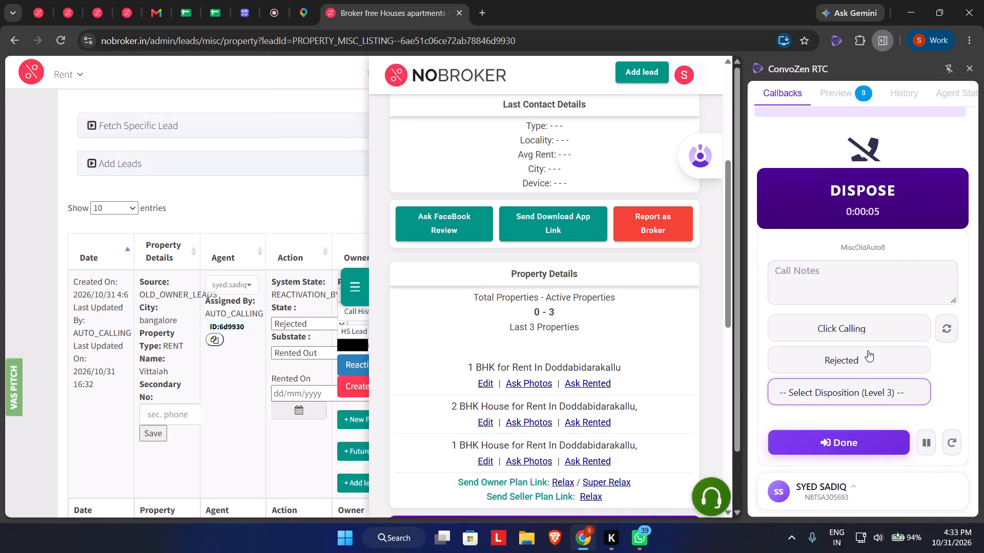
click(825, 437)
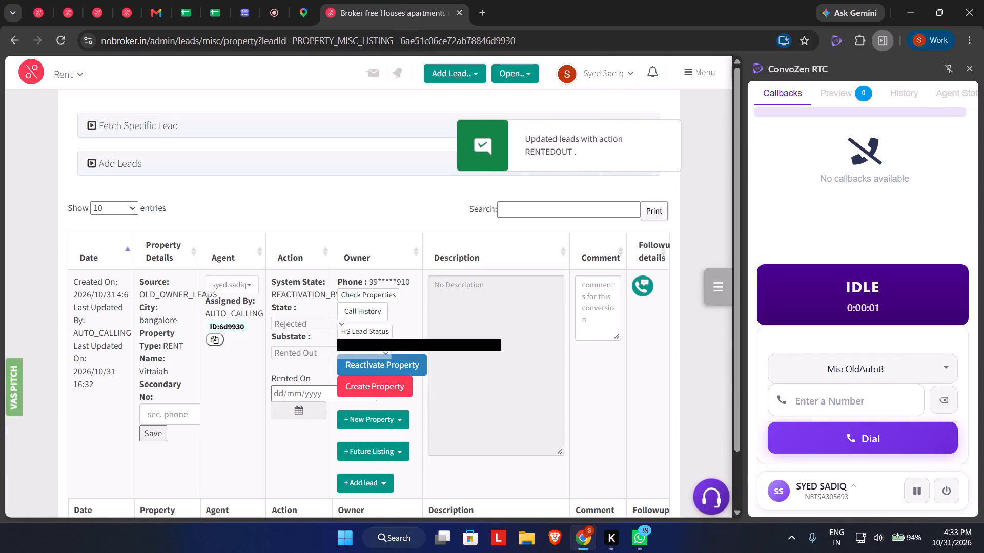
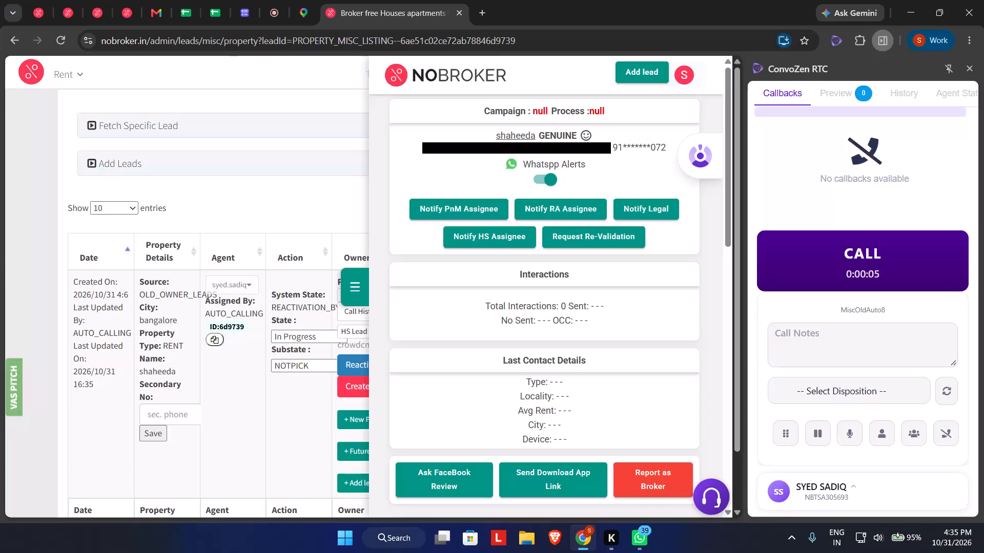
Review the owner's 2 BHK RT Nagar property details and set the Bangalore rental lead's state to Rejected.
scroll(606, 252, down, 3)
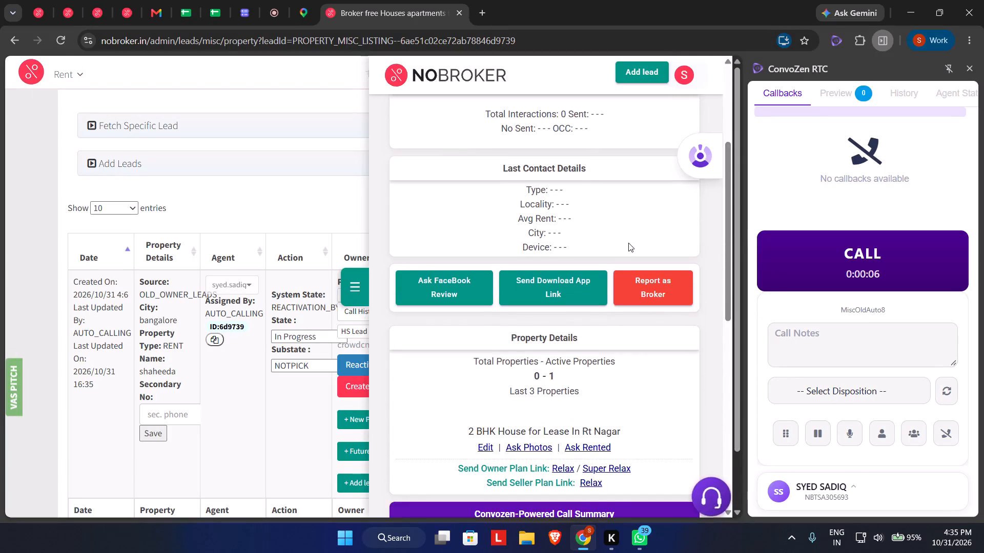
scroll(628, 243, down, 2)
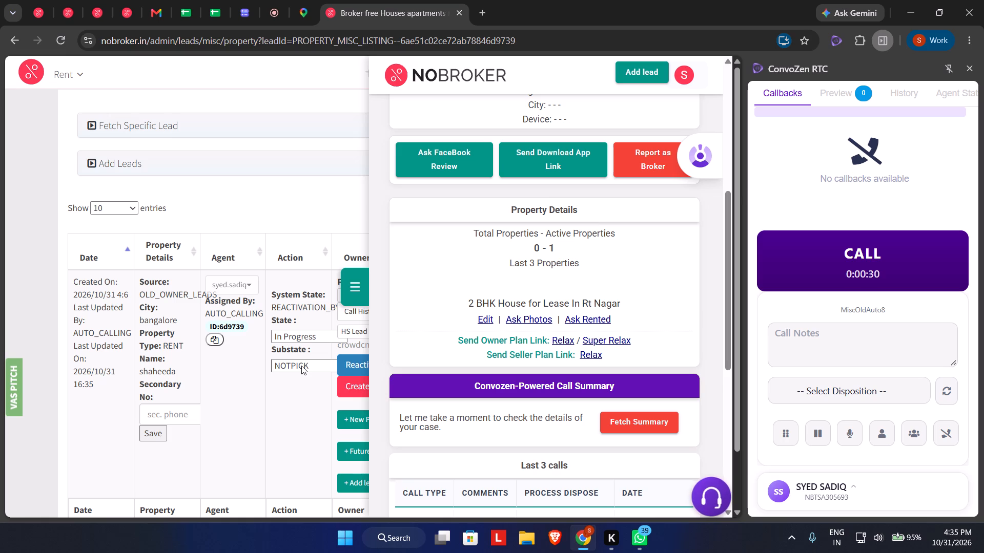
click(306, 339)
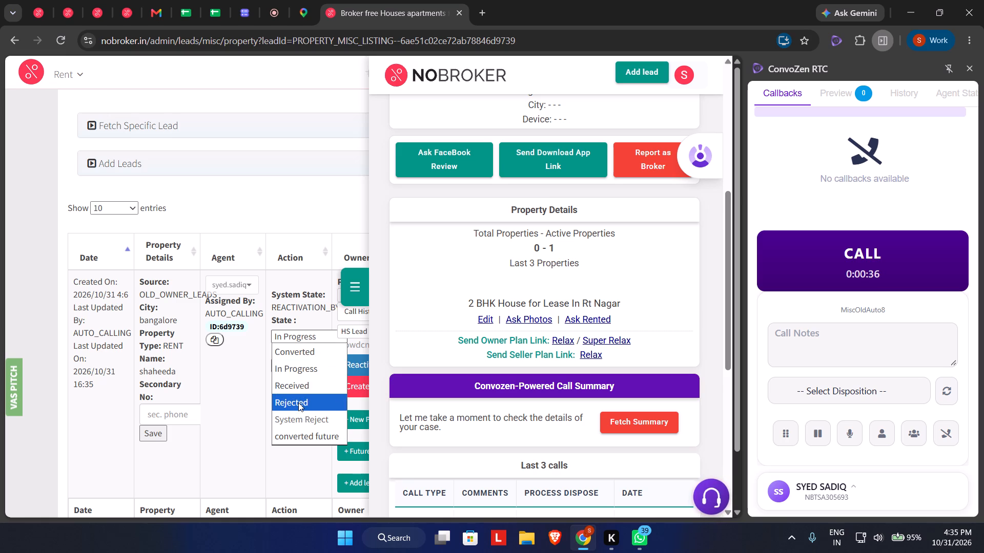
click(298, 402)
click(313, 351)
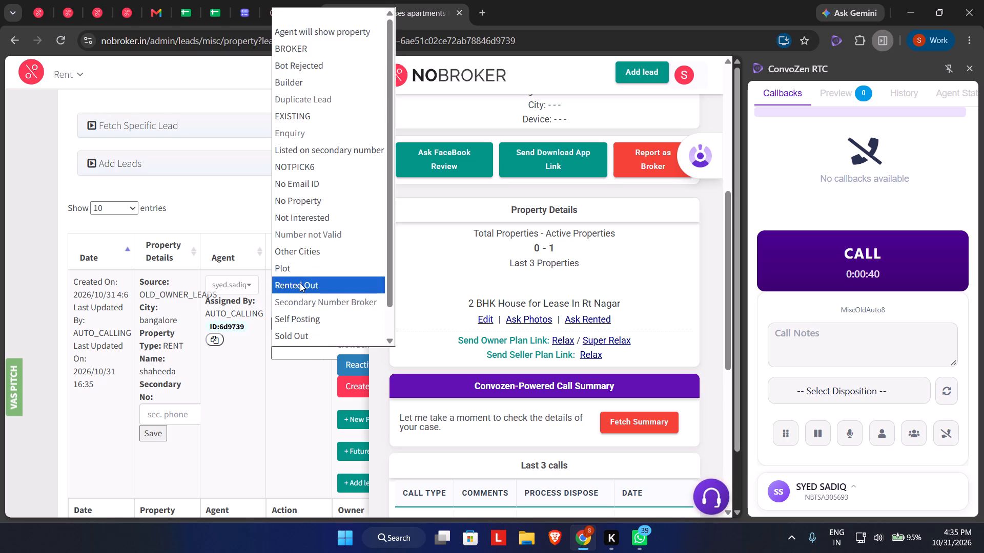
End the lead's call and select the dispositions Click Calling, Rejected and Rented Out.
click(936, 446)
click(889, 386)
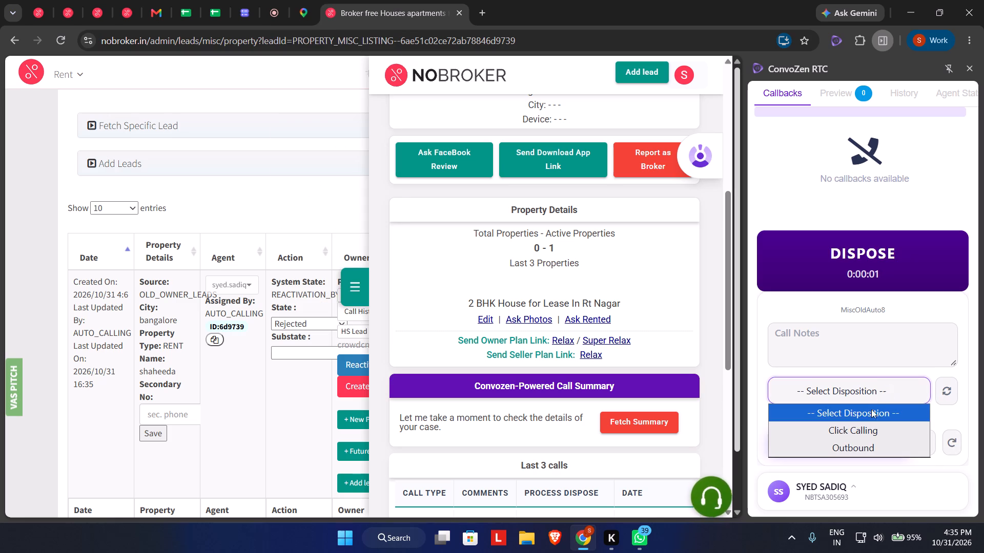
drag(866, 422, 866, 427)
click(871, 391)
click(864, 483)
click(880, 400)
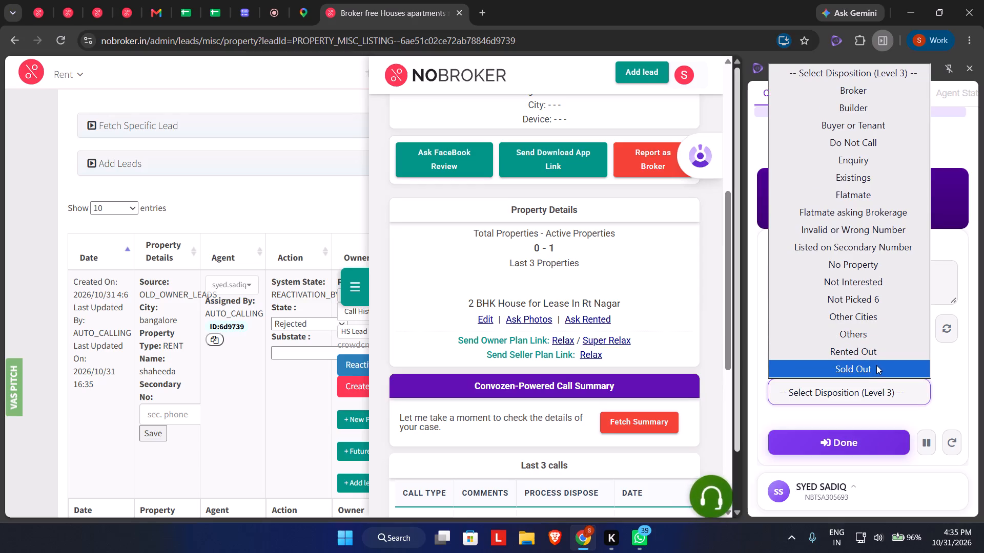
click(873, 351)
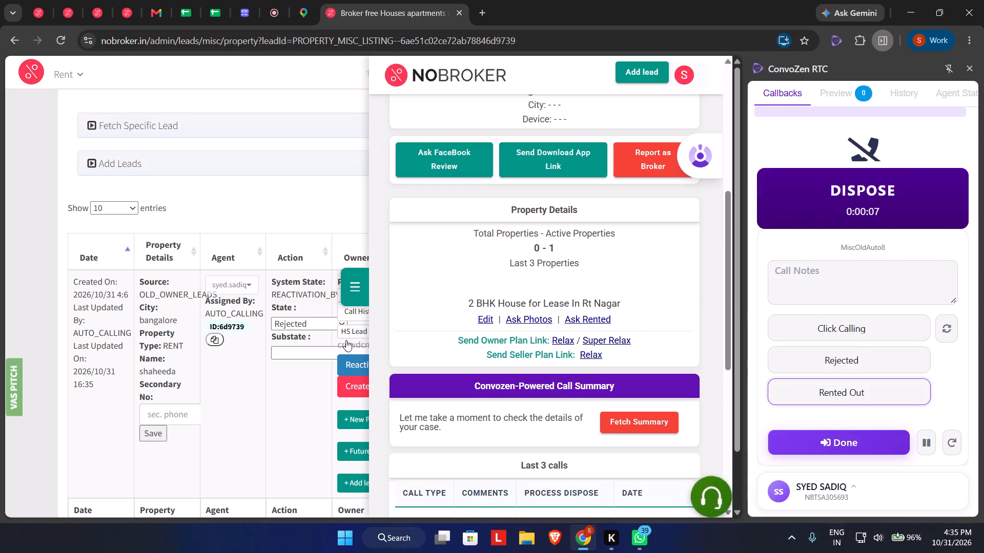
Set the rejected lead's substate to Rented Out and complete the call wrap-up.
drag(320, 356, 315, 355)
click(312, 259)
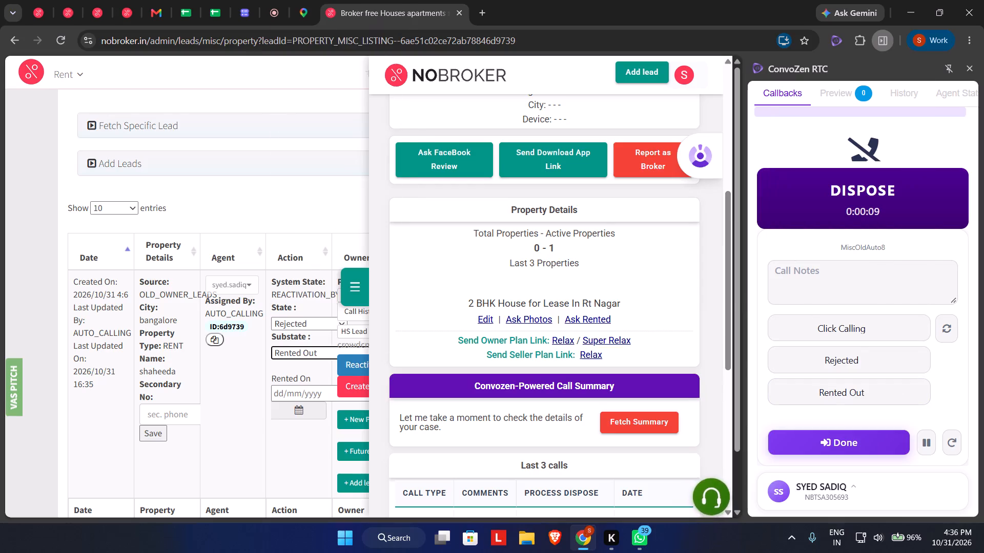
click(855, 446)
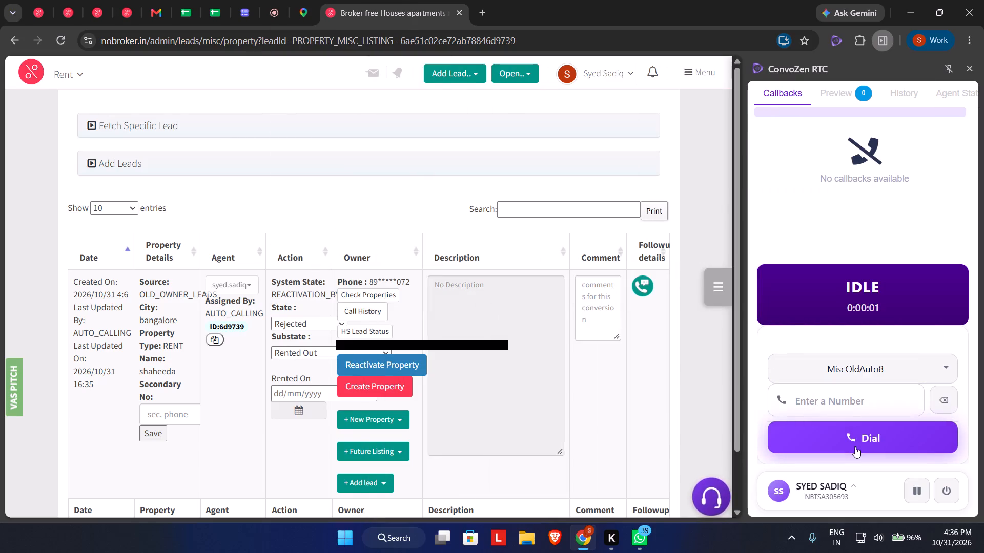
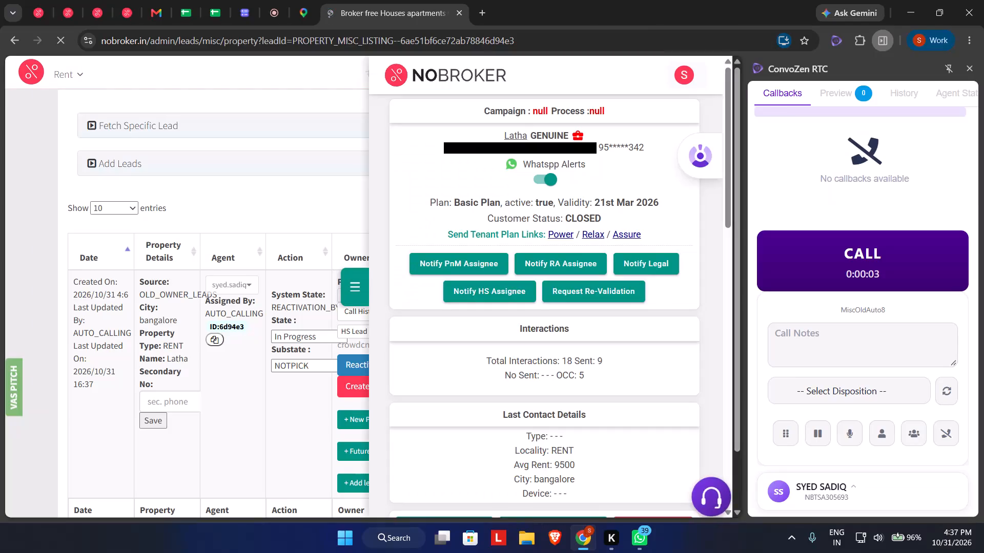
Review the Bapuji Nagar owner's property details and set the Bangalore rental lead's state to Rejected with substate No Property.
scroll(495, 414, down, 1)
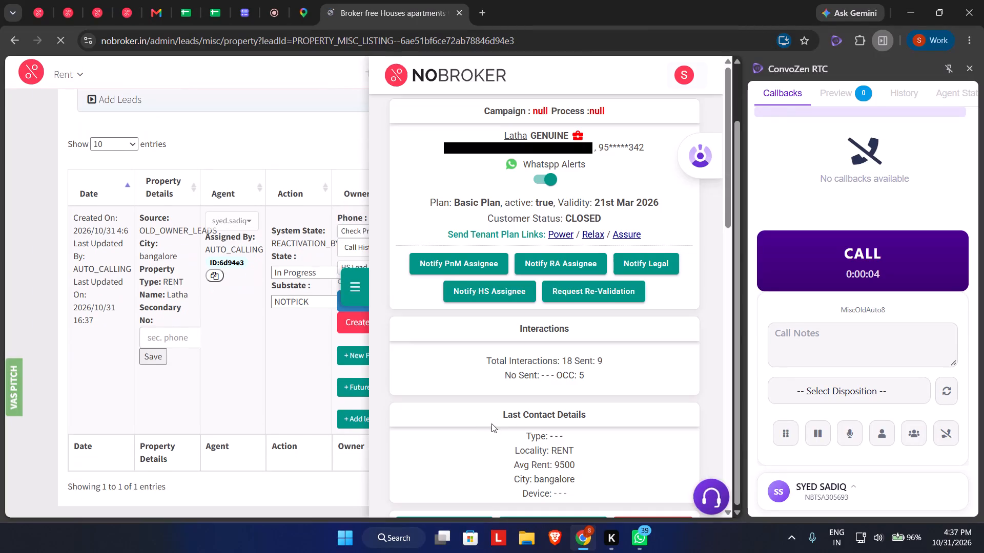
scroll(565, 429, down, 6)
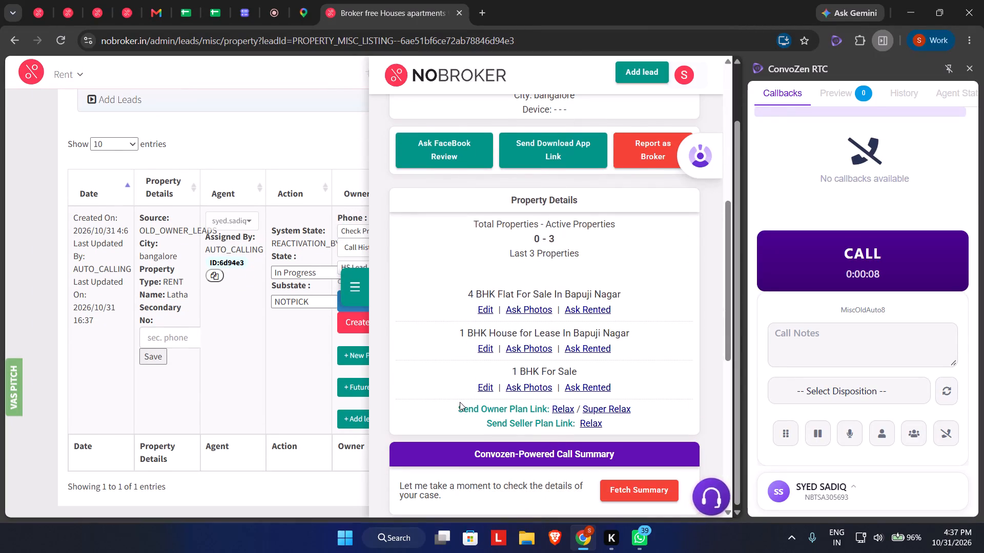
click(299, 276)
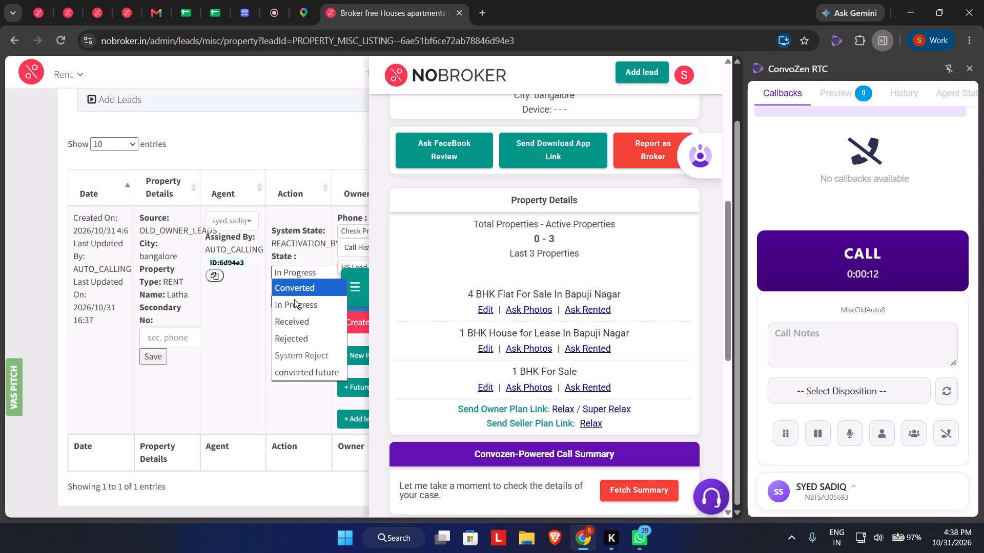
click(281, 341)
click(287, 292)
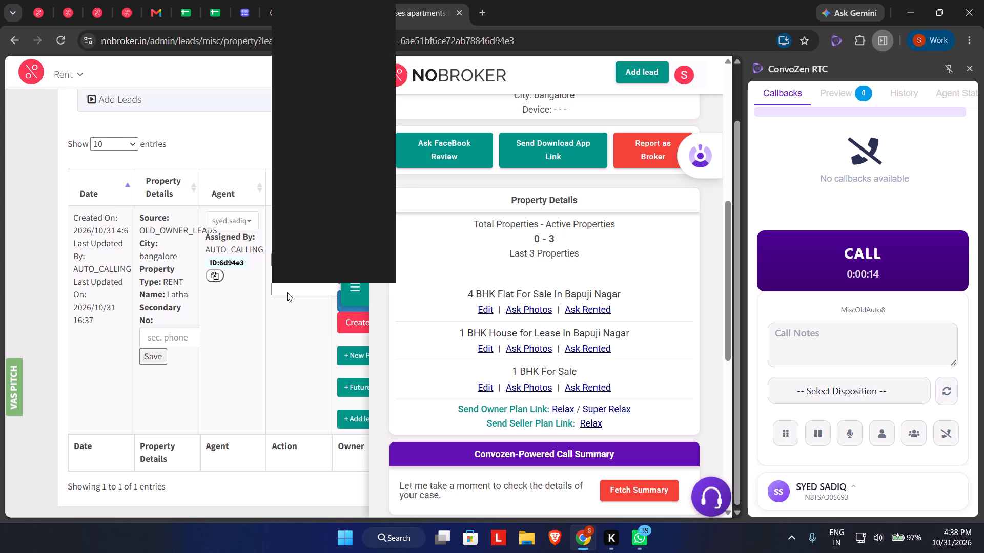
click(296, 193)
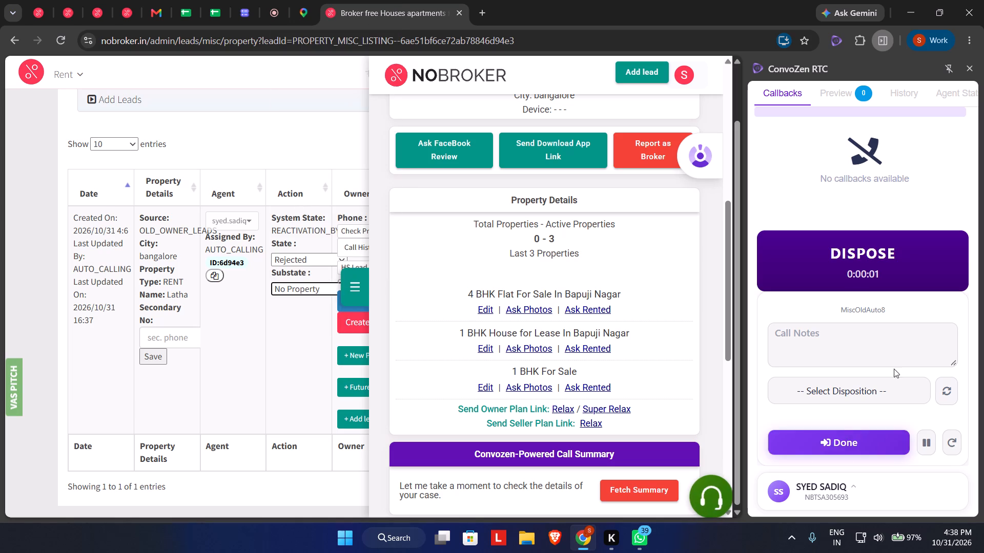
Dispose the ended call as Click Calling, Rejected and No Property, and complete the call wrap-up.
click(884, 391)
click(866, 423)
click(859, 389)
click(848, 492)
click(831, 386)
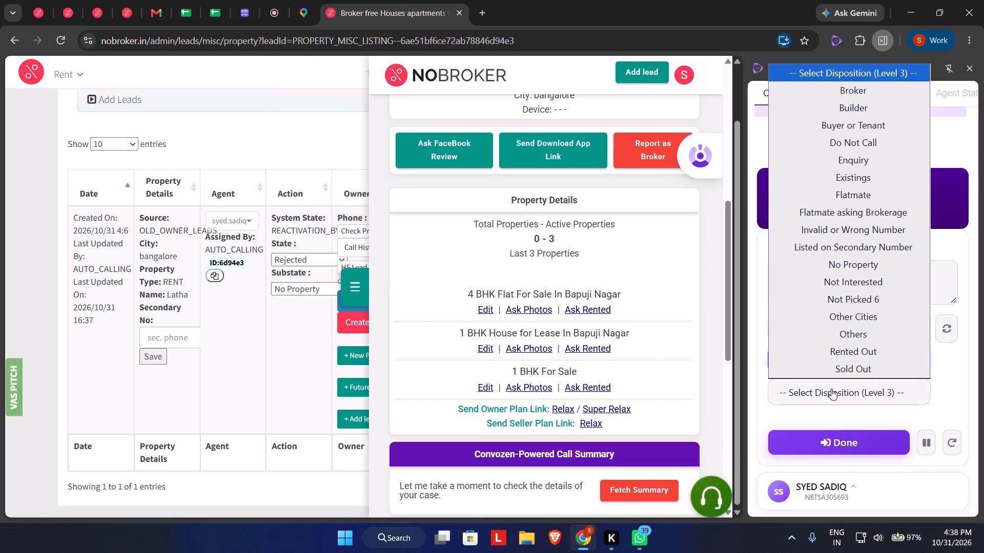
click(828, 269)
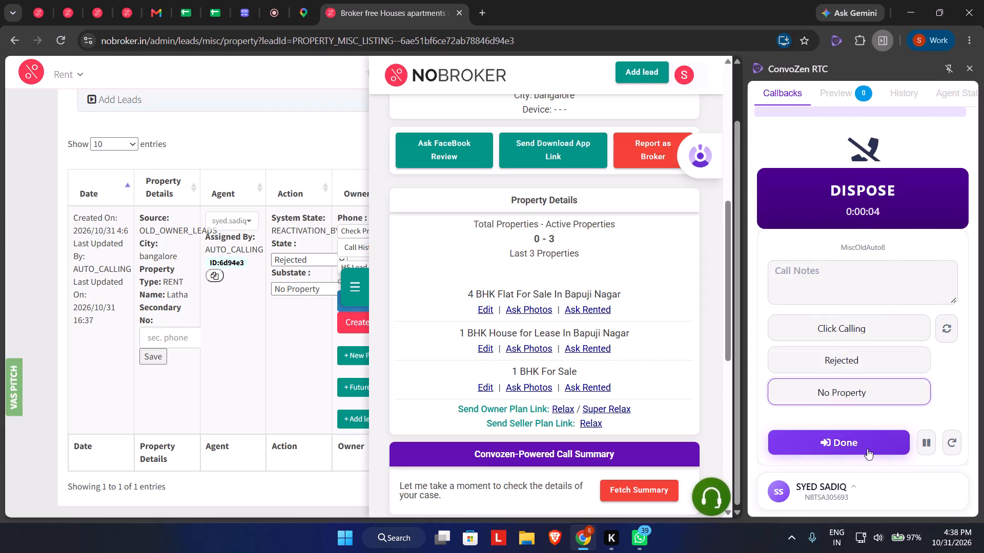
click(867, 449)
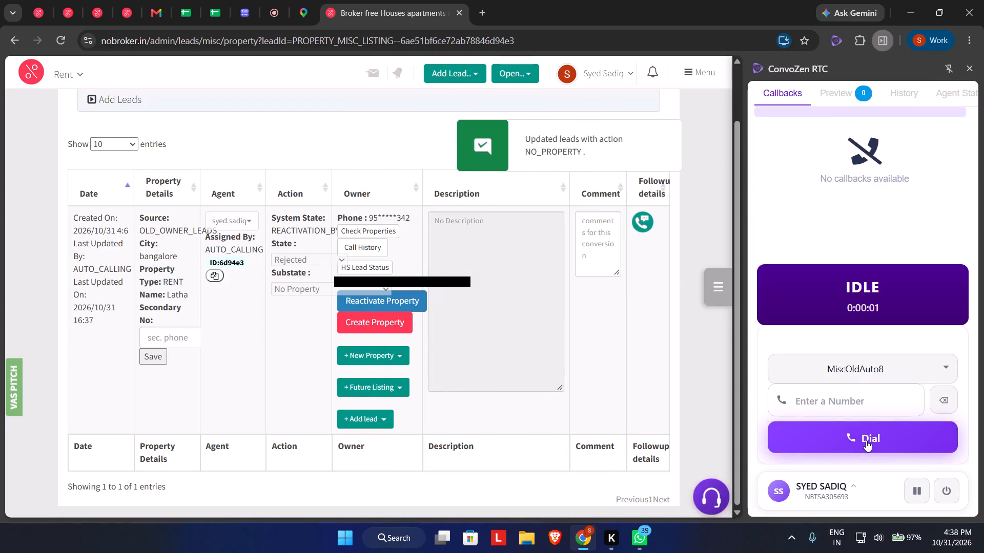
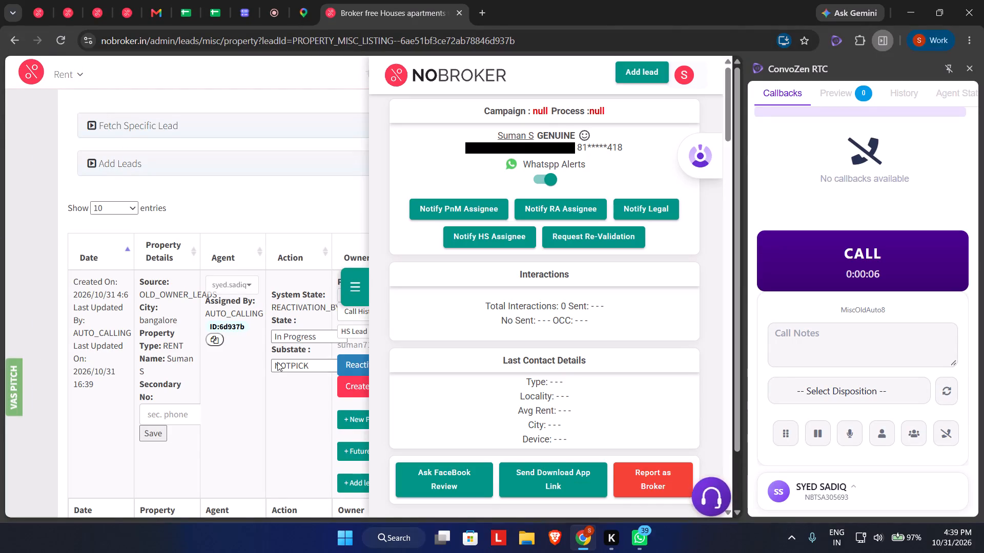
Set the substate of the in-progress Bangalore rental lead to NOTPICK2.
double_click(313, 356)
click(309, 358)
click(311, 370)
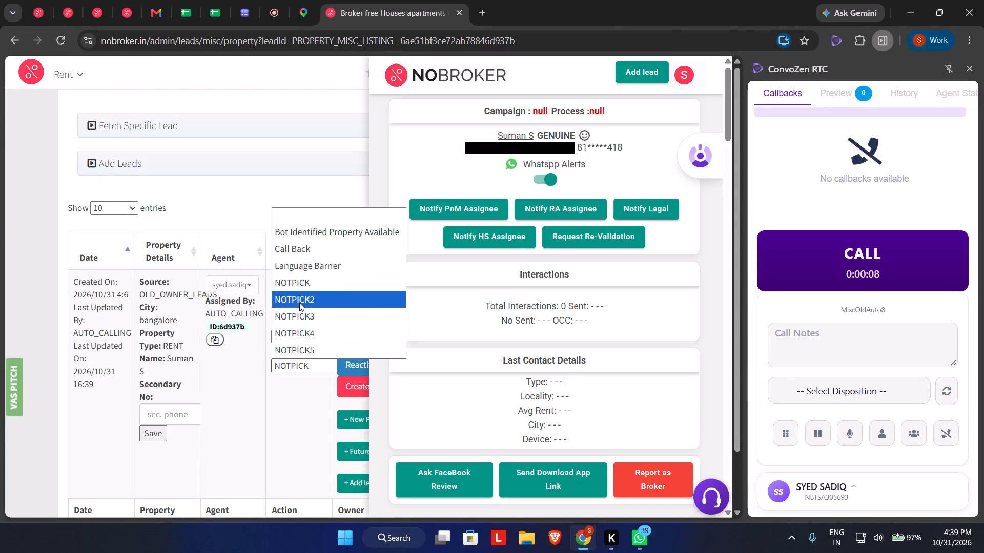
click(300, 302)
Dispose the call as Outbound, Not Picked and Voice Mail, end the call, and complete the wrap-up.
click(832, 394)
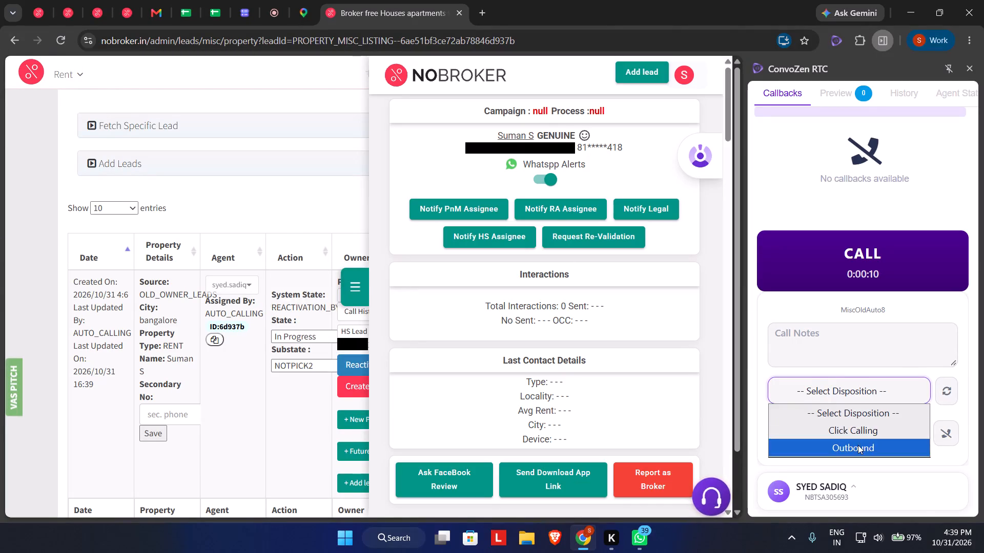
click(858, 445)
click(839, 361)
click(842, 363)
click(848, 397)
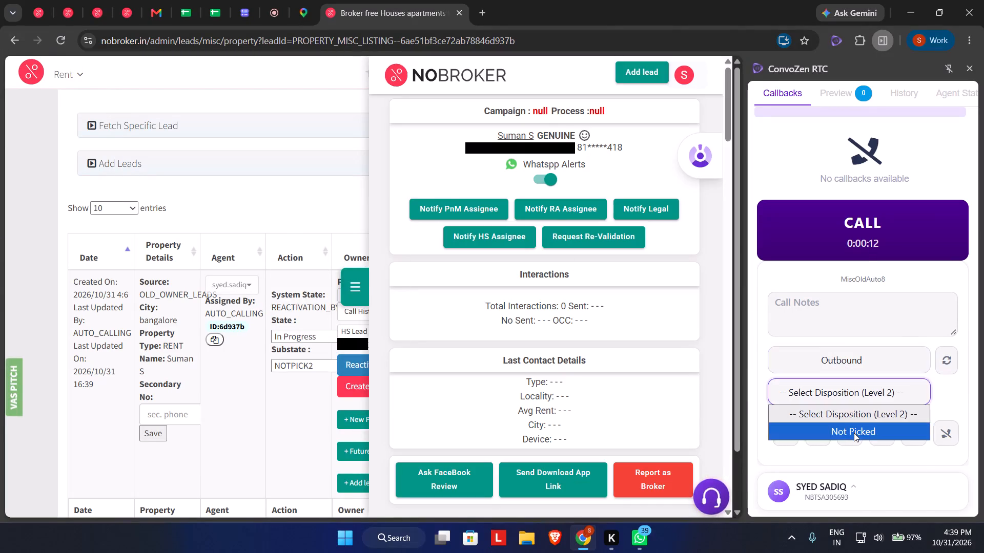
click(854, 433)
click(856, 395)
click(884, 487)
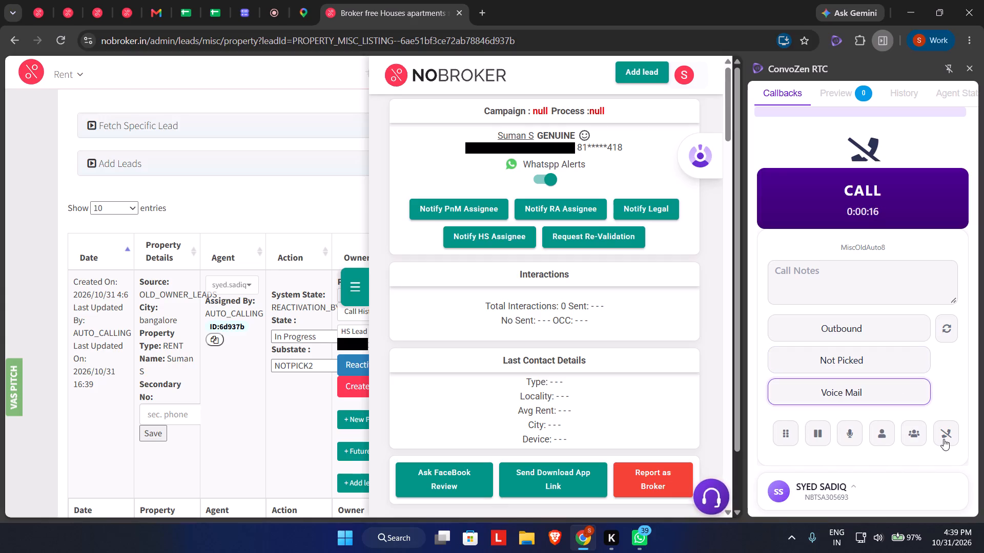
click(939, 439)
scroll(559, 344, down, 4)
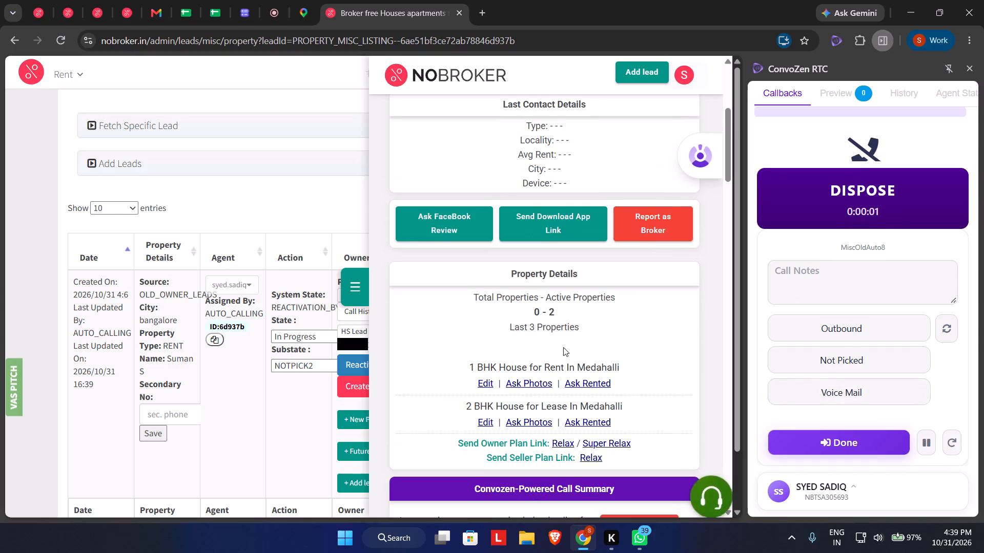
click(865, 449)
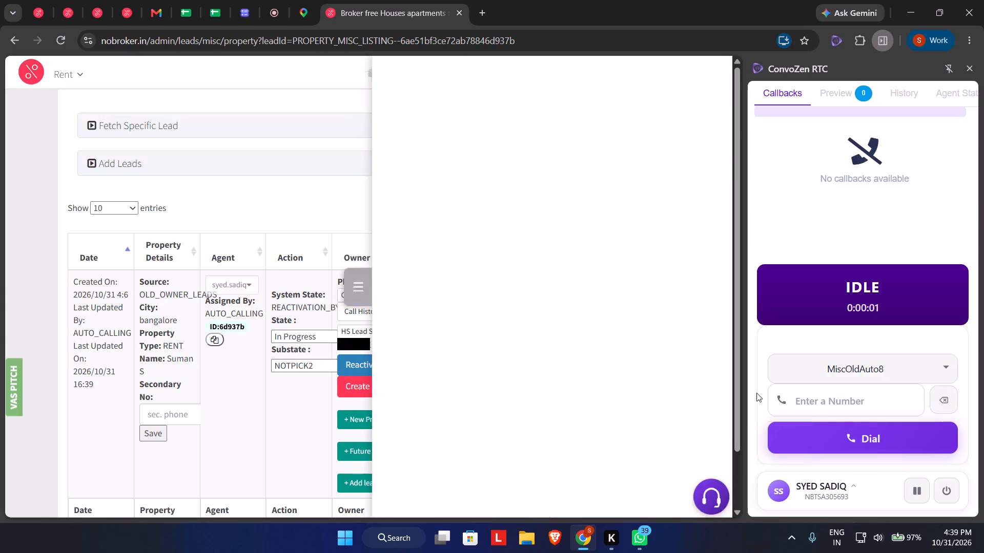
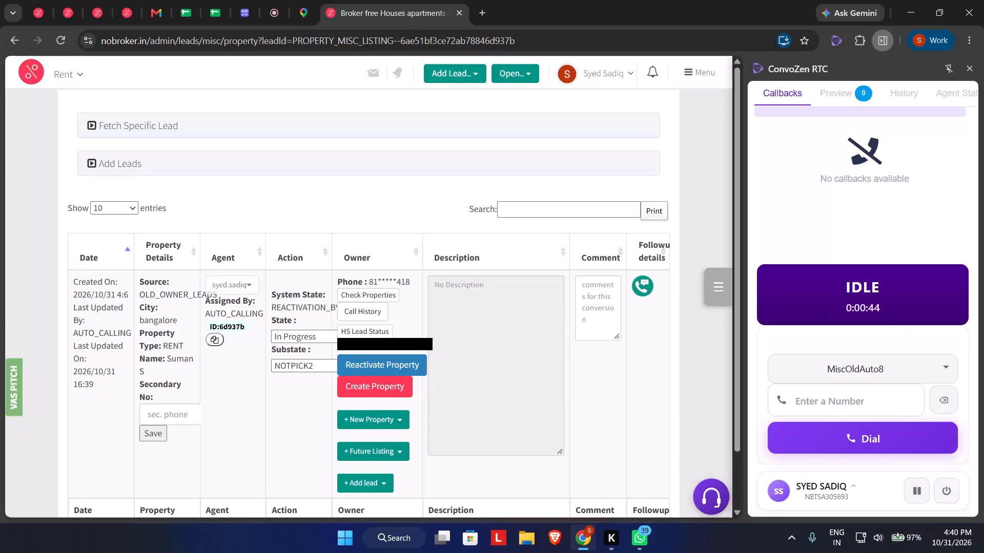
Examine the agent statistics down to the state summary of time spent in each call state.
click(970, 101)
scroll(806, 214, down, 1)
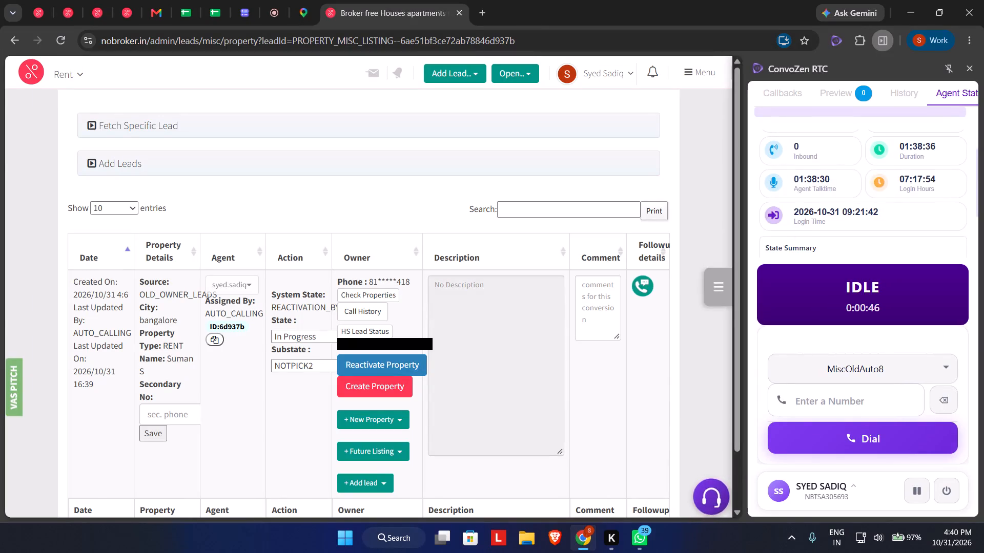
scroll(806, 215, down, 2)
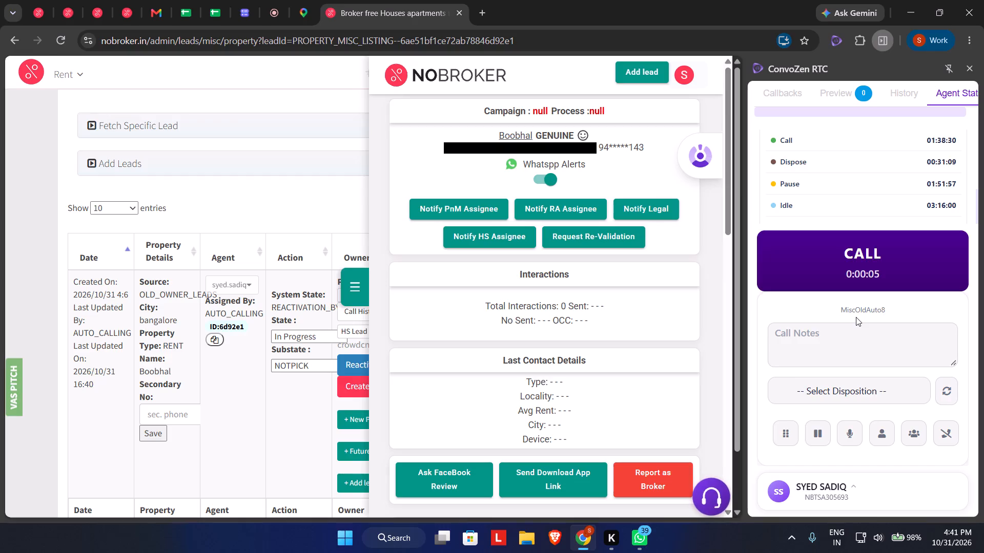
Set the substate of the newly connected in-progress Bangalore rental lead to NOTPICK2.
click(293, 367)
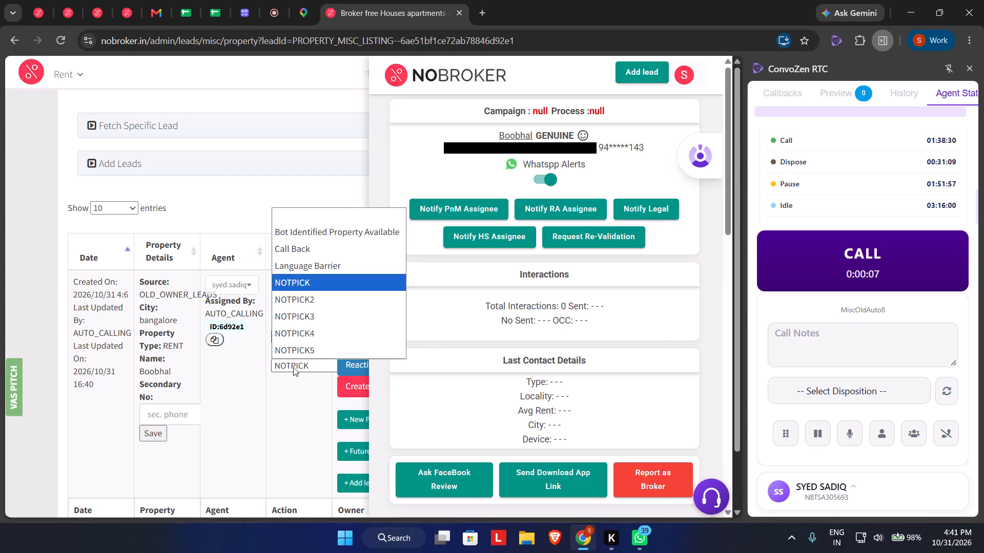
click(308, 292)
Dispose the call as Outbound, Not Picked and Voice Mail, end the call, and complete the wrap-up.
click(805, 386)
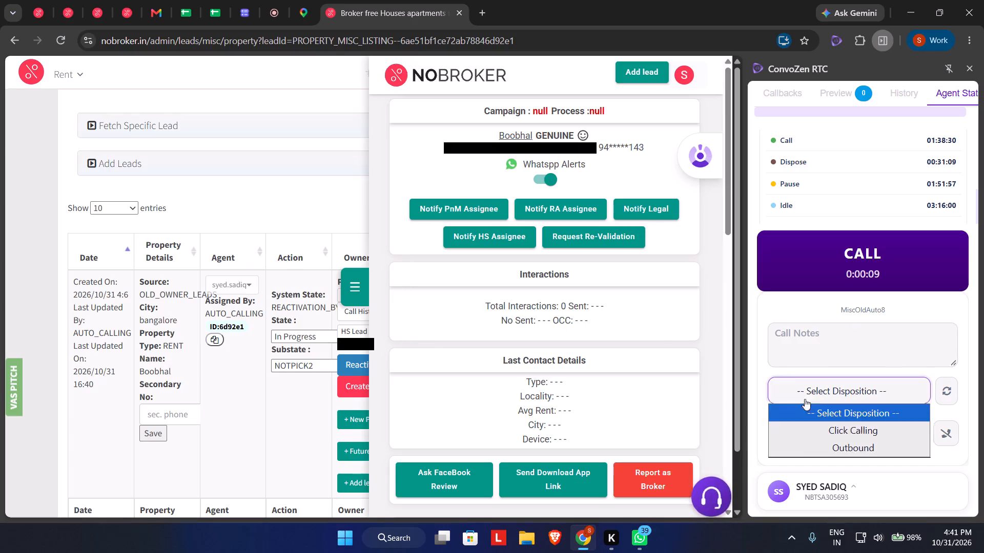
click(809, 439)
click(830, 394)
click(838, 433)
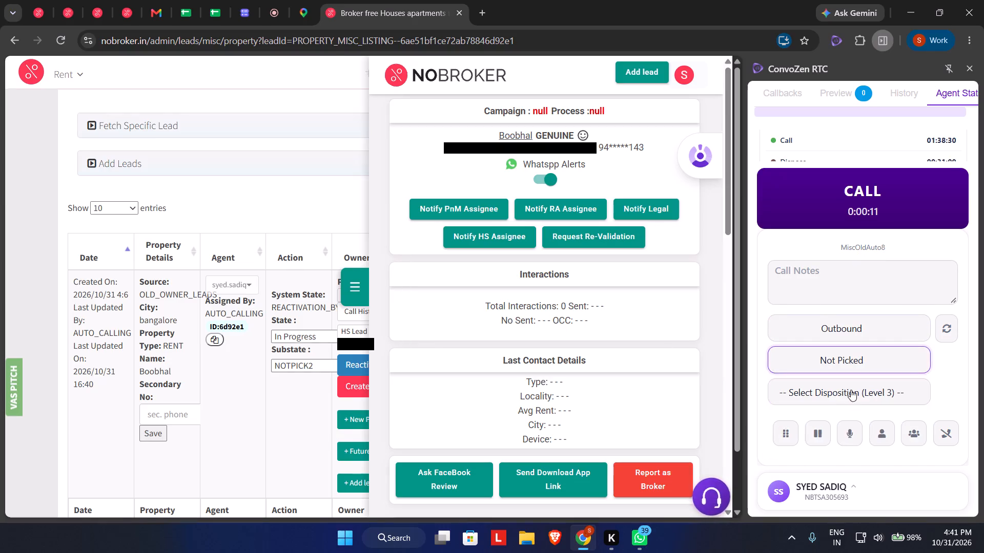
click(851, 390)
click(862, 481)
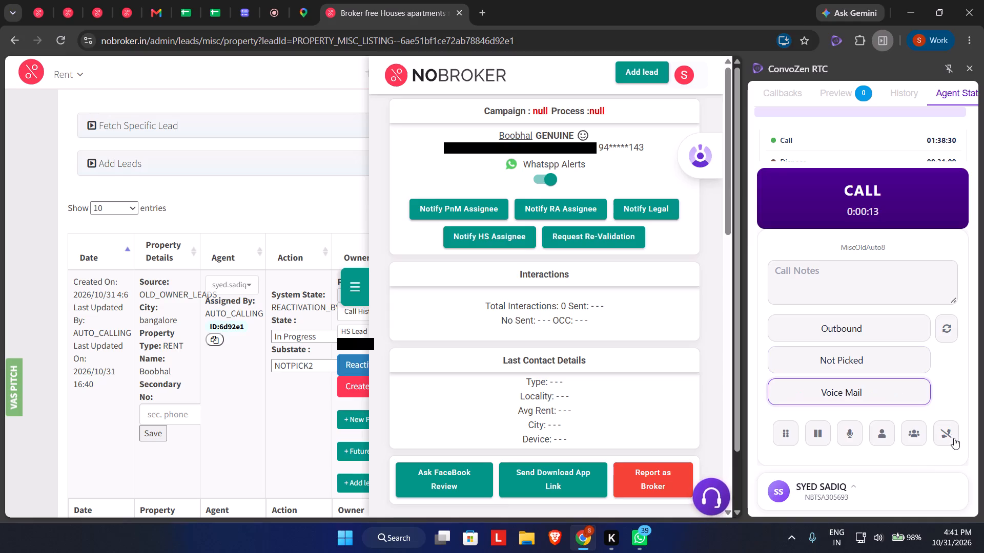
click(954, 439)
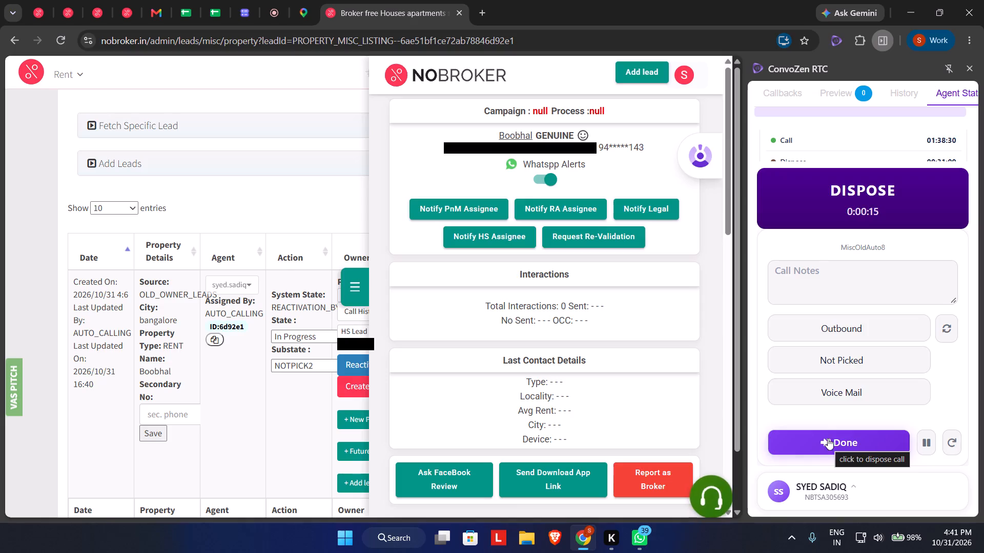
drag(843, 434, 866, 439)
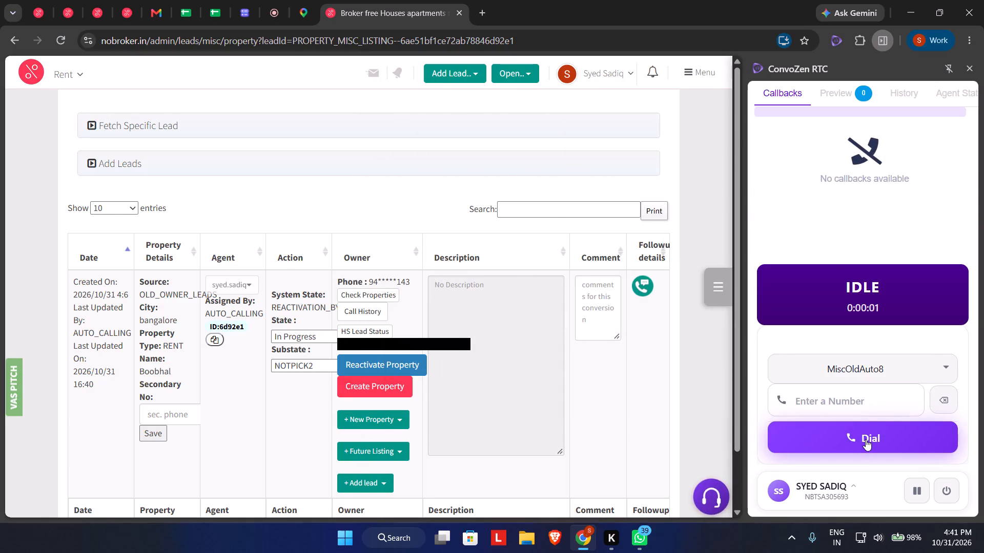
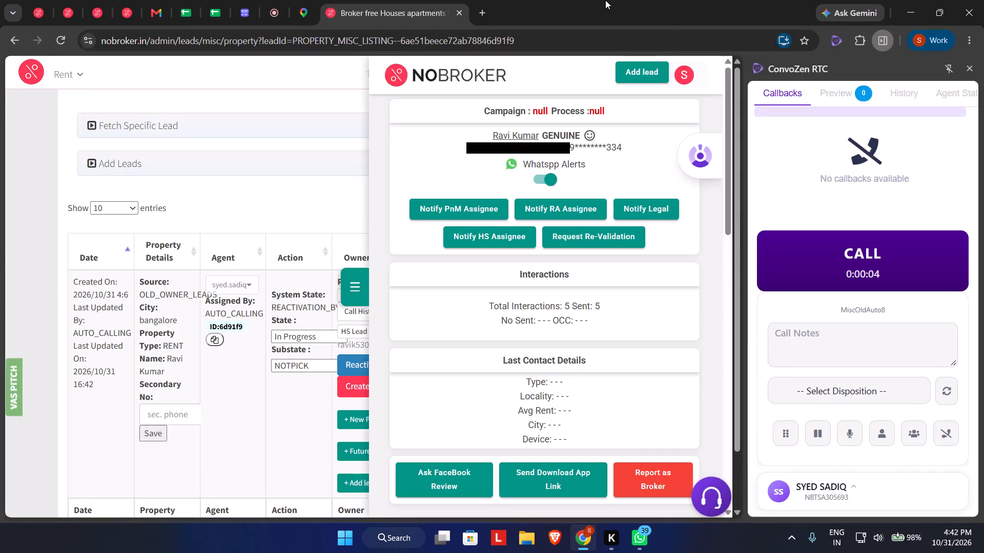
Review the owner's property details, and set the Bangalore rental lead's state to Rejected with substate Rented Out.
scroll(537, 231, down, 3)
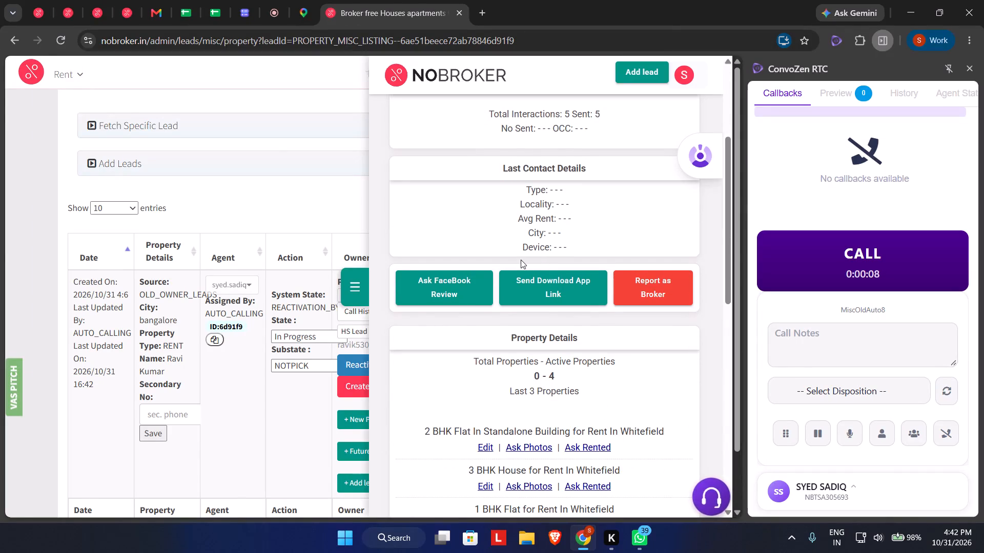
scroll(520, 266, down, 1)
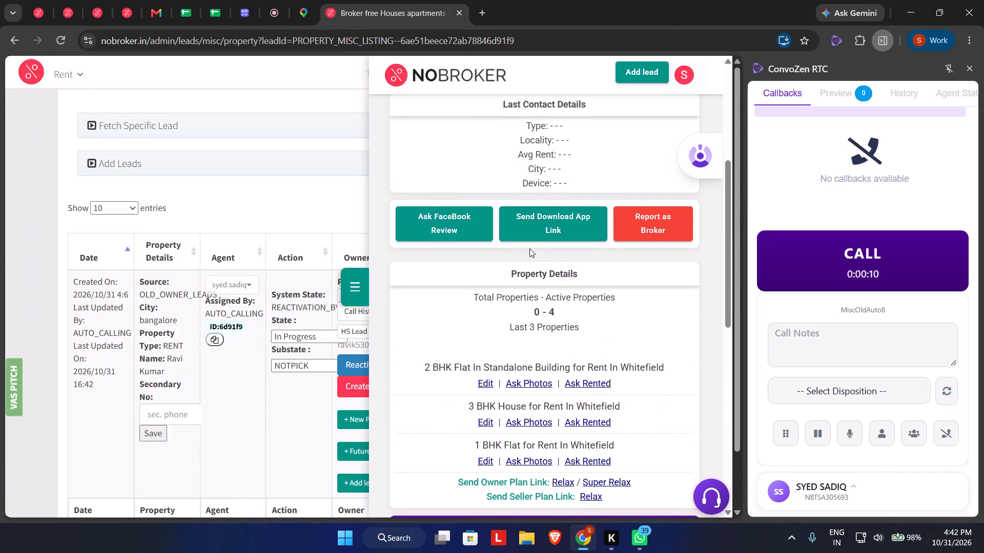
click(304, 334)
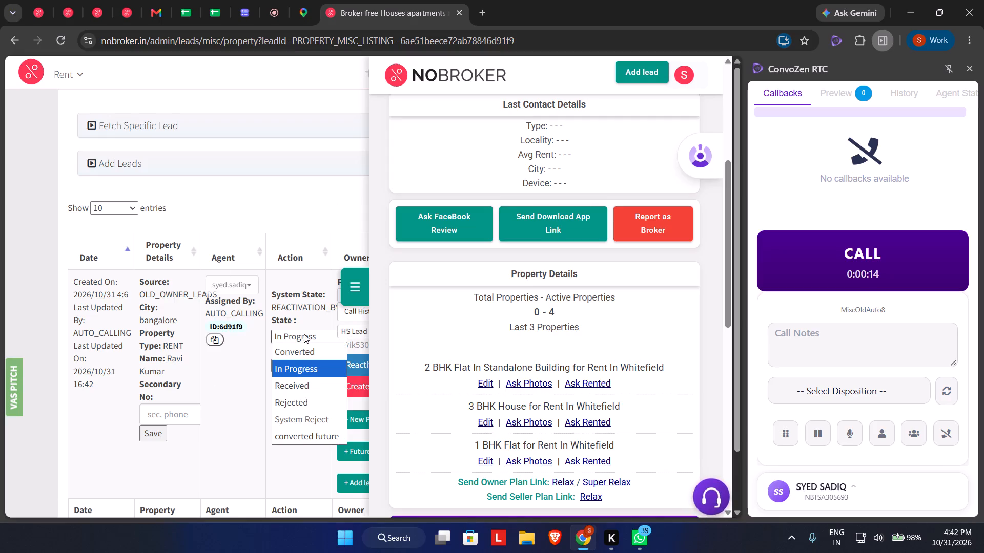
click(313, 397)
click(317, 353)
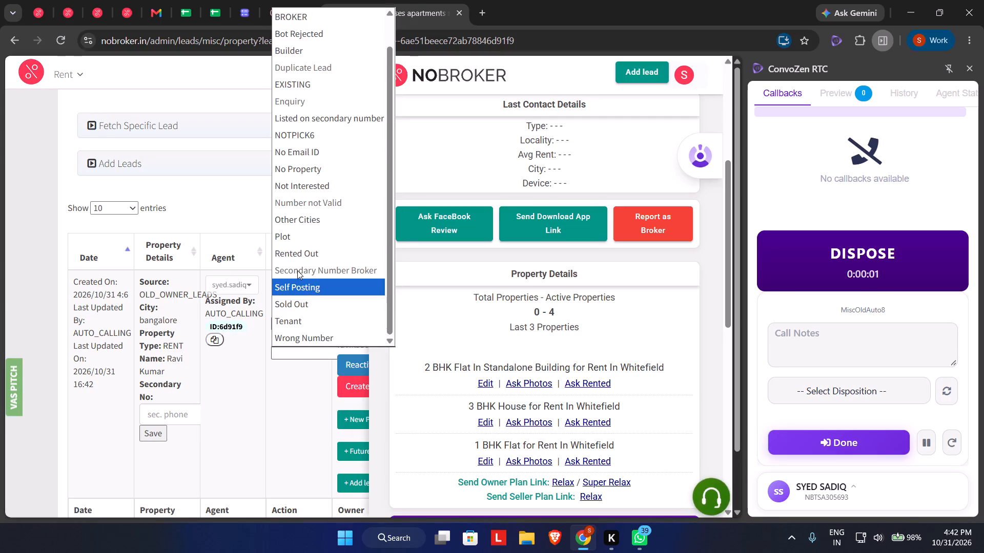
click(298, 250)
Dispose the call as Click Calling, Rejected and Rented Out, and complete the wrap-up.
click(833, 392)
click(837, 428)
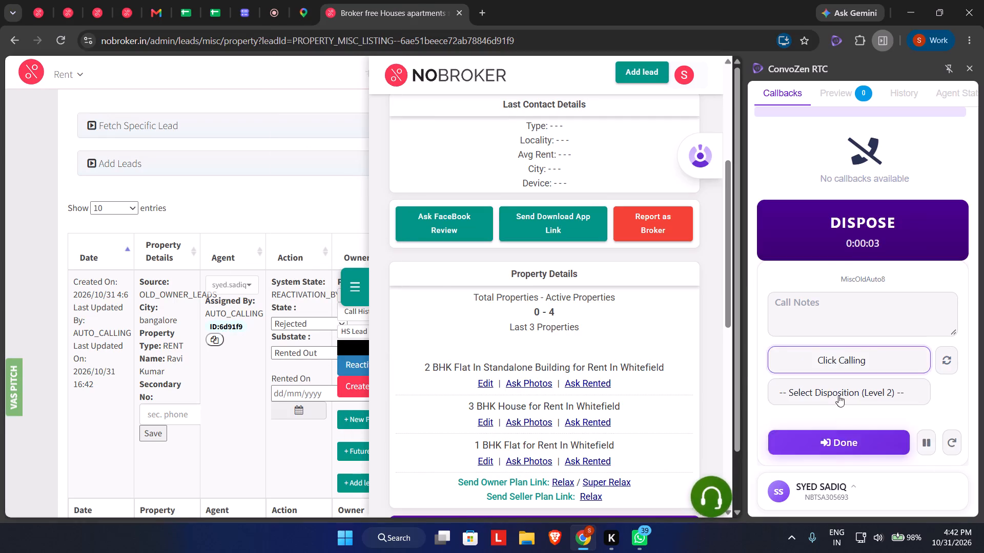
click(838, 395)
drag(866, 472, 867, 477)
click(862, 390)
click(860, 353)
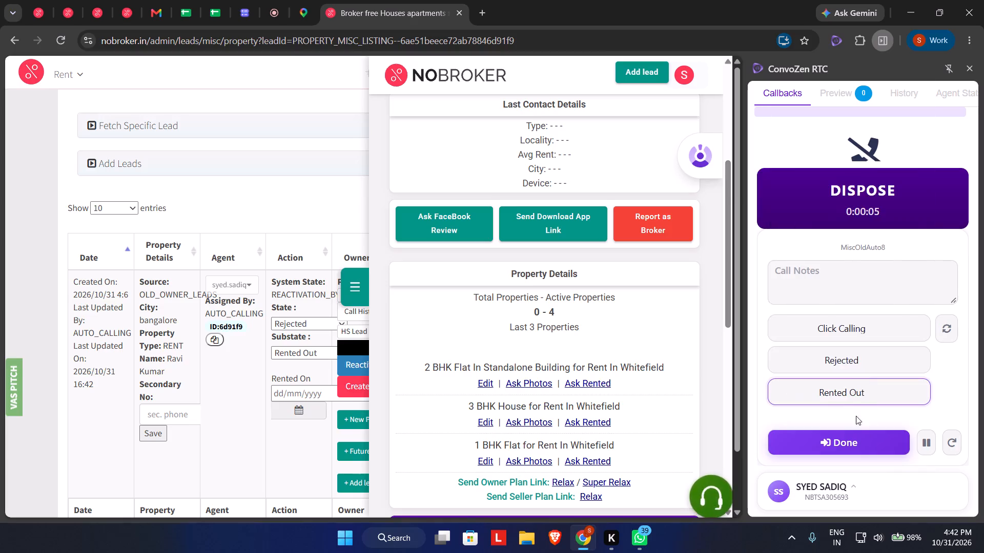
click(856, 437)
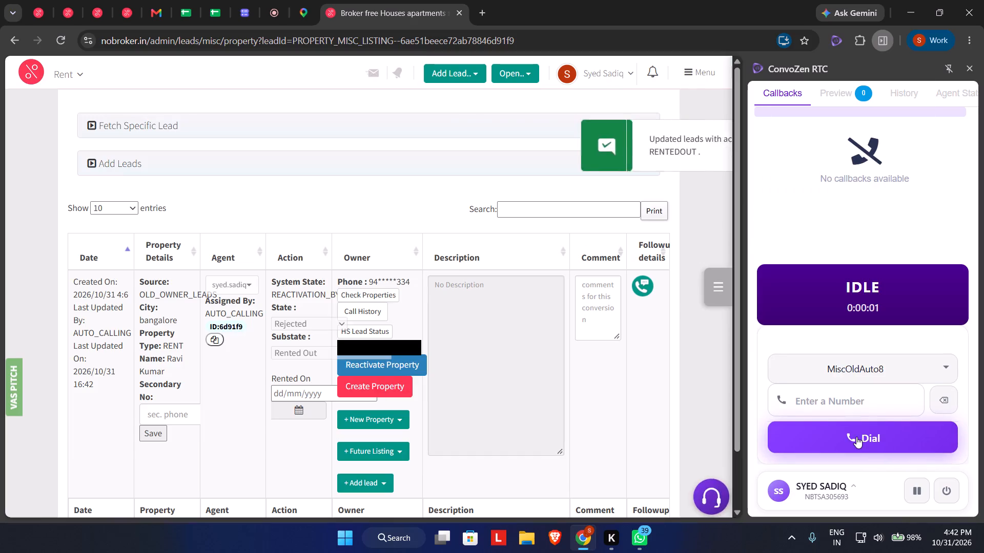
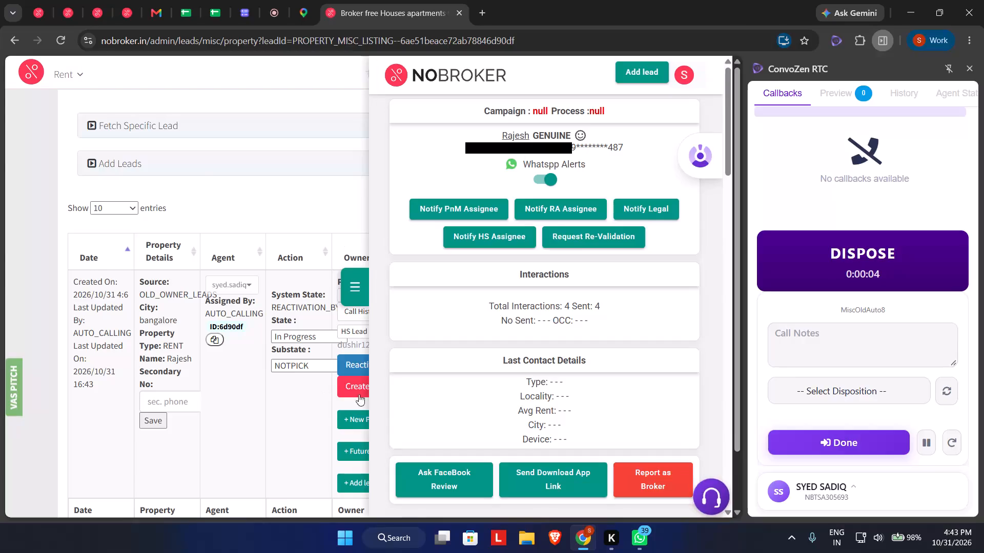
Set the substate of the Bangalore rental lead to NOTPICK2.
click(302, 361)
click(301, 293)
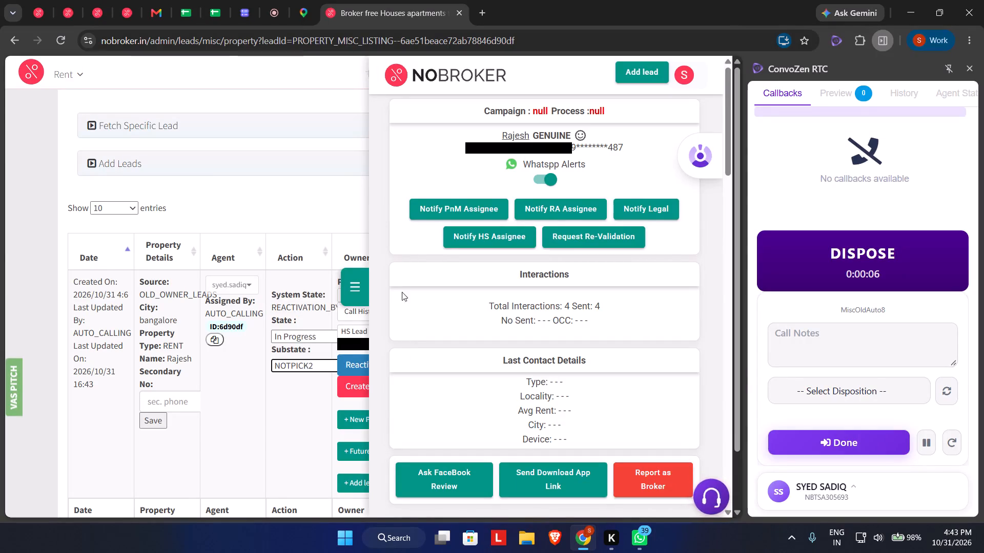
Dispose the call as Click Calling, Other and Auto Dispose, and complete the wrap-up.
drag(817, 399, 817, 393)
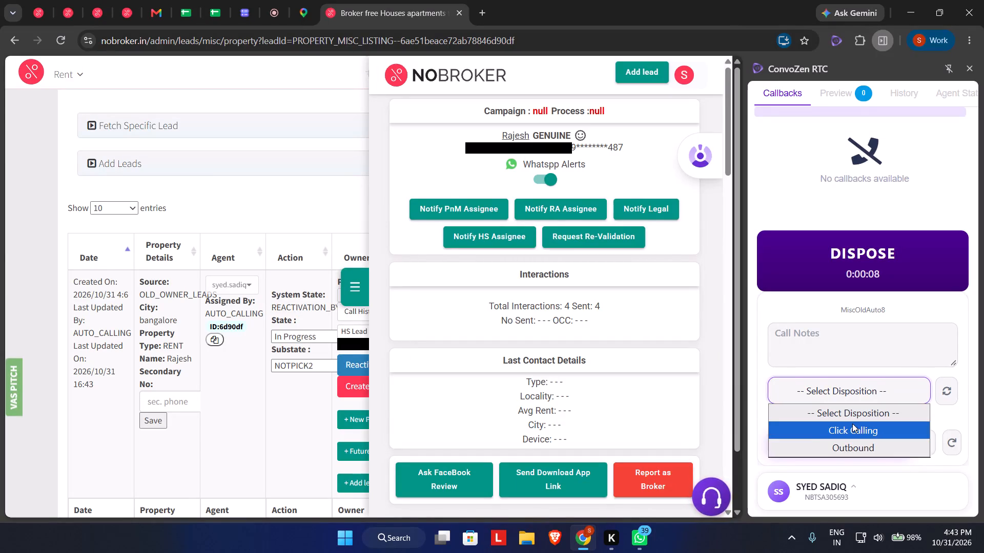
click(852, 423)
click(838, 388)
click(891, 467)
drag(891, 467, 890, 458)
click(871, 402)
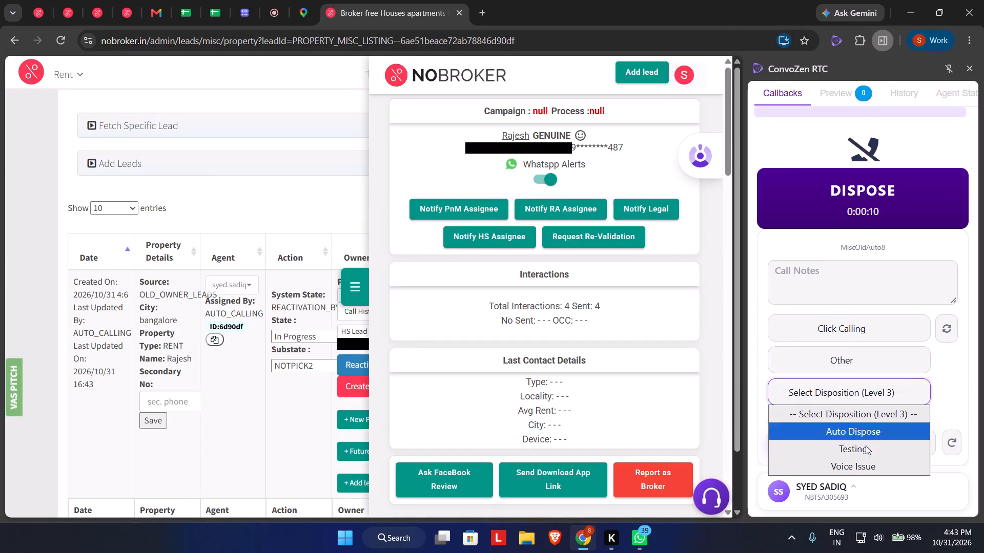
click(862, 424)
click(862, 439)
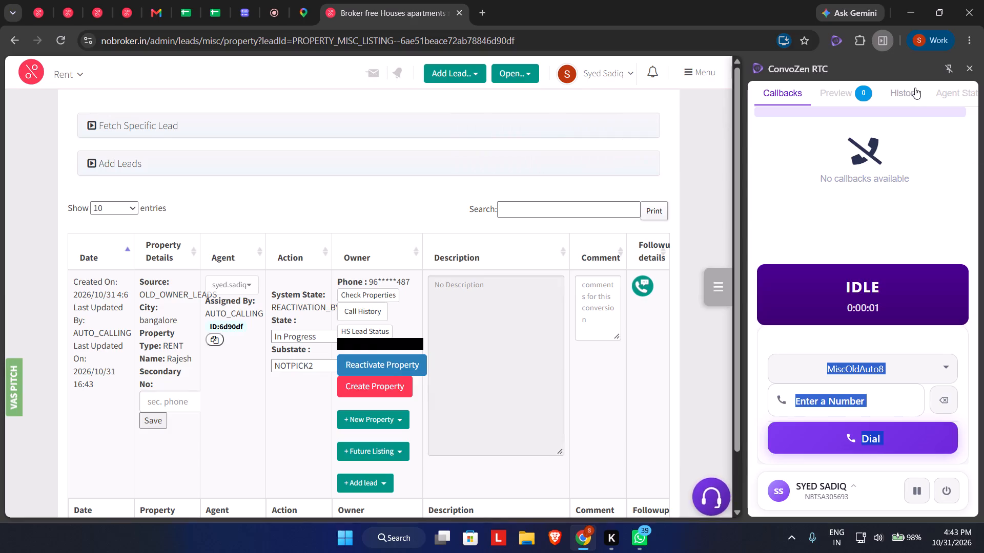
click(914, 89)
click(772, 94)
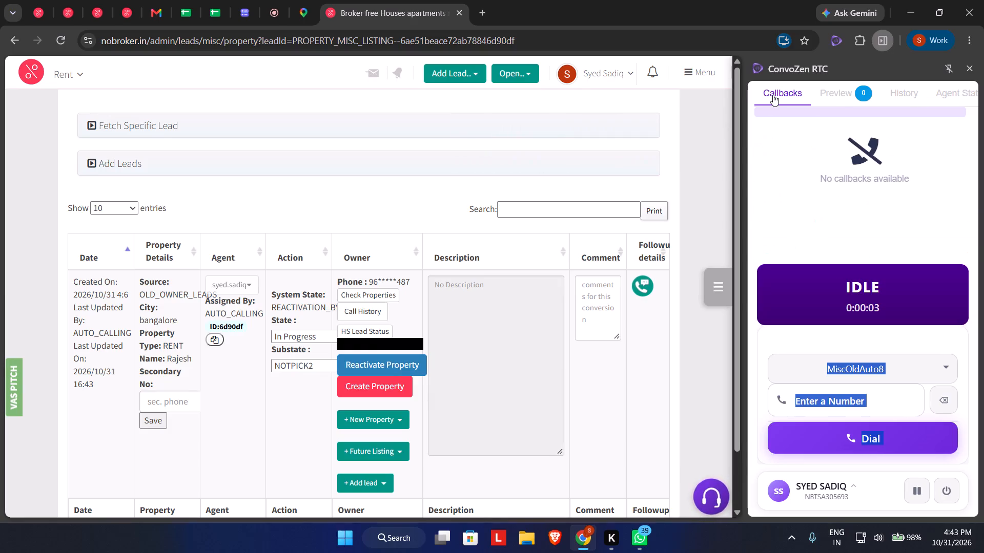
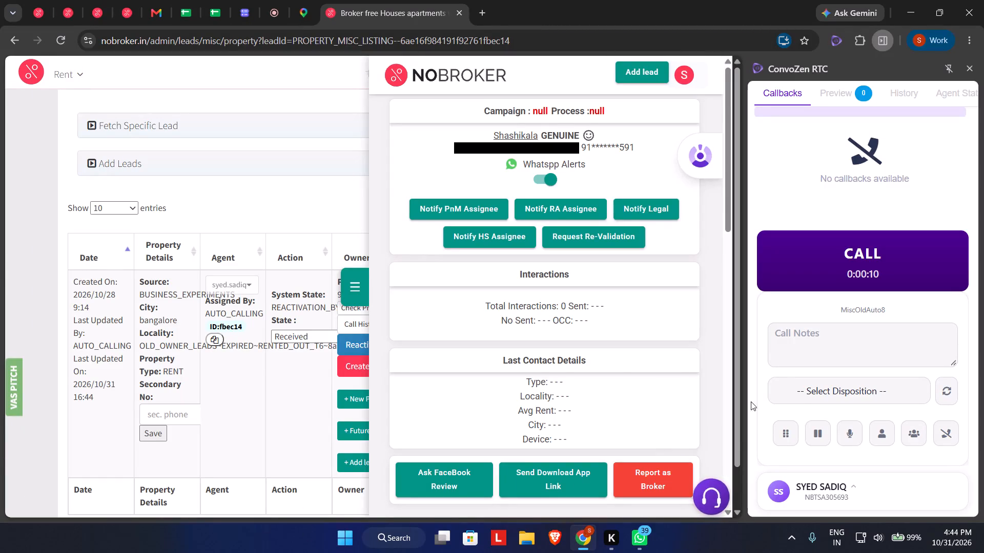
Select the call disposition Outbound, Not Picked, Voice Mail for the current owner call.
click(799, 399)
click(798, 440)
click(808, 400)
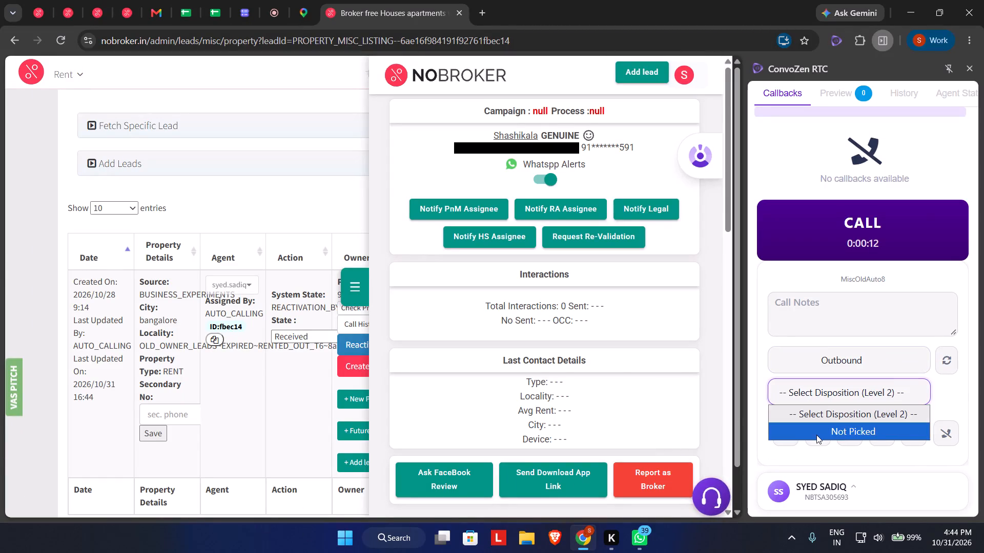
click(816, 434)
click(833, 397)
click(846, 481)
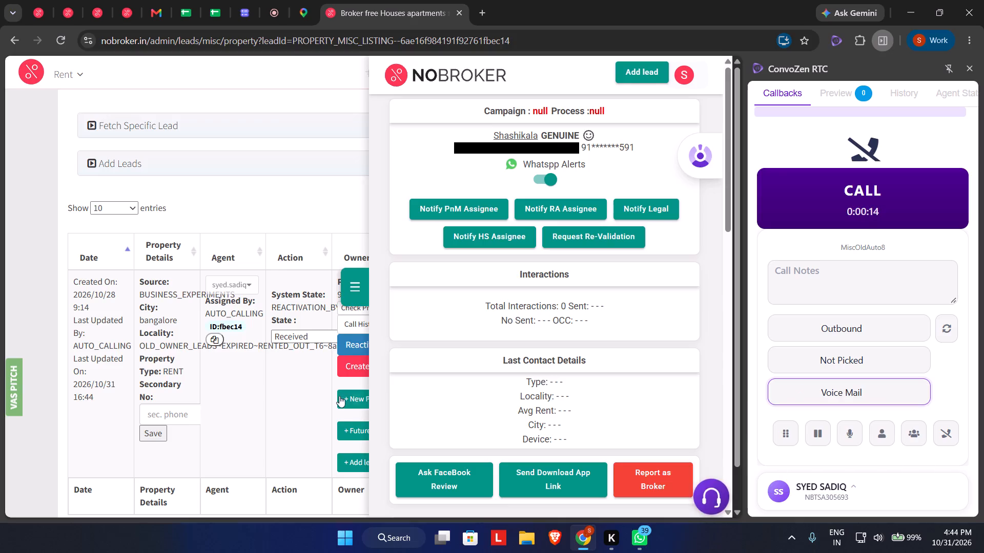
Set the Bangalore rental lead's state to In Progress with substate NOTPICK.
click(289, 337)
click(296, 371)
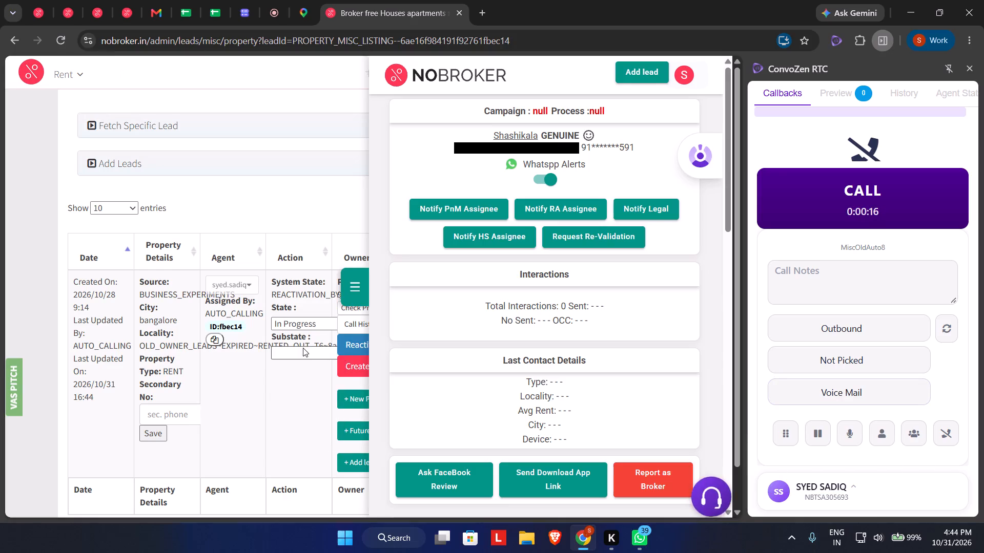
click(303, 358)
click(303, 436)
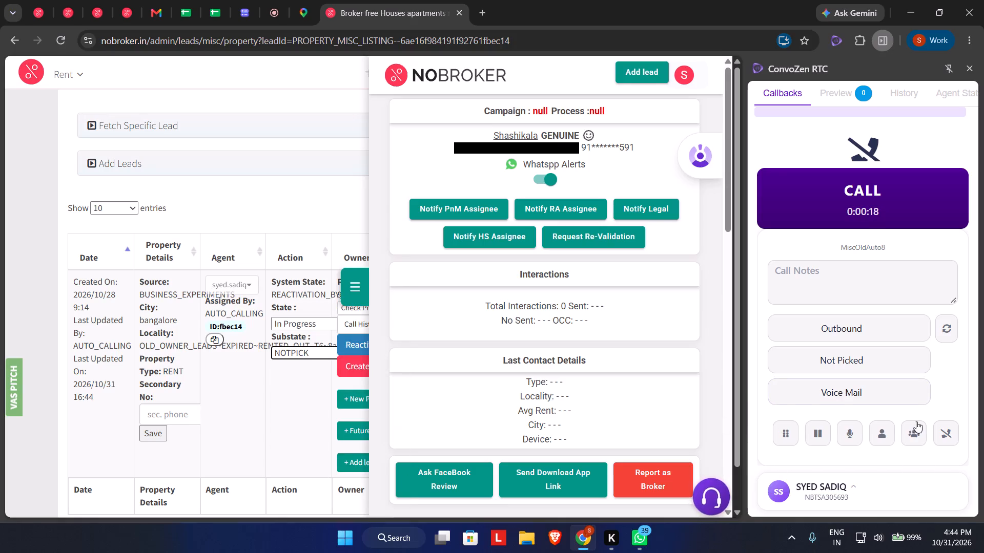
End the call and complete its wrap-up with the selected disposition.
click(946, 437)
click(827, 443)
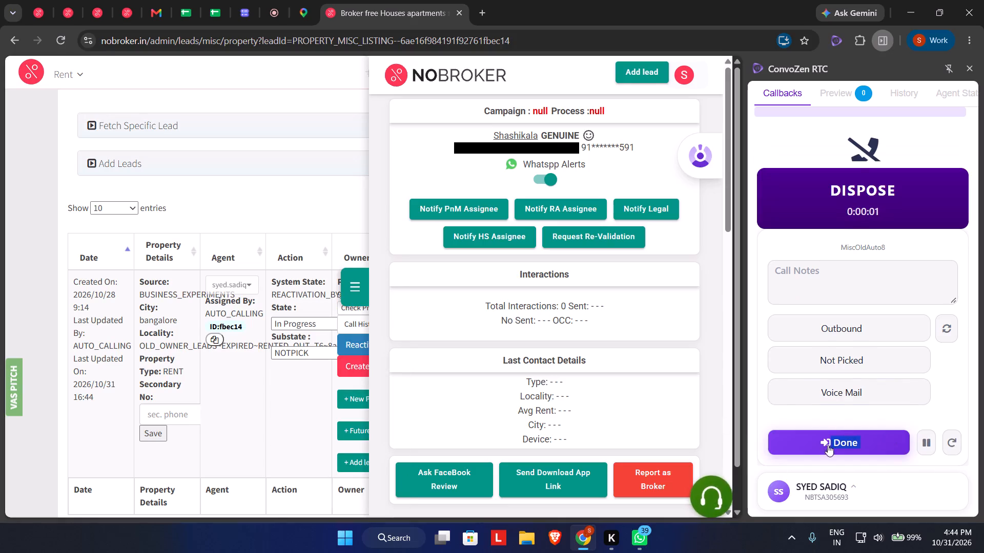
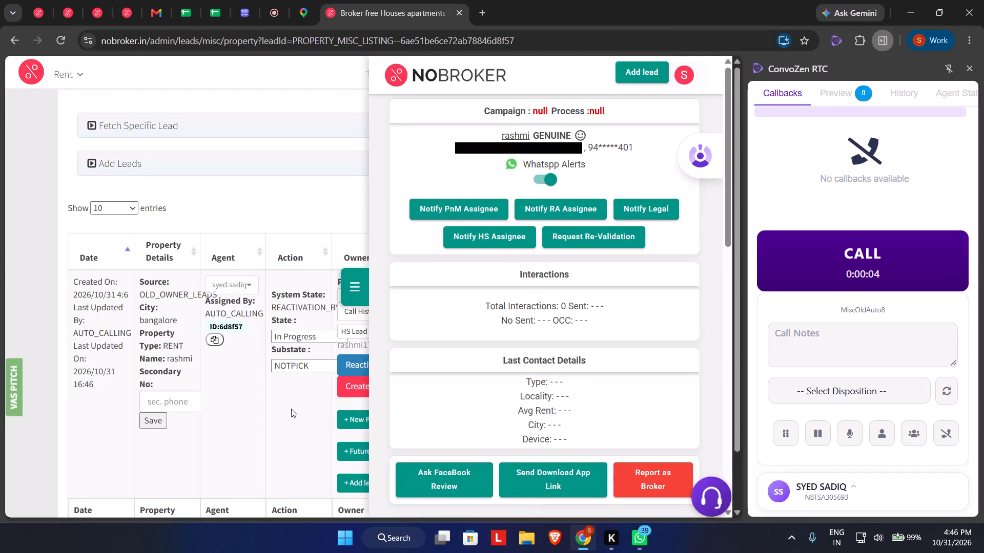
Set the Bangalore rental lead's substate to NOTPICK2.
click(288, 364)
click(291, 300)
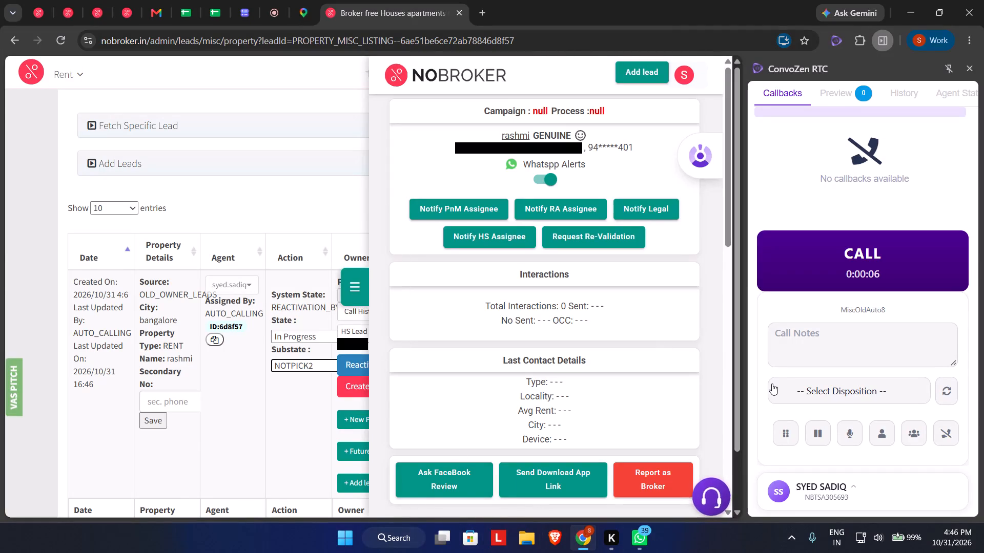
Select the call disposition Outbound, Not Picked, Voice Mail for the current owner call.
click(772, 384)
click(772, 384)
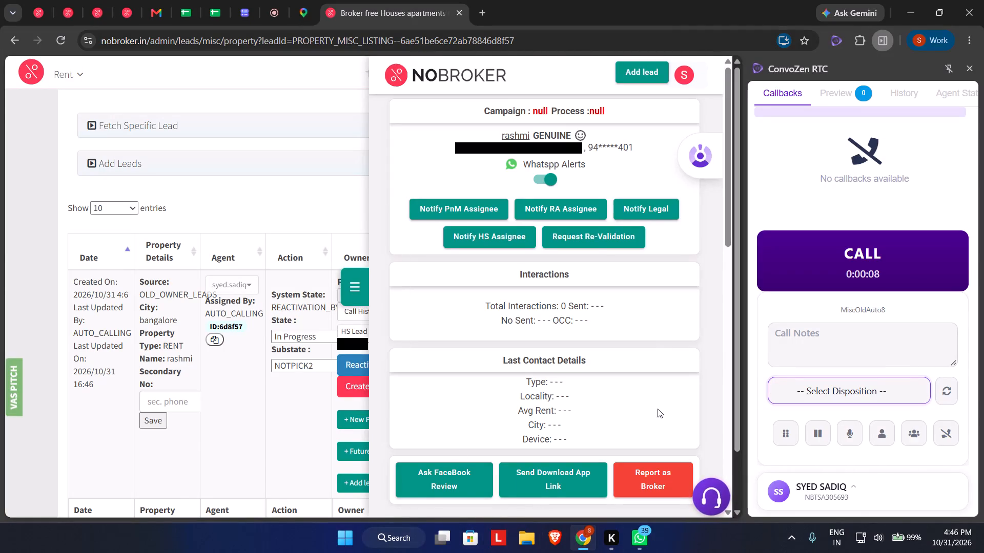
scroll(394, 296, down, 4)
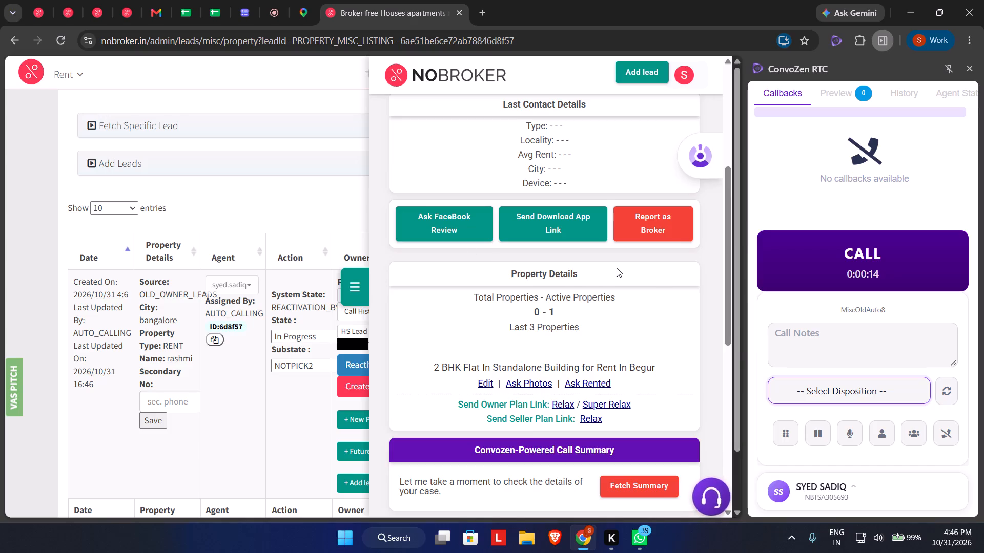
click(899, 383)
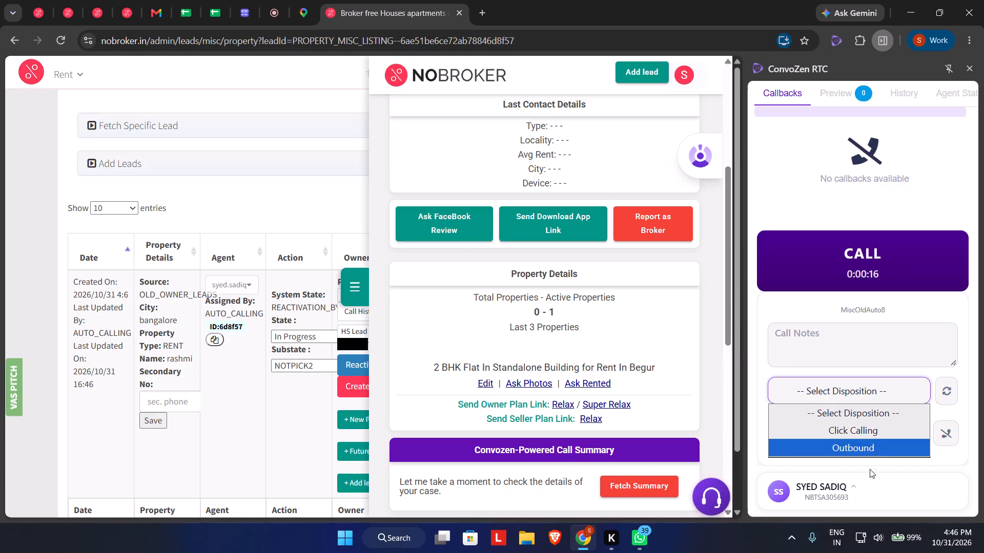
click(875, 444)
click(867, 387)
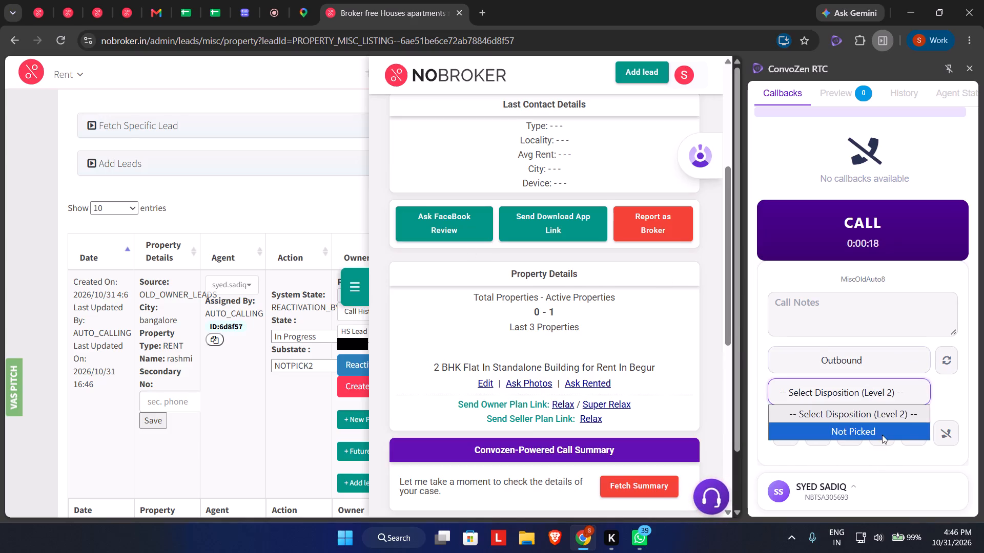
click(882, 435)
click(872, 389)
click(889, 484)
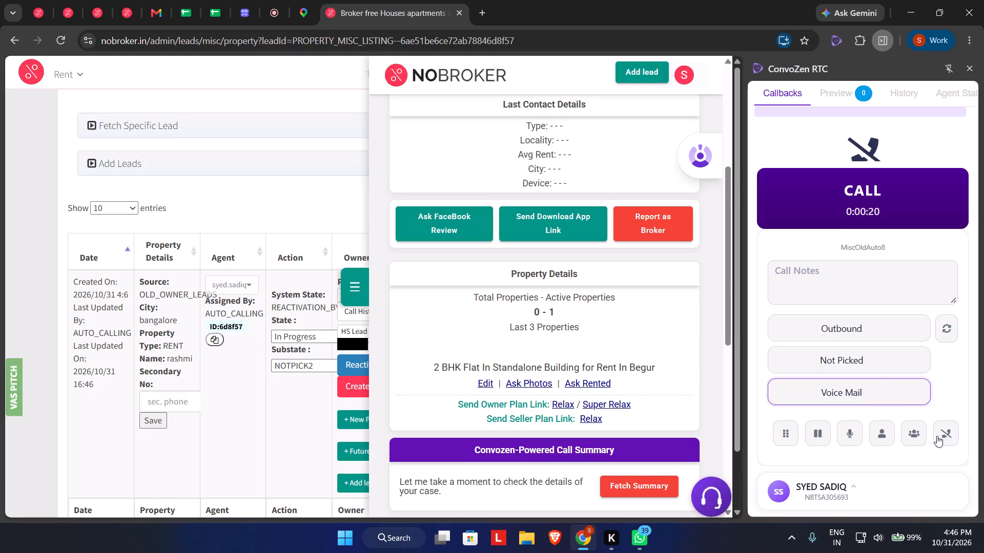
End the owner call and complete its wrap-up with the selected disposition.
click(937, 435)
click(898, 447)
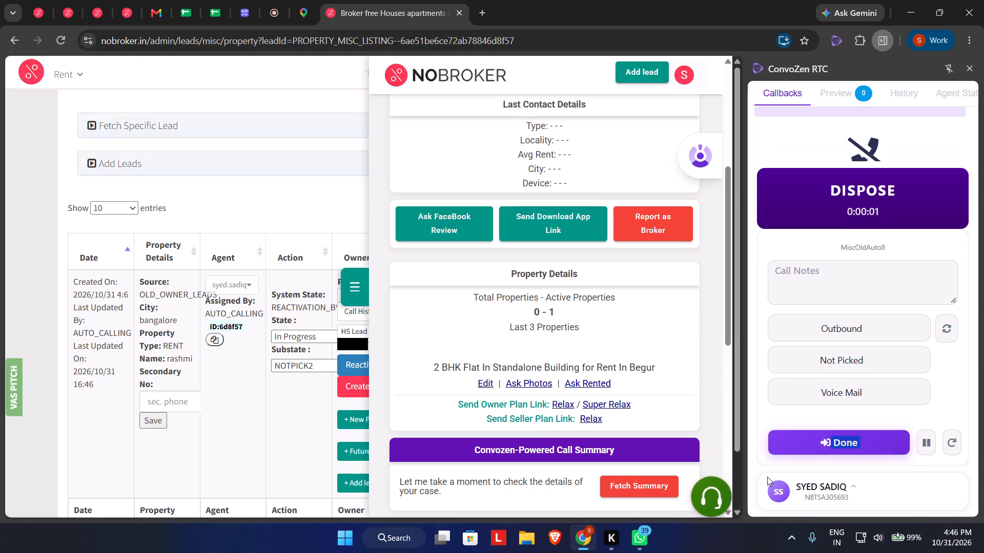
click(812, 440)
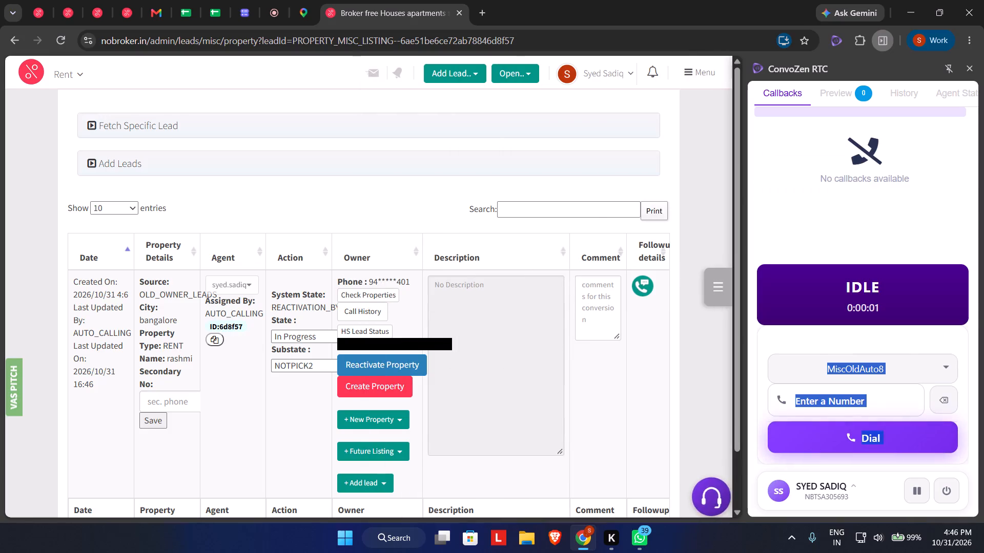
click(796, 337)
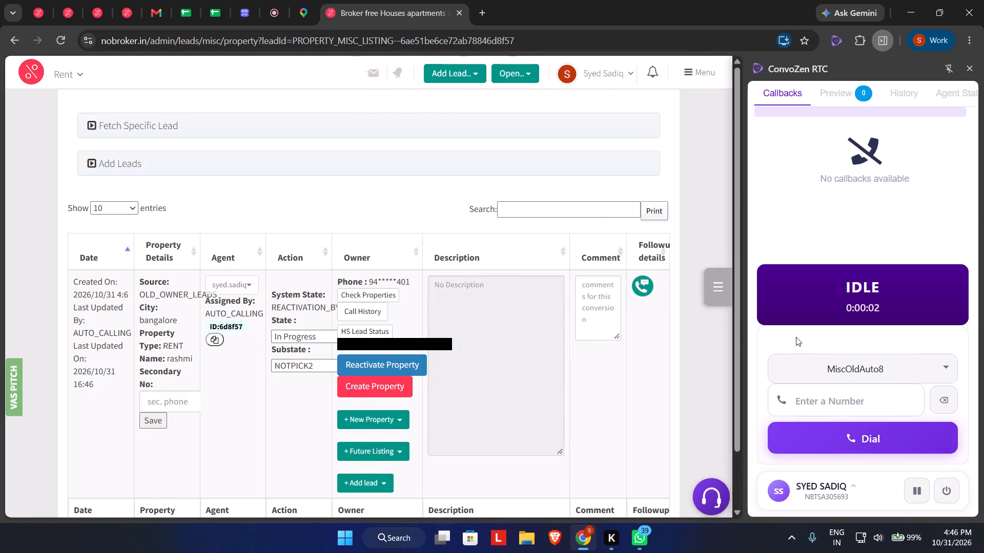
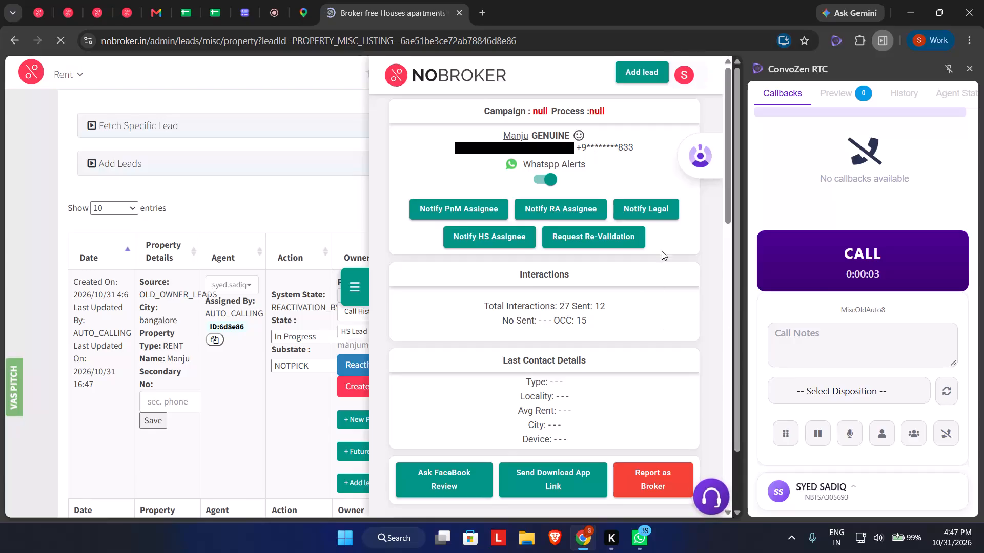
Set the substate of the current Bangalore rental lead to NOTPICK2.
drag(291, 364, 291, 370)
click(280, 304)
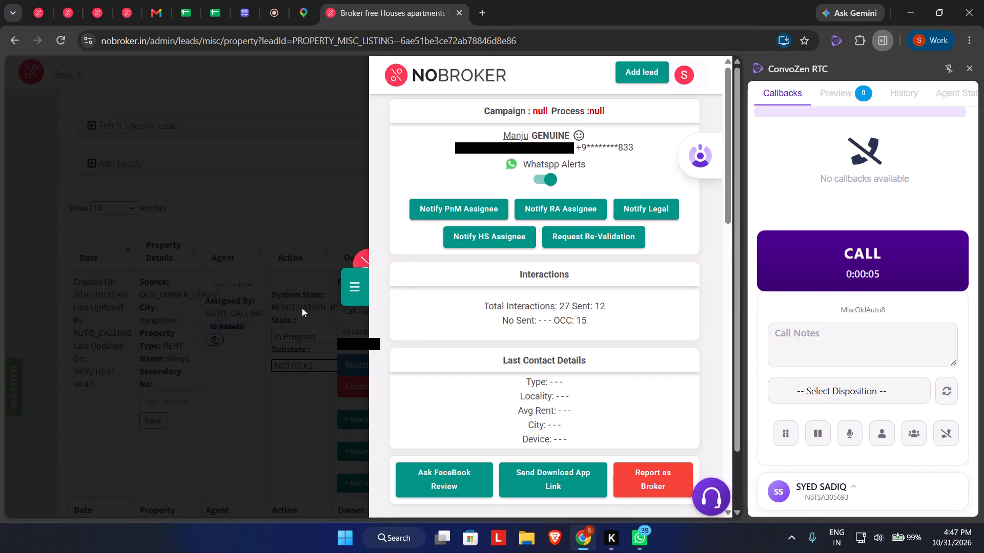
Select the call disposition Outbound, Not Picked, Voice Mail for the current owner call.
click(913, 390)
click(873, 441)
click(849, 397)
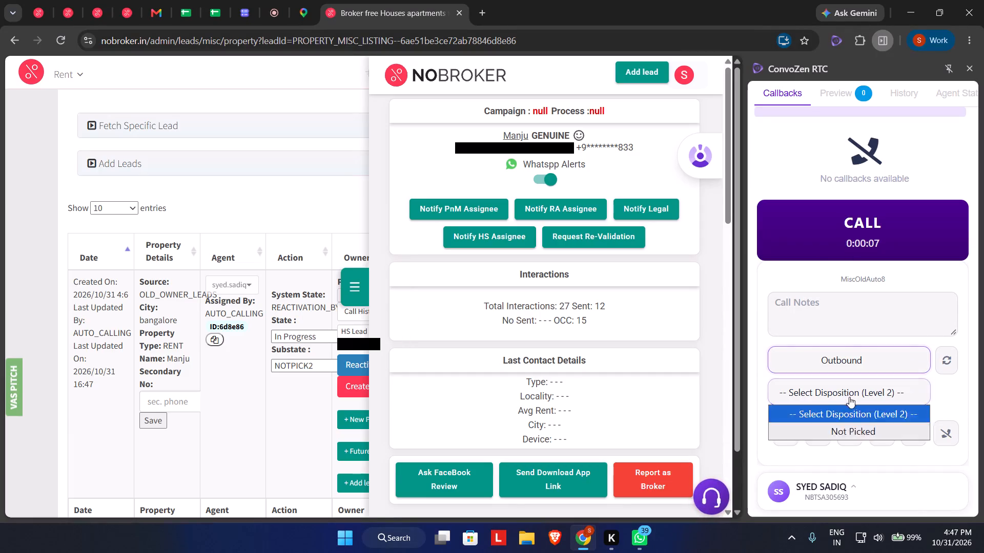
click(864, 437)
click(852, 375)
click(856, 397)
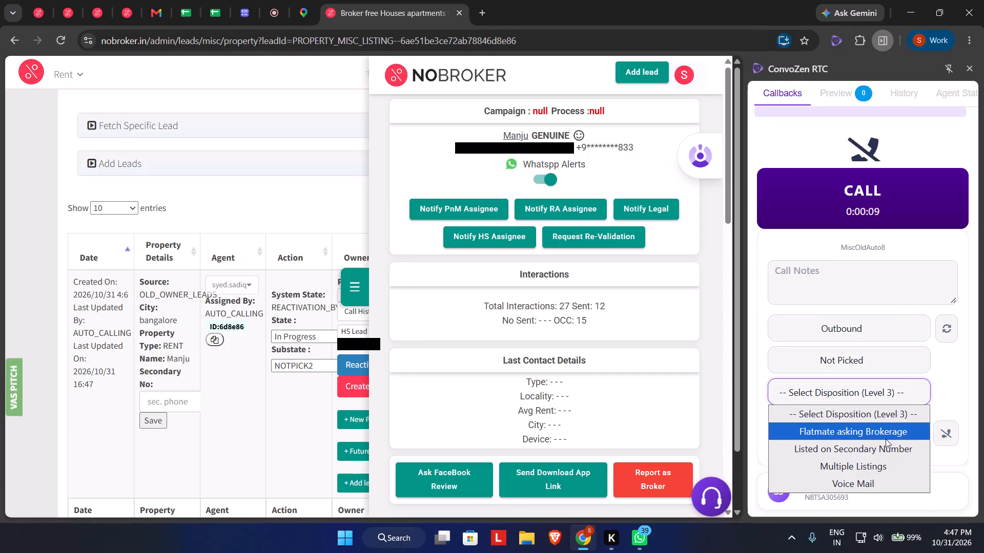
click(884, 478)
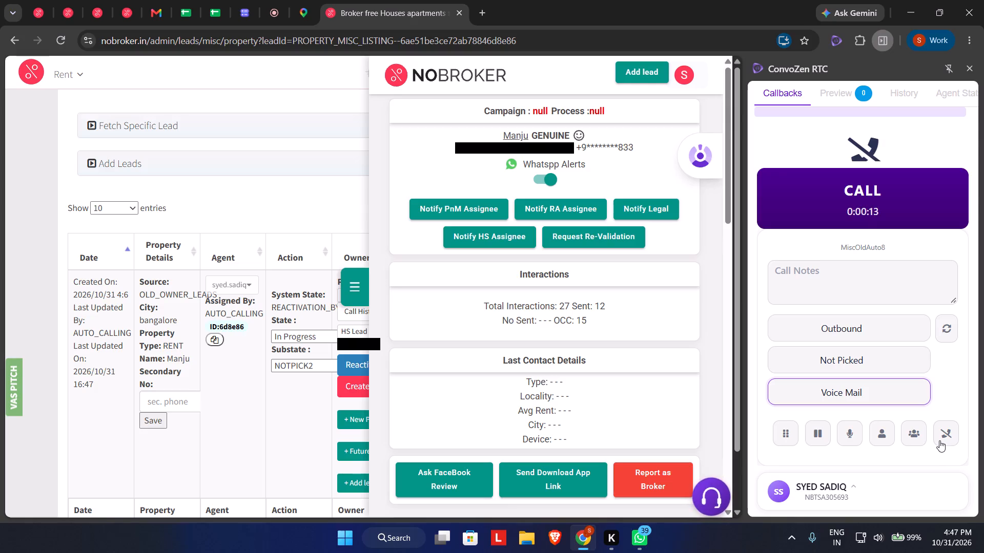
End the owner call and complete its wrap-up with the selected disposition.
click(939, 440)
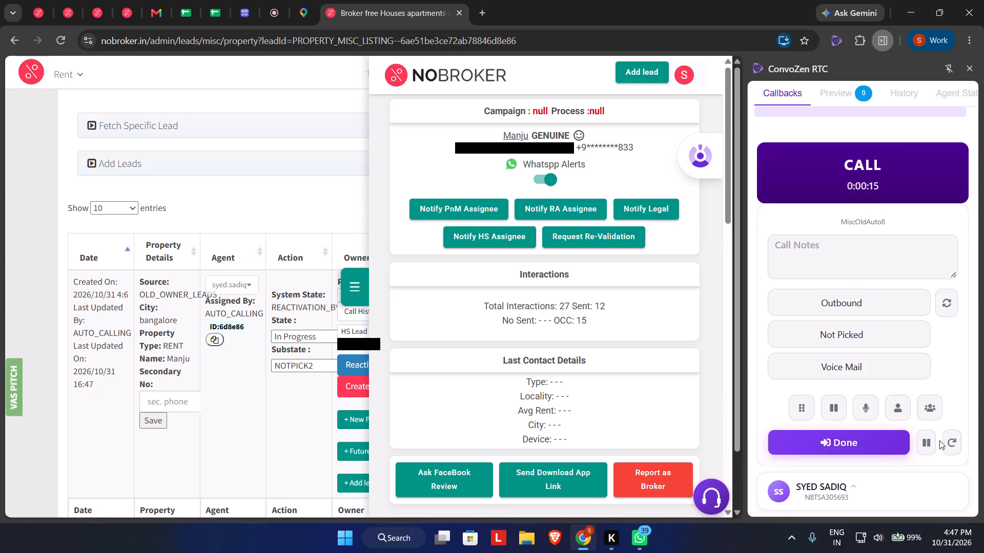
click(883, 441)
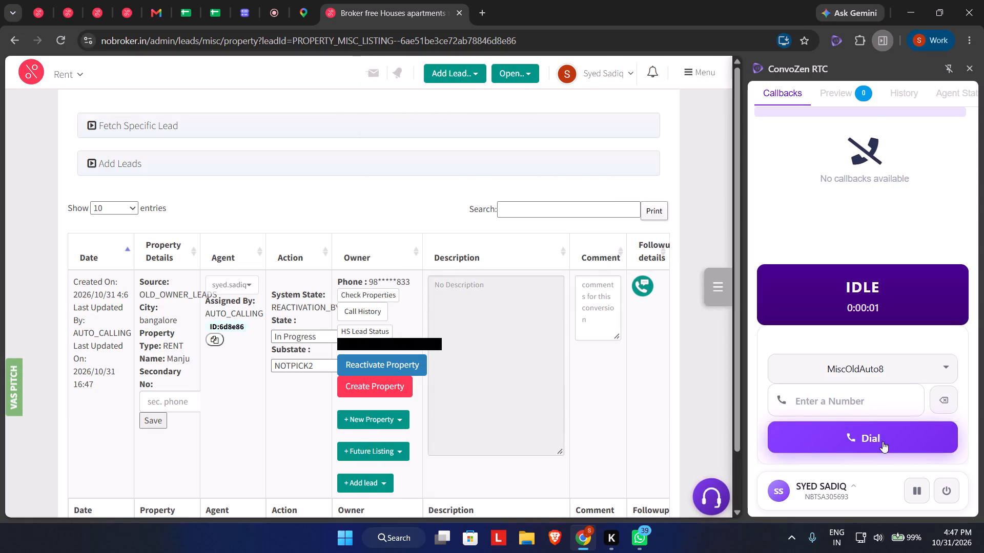
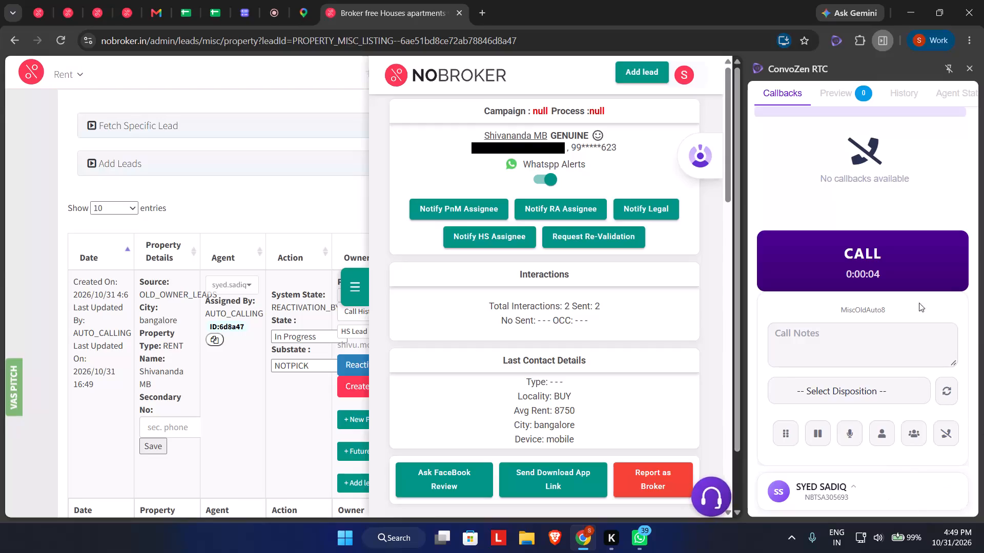
Check the owner's listed properties and set the Bangalore rental lead's state to Rejected with substate Rented Out.
scroll(635, 342, down, 2)
scroll(666, 303, down, 3)
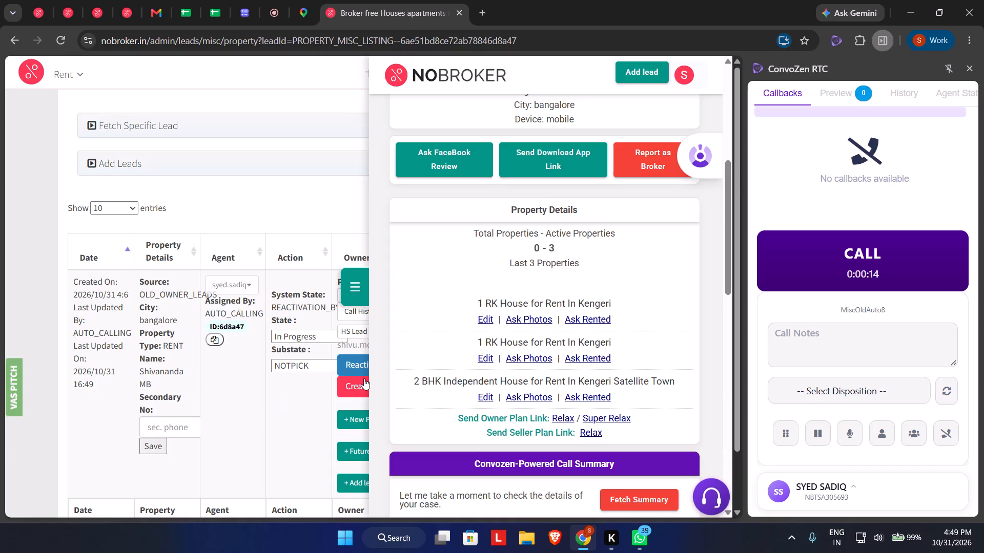
click(300, 337)
click(314, 412)
click(313, 396)
click(299, 351)
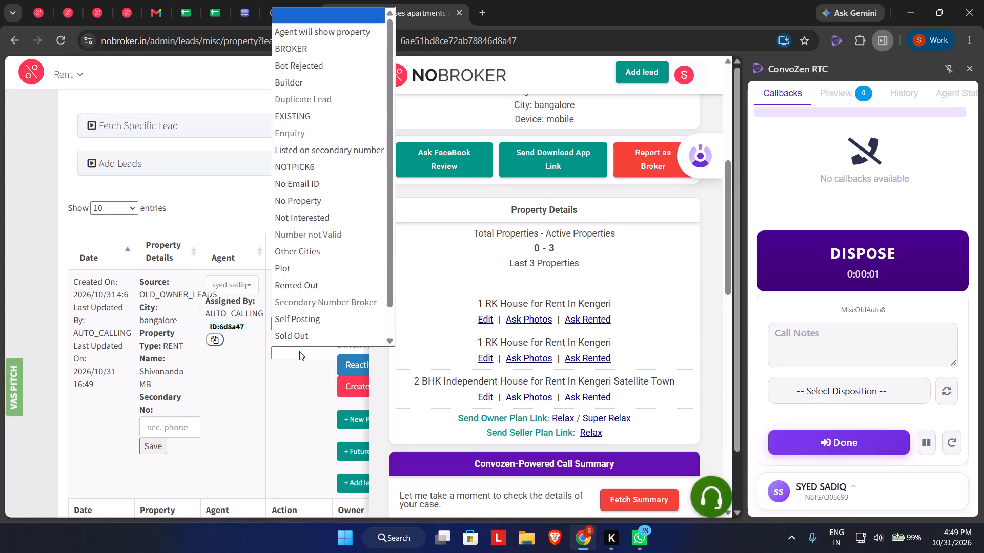
click(325, 266)
Dispose the owner call as Click Calling, Rejected with a third-level disposition, and complete its wrap-up.
click(841, 421)
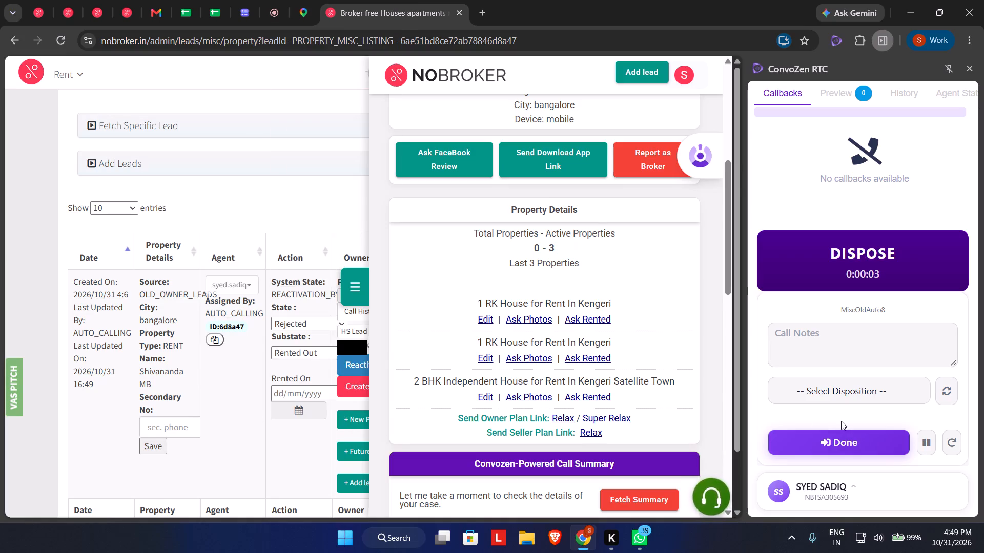
click(842, 399)
click(845, 421)
click(838, 391)
click(850, 477)
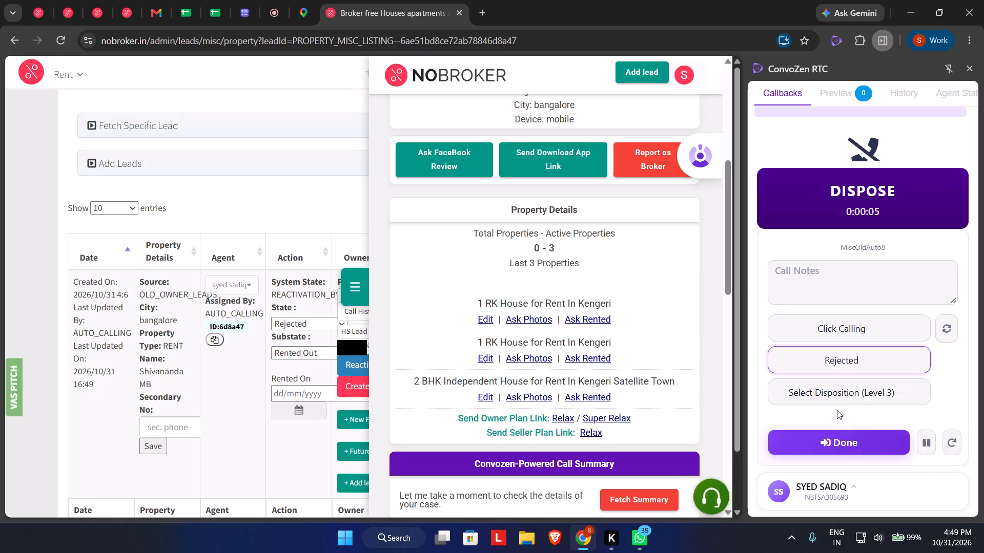
click(830, 387)
click(827, 353)
click(827, 443)
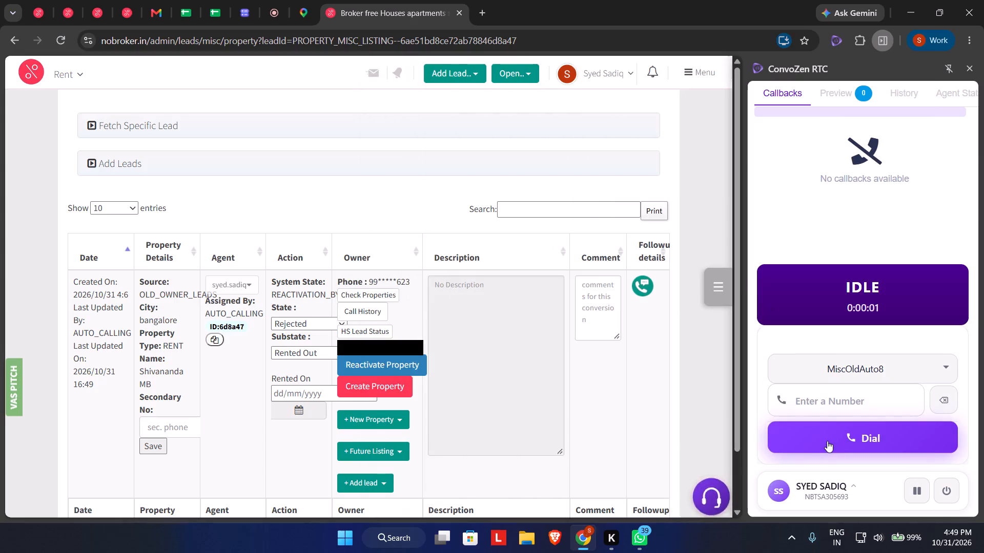
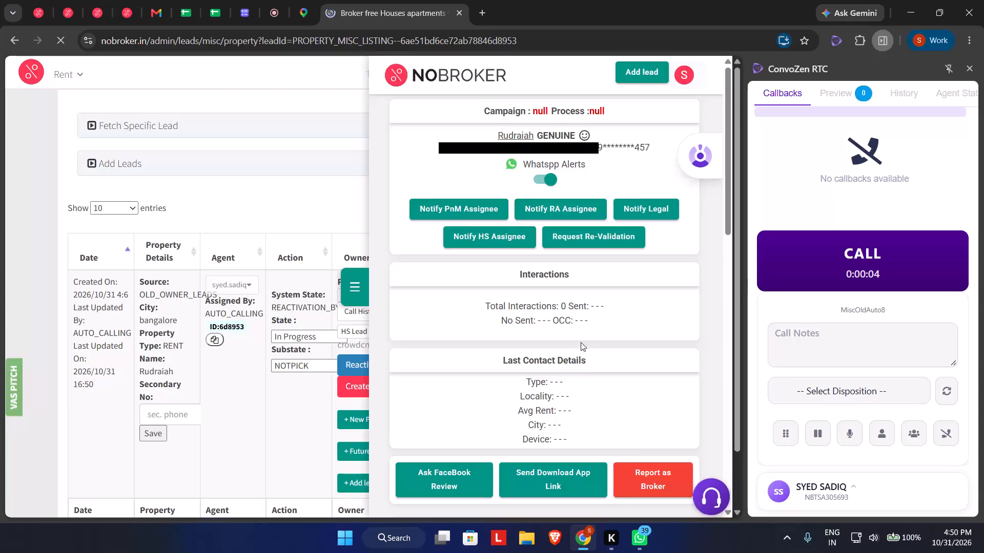
Check the owner's contact and property details, and set the Bangalore rental lead's state to Rejected with substate Rented Out.
scroll(592, 304, down, 6)
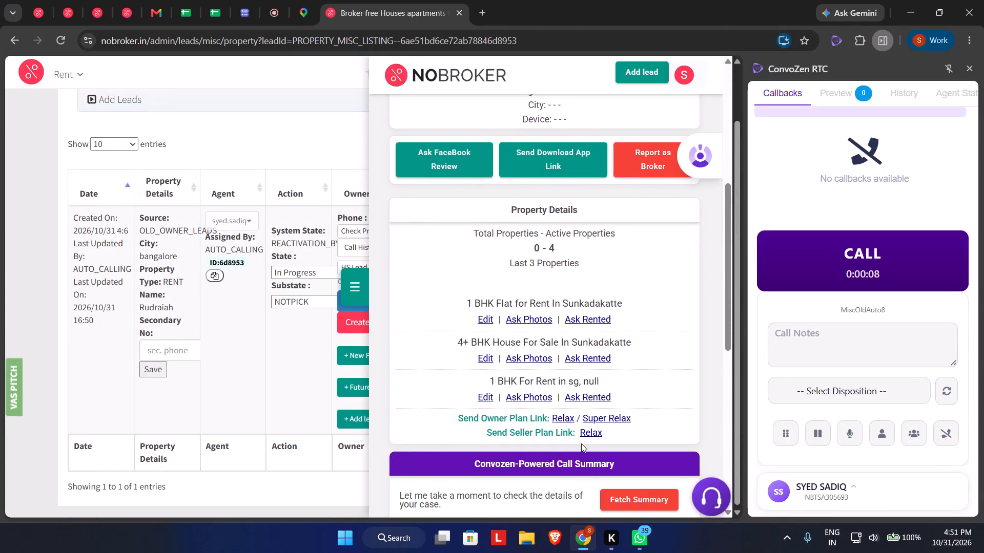
scroll(562, 395, up, 2)
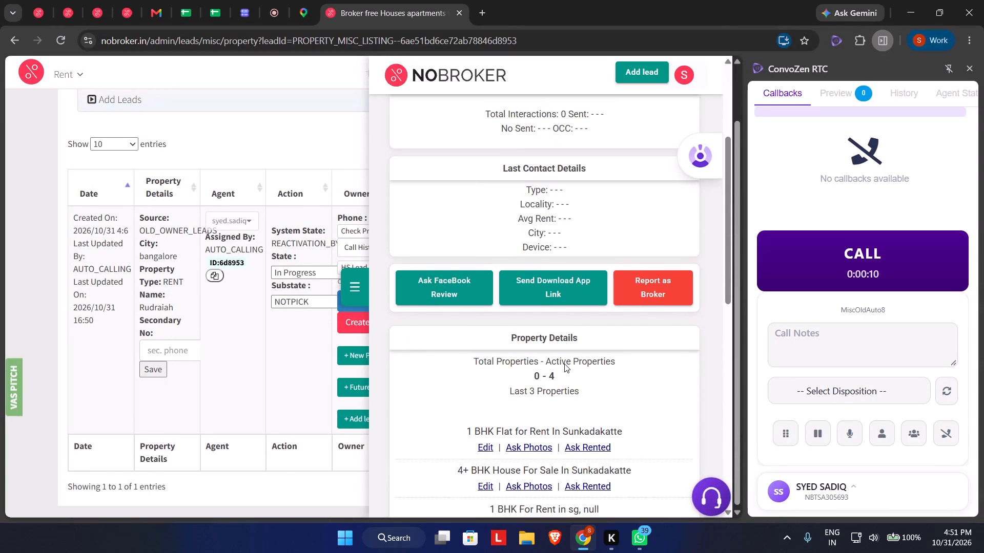
scroll(564, 364, up, 2)
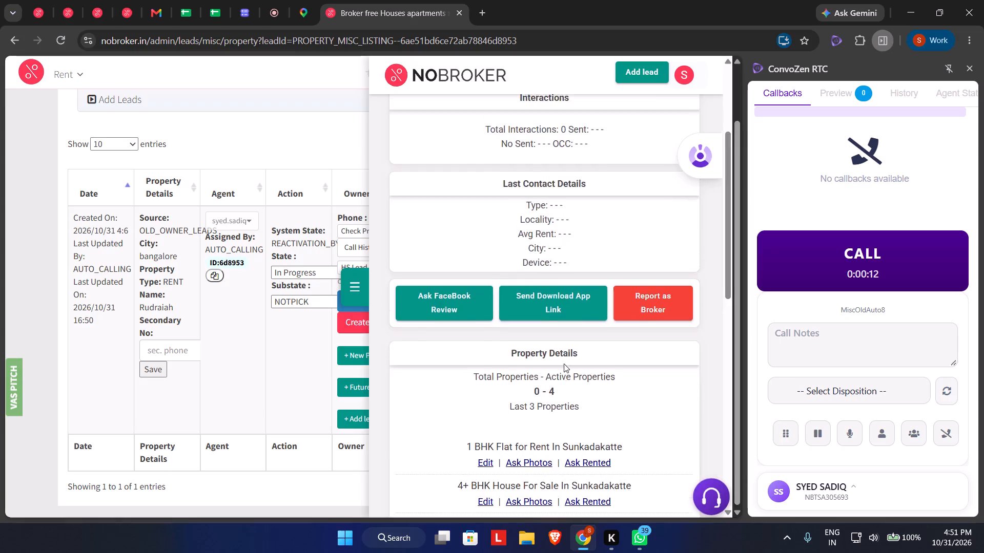
scroll(564, 364, up, 1)
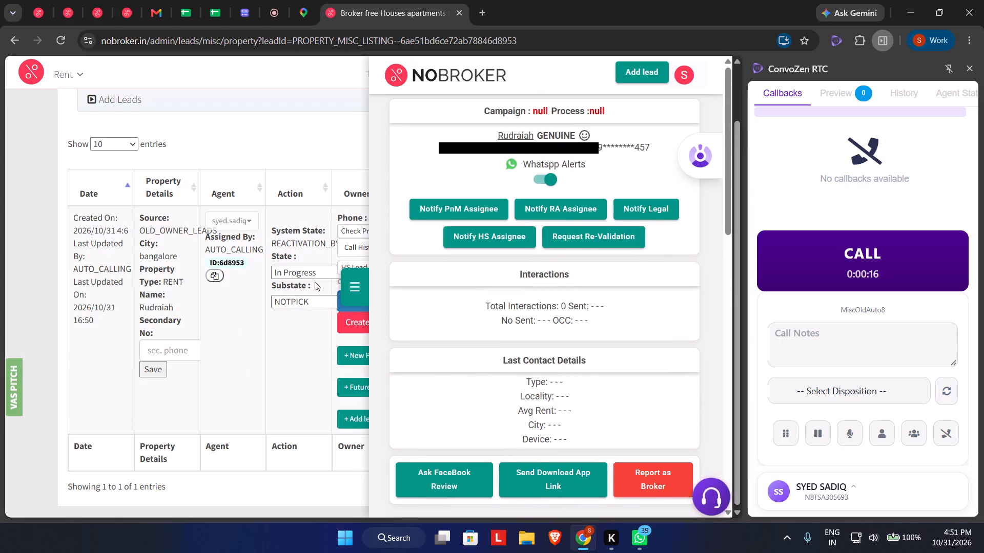
scroll(520, 408, down, 2)
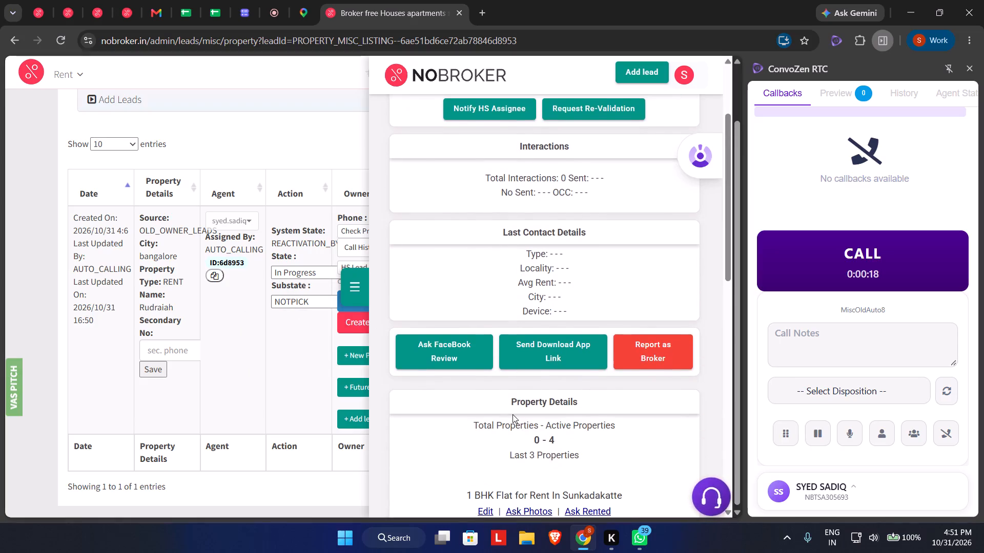
scroll(511, 415, up, 3)
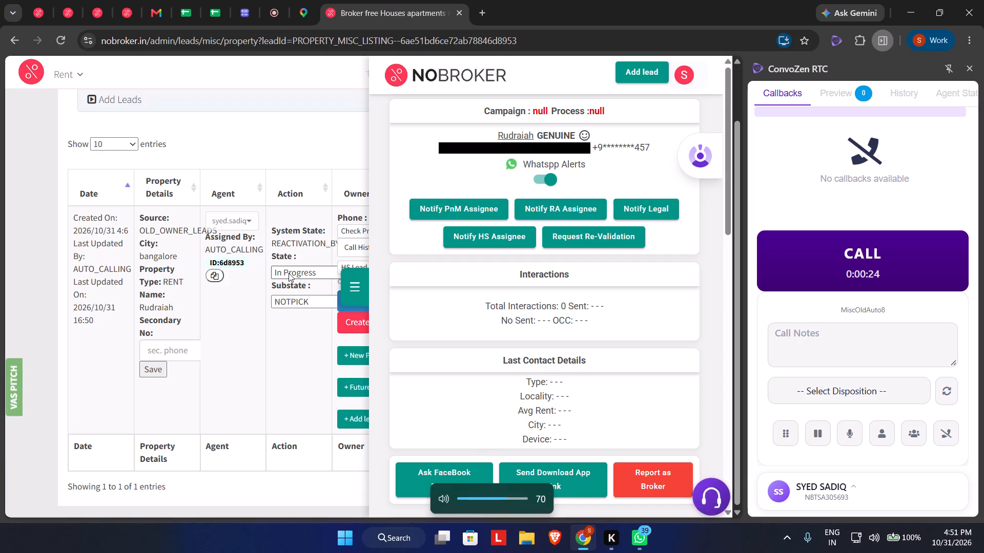
click(289, 273)
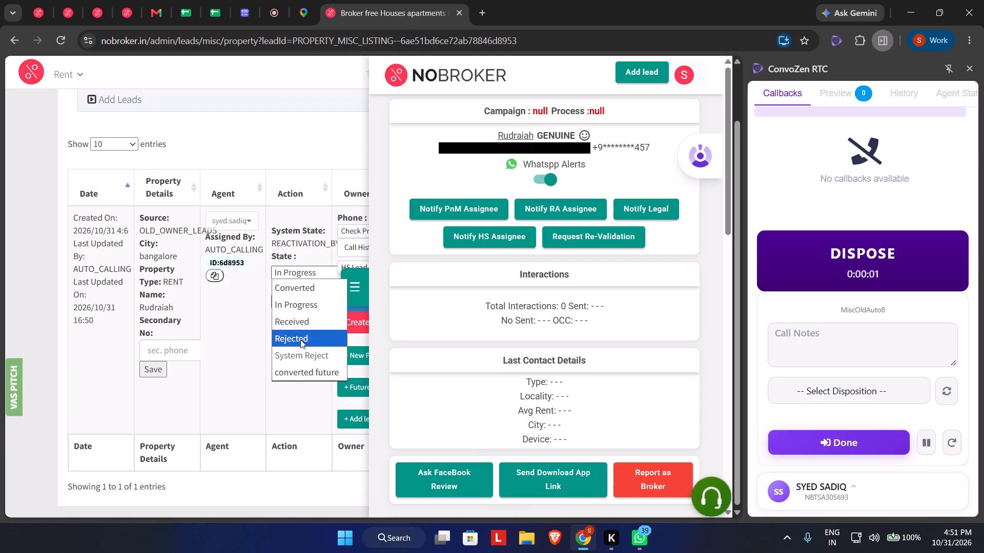
click(300, 339)
click(297, 292)
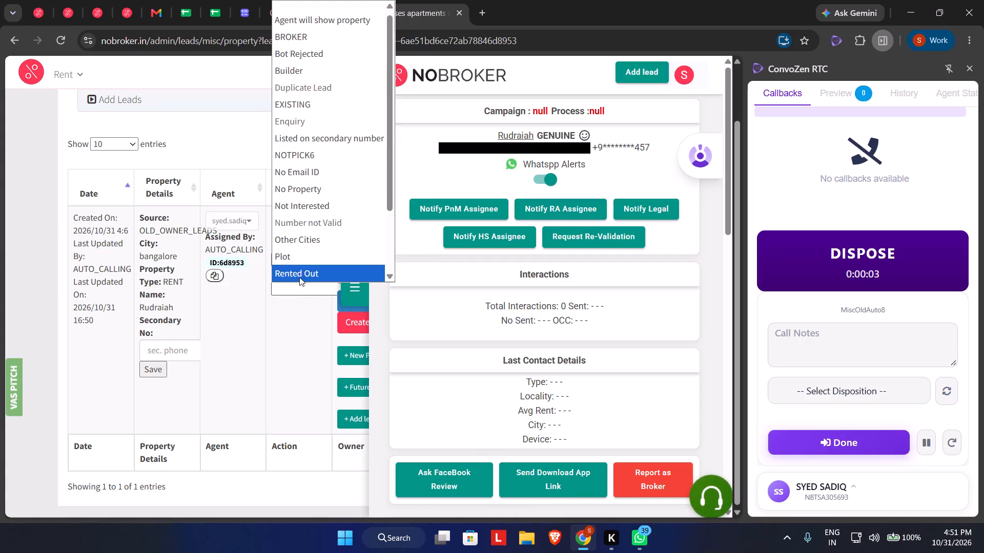
click(299, 277)
Dispose the owner call as Click Calling, Rejected, Rented Out, and complete its wrap-up.
click(816, 394)
drag(824, 423, 824, 432)
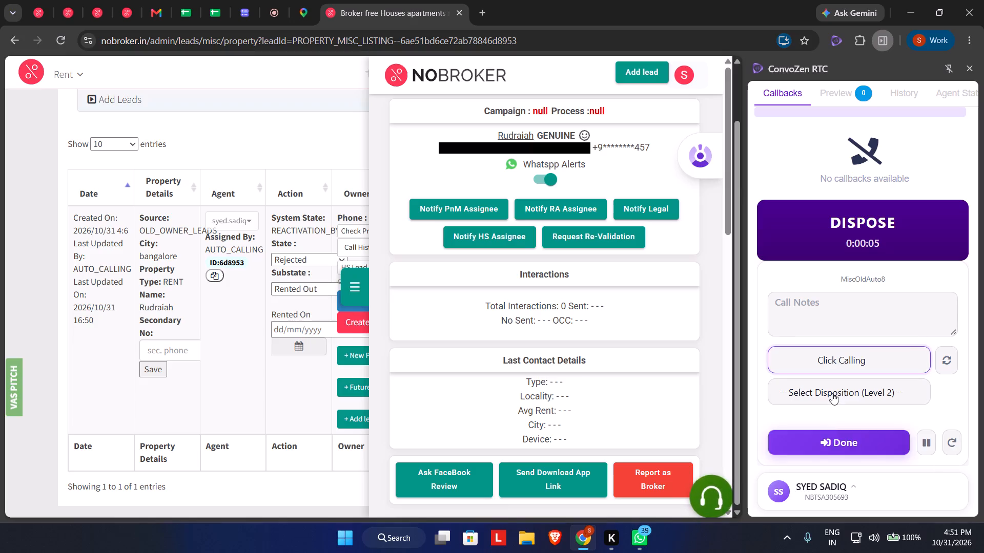
click(832, 393)
click(852, 477)
click(857, 388)
click(843, 347)
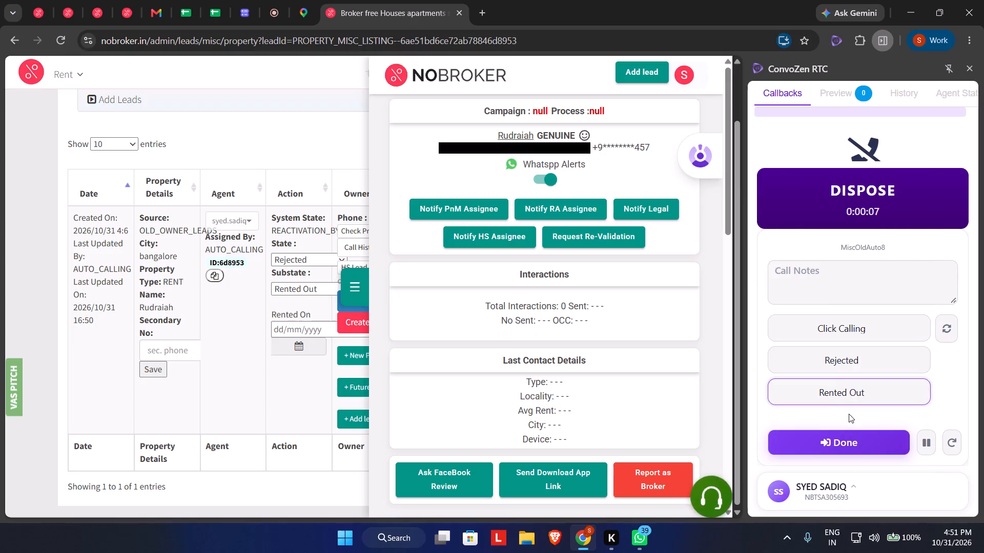
click(848, 445)
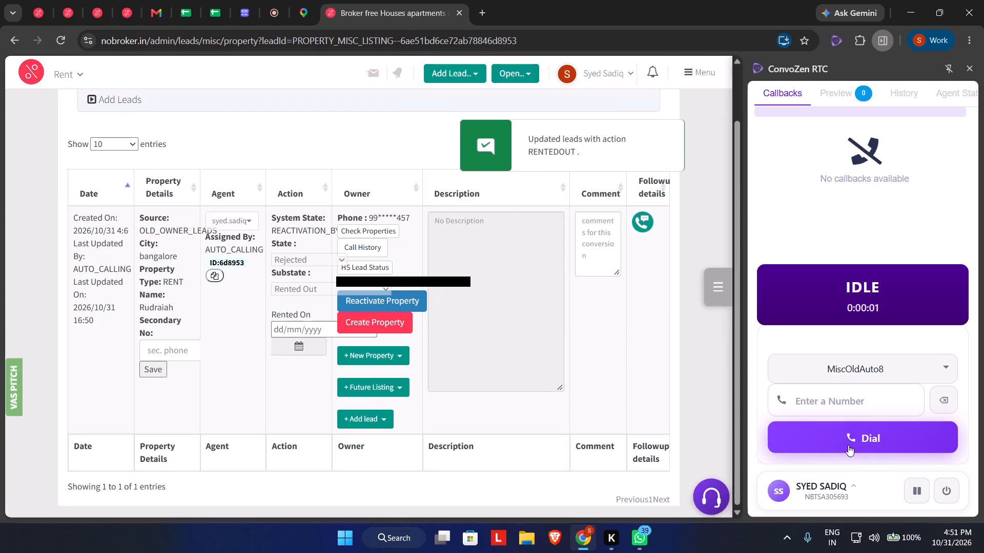
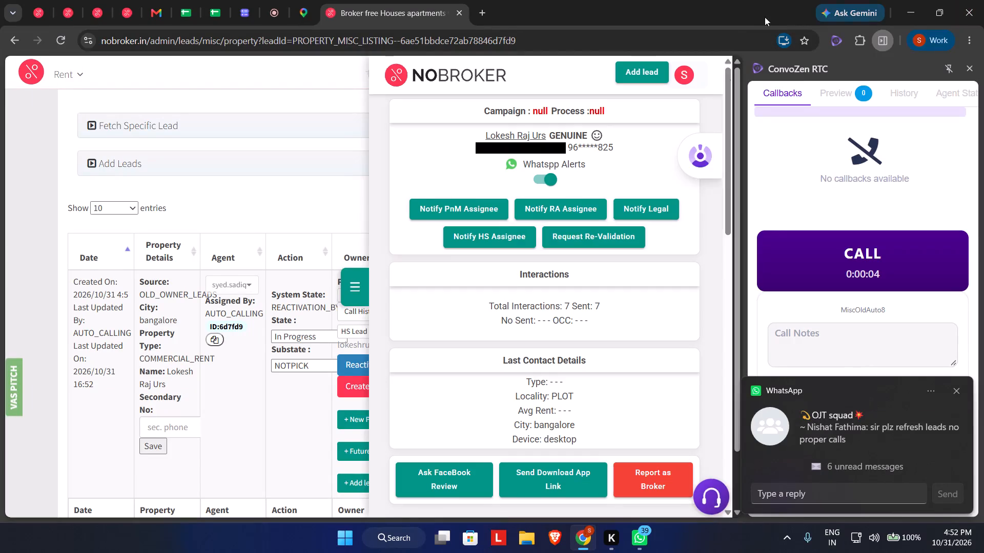
Check the owner's contact and property details, and set the Bangalore commercial rent lead's state to Rejected with substate Rented Out.
scroll(571, 273, down, 3)
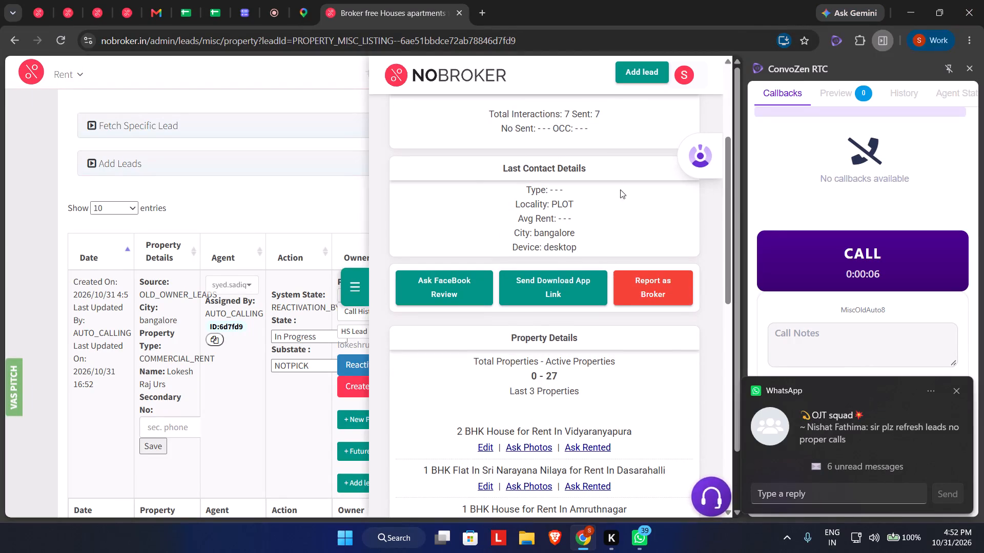
click(954, 389)
scroll(580, 332, down, 1)
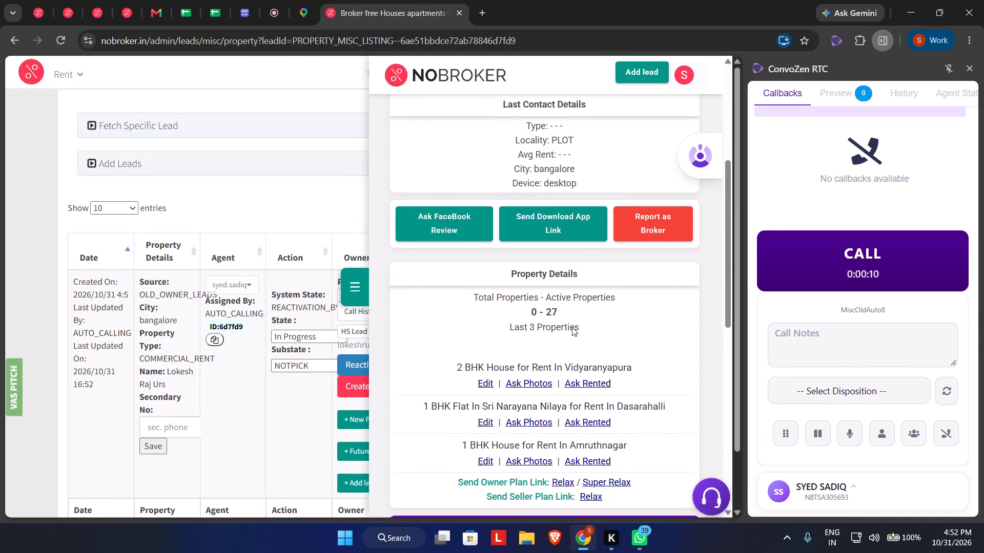
click(289, 336)
click(319, 406)
click(300, 353)
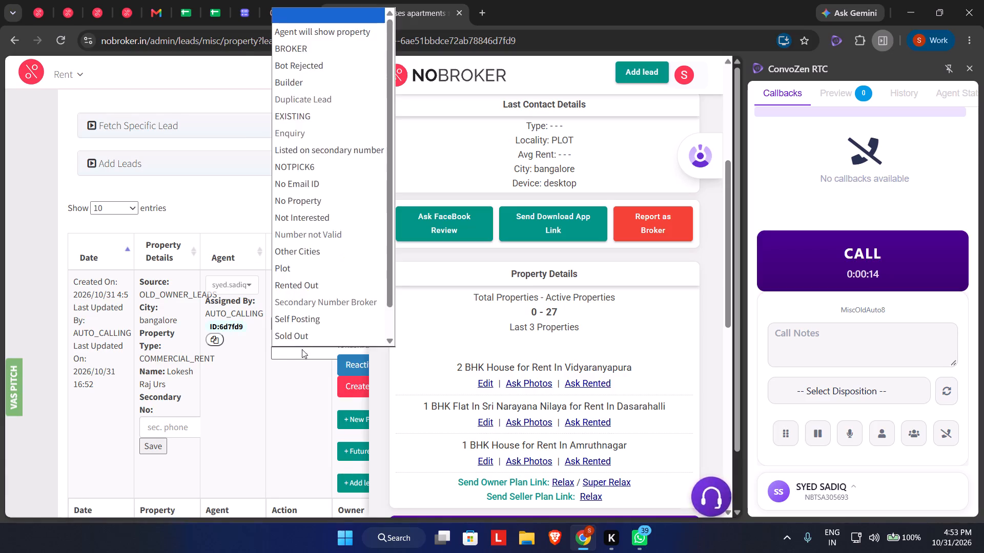
click(315, 261)
Dispose the owner call as Click Calling, Rejected, Rented Out, and complete its wrap-up.
click(851, 391)
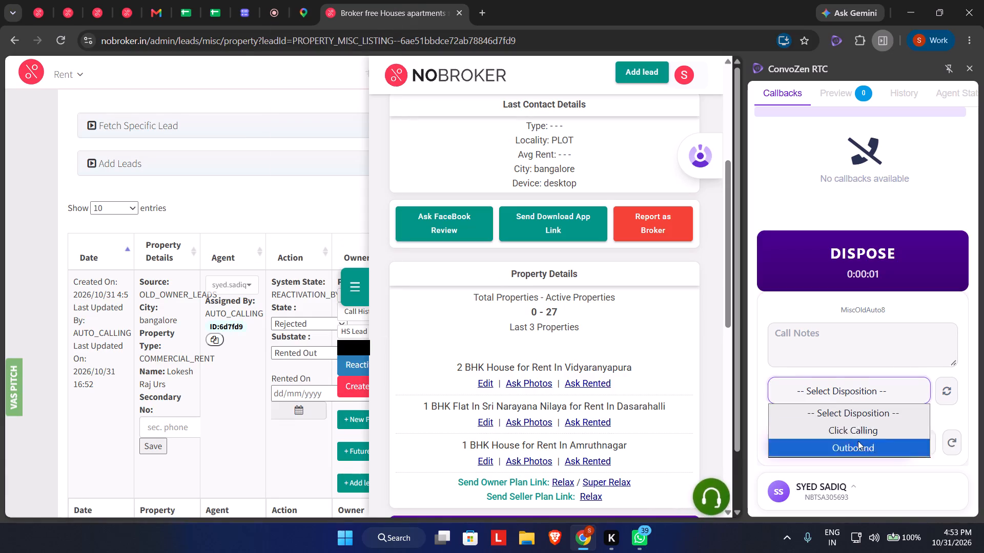
click(854, 428)
click(847, 378)
click(857, 480)
click(852, 393)
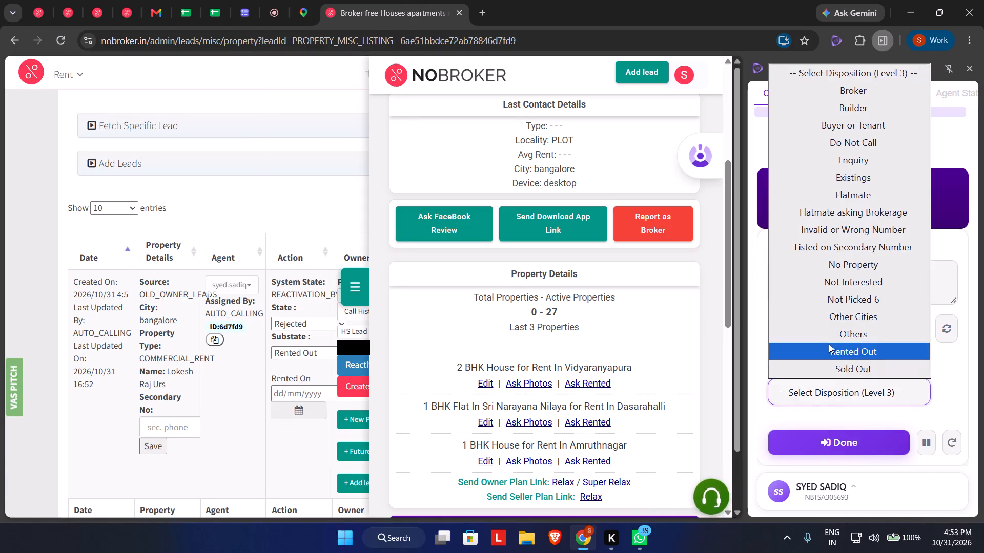
click(829, 345)
click(811, 449)
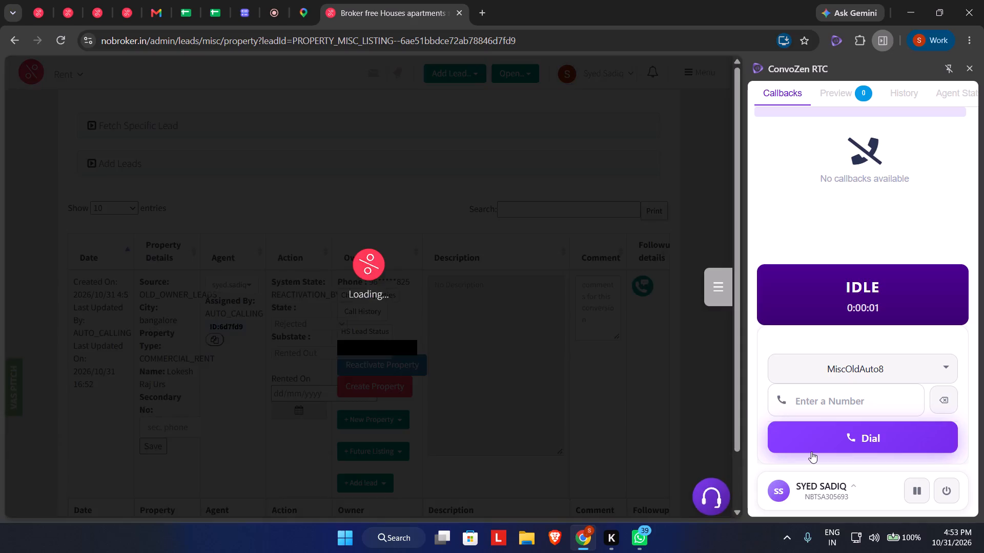
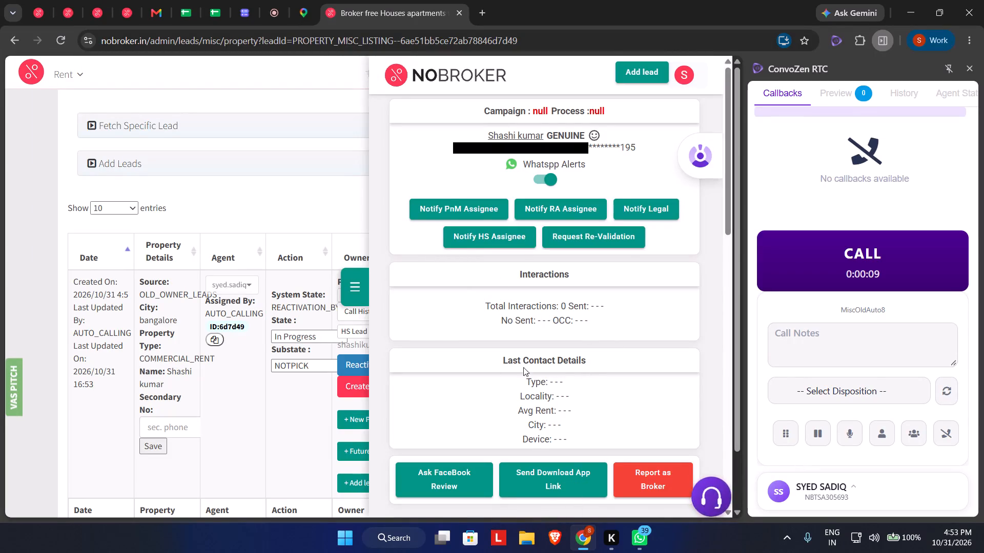
Check the owner's property details, and set the Bangalore commercial rent lead's state to Rejected with substate Rented Out.
scroll(521, 330, down, 3)
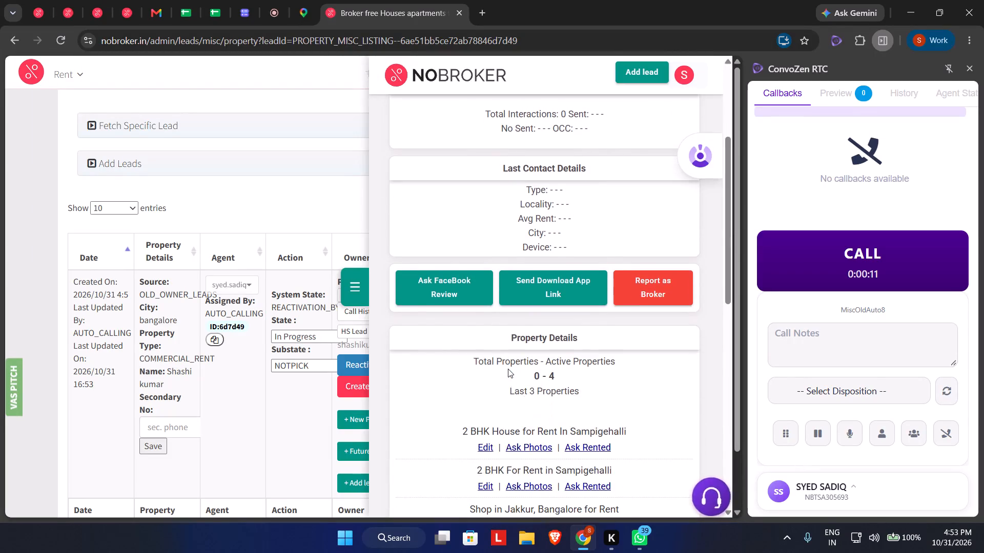
scroll(508, 369, down, 1)
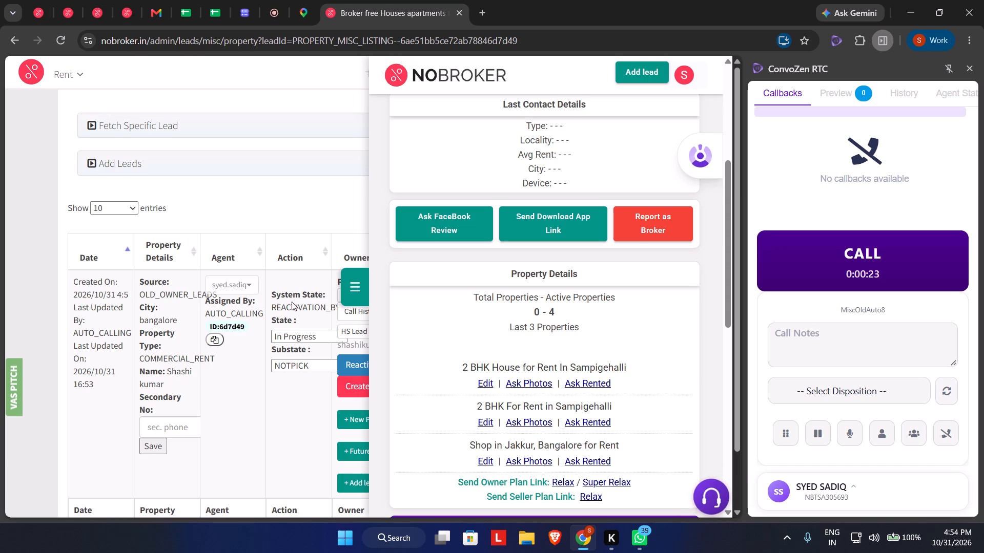
click(300, 335)
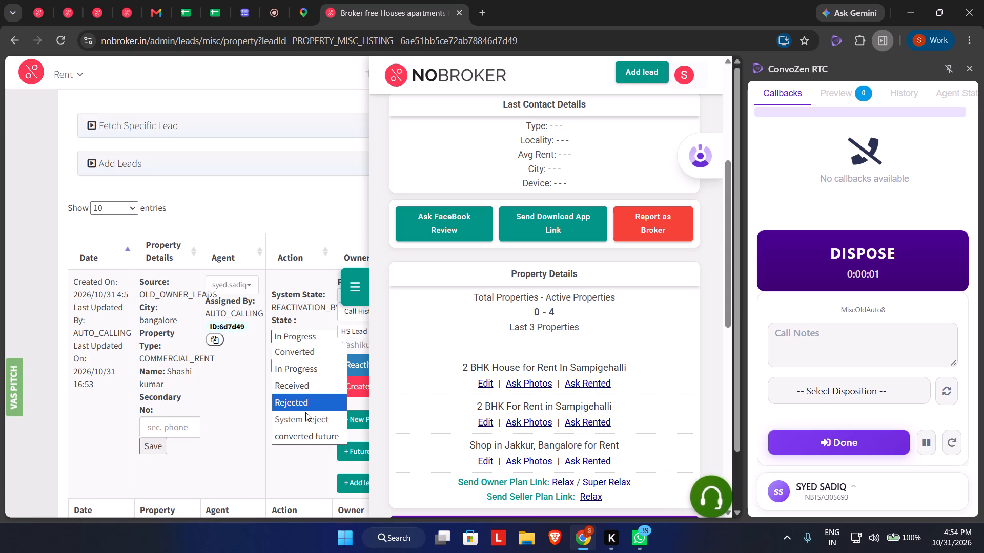
click(320, 407)
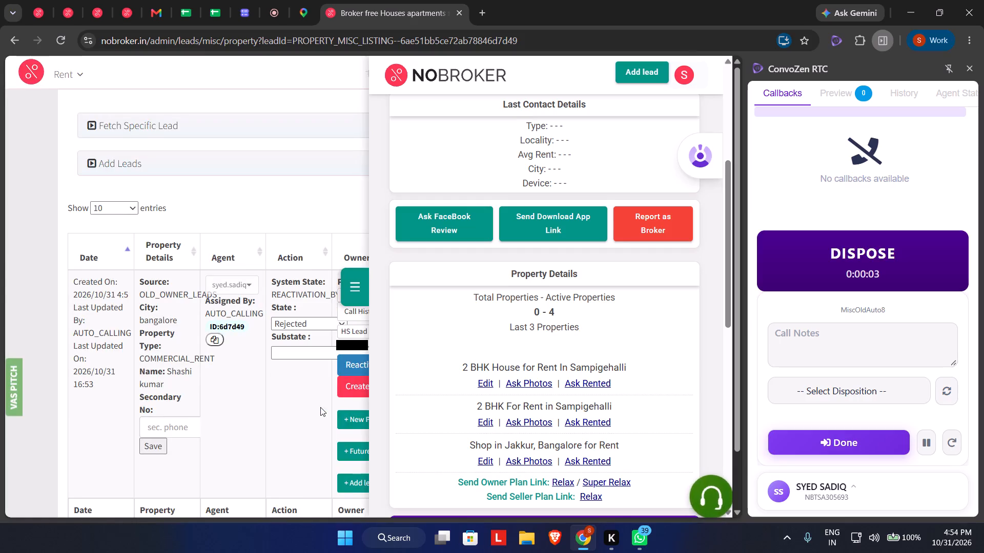
click(315, 353)
double_click(357, 266)
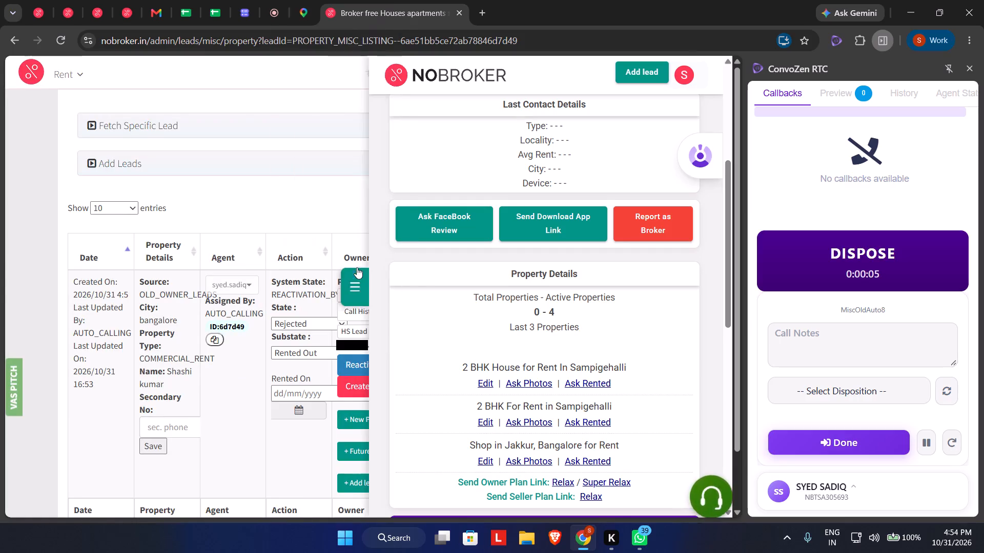
Dispose the owner call as Click Calling, Rejected, Rented Out, and complete its wrap-up.
click(908, 397)
drag(913, 429, 911, 423)
click(906, 386)
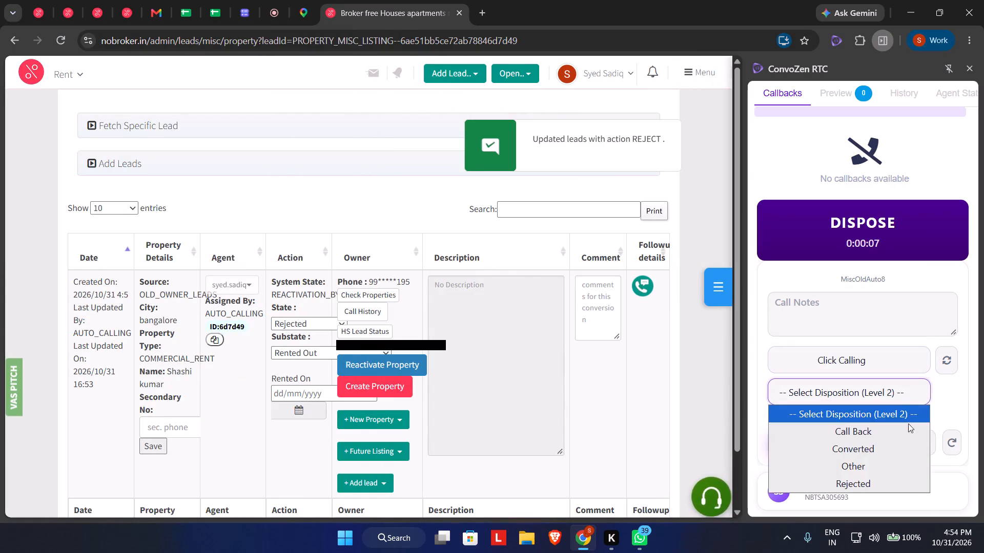
click(896, 479)
click(901, 380)
click(895, 345)
click(870, 446)
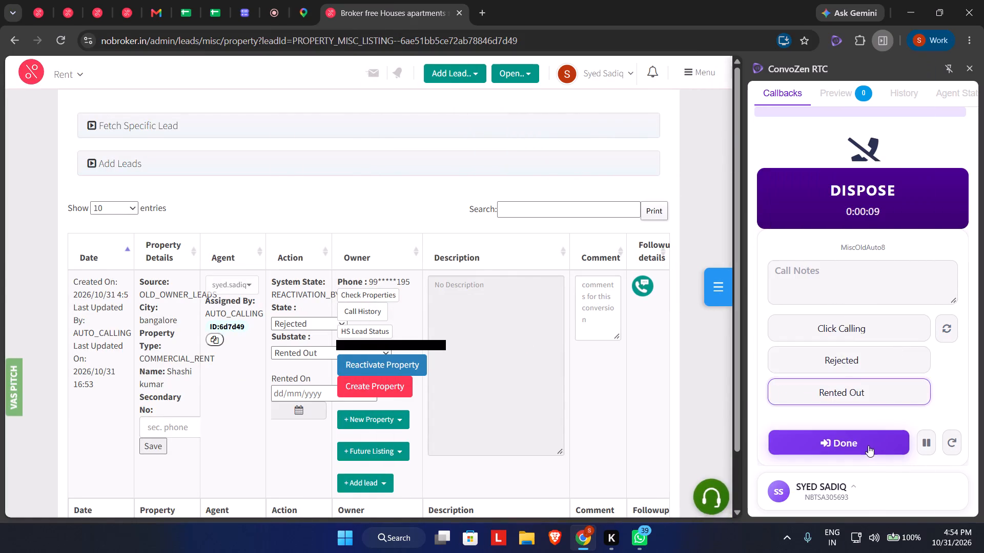
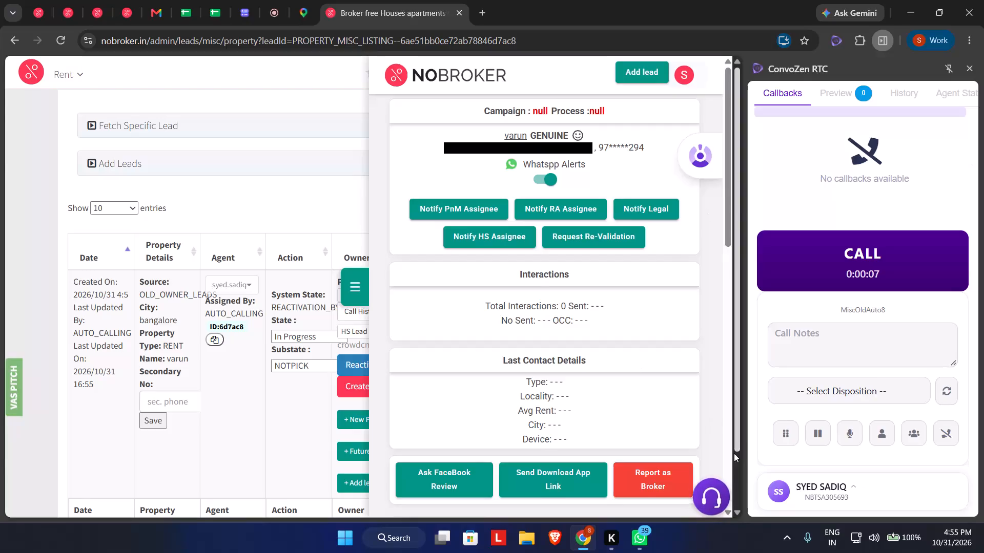
Check the owner's Rajaji Nagar property details, and set the Bangalore rent lead's state to Rejected with substate Rented Out.
scroll(678, 436, down, 4)
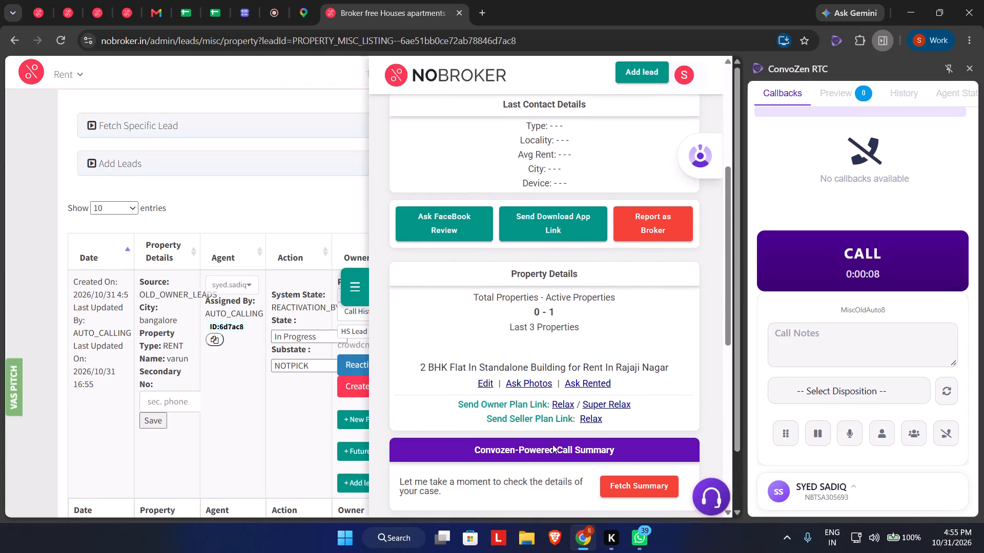
scroll(538, 465, up, 5)
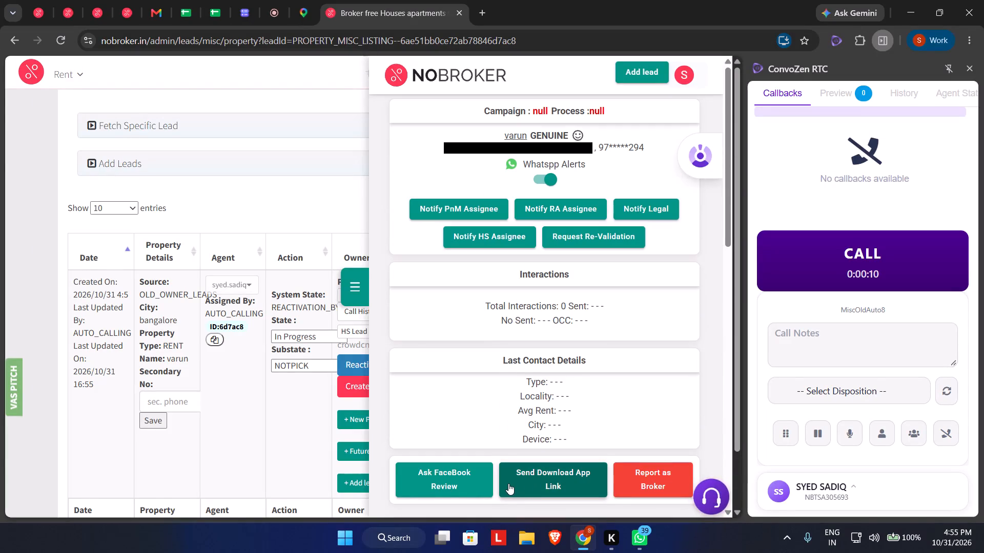
scroll(509, 431, down, 4)
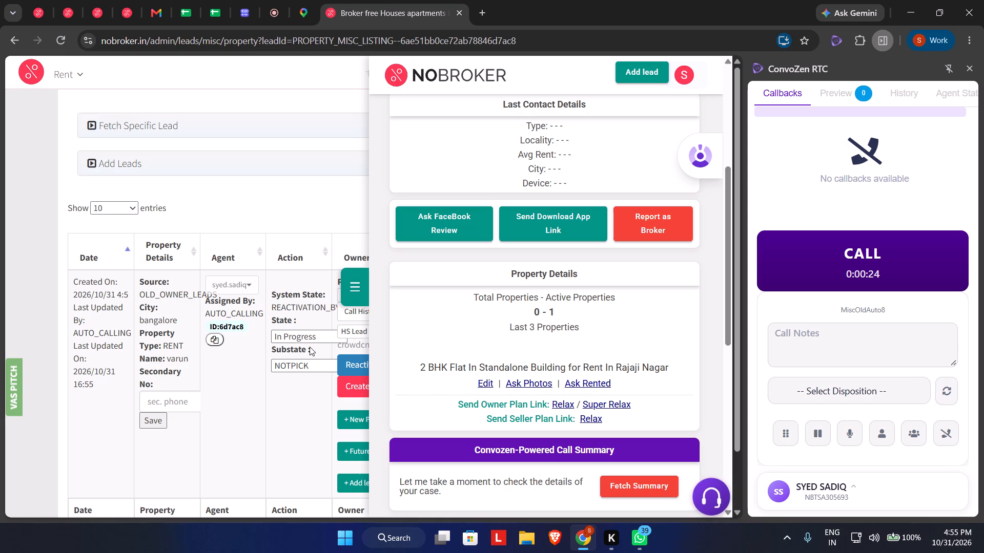
click(315, 339)
click(325, 402)
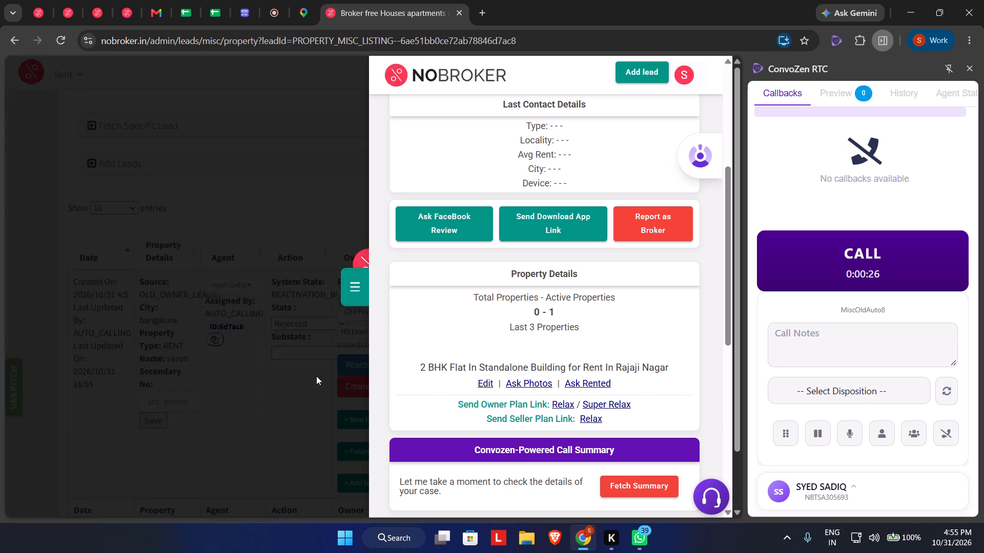
click(300, 353)
click(312, 286)
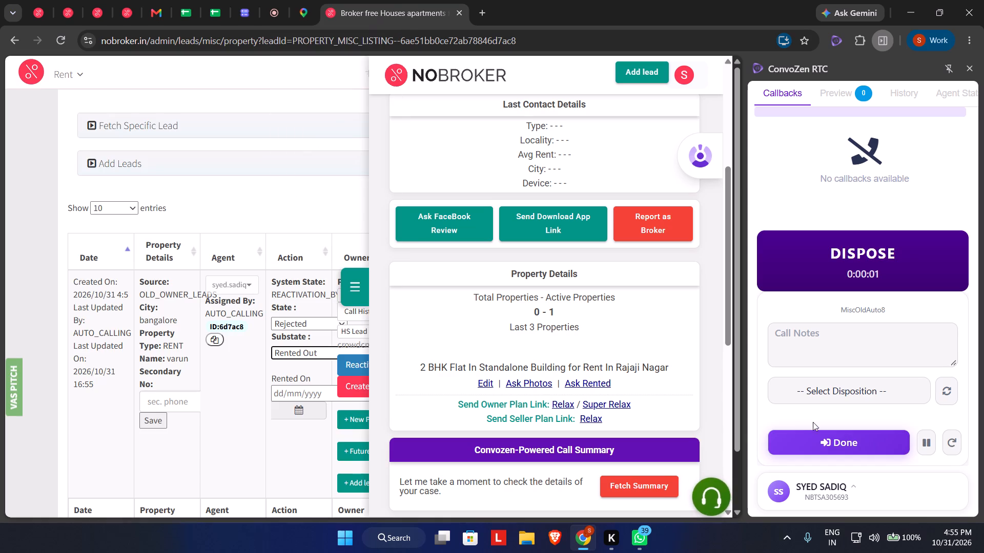
Dispose the owner call as Click Calling, Rejected, Rented Out, and complete its wrap-up.
drag(839, 388, 836, 395)
double_click(853, 426)
click(858, 400)
double_click(886, 474)
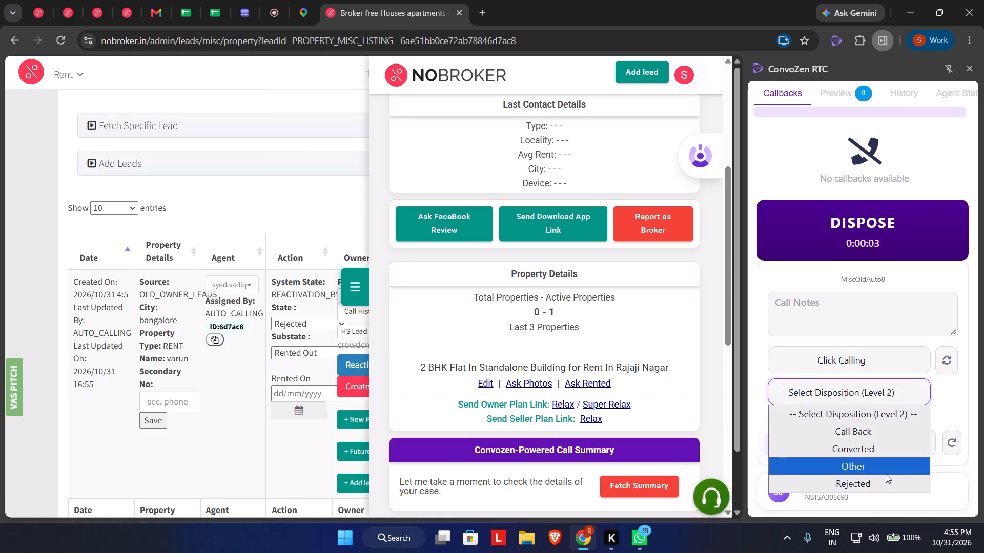
click(860, 372)
click(869, 448)
click(880, 371)
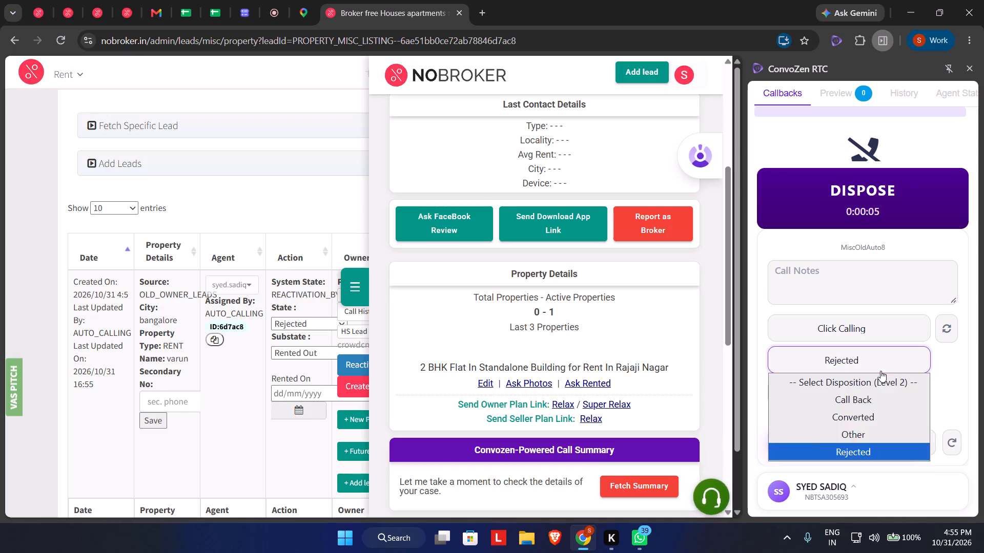
click(886, 361)
click(886, 385)
click(887, 351)
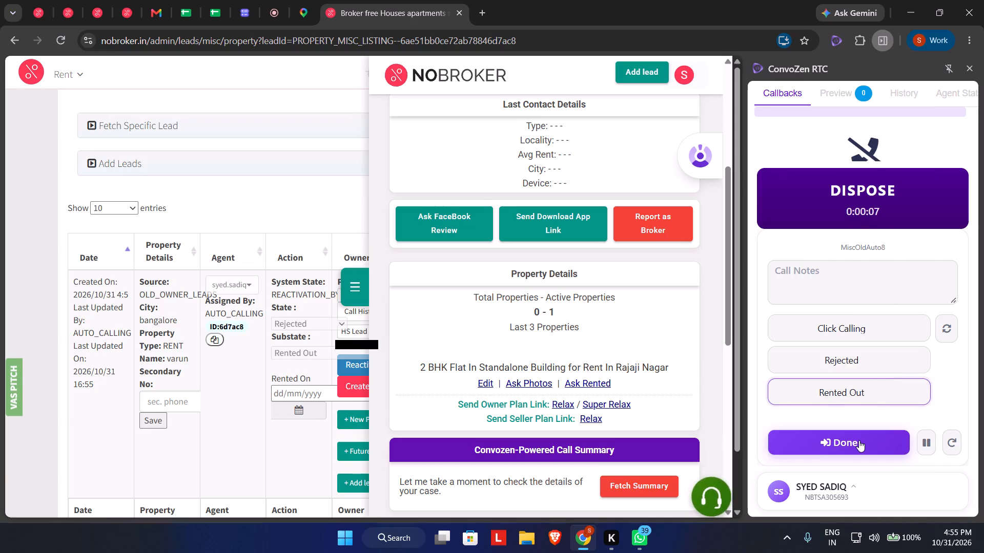
click(859, 440)
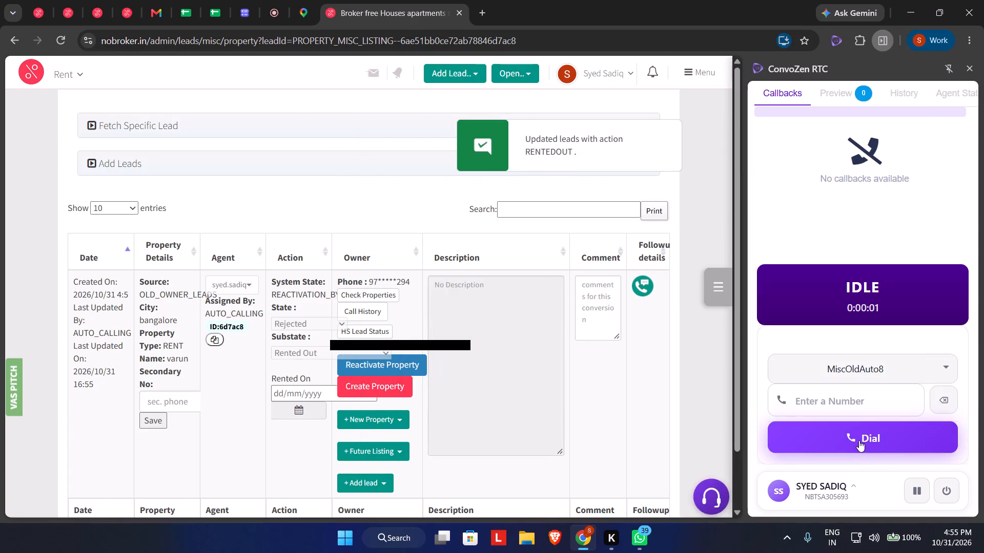
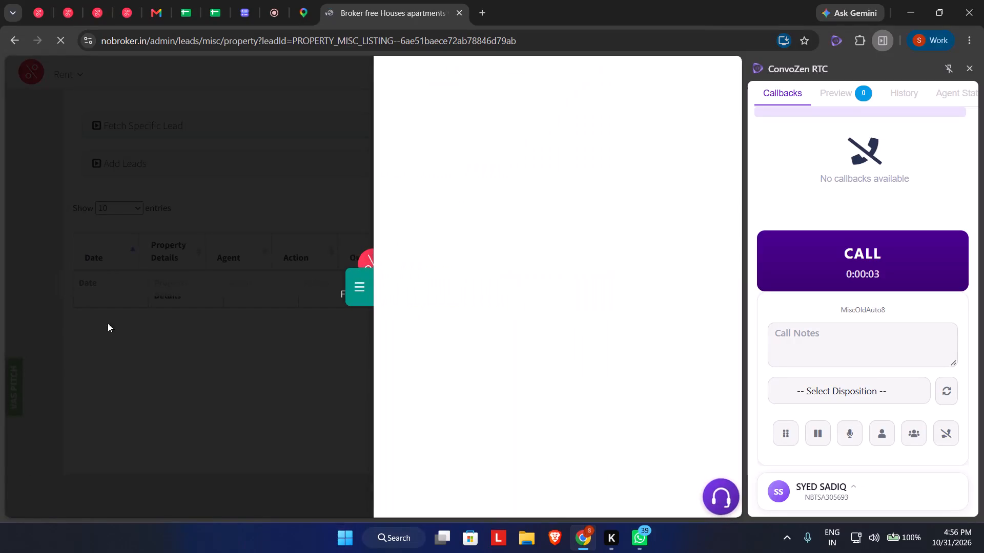
Set the ongoing owner call's disposition to Outbound, Not Picked, Voice Mail.
click(803, 380)
click(832, 440)
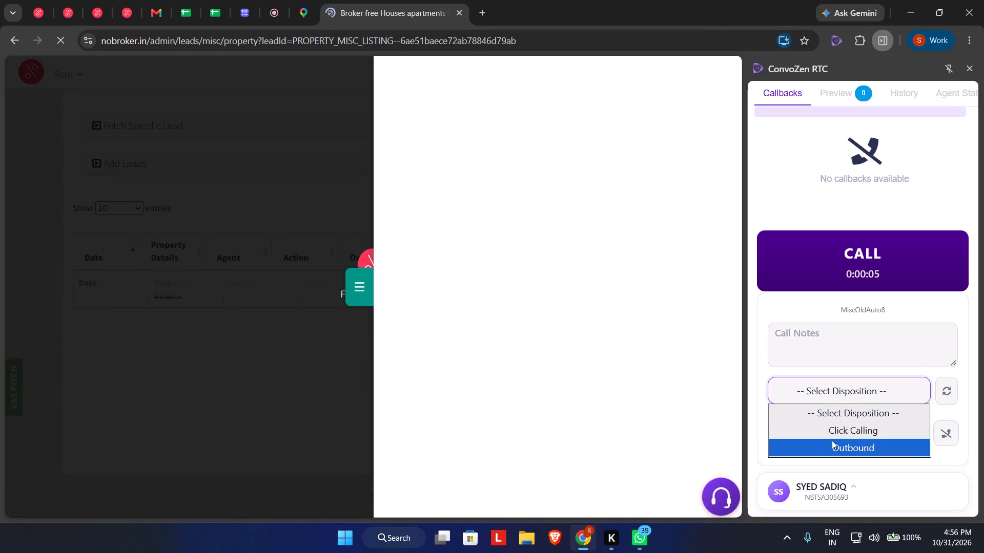
click(834, 385)
click(842, 434)
click(840, 386)
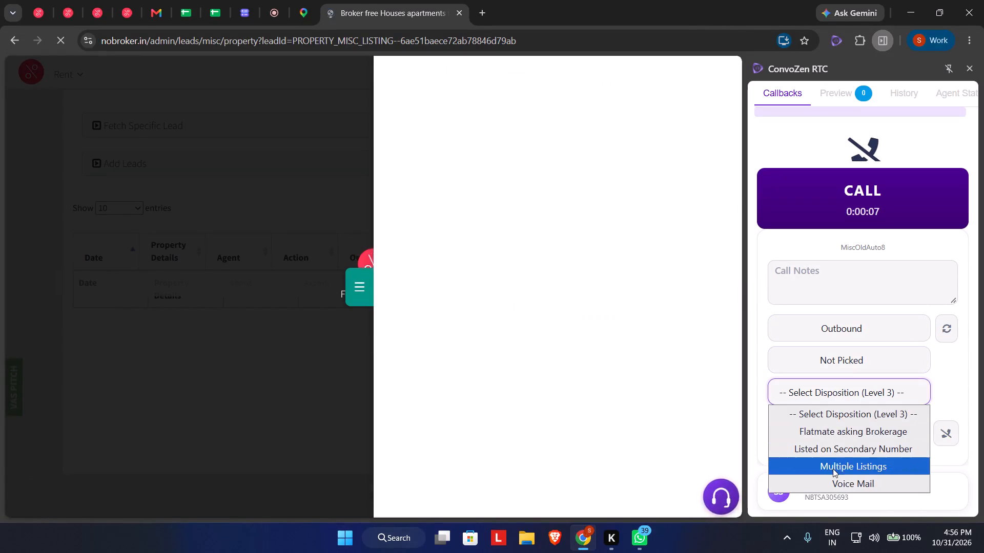
click(828, 479)
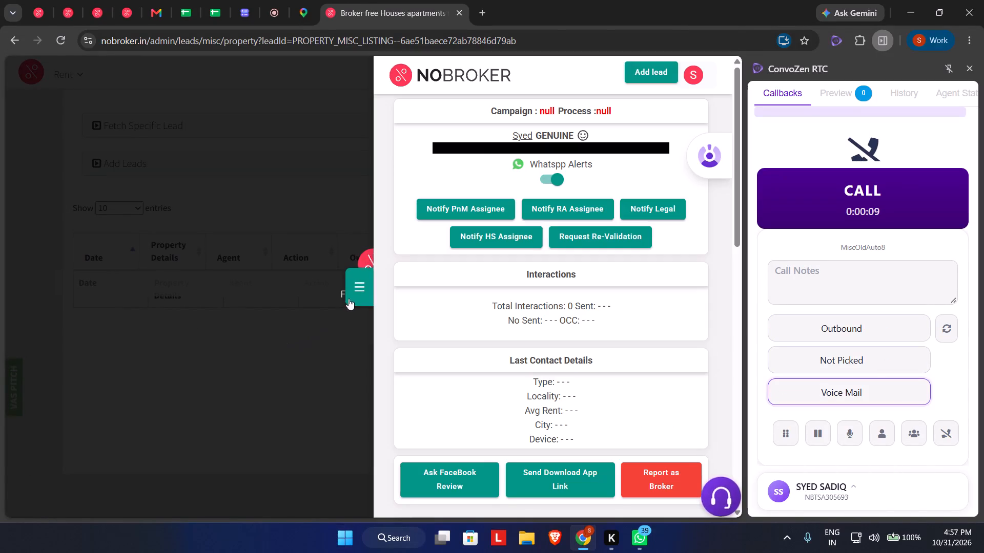
Reload the lead page to fetch the owner's lead, and end the ongoing call.
click(365, 287)
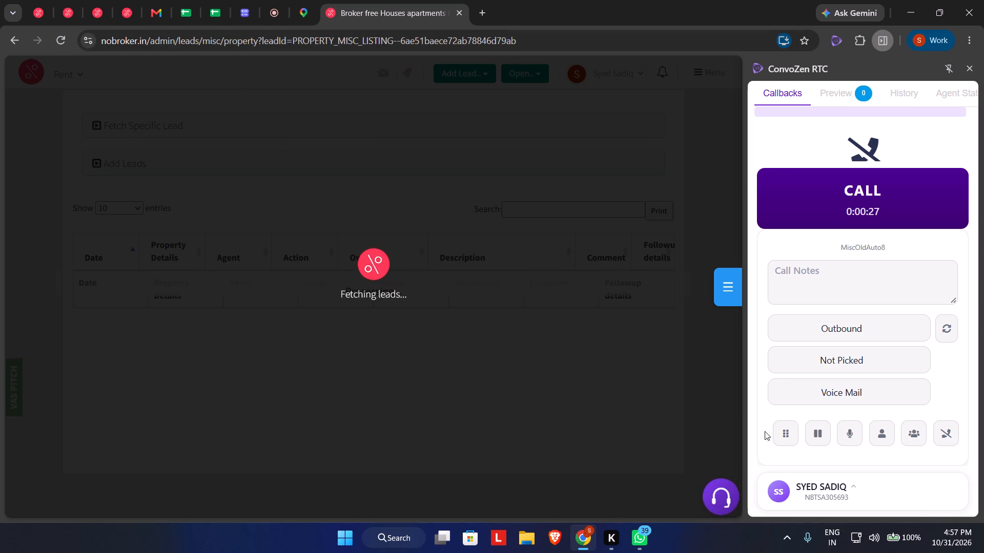
click(61, 38)
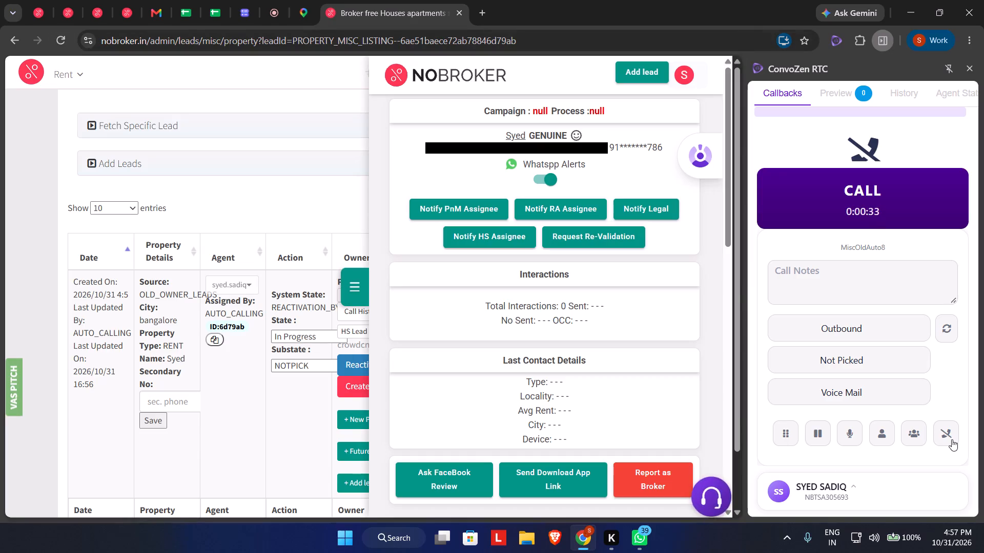
double_click(947, 439)
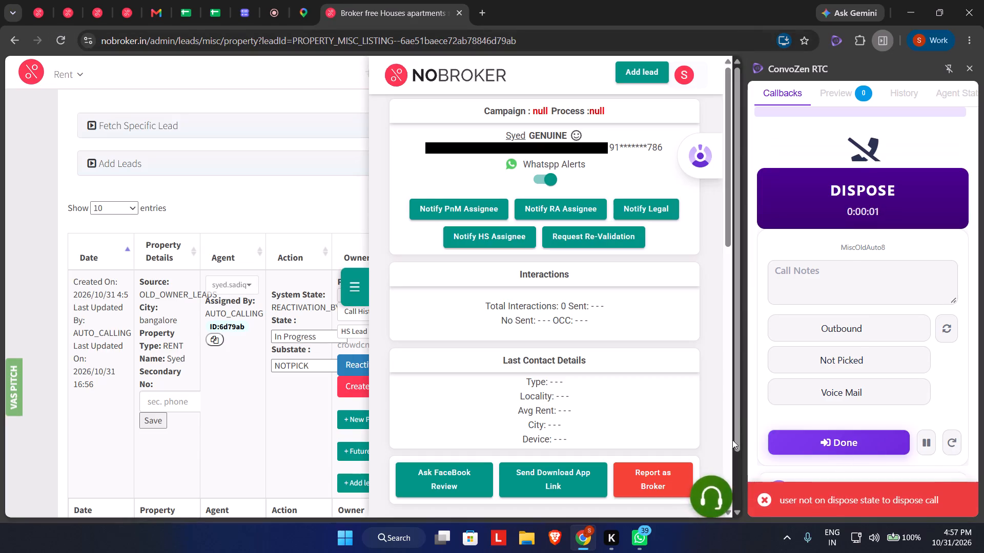
Set the Bangalore rent lead's substate to NOTPICK2.
click(298, 374)
click(301, 365)
click(318, 292)
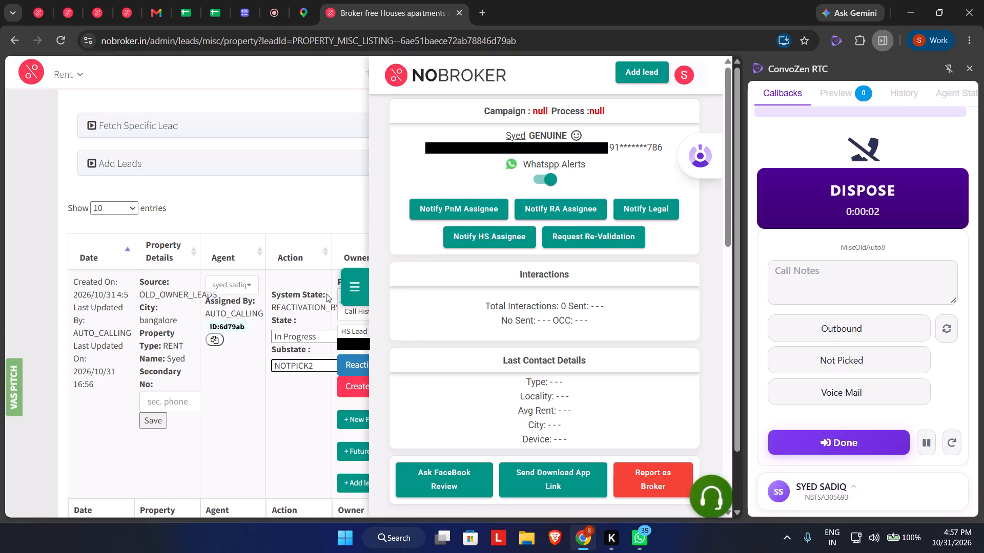
Complete the call's wrap-up by pausing with the reason B Break, and resume to the idle state.
click(919, 442)
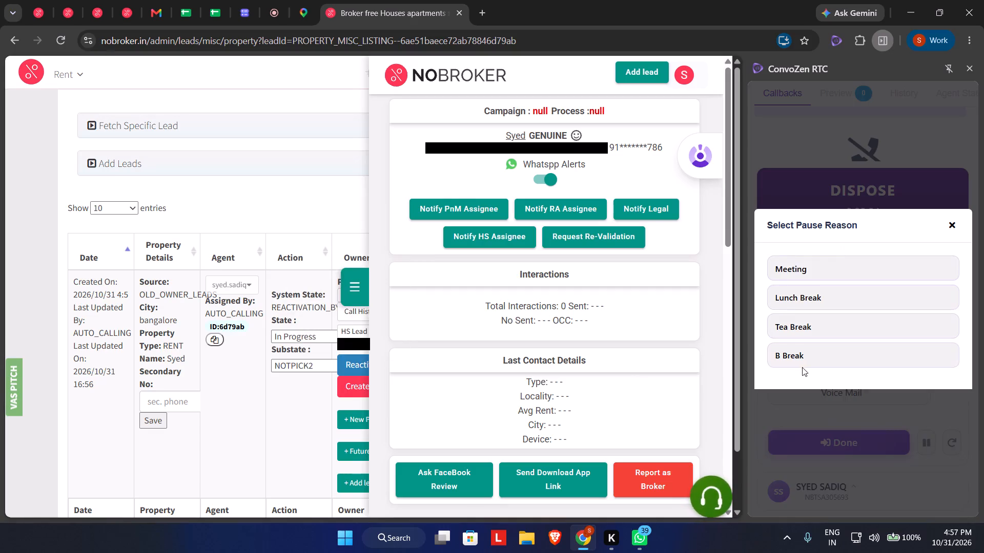
click(799, 362)
click(916, 486)
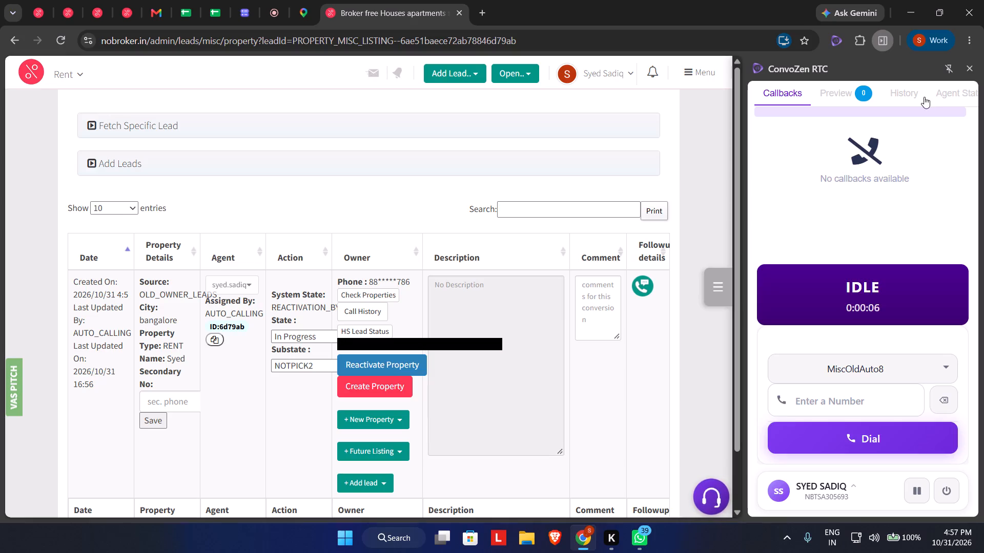
Check the agent statistics for time spent in each call status.
click(948, 98)
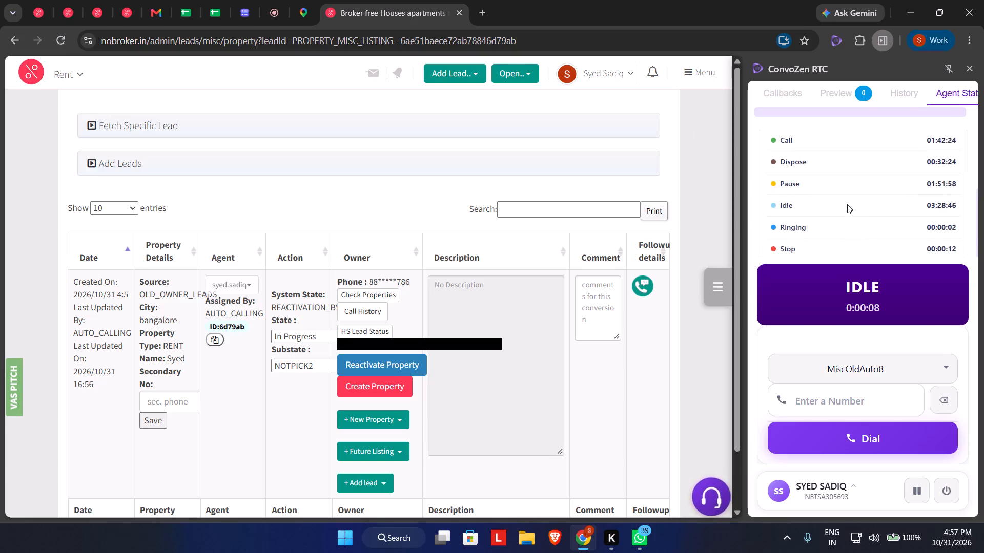
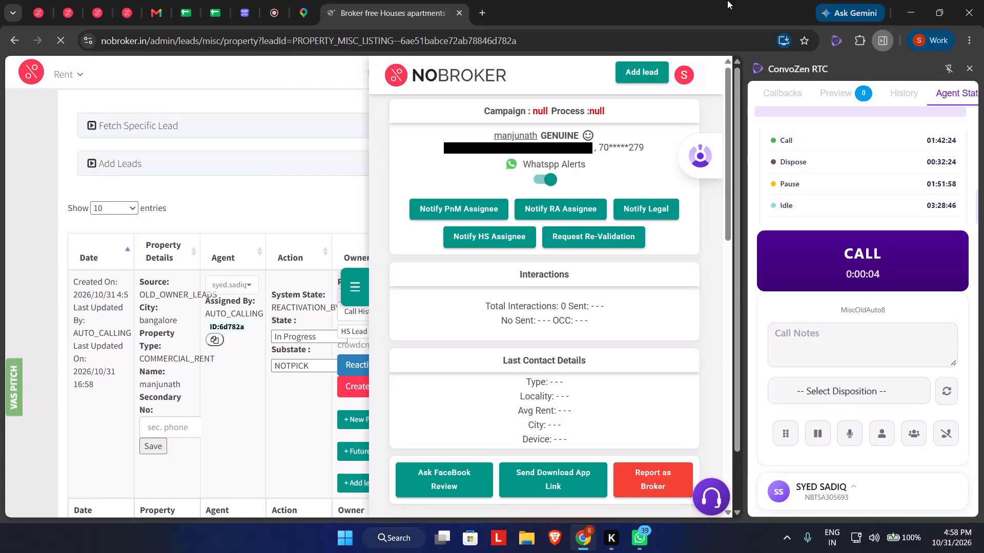
Set the Bangalore commercial rent lead's state to Rejected and its substate to Rented Out.
scroll(550, 235, down, 3)
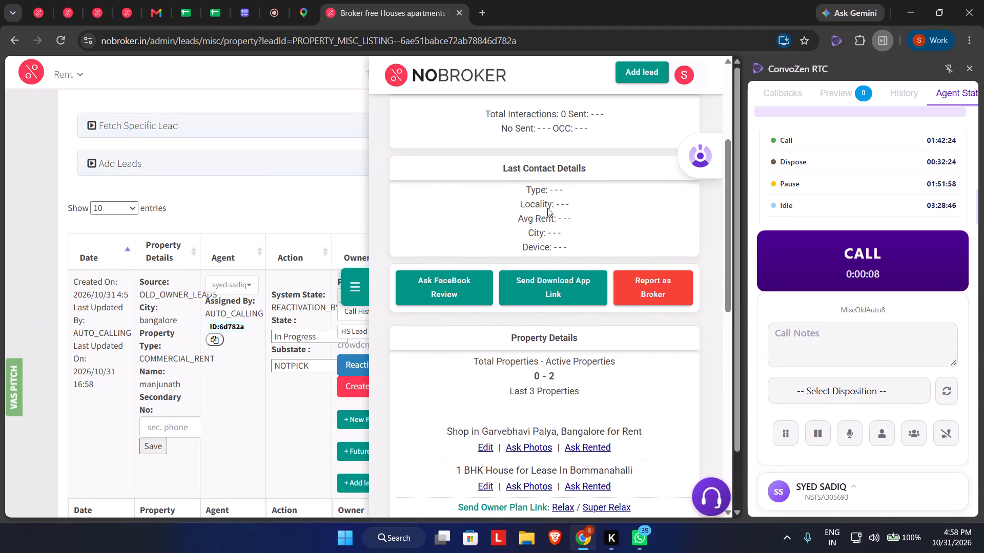
scroll(490, 265, down, 3)
scroll(442, 284, up, 4)
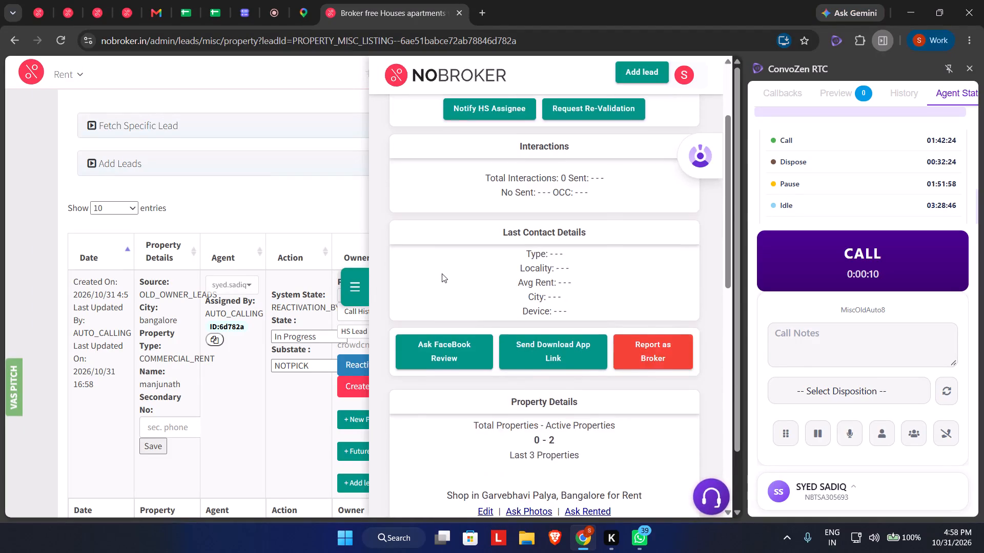
scroll(442, 273, up, 4)
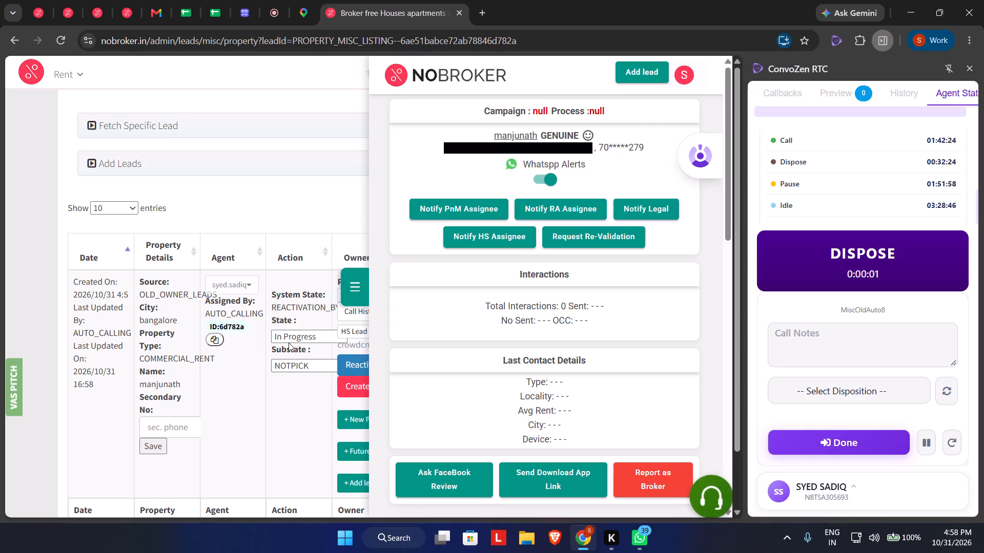
click(289, 343)
click(288, 337)
drag(300, 382, 305, 395)
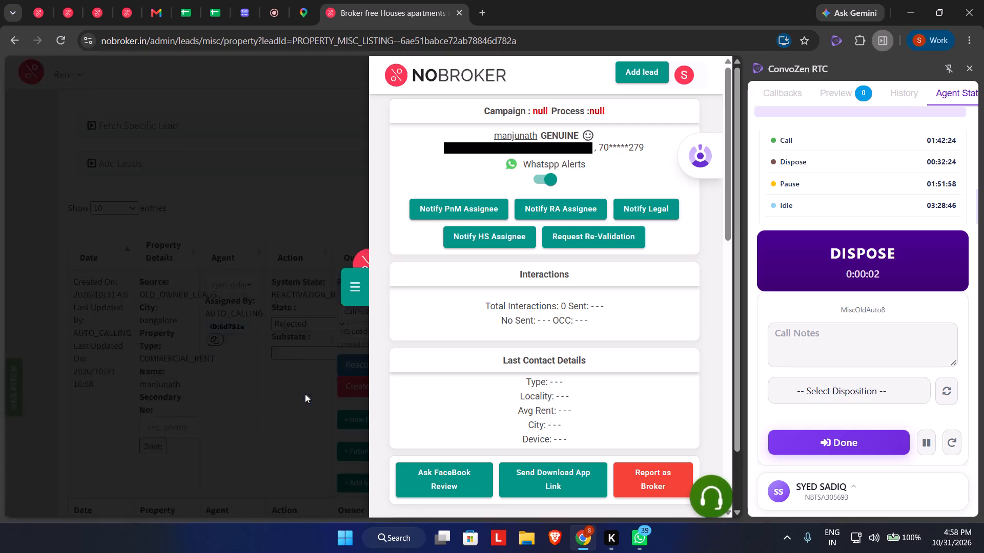
drag(298, 354, 301, 362)
click(316, 267)
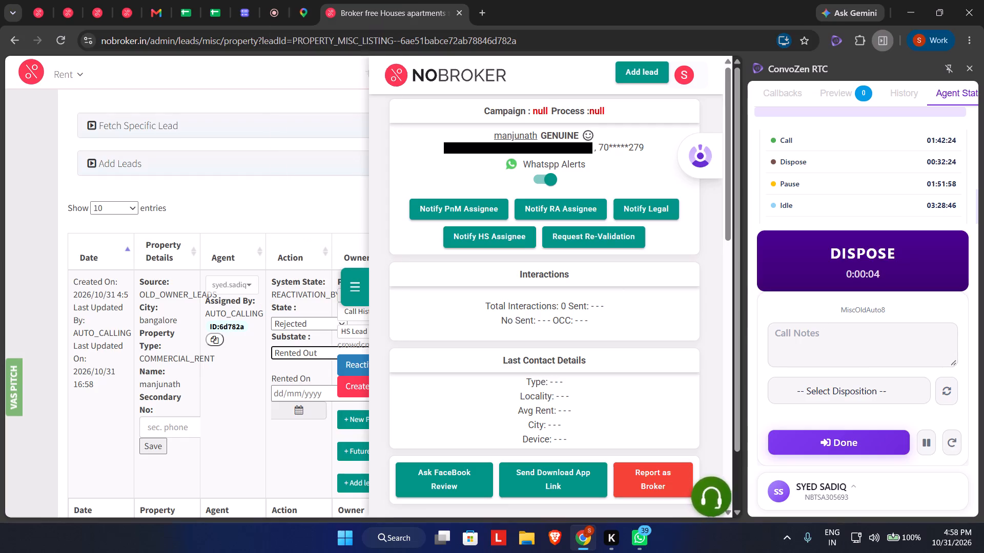
Set the call's disposition to Outbound, choose its second-level disposition, and open the level 3 disposition choices.
click(853, 380)
click(837, 445)
click(832, 371)
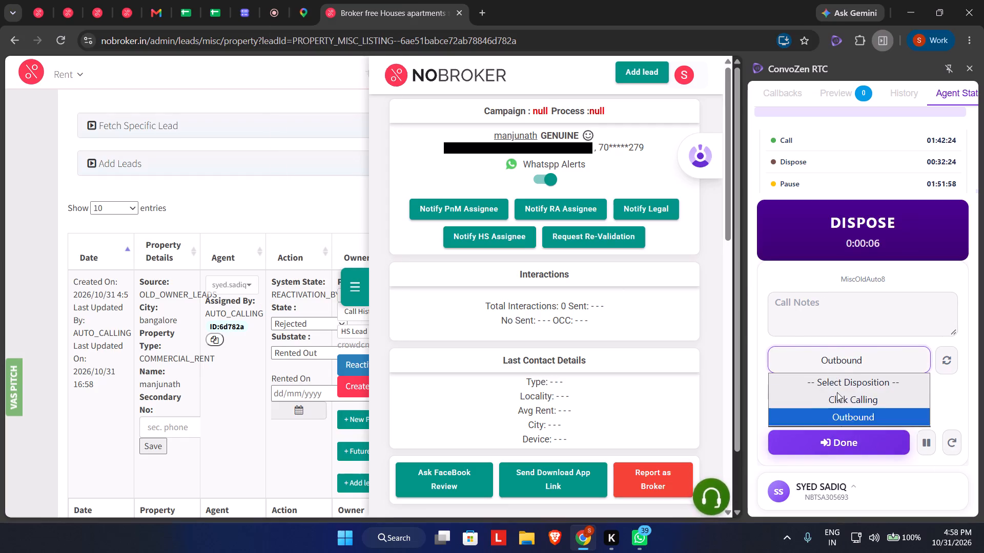
click(834, 408)
click(830, 380)
click(846, 487)
click(840, 401)
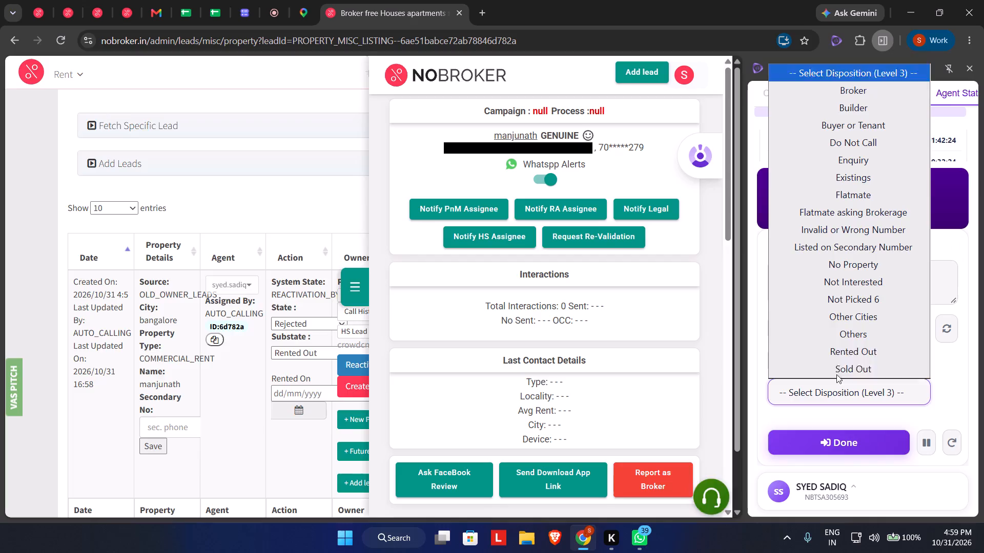
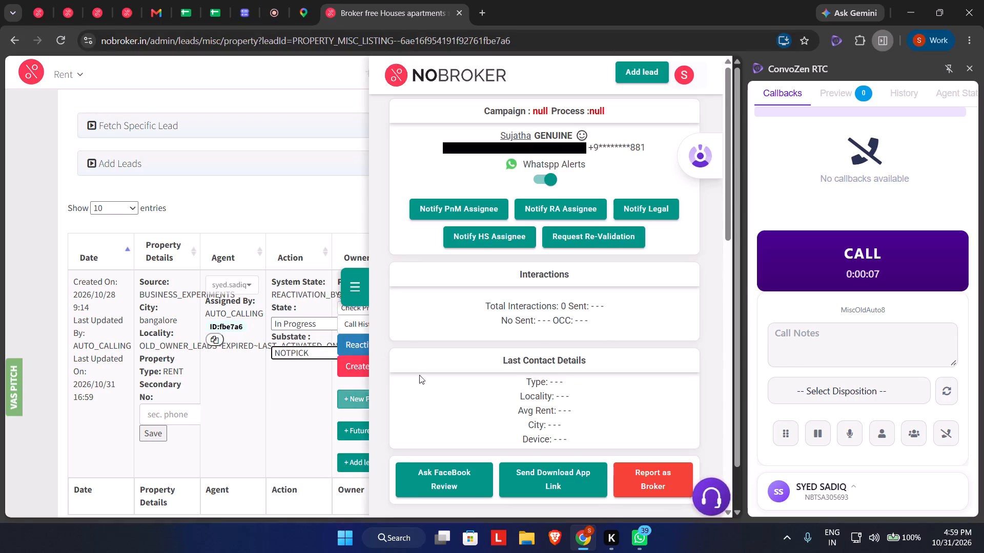
Set the call's disposition to Outbound, Not Picked, Voice Mail, then end the call and submit its disposition.
click(808, 384)
click(823, 444)
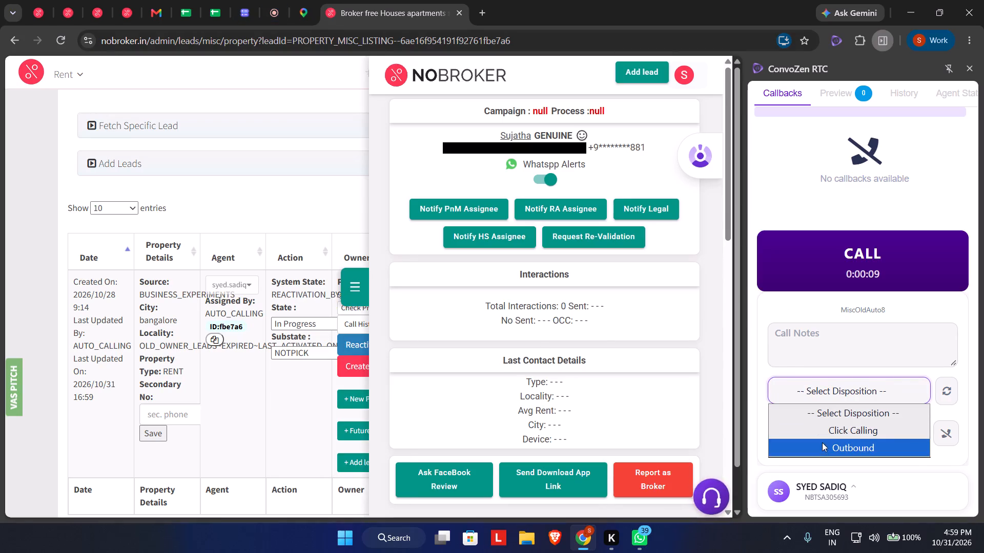
click(809, 395)
click(824, 426)
click(822, 402)
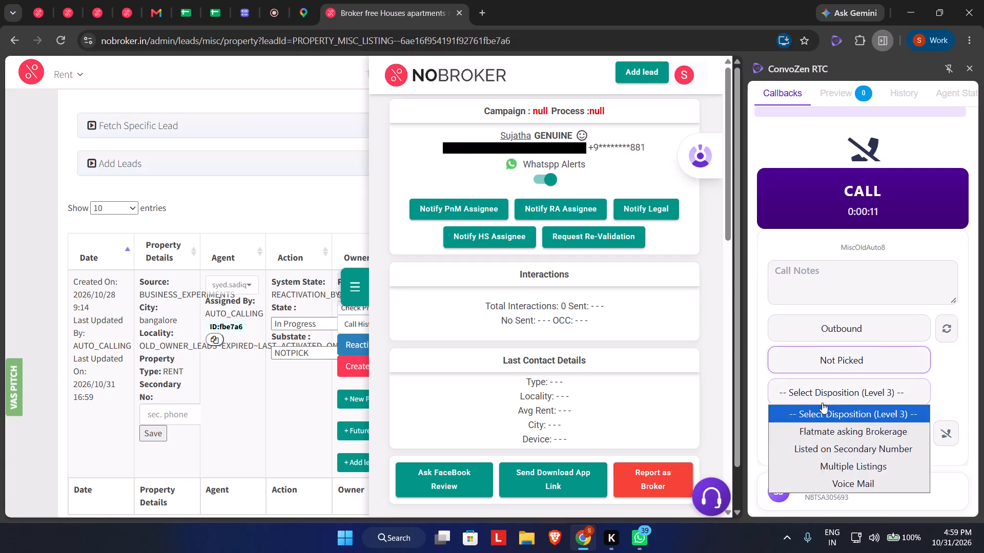
click(855, 479)
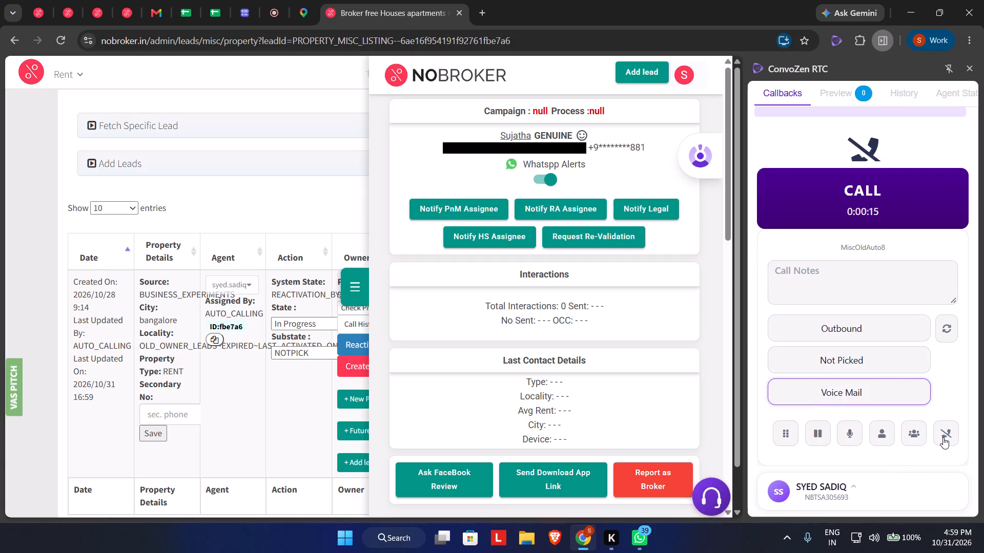
click(943, 437)
click(880, 446)
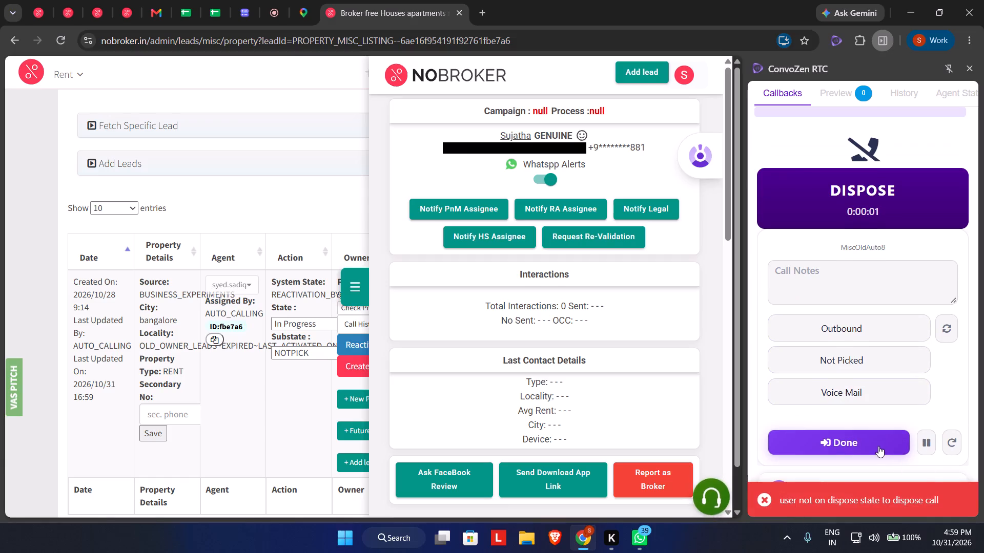
click(878, 446)
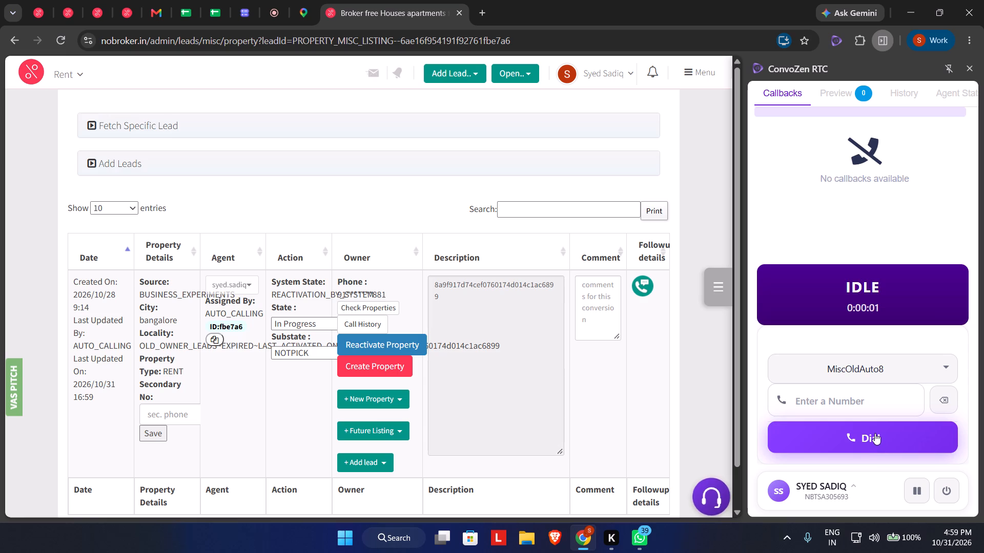
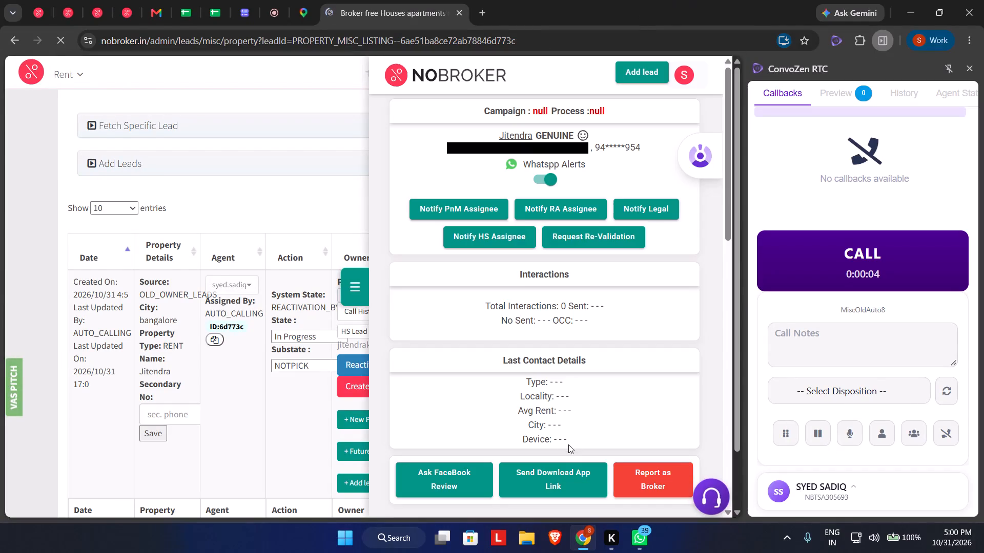
Review the owner's contact and property details for the lead on the current call.
scroll(534, 354, down, 7)
scroll(526, 369, up, 4)
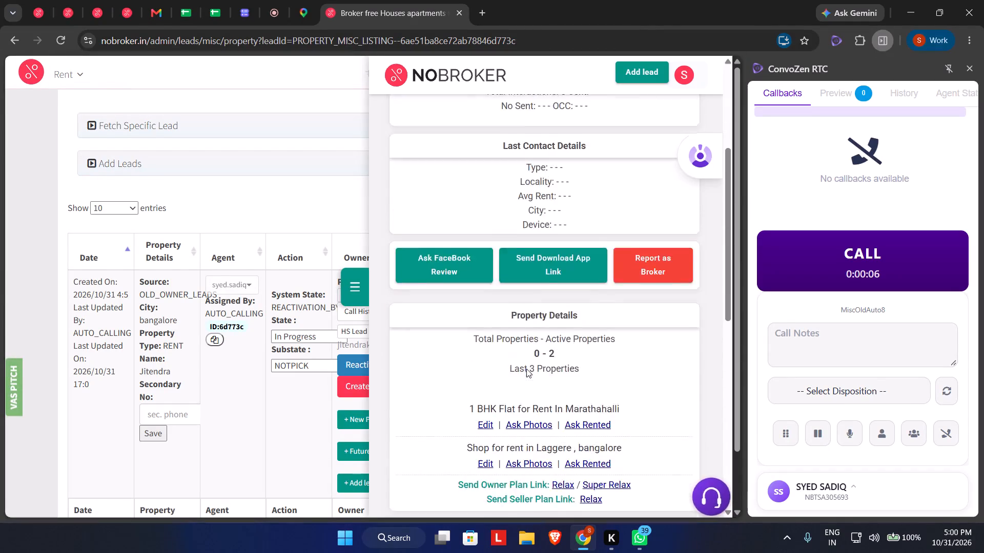
scroll(526, 369, up, 4)
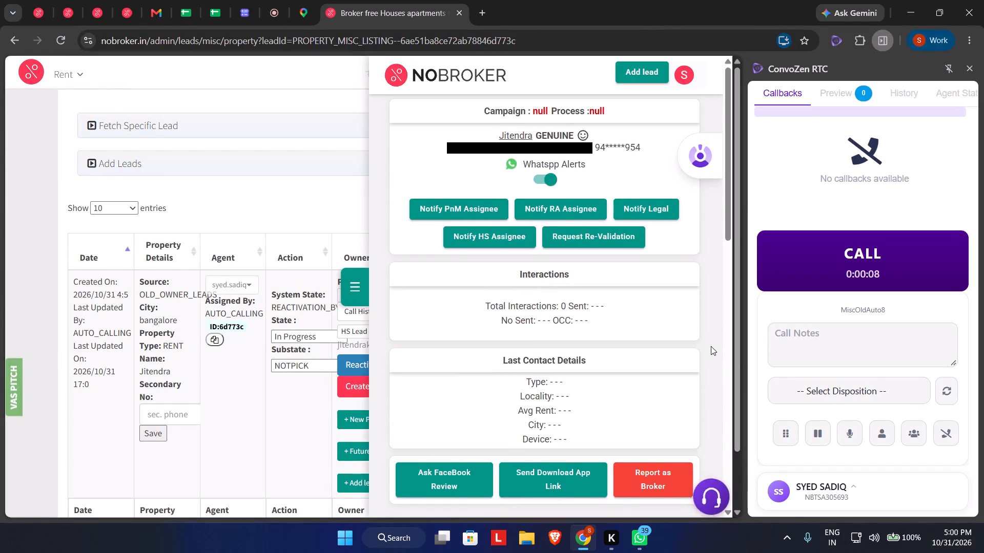
scroll(711, 342, down, 3)
scroll(465, 444, down, 1)
Set the lead's state to Rejected and its substate to Rented Out.
click(285, 331)
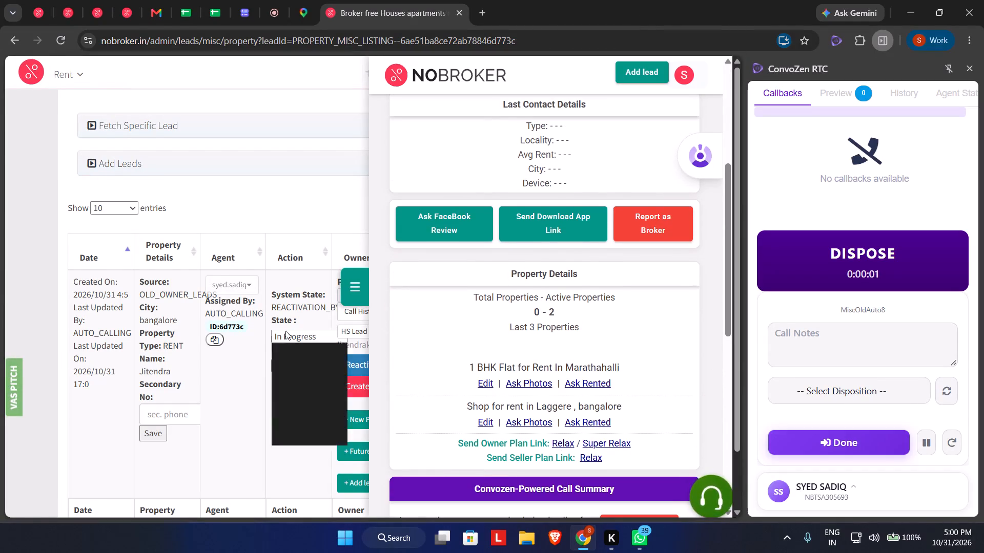
click(283, 402)
click(276, 352)
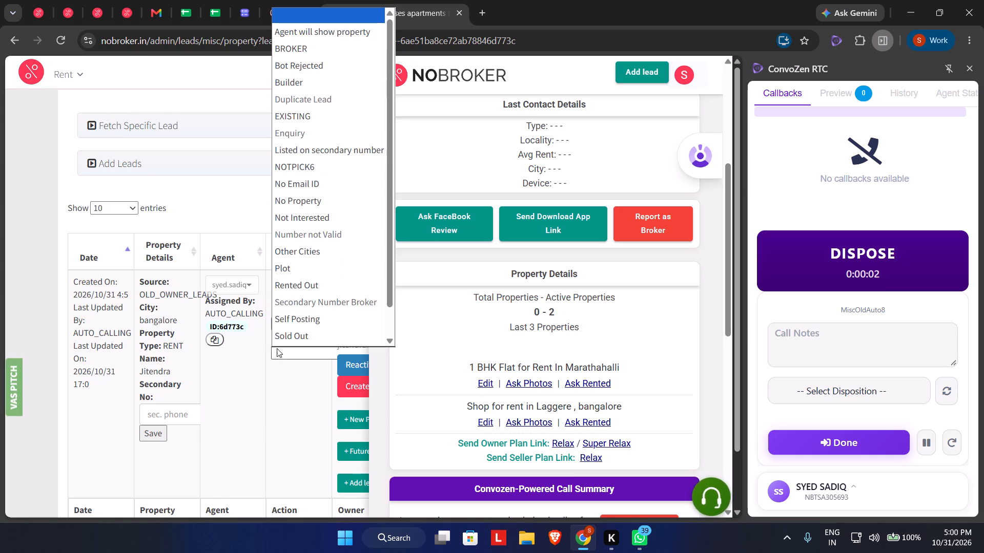
click(291, 254)
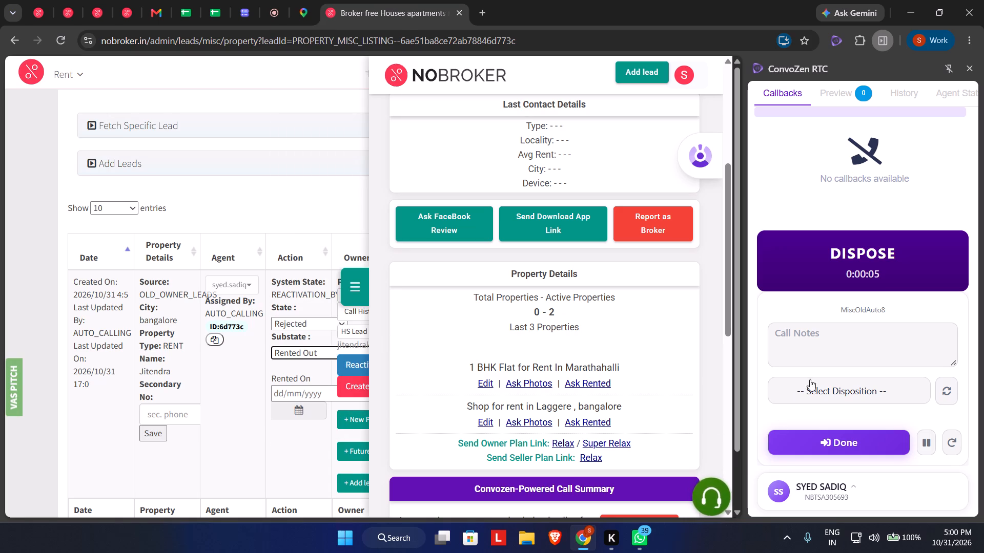
Set the call's disposition to Click Calling, Rejected, Rented Out and submit it.
drag(824, 391, 825, 397)
click(847, 423)
click(849, 395)
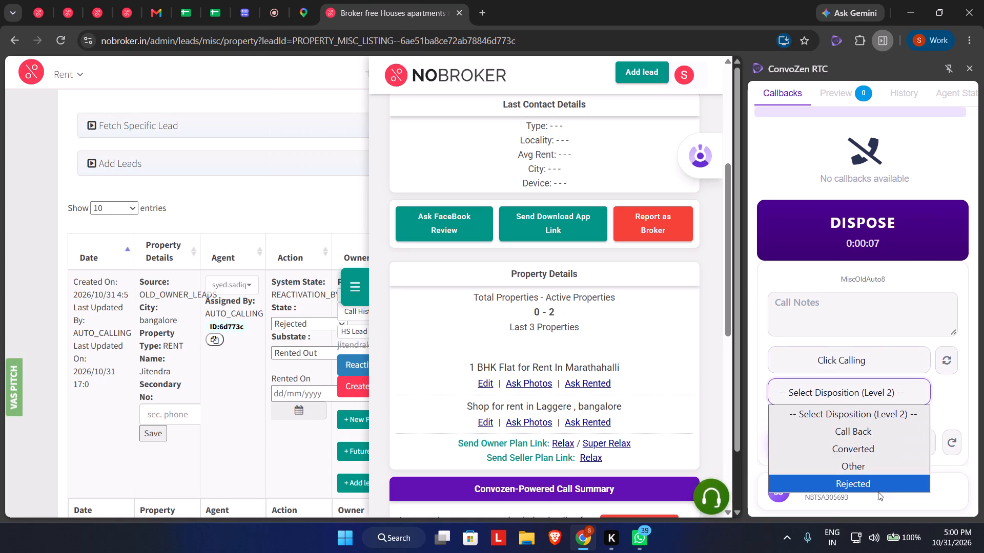
click(874, 478)
click(857, 391)
click(847, 347)
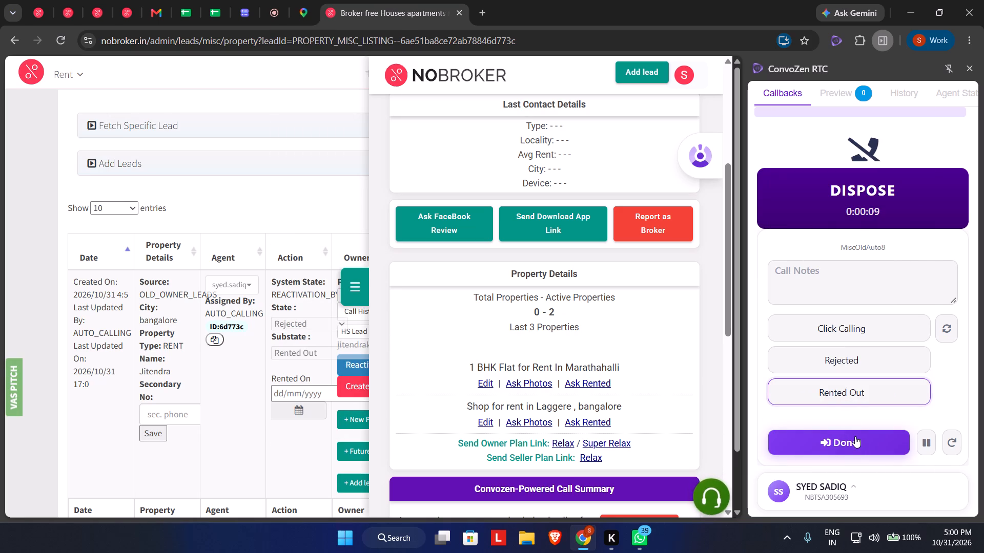
click(855, 436)
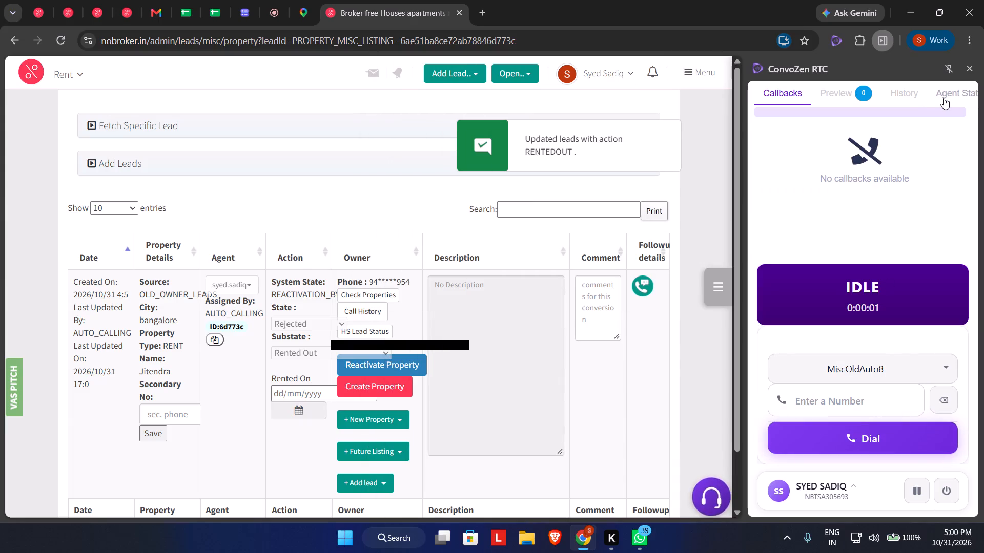
Check the agent's call statistics, then return to the callbacks view.
click(944, 98)
scroll(890, 186, up, 4)
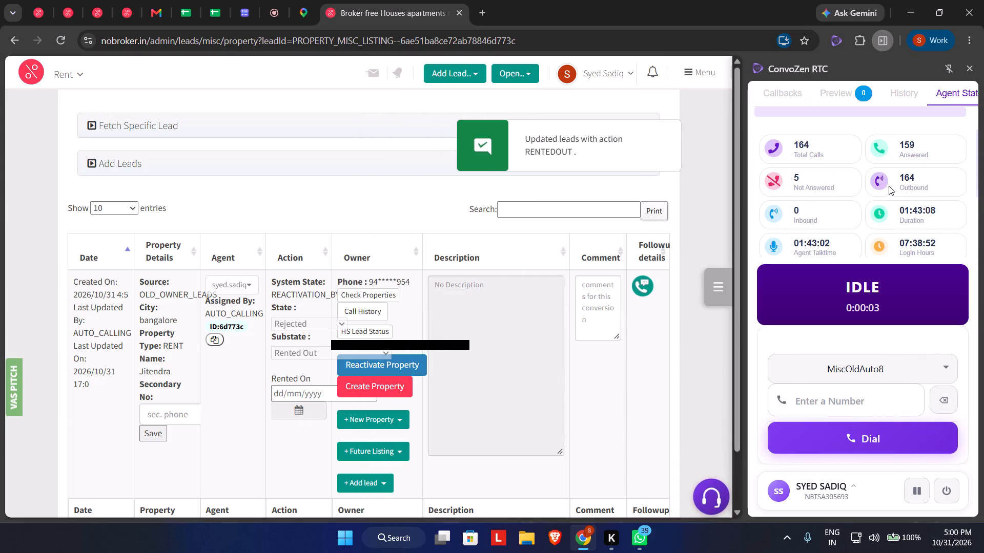
click(781, 95)
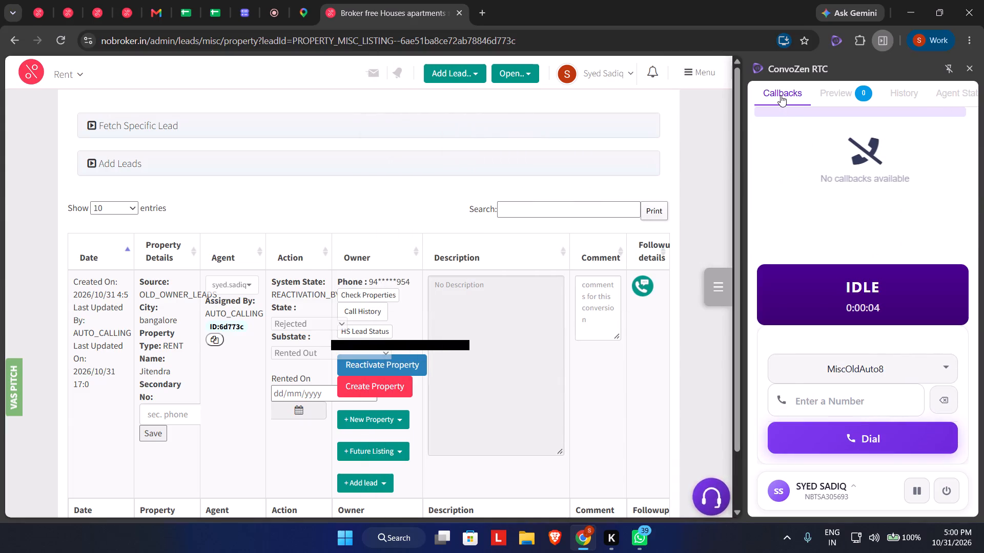
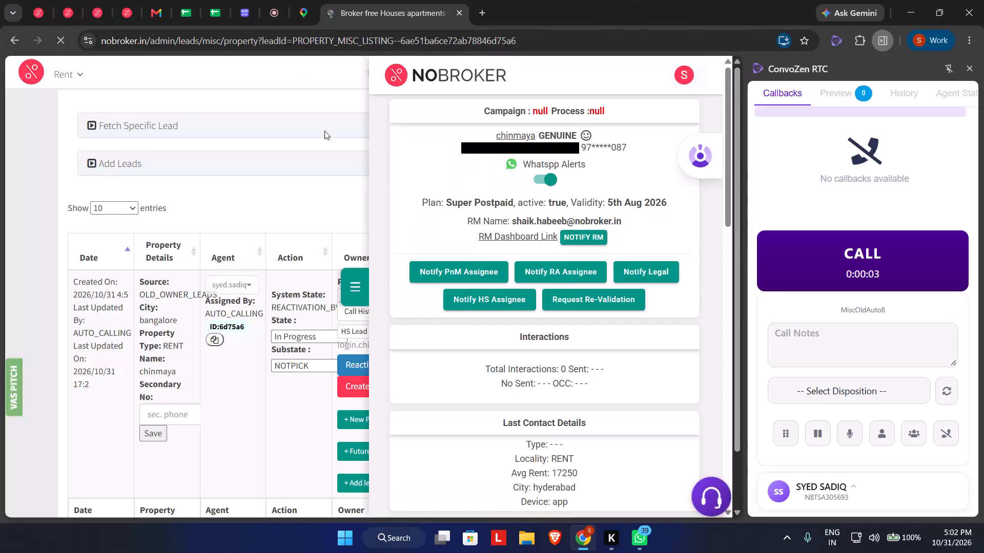
Set the substate of the current call's lead to NOTPICK2.
click(294, 370)
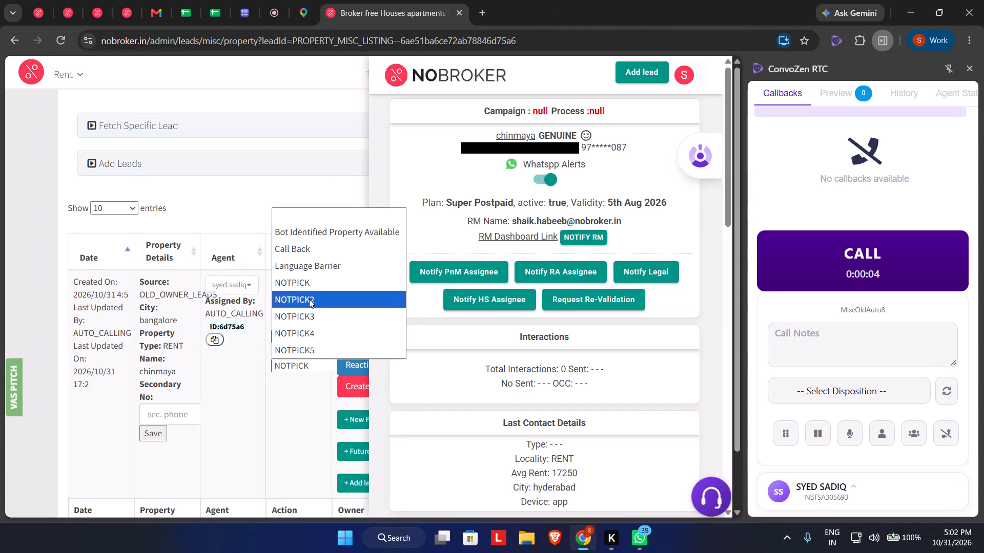
double_click(309, 298)
Set the call's disposition to Outbound, Not Picked, Voice Mail, then end the call and submit it.
click(827, 385)
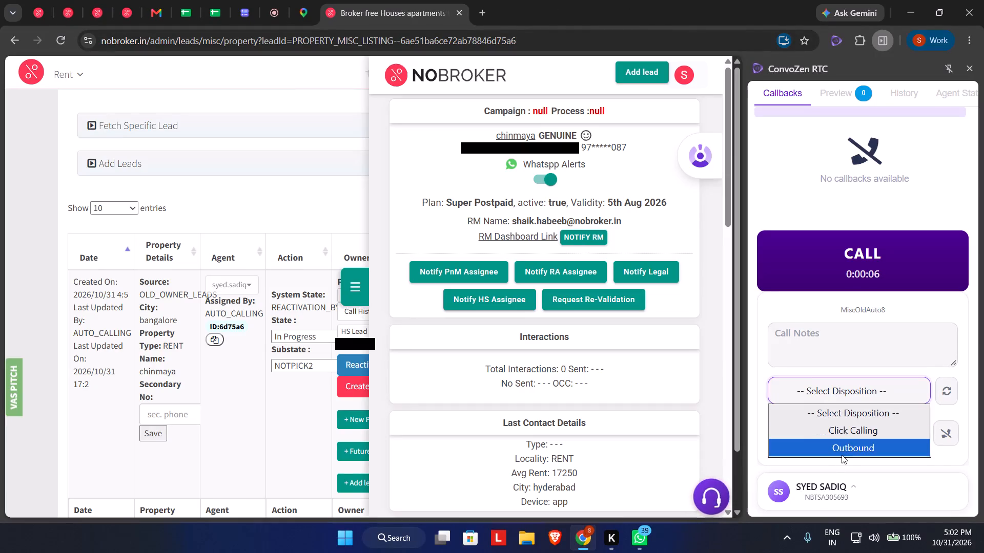
click(846, 443)
click(852, 398)
click(840, 435)
click(854, 393)
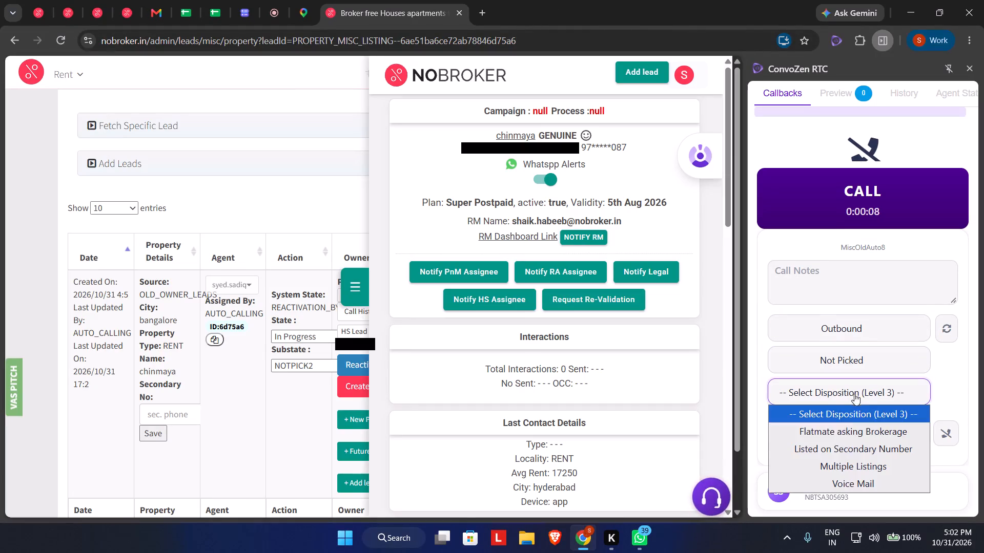
click(851, 482)
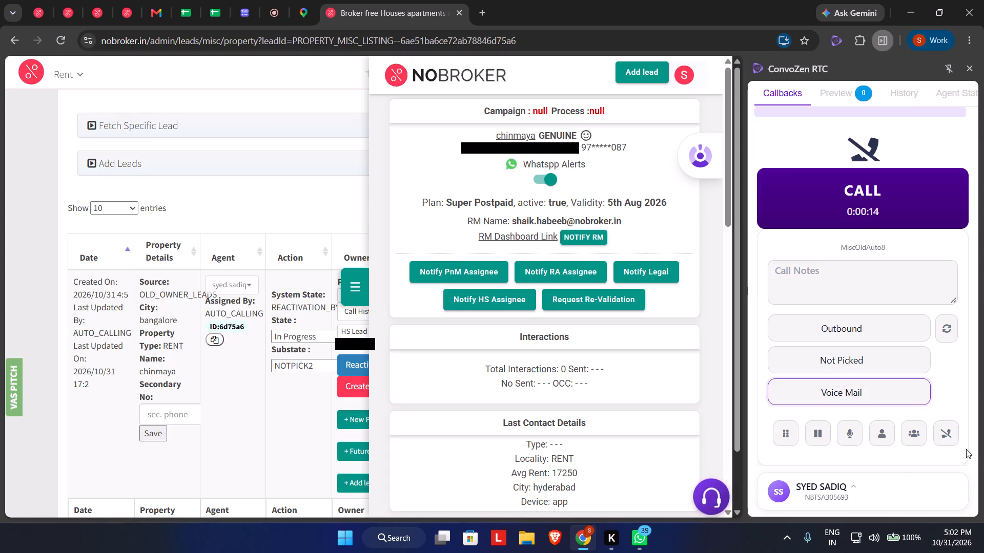
click(942, 438)
click(859, 440)
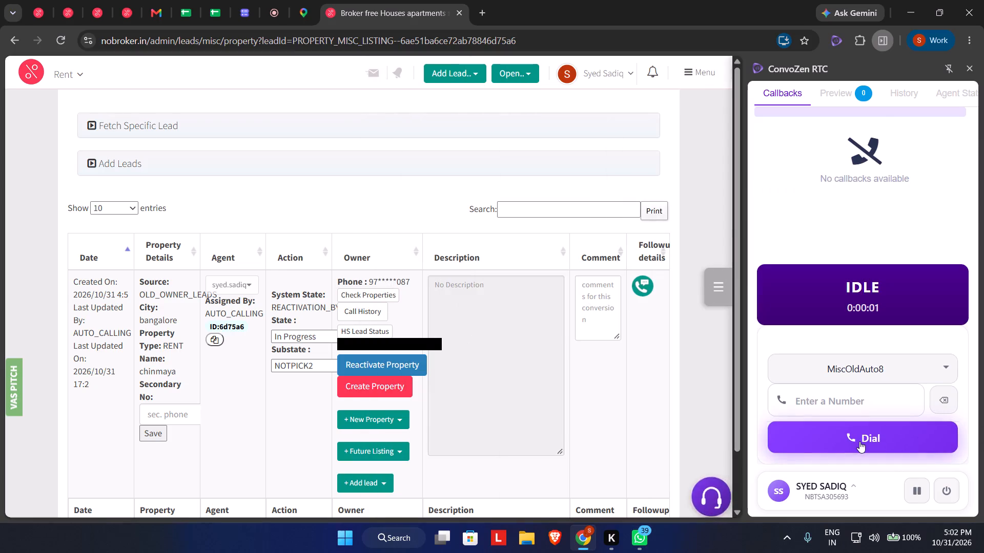
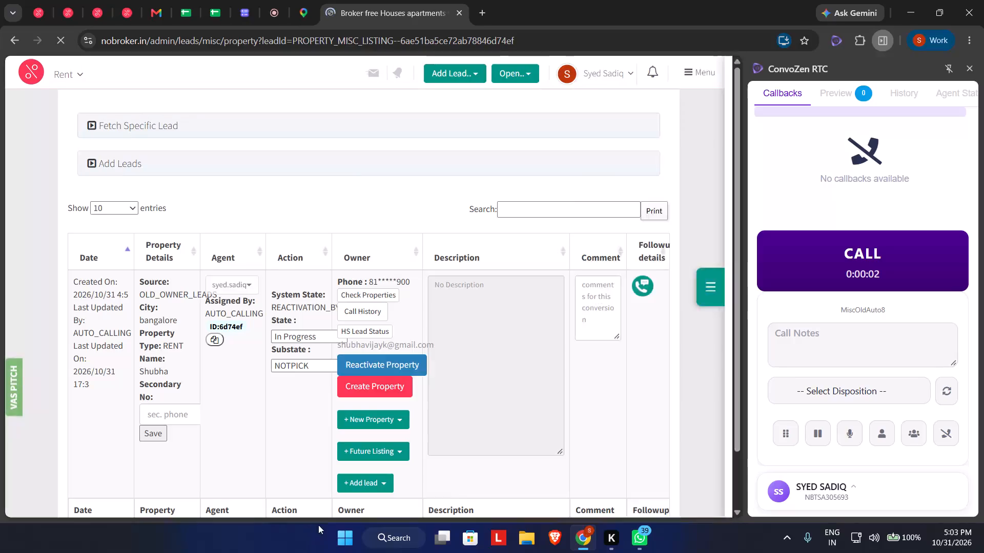
Set the substate of the current call's lead to NOTPICK2.
click(290, 369)
click(306, 290)
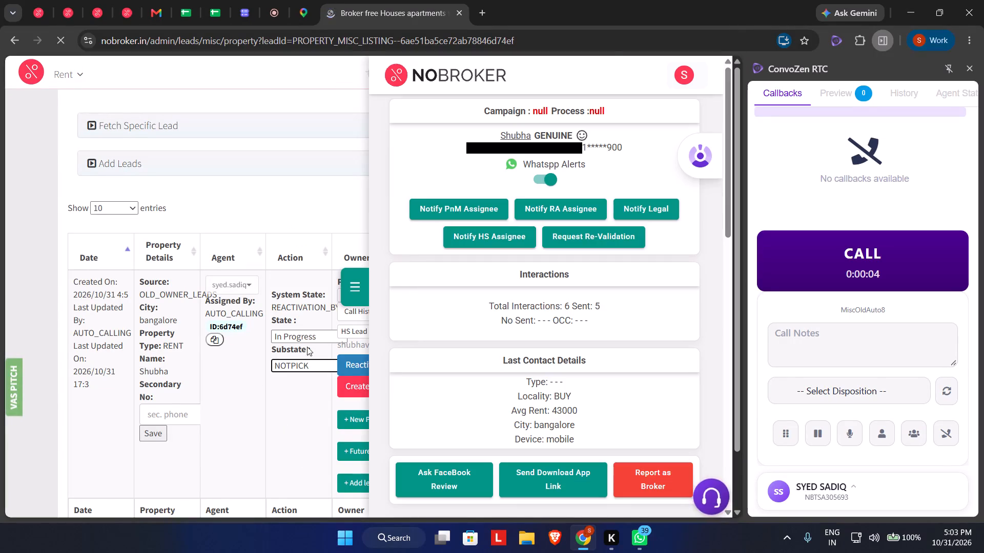
click(304, 376)
click(304, 366)
click(292, 300)
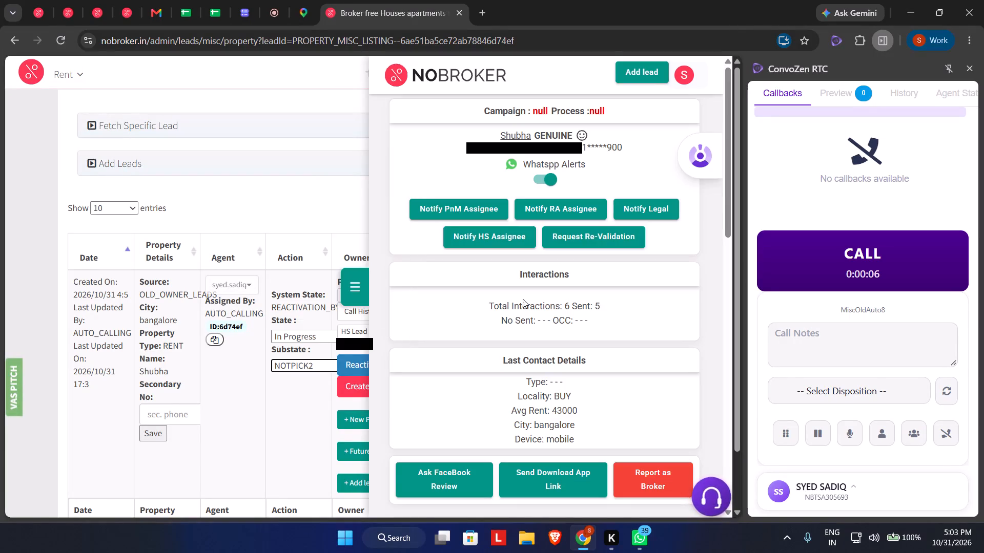
Set the call's disposition to Outbound, Not Picked, Voice Mail, then end the call and submit it.
click(818, 391)
click(813, 445)
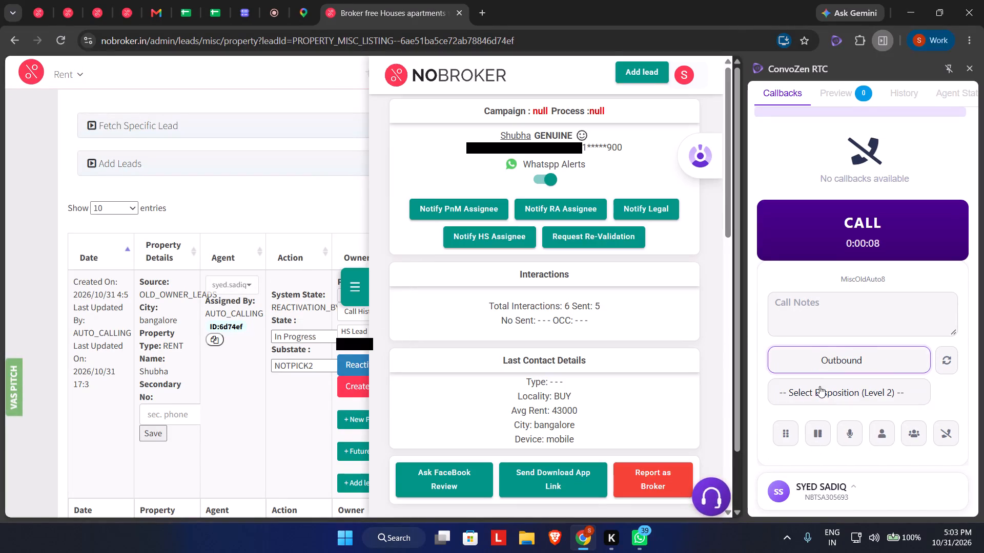
click(819, 386)
click(822, 428)
click(821, 384)
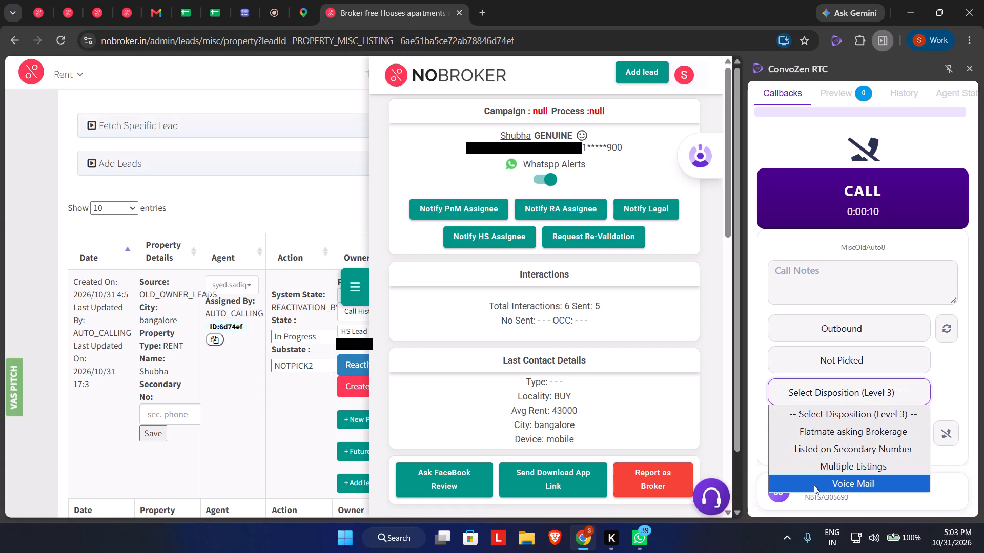
click(814, 485)
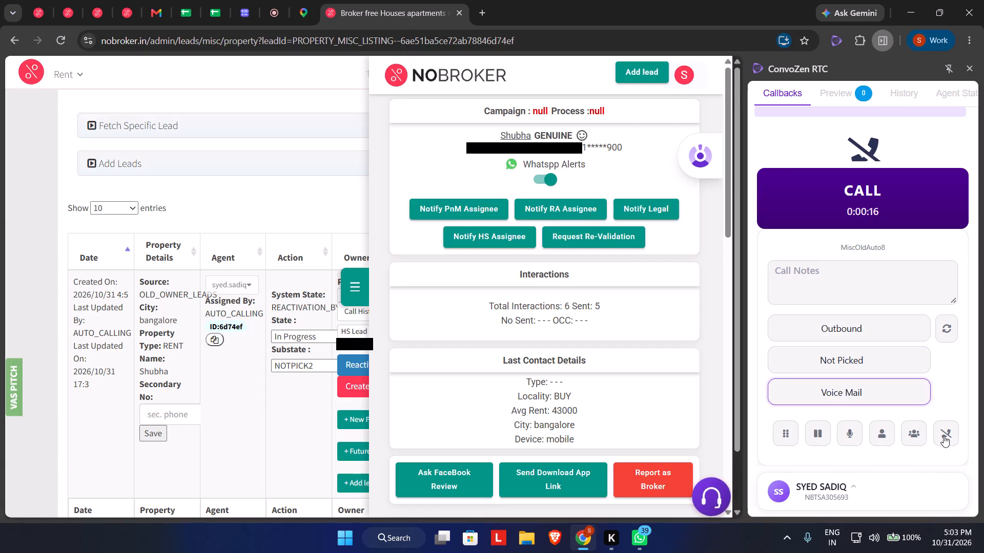
click(944, 438)
click(877, 446)
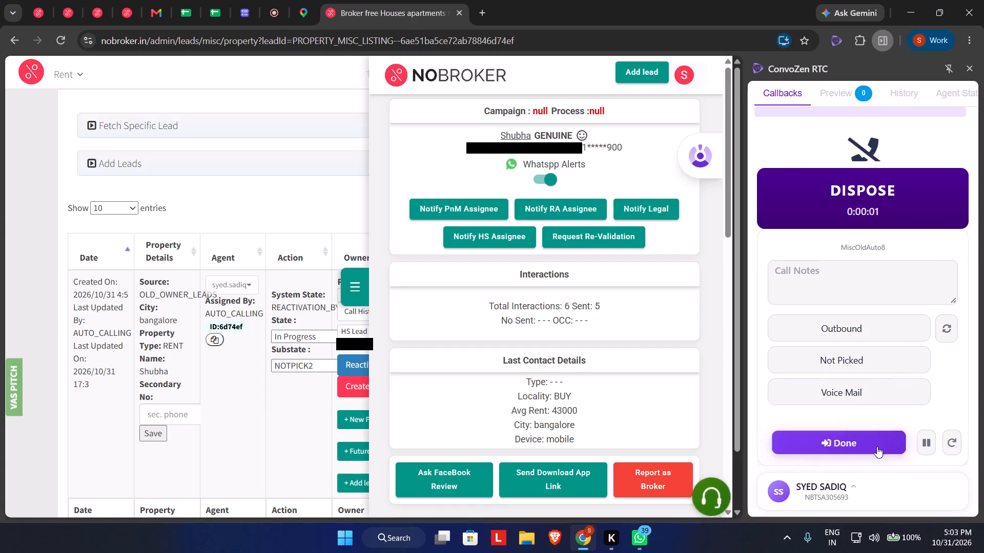
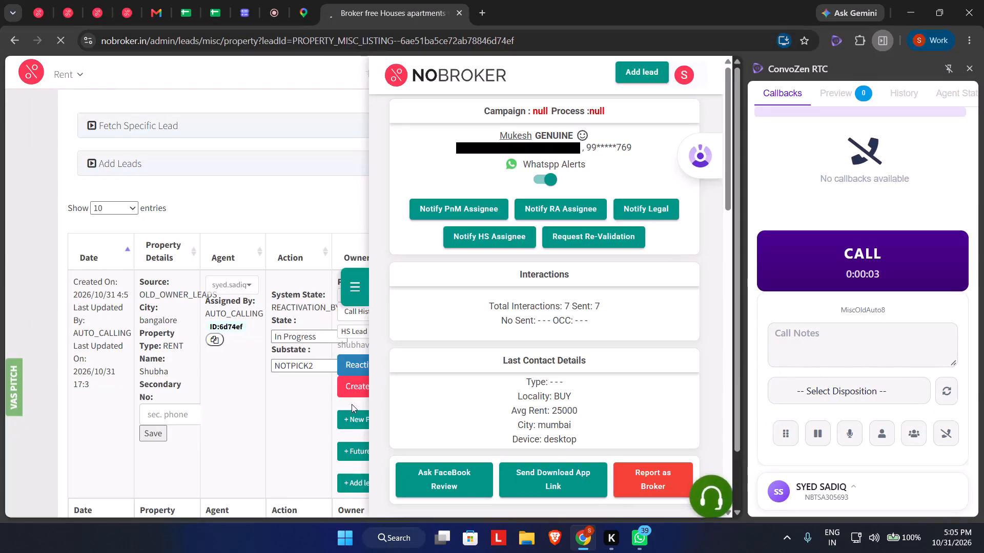
Set the substate of the current call's lead to NOTPICK2.
click(293, 365)
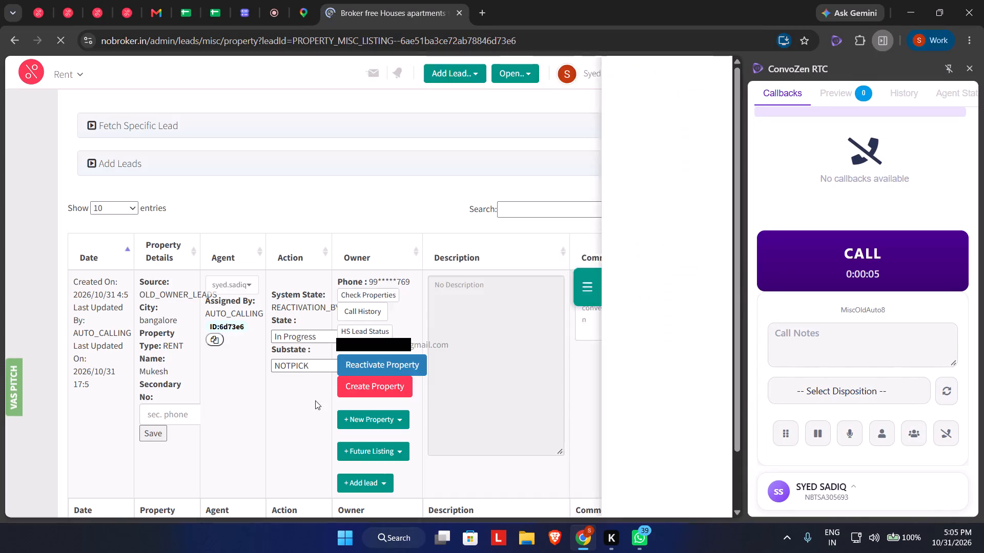
click(282, 369)
click(294, 302)
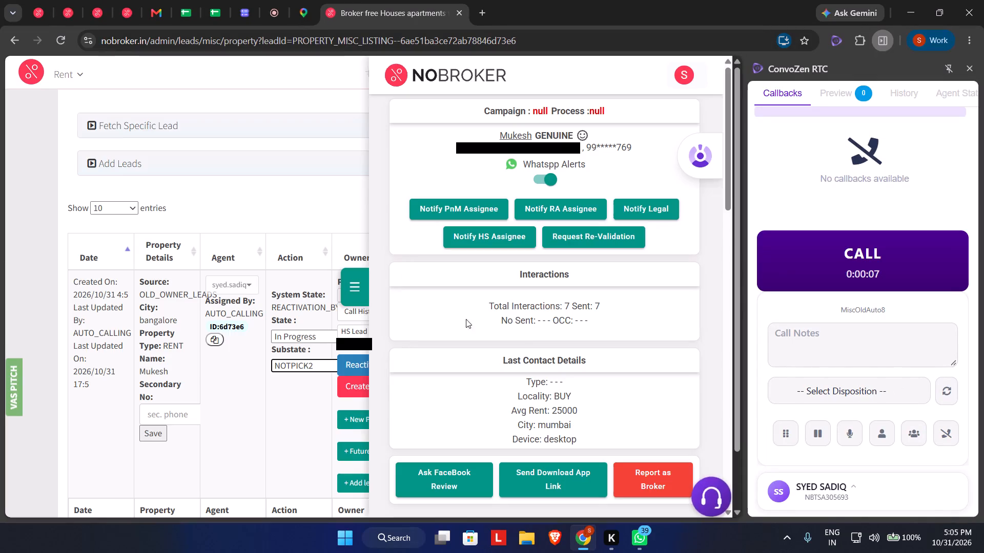
Set the call's disposition to Outbound, Not Picked, Voice Mail, then end the call and submit it.
click(789, 390)
click(827, 448)
click(821, 394)
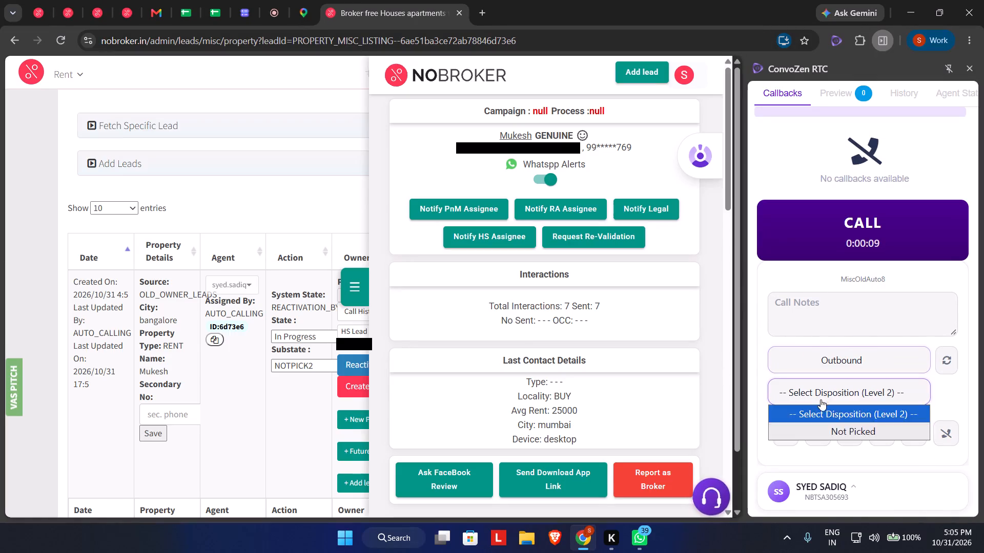
click(824, 435)
click(830, 394)
click(865, 483)
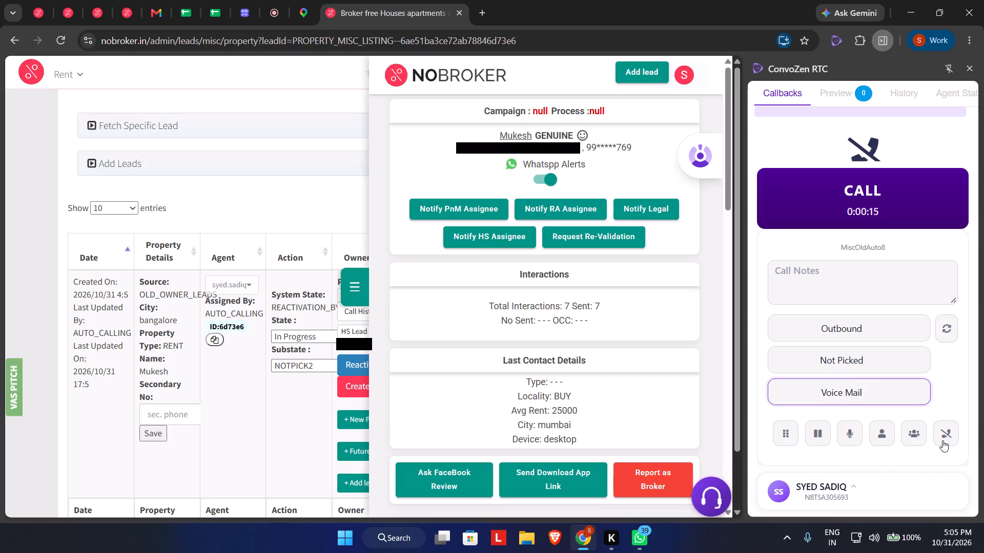
click(942, 440)
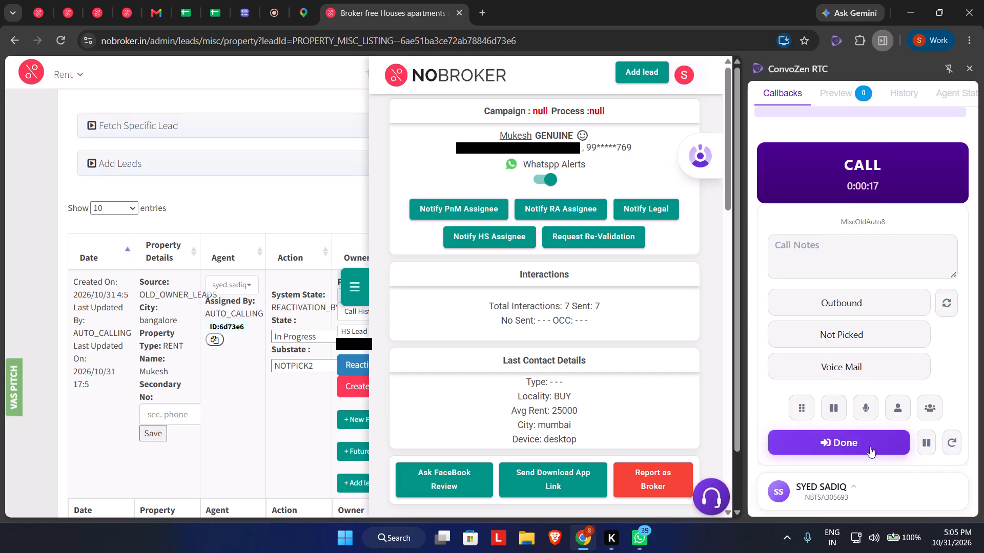
click(864, 448)
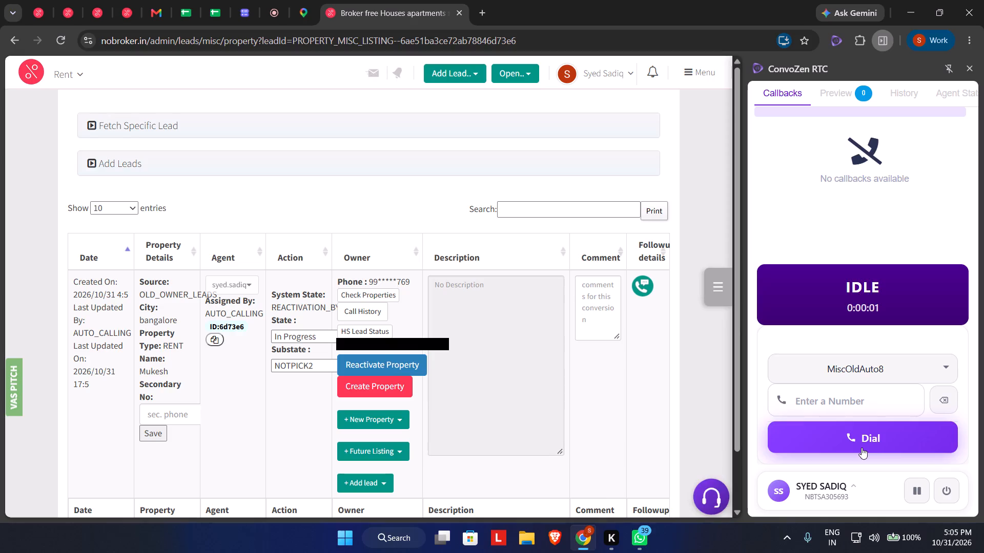
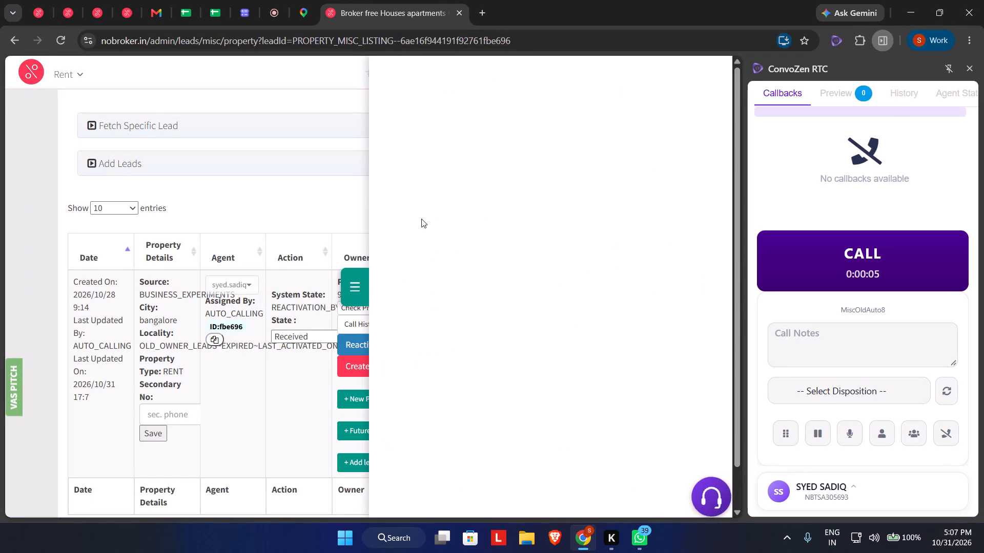
Set the current call's disposition to Outbound, Not Picked, and open the level 3 disposition choices.
click(849, 395)
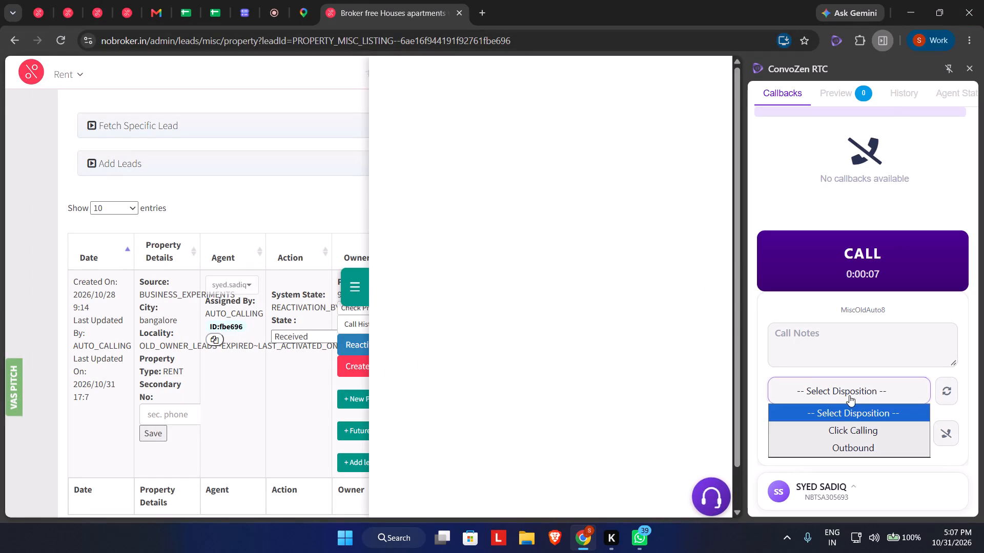
click(843, 444)
click(831, 381)
double_click(838, 433)
click(824, 389)
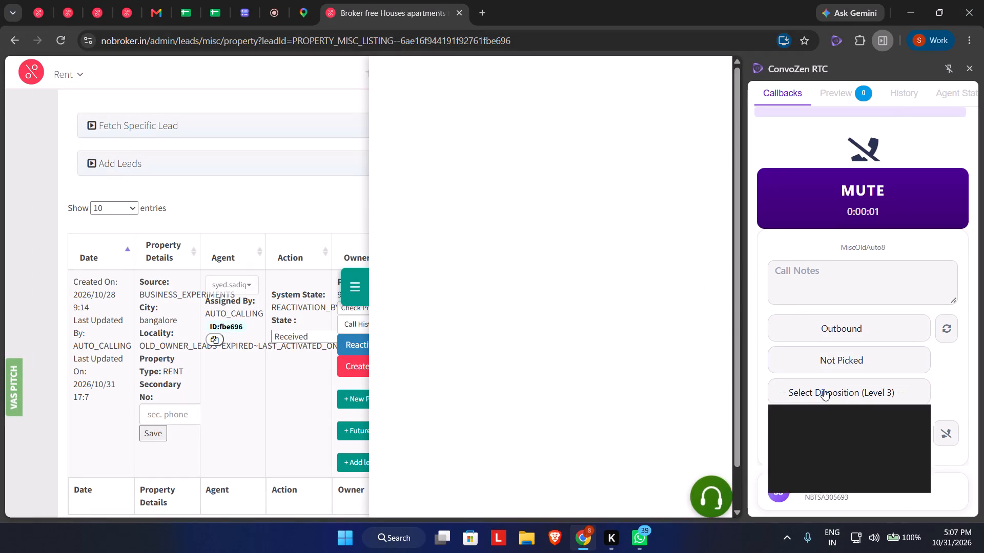
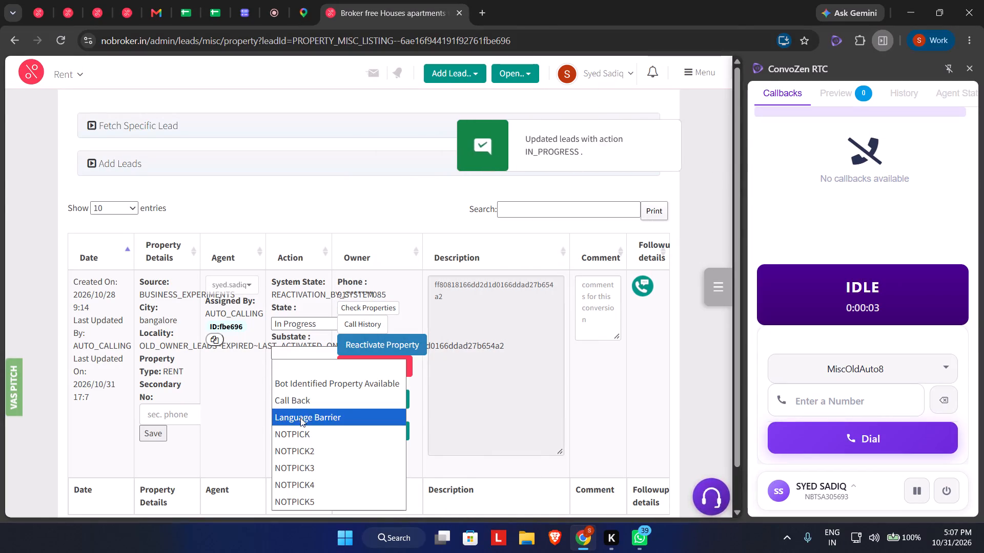
Set the In Progress lead's substate to NOTPICK.
drag(302, 421, 302, 428)
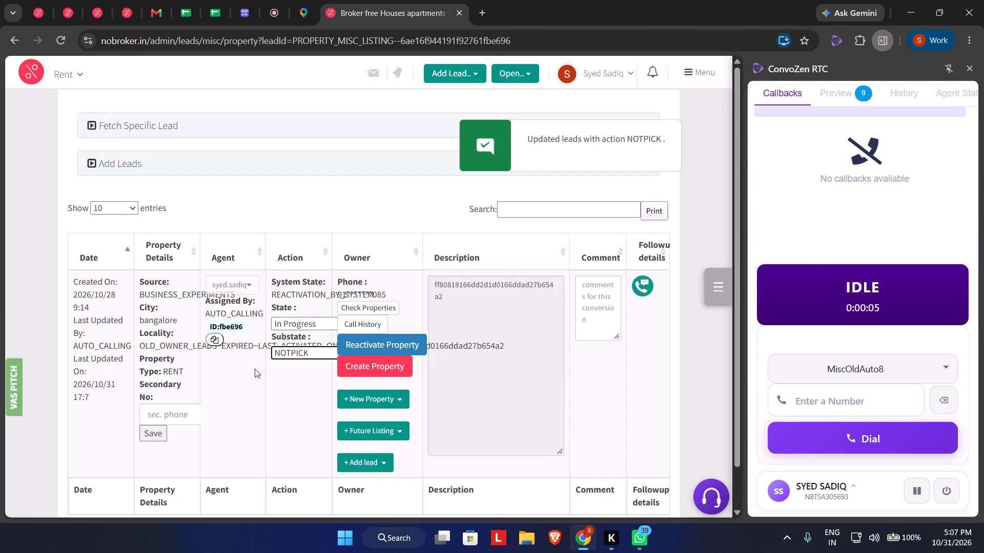
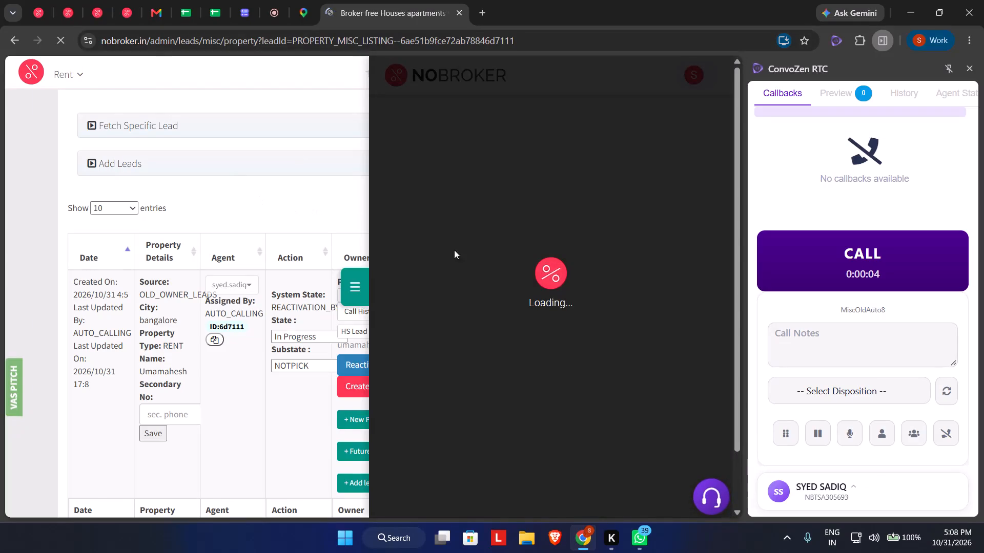
Set the state of the owner lead with the Bommasandra properties to Rejected, with substate Rented Out.
scroll(572, 309, down, 4)
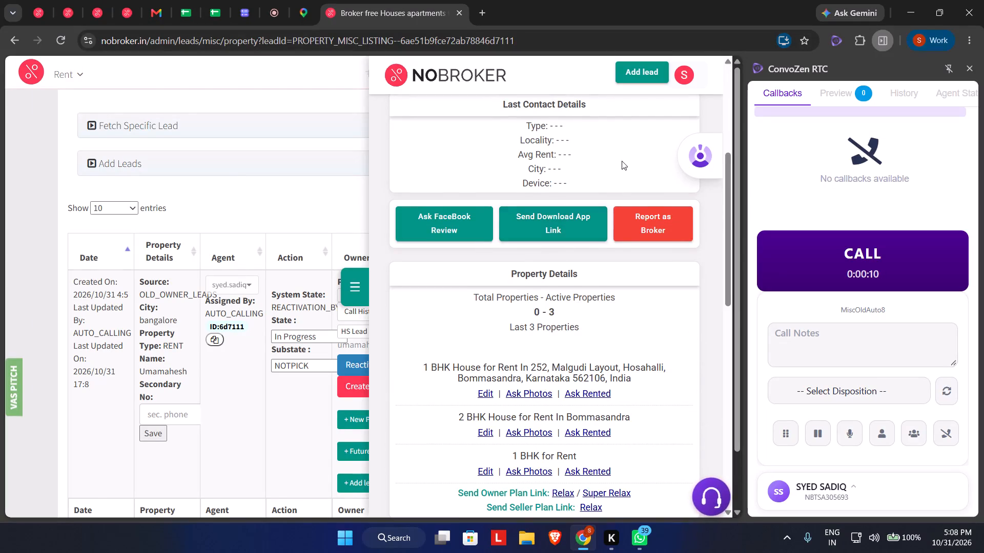
scroll(606, 269, down, 1)
scroll(596, 290, up, 4)
click(303, 333)
drag(309, 391, 309, 405)
click(298, 356)
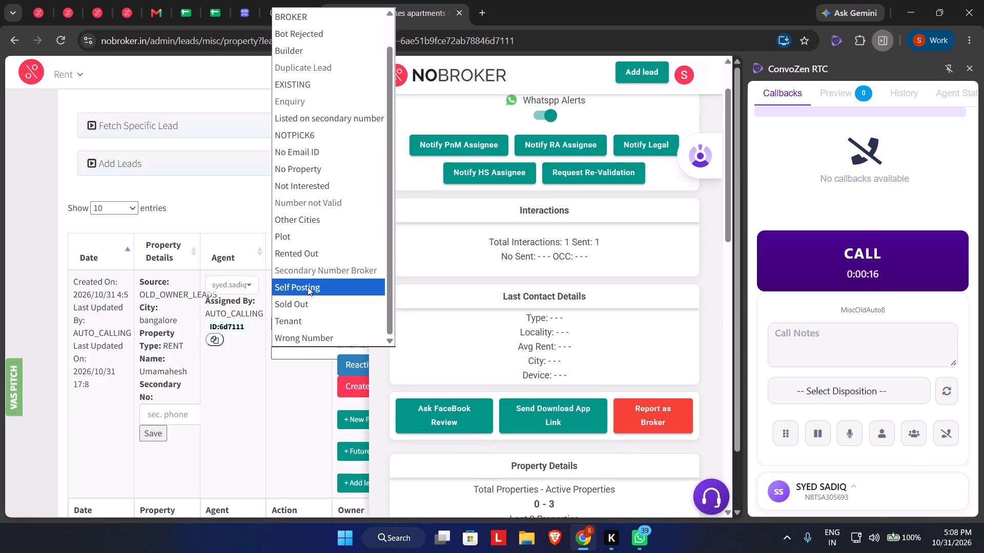
click(309, 251)
Dispose the call as Click Calling, Rejected, Rented Out, and complete the disposition.
click(800, 380)
click(814, 421)
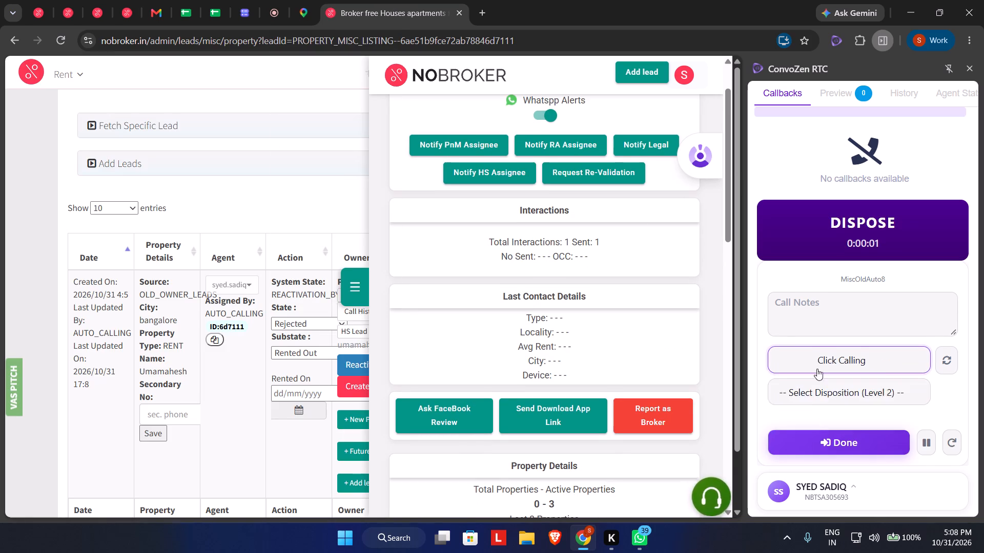
click(816, 363)
click(827, 355)
click(829, 398)
click(844, 493)
click(844, 496)
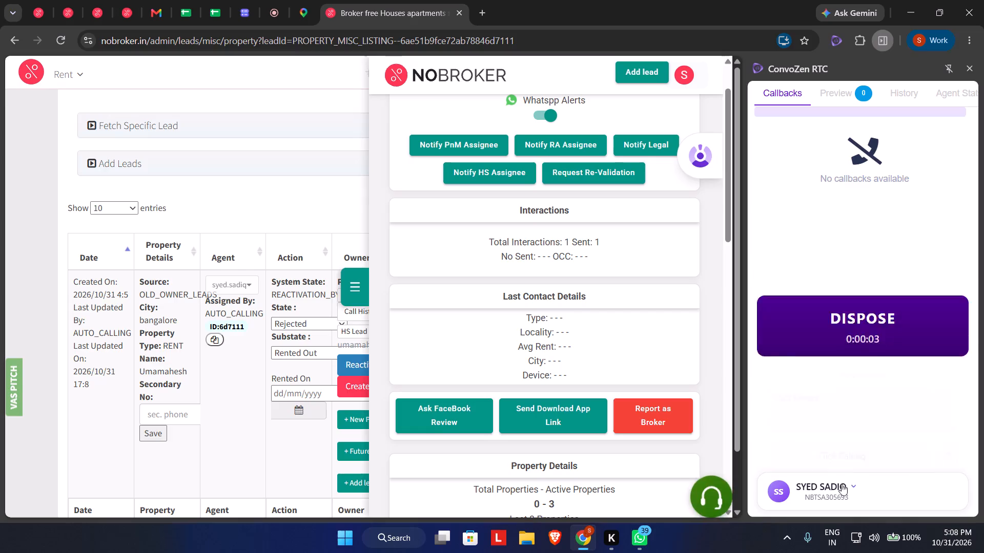
click(842, 483)
click(833, 376)
click(835, 400)
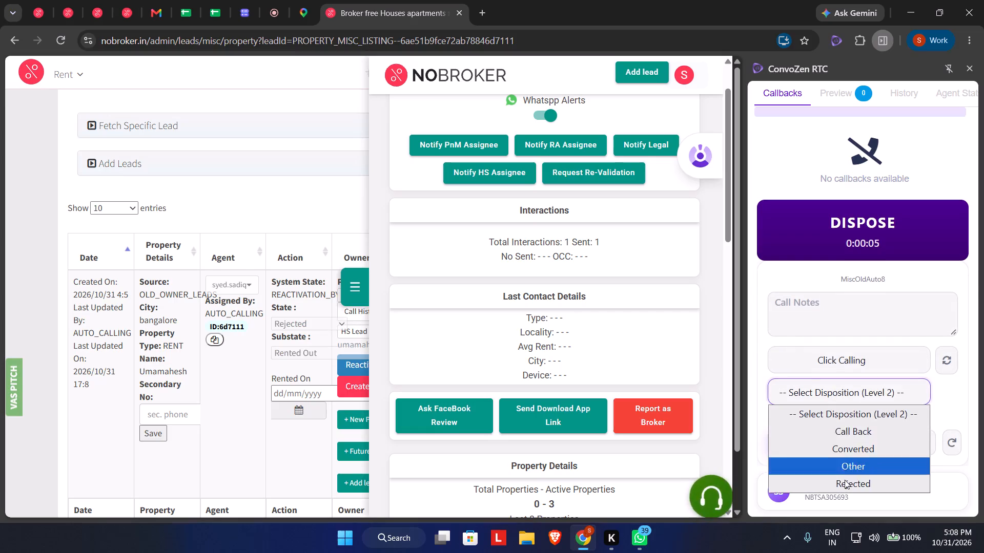
click(845, 482)
click(844, 406)
click(841, 391)
click(839, 355)
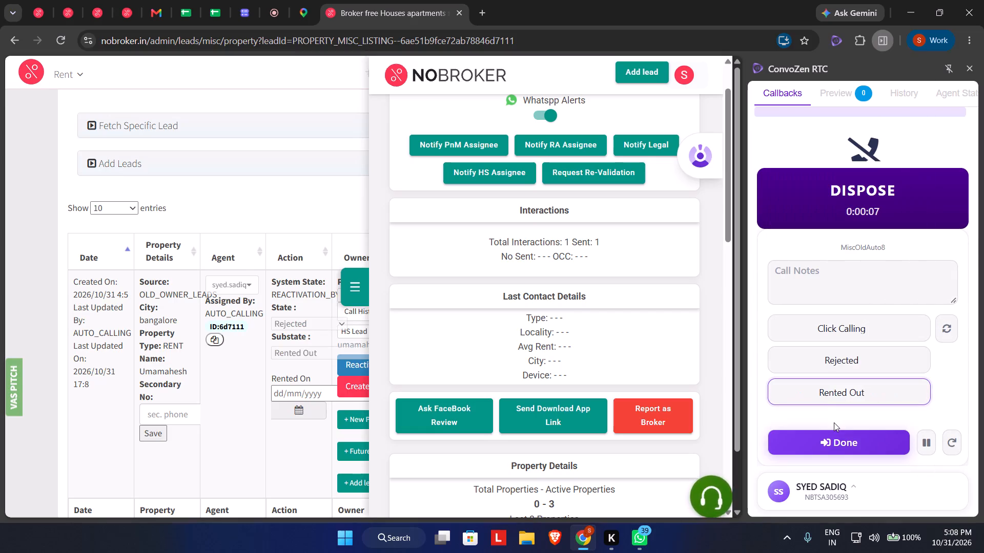
drag(829, 440, 832, 447)
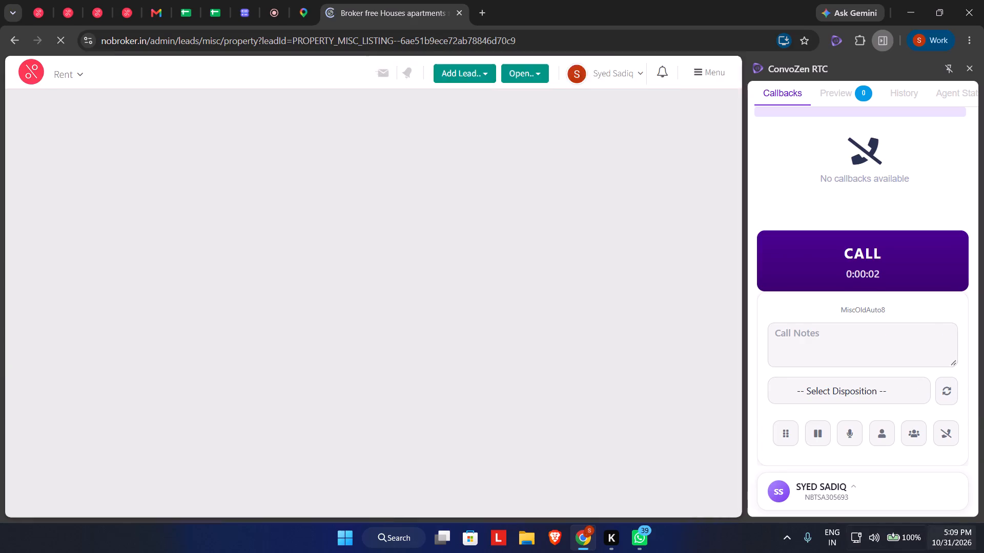
Set the state of the owner lead with the 3 BHK Shanti Apartments flat to Rejected, with substate Wrong Number.
scroll(520, 201, down, 2)
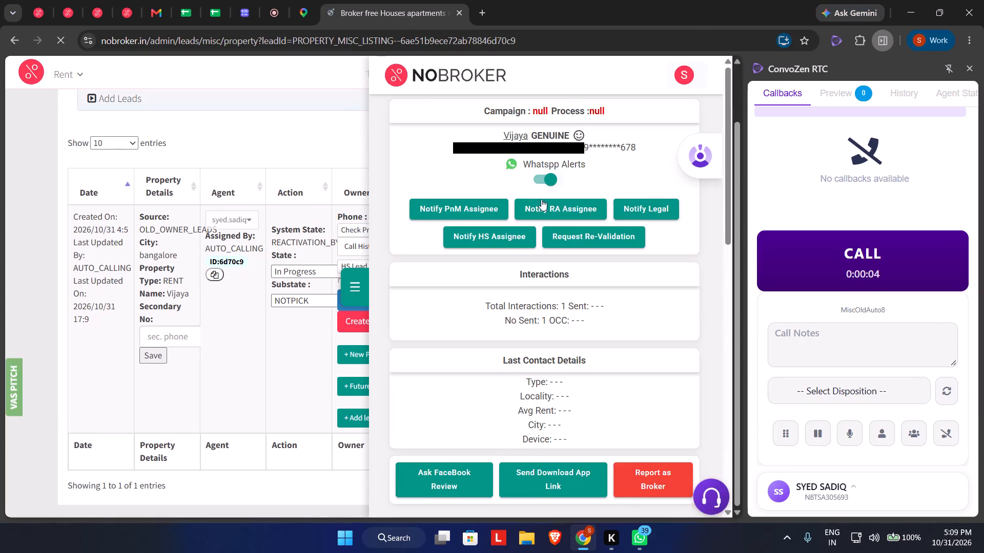
scroll(587, 238, down, 3)
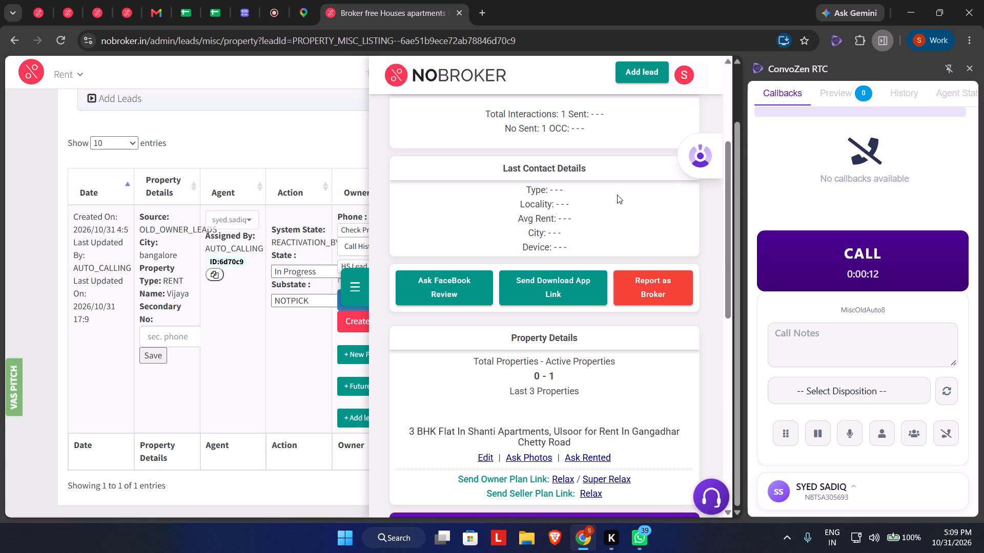
scroll(590, 152, up, 2)
scroll(590, 152, down, 3)
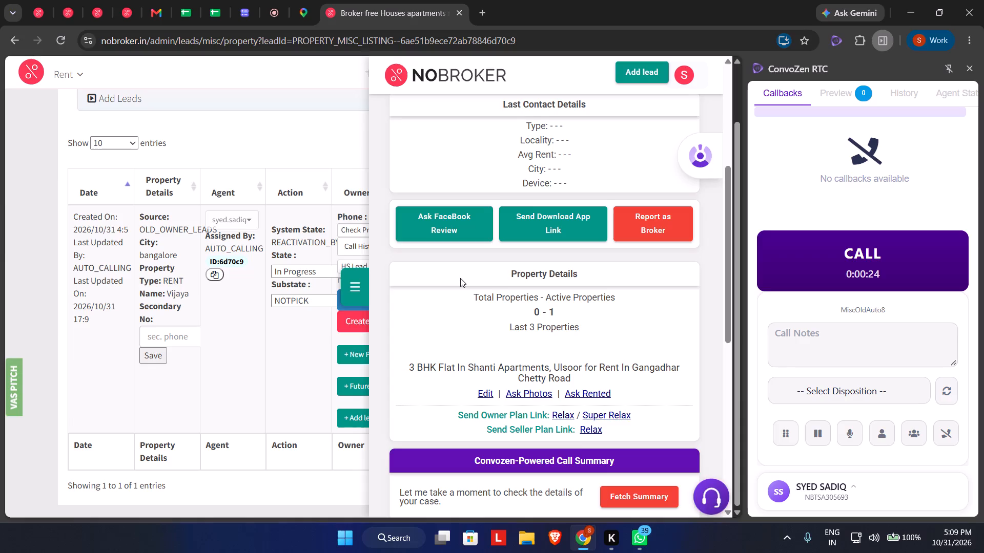
scroll(460, 278, up, 2)
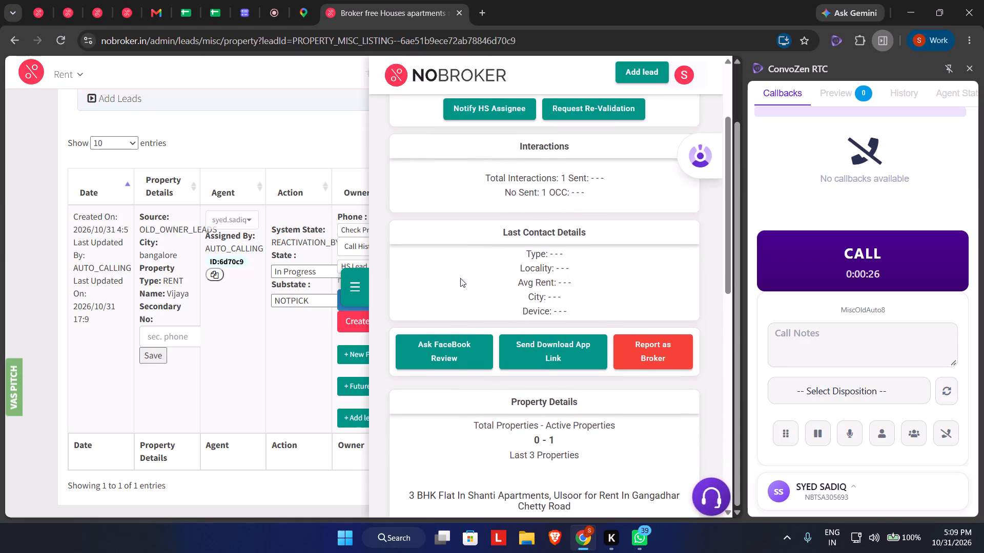
scroll(460, 278, up, 3)
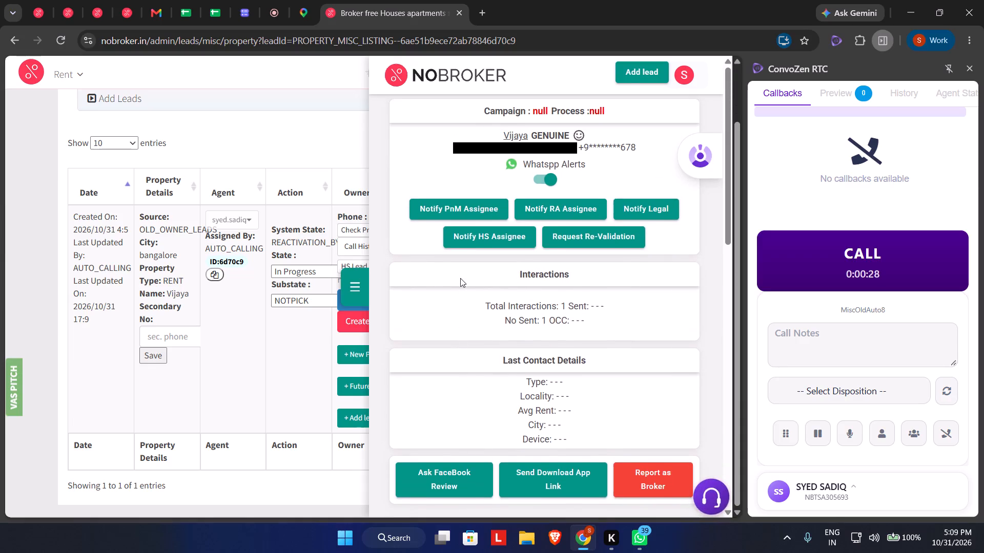
click(302, 268)
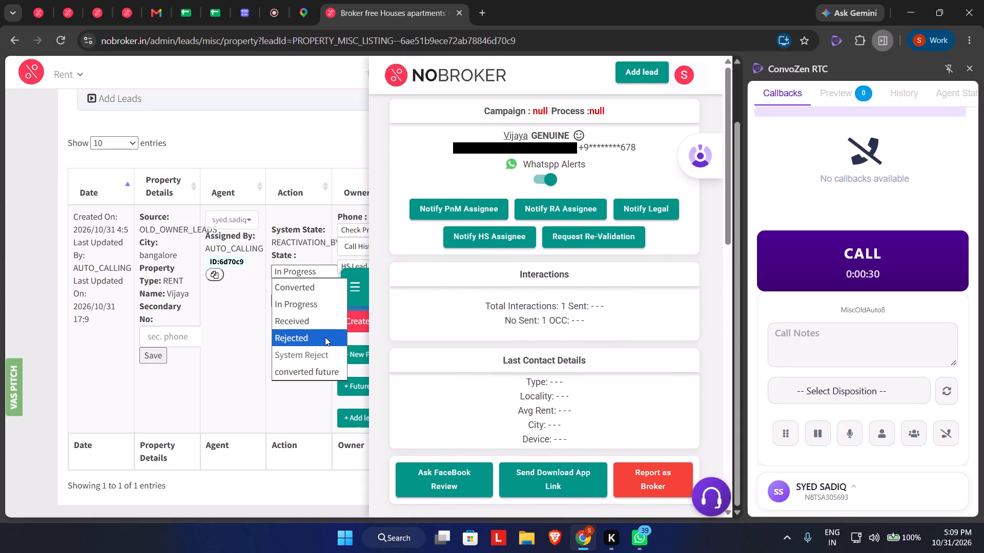
click(288, 336)
click(307, 295)
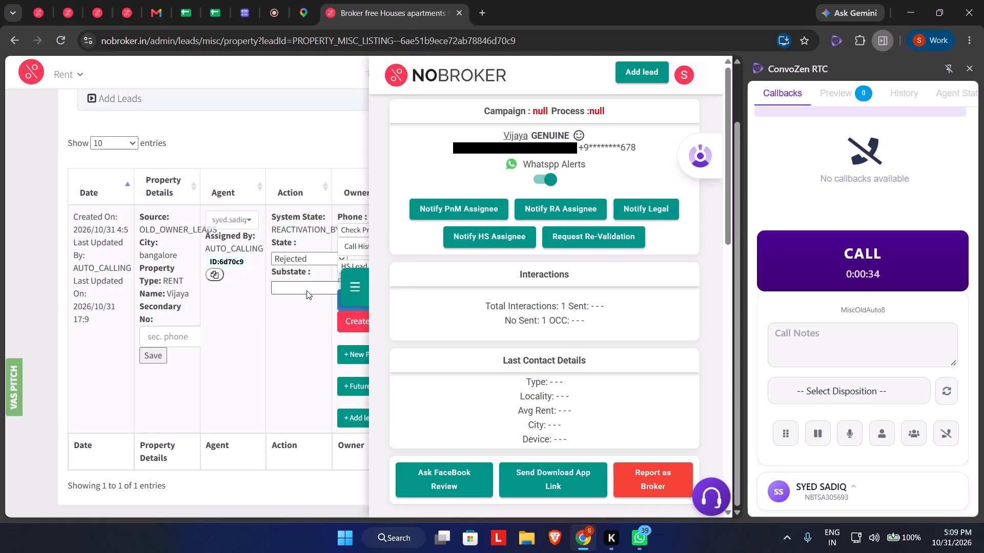
click(306, 290)
scroll(301, 262, down, 8)
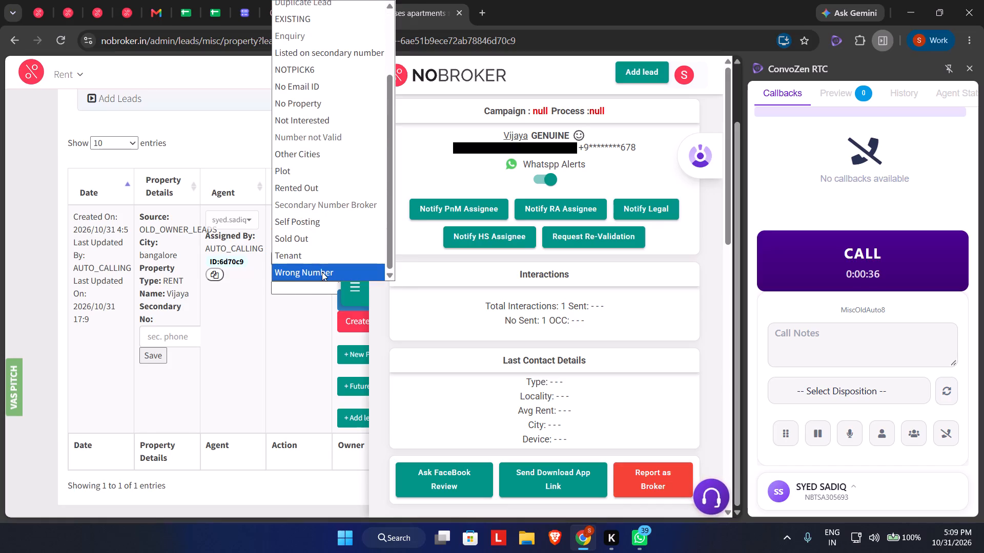
click(322, 272)
Select the dispositions Click Calling, Rejected and Invalid or Wrong Number, end the call, and complete the disposition.
click(801, 384)
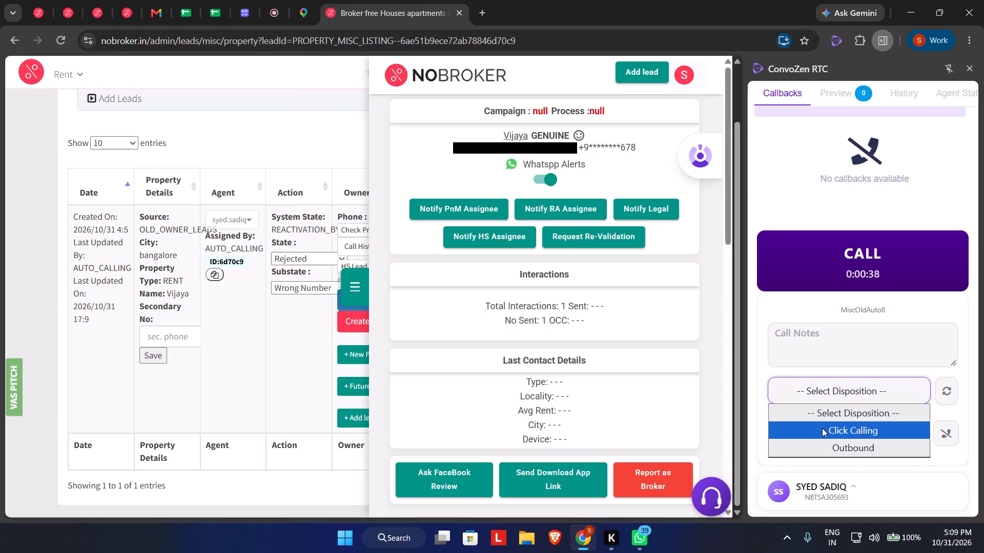
click(822, 428)
click(819, 400)
click(839, 481)
click(838, 373)
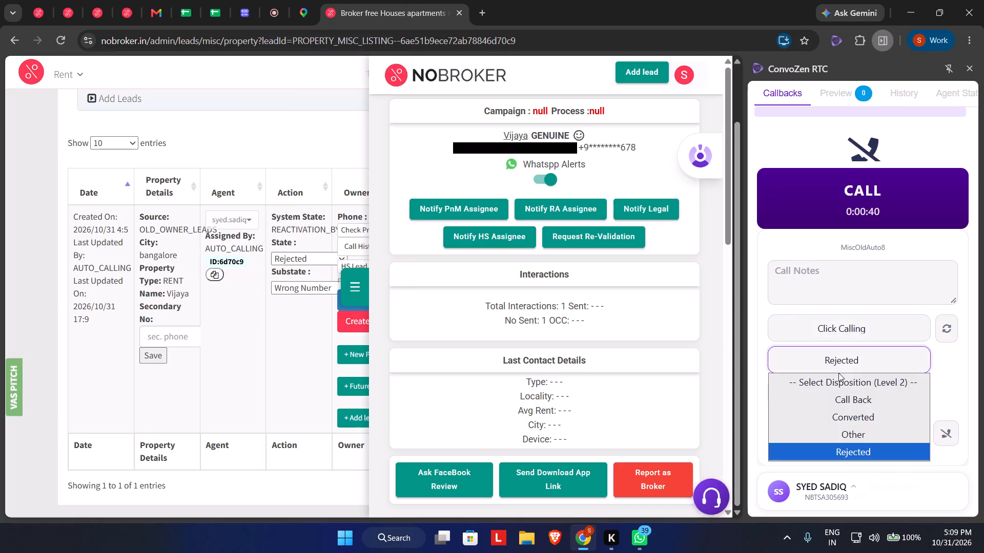
click(838, 365)
click(838, 383)
scroll(834, 360, down, 2)
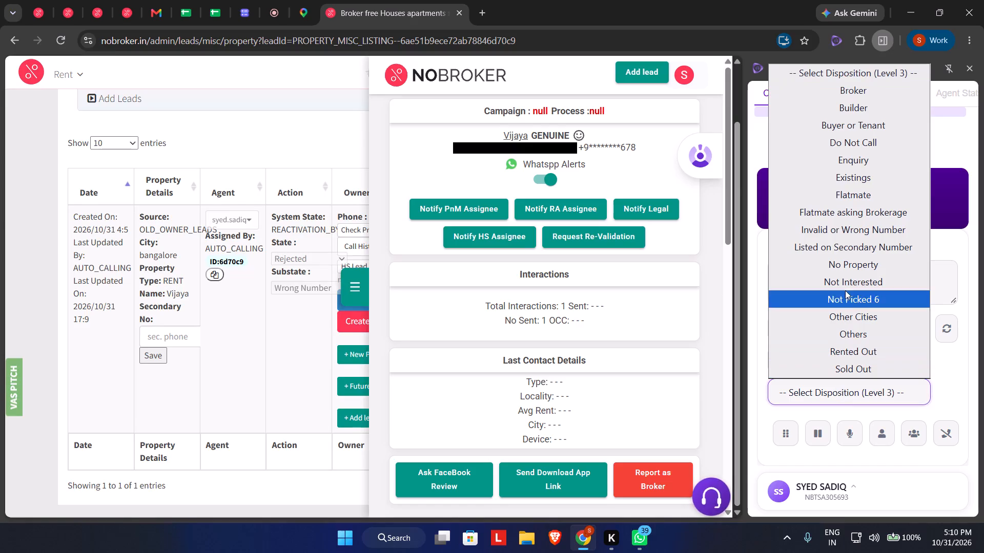
click(855, 227)
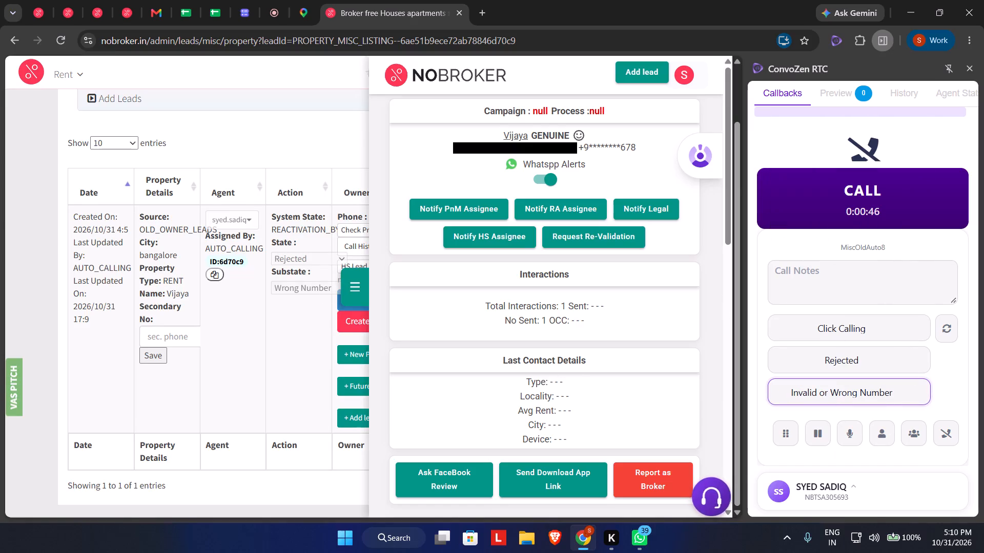
click(937, 442)
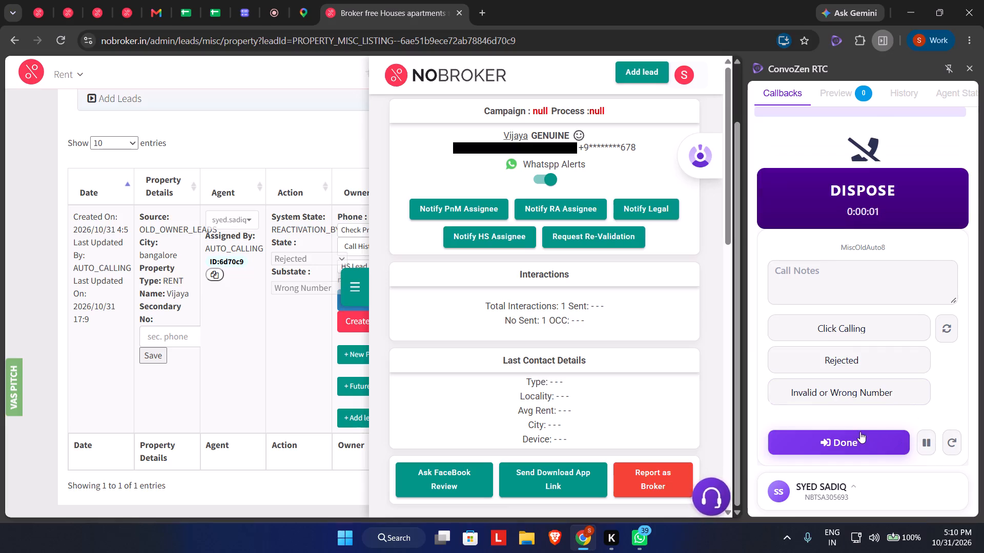
click(835, 442)
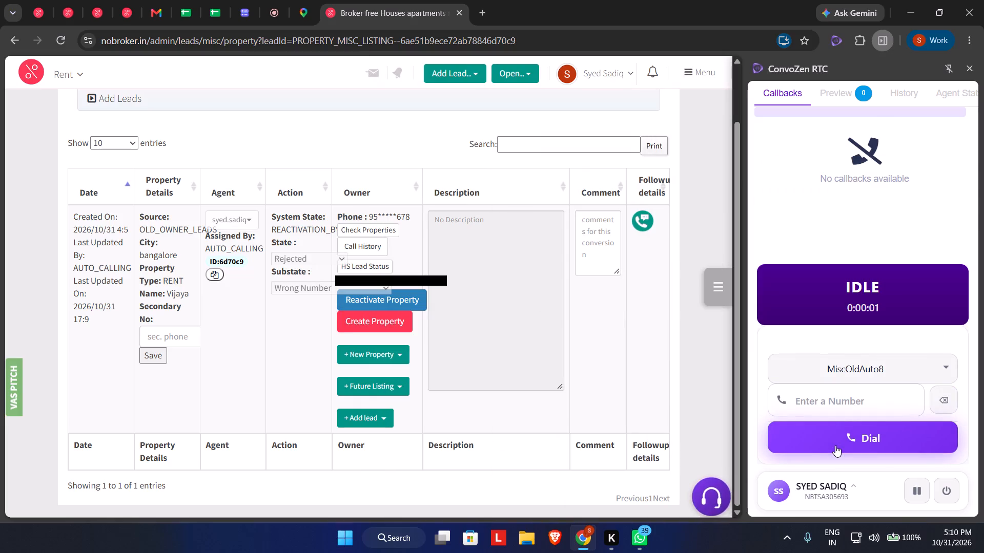
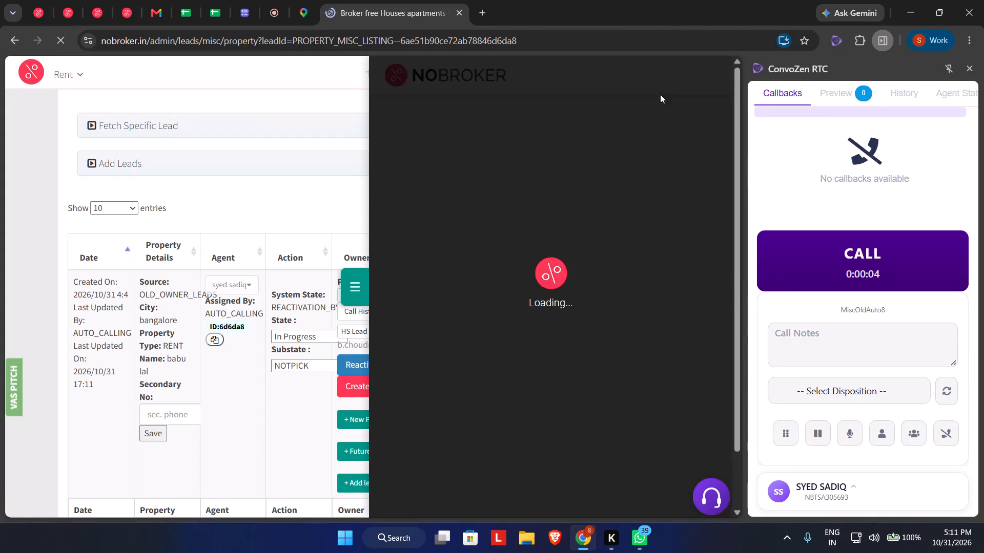
Set the state of the owner lead with the Kalkere, Banjara Layout and Horamavu houses to Rejected, with substate Rented Out.
scroll(526, 247, down, 1)
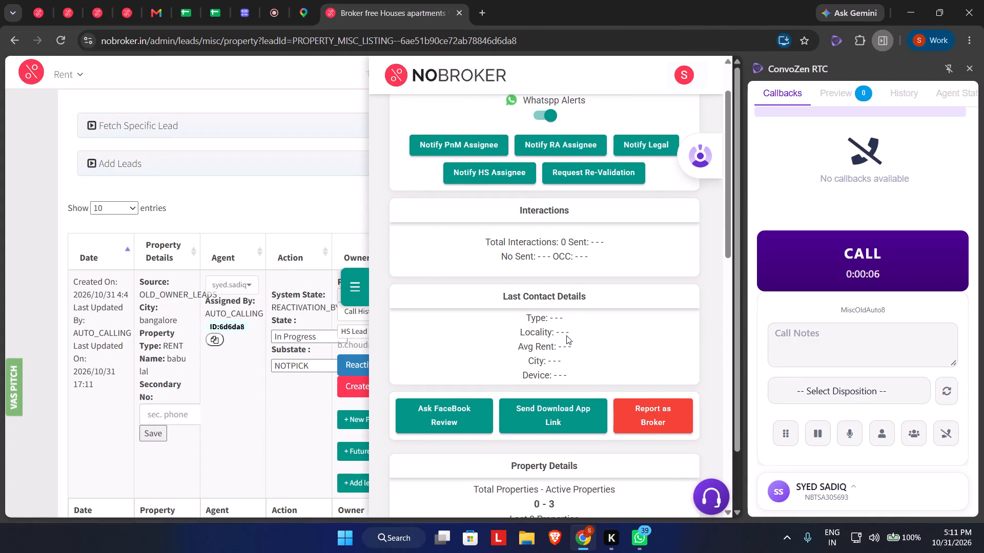
scroll(569, 354, down, 3)
scroll(610, 366, down, 1)
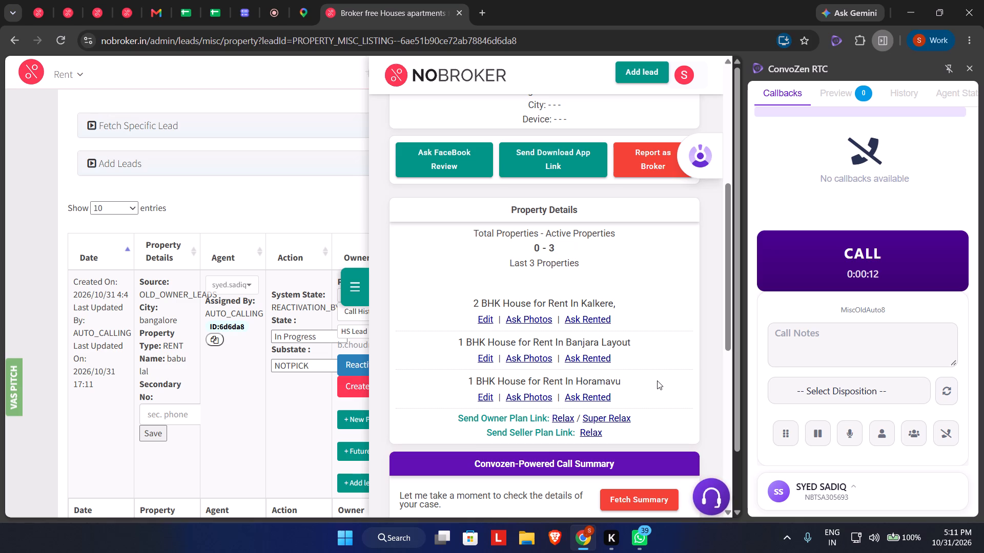
click(301, 341)
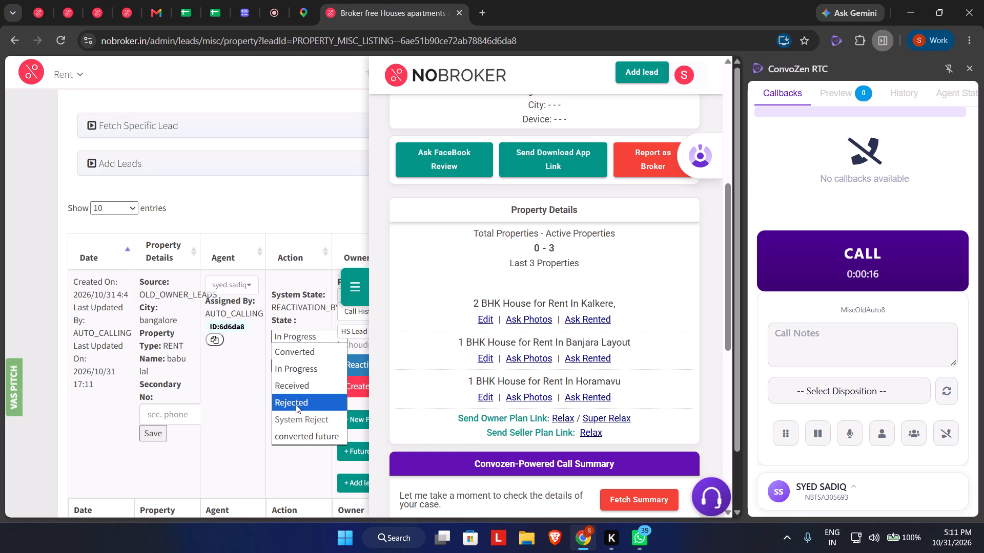
click(295, 405)
click(308, 357)
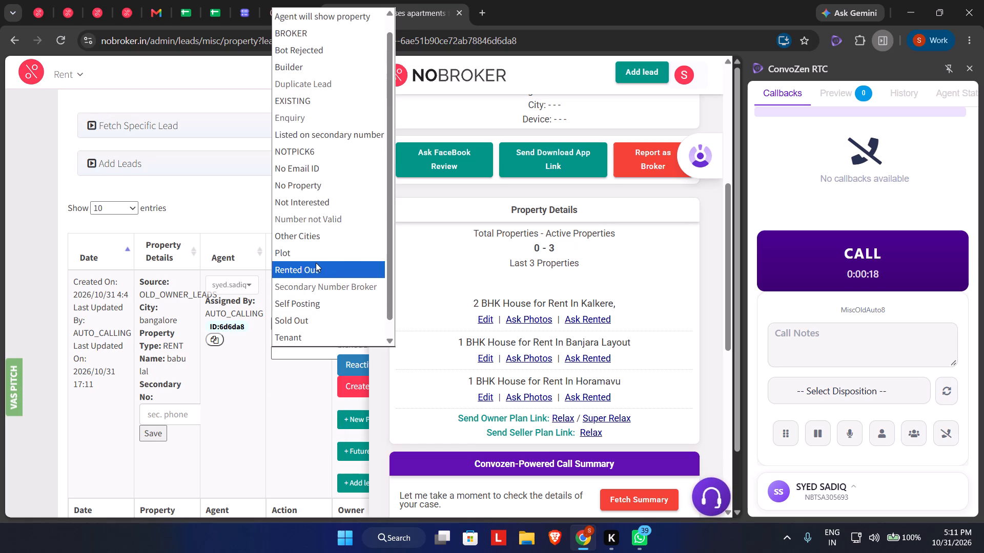
click(316, 264)
Dispose the call as Click Calling, Rejected, Rented Out, and complete the disposition.
click(885, 395)
click(872, 430)
click(874, 406)
click(902, 387)
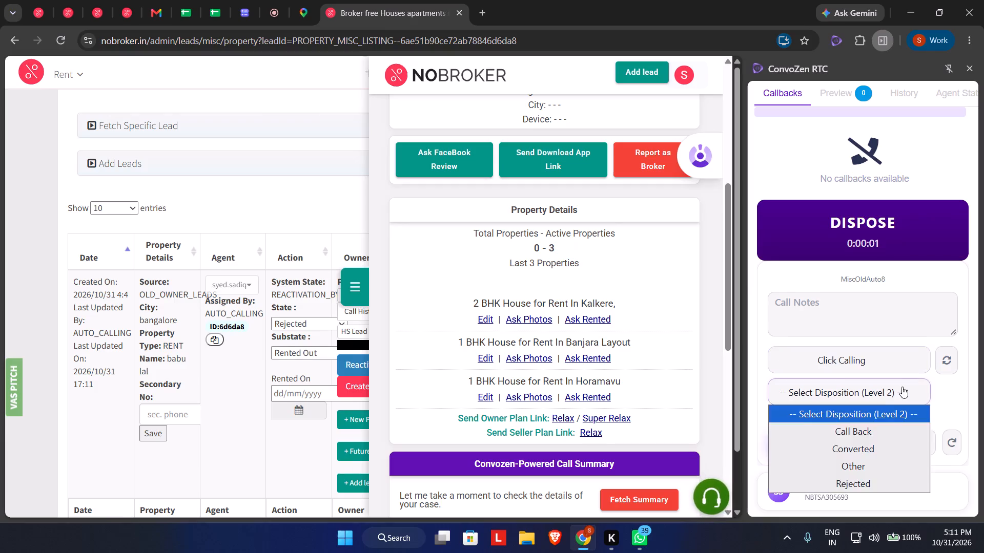
click(869, 478)
click(879, 400)
click(873, 348)
click(814, 446)
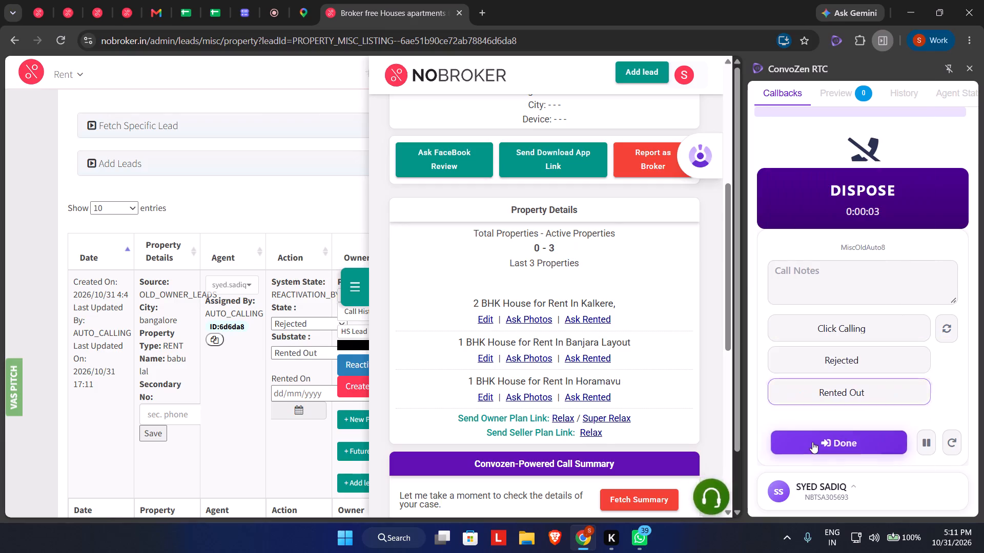
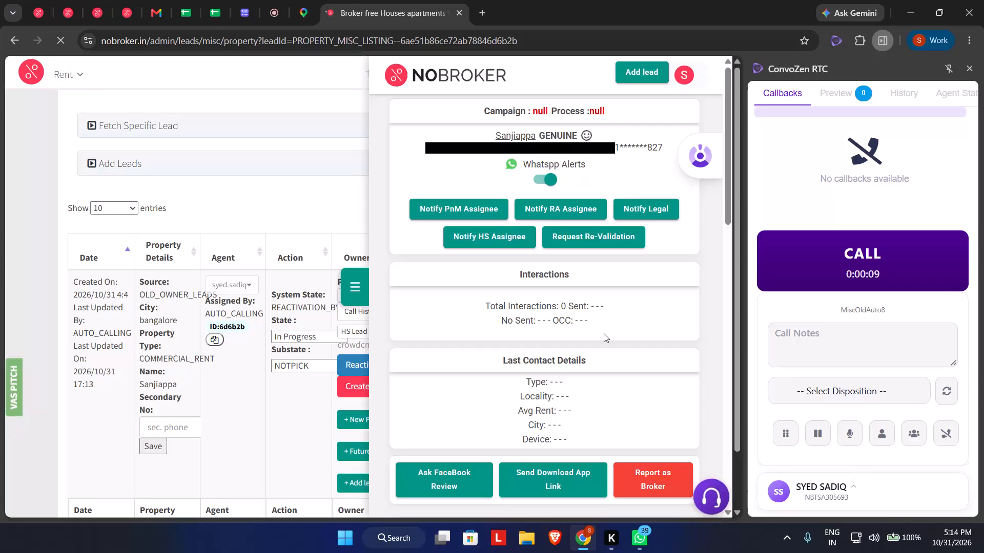
Check the current owner lead's properties and bring up their listings in the listing dashboard.
scroll(608, 352, down, 4)
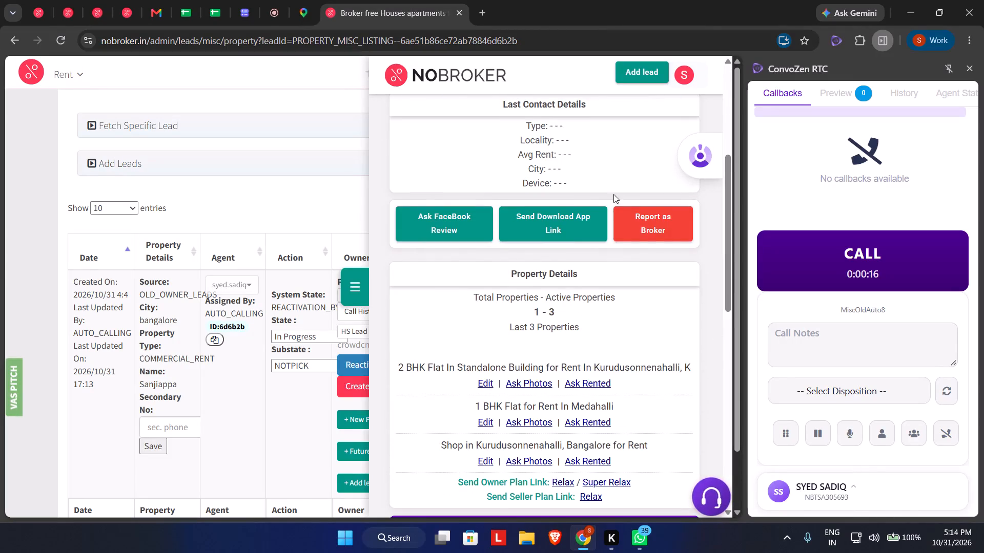
click(338, 297)
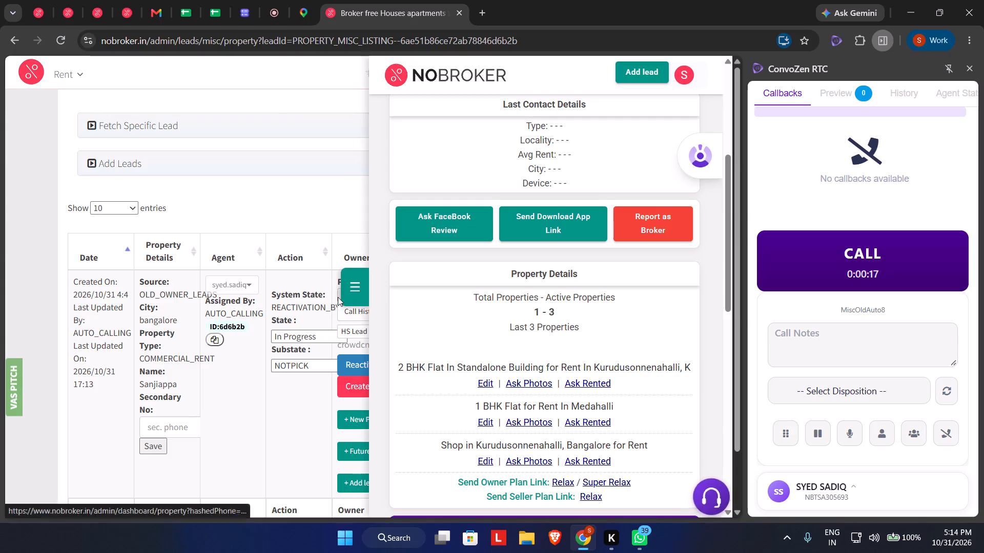
scroll(480, 393, down, 16)
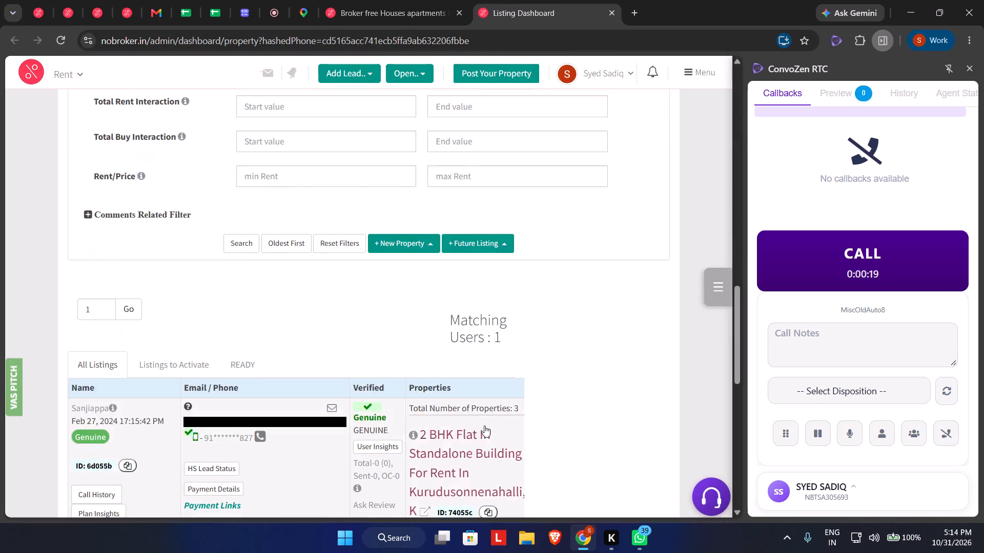
scroll(483, 427, down, 4)
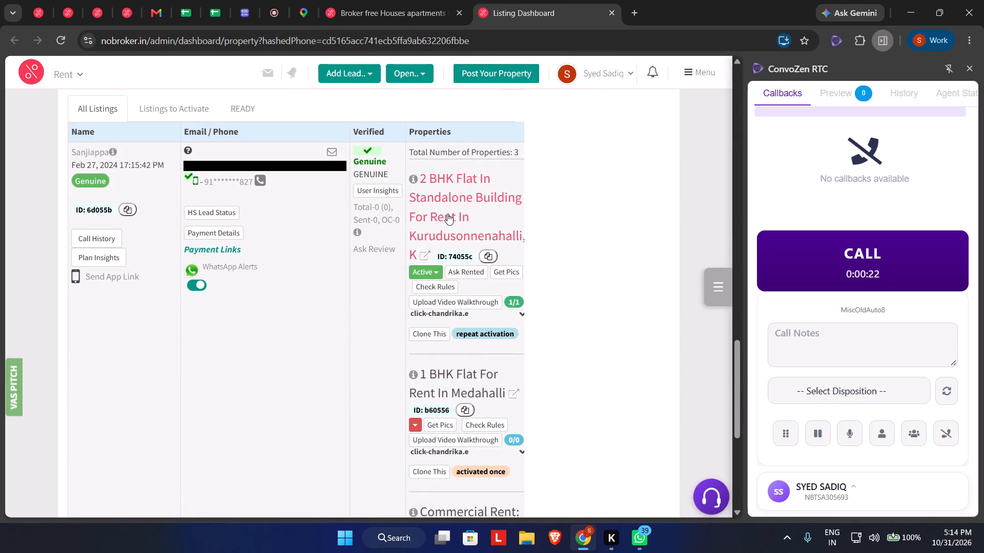
Open the 2 BHK flat in Kurudusonnenahalli and review its rent and locality details, reading the street address to its end.
click(447, 214)
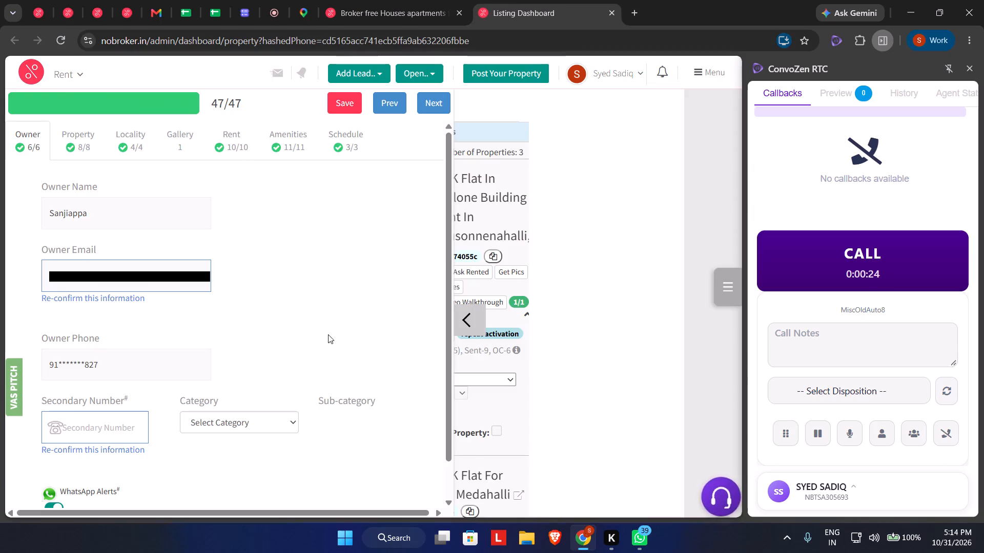
click(234, 130)
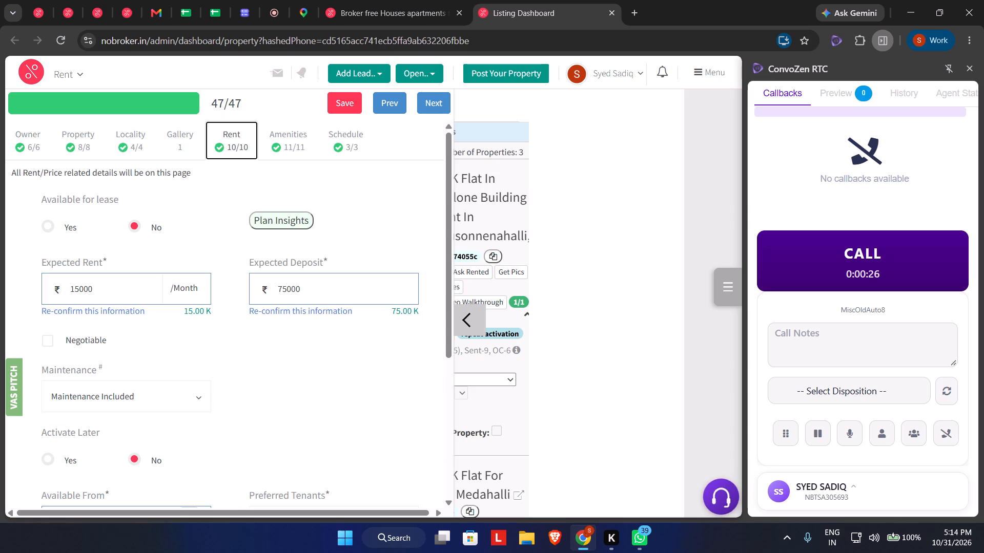
click(126, 139)
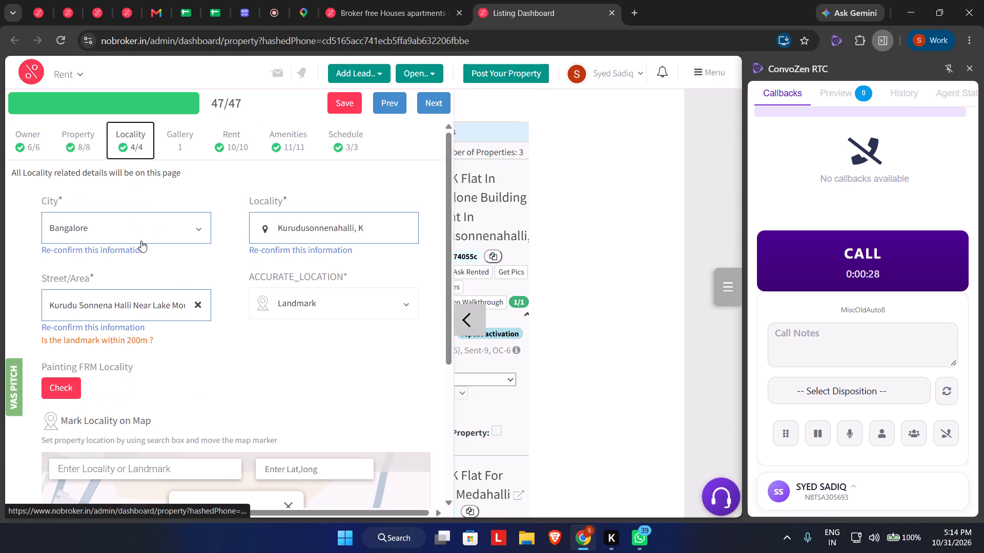
click(109, 316)
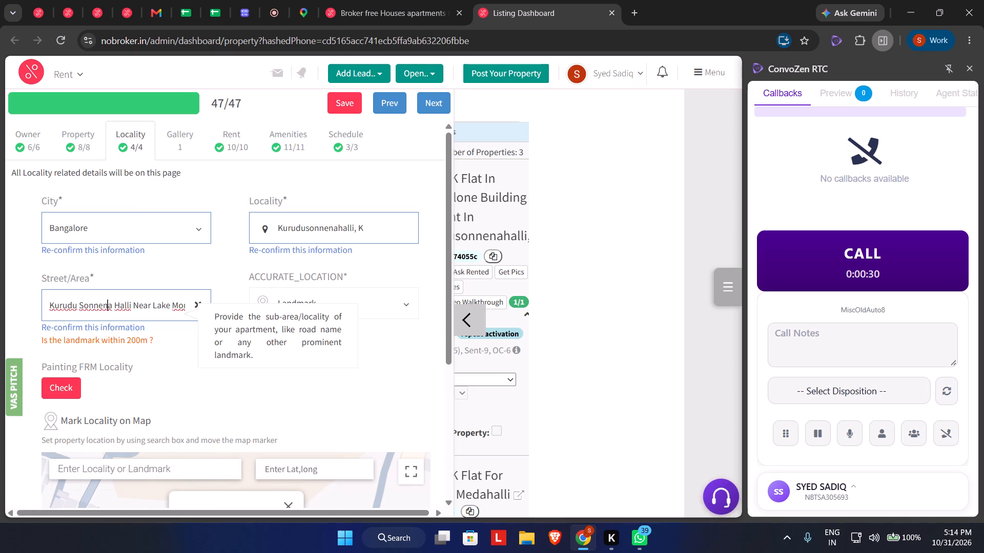
key(Right)
key(Right)
key(Right)
key(Right)
key(Right)
key(Right)
key(Right)
key(Right)
key(Right)
key(Right)
key(Right)
key(Right)
key(Right)
key(Right)
key(Right)
key(Right)
key(Right)
key(Right)
key(Right)
key(Right)
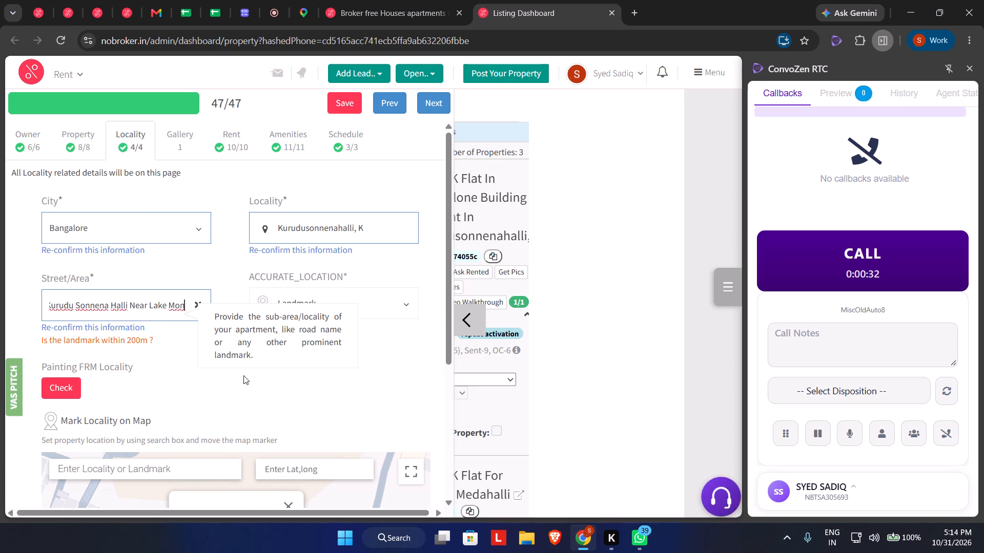
key(Right)
key(Right)
key(Right)
key(Right)
key(Right)
key(Right)
key(Right)
key(Right)
key(Right)
key(Right)
key(Right)
key(Right)
key(Right)
key(Right)
key(Right)
key(Right)
key(Right)
key(Right)
key(Right)
key(Right)
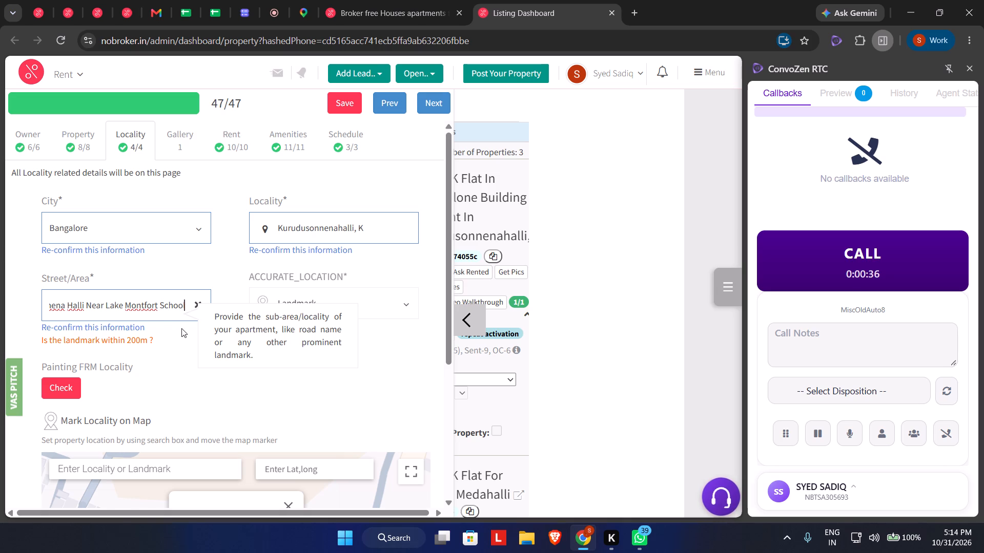
click(366, 233)
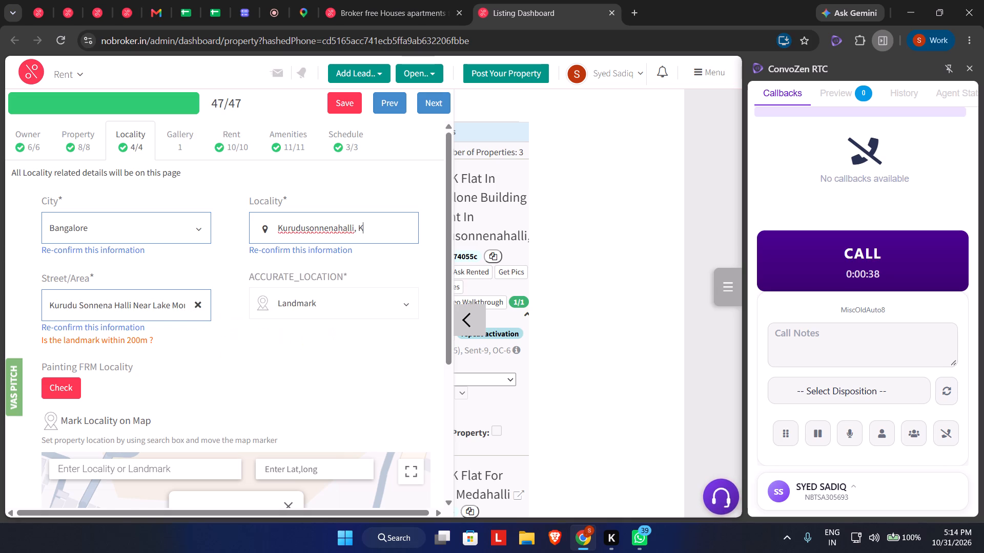
click(212, 340)
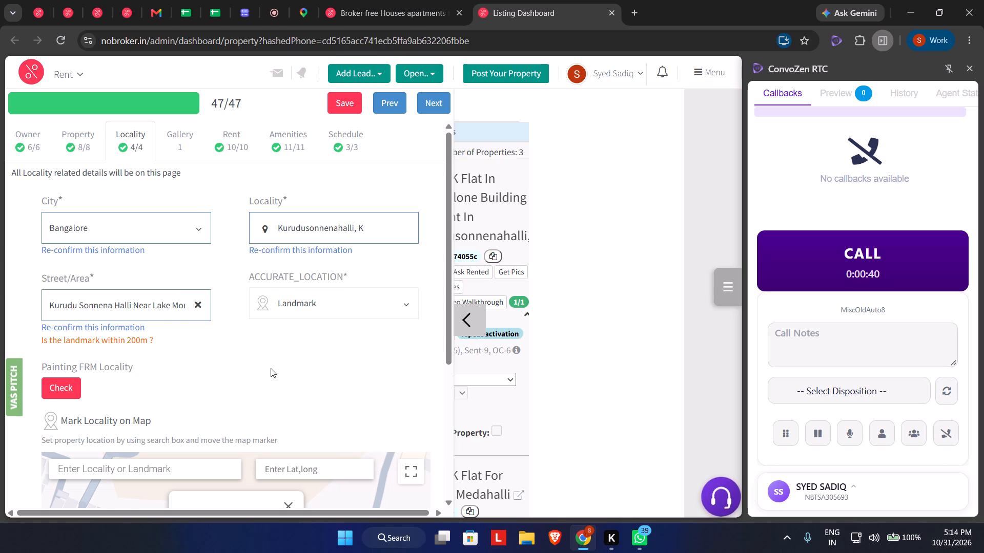
scroll(271, 368, down, 1)
scroll(271, 368, up, 4)
Review the 2 BHK flat's property, owner, amenities and rent details, and close its editing form.
click(85, 137)
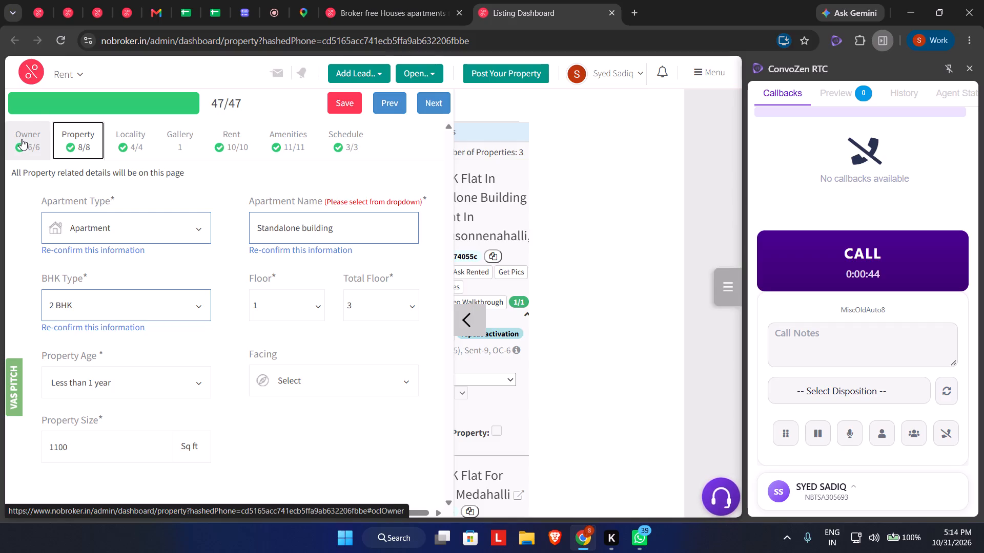
click(19, 140)
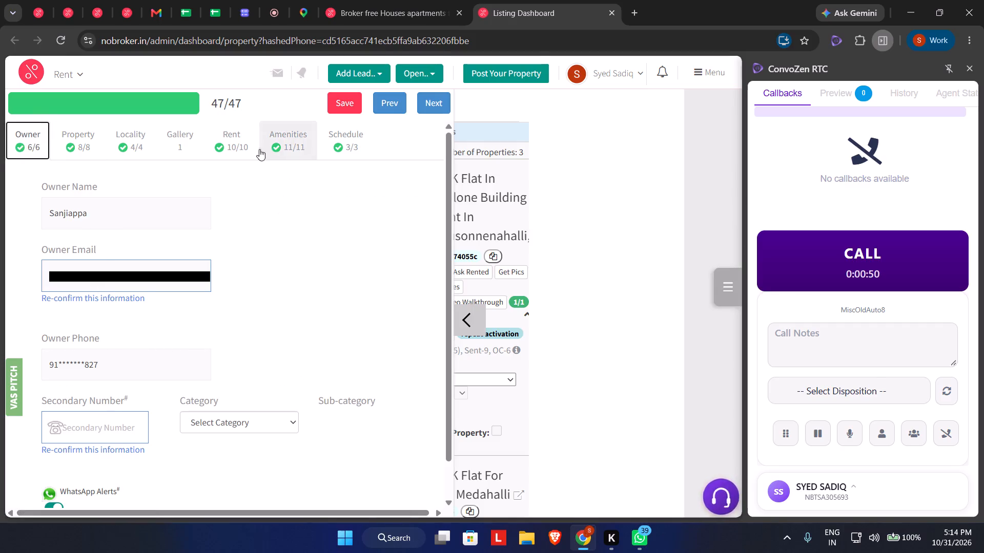
click(290, 149)
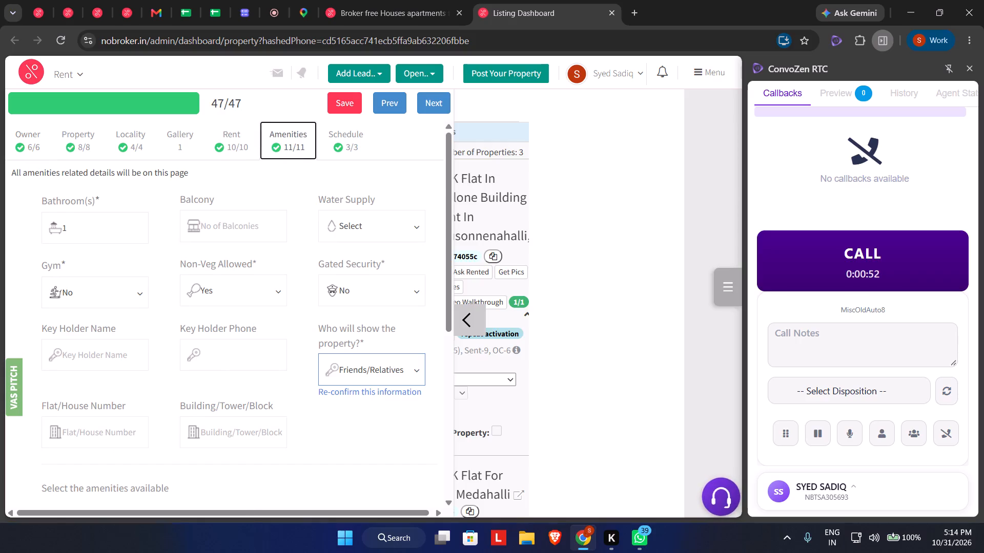
scroll(281, 360, down, 5)
scroll(281, 361, up, 6)
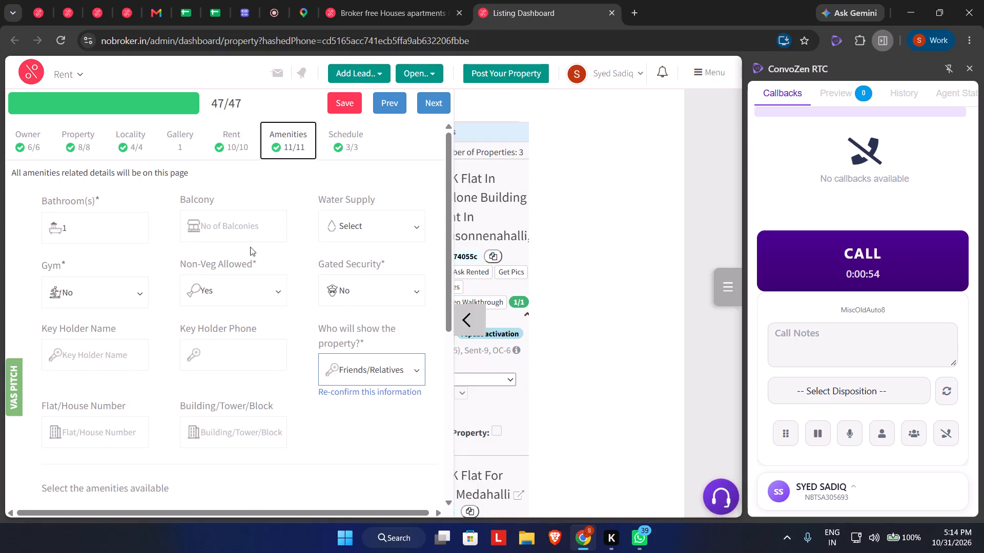
click(226, 146)
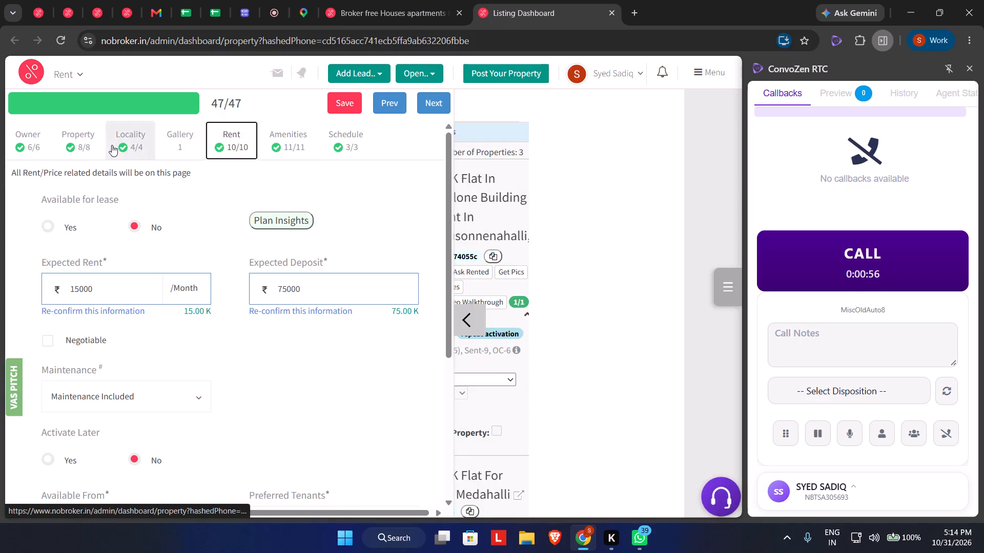
click(23, 139)
click(69, 141)
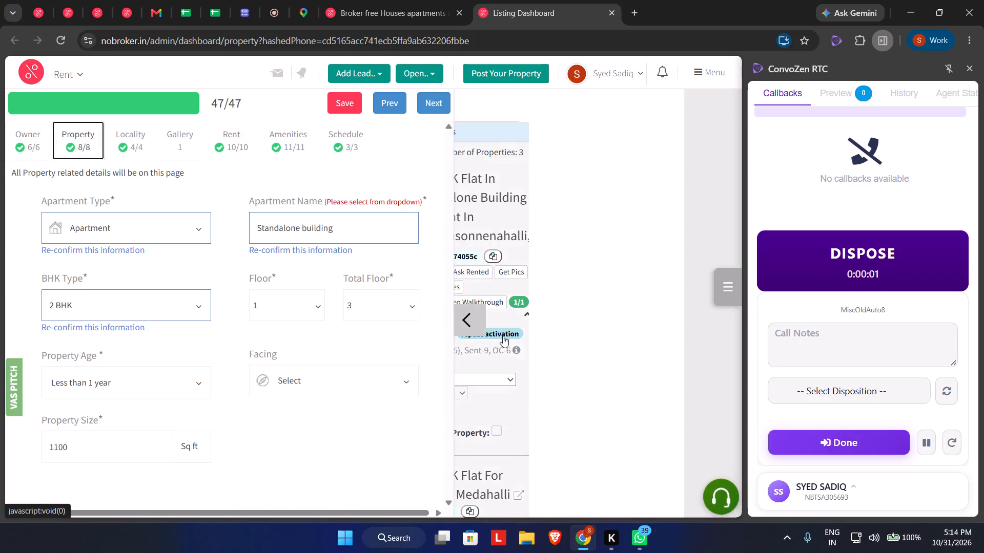
click(467, 319)
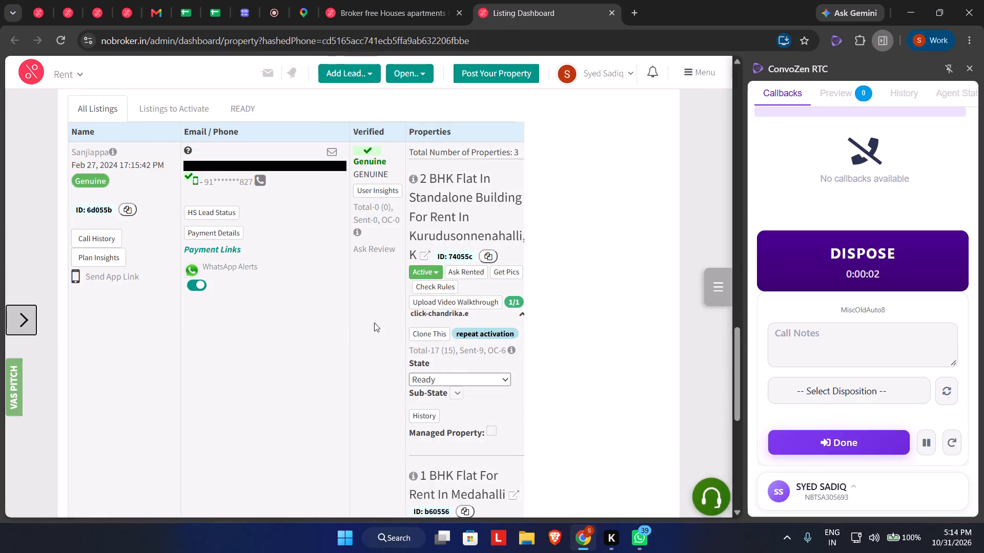
Reopen the Kurudusonnenahalli 2 BHK flat, set its Available From date to 31-10-2026, and save the property.
click(449, 206)
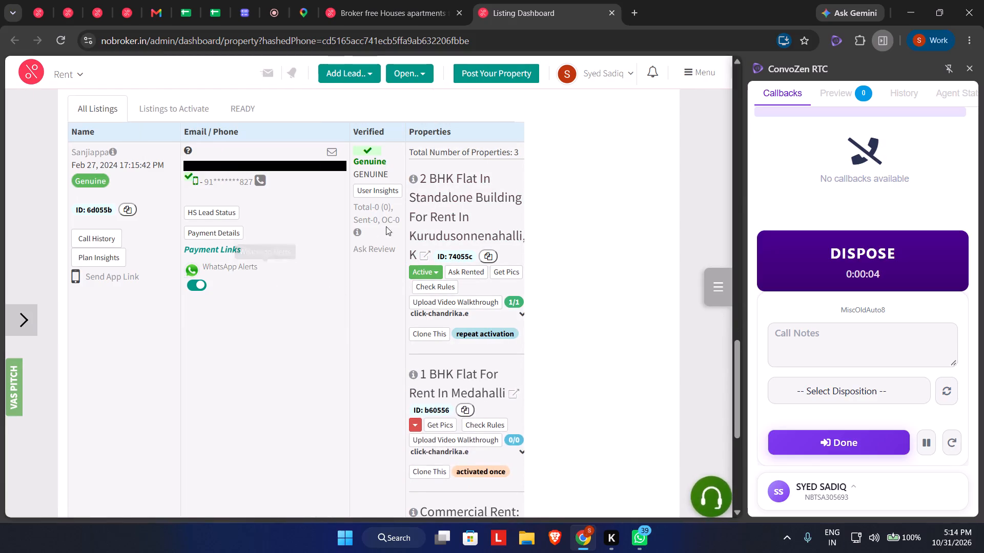
click(432, 207)
scroll(293, 338, down, 1)
scroll(171, 217, up, 3)
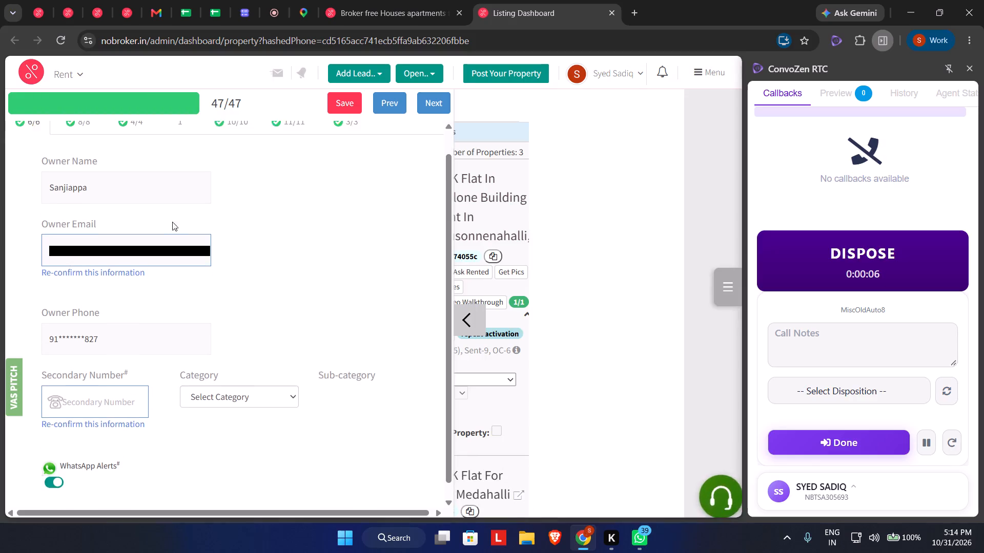
click(221, 144)
click(232, 143)
scroll(204, 313, down, 4)
click(166, 283)
click(188, 282)
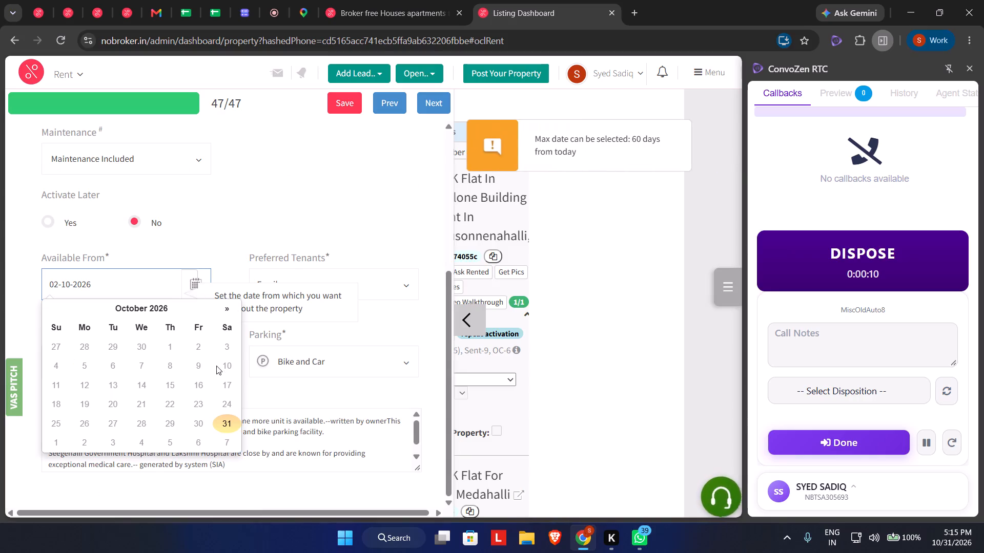
click(228, 430)
click(333, 205)
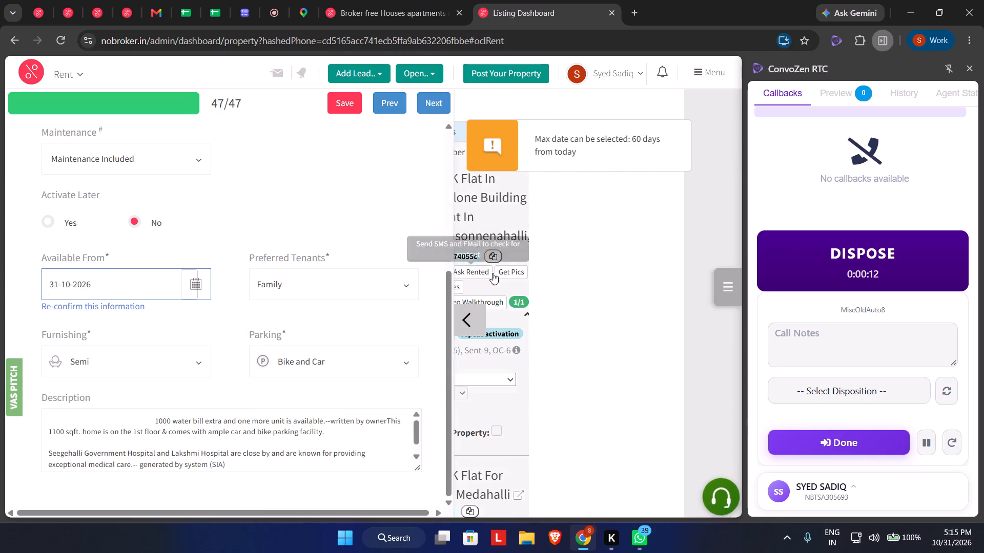
click(333, 106)
Set the state of the Kurudusonnenahalli 2 BHK flat to Reactivation.
click(454, 372)
click(453, 378)
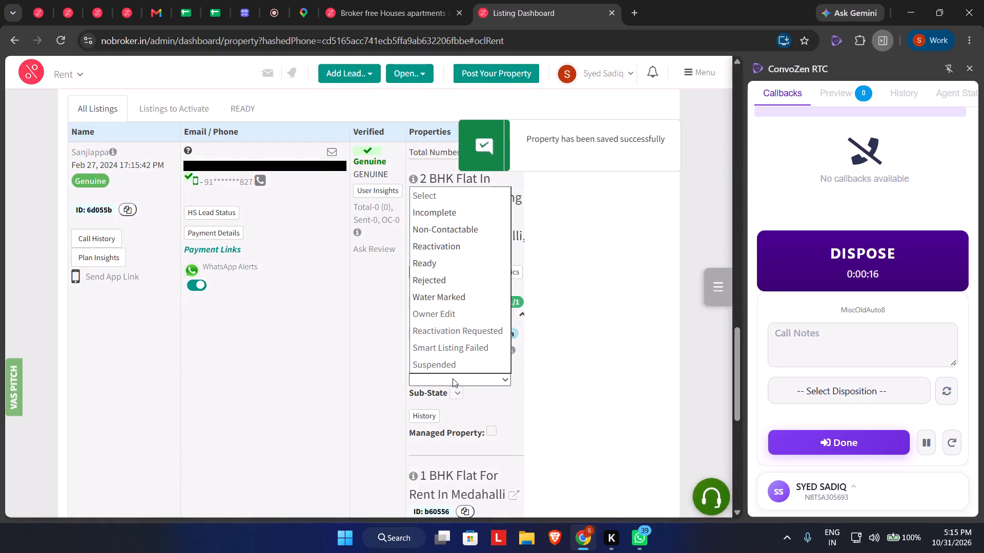
click(440, 246)
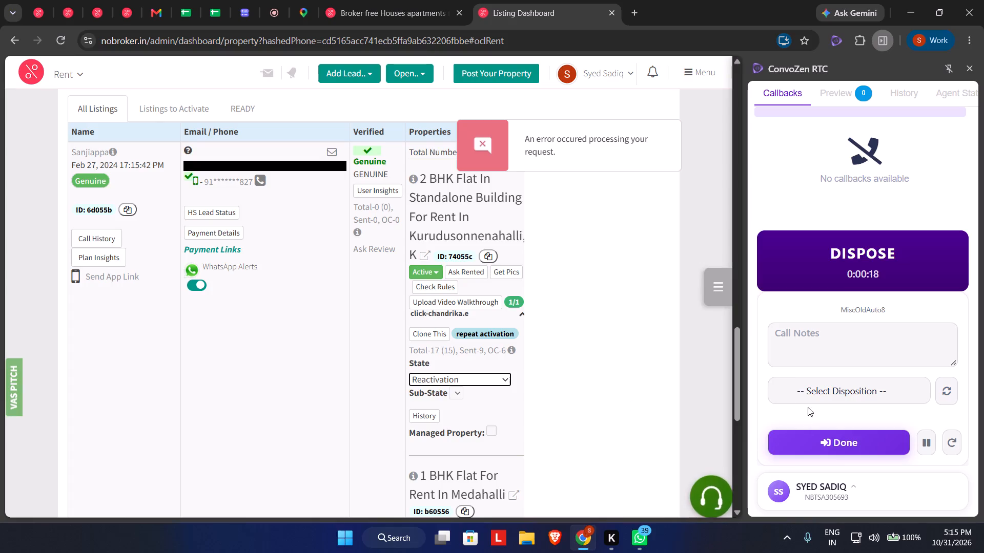
Dispose the call as Click Calling, Converted, Re Activation, and complete the disposition.
click(861, 379)
click(865, 425)
click(854, 391)
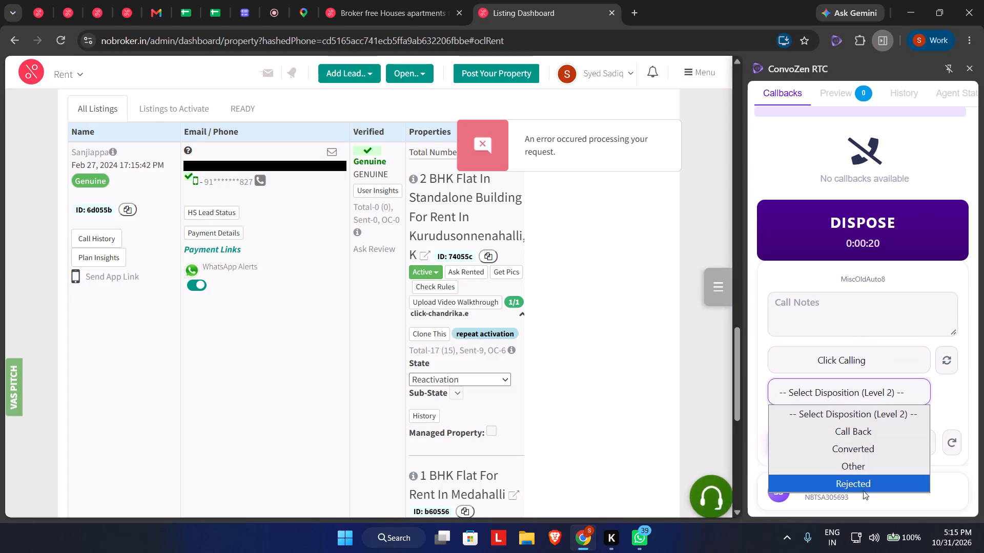
click(854, 444)
click(833, 397)
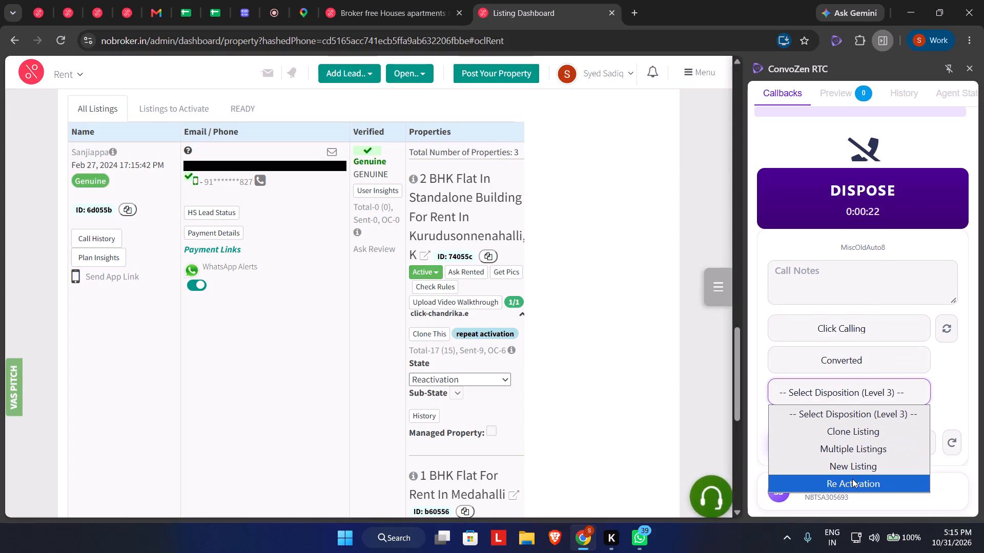
click(852, 484)
click(830, 437)
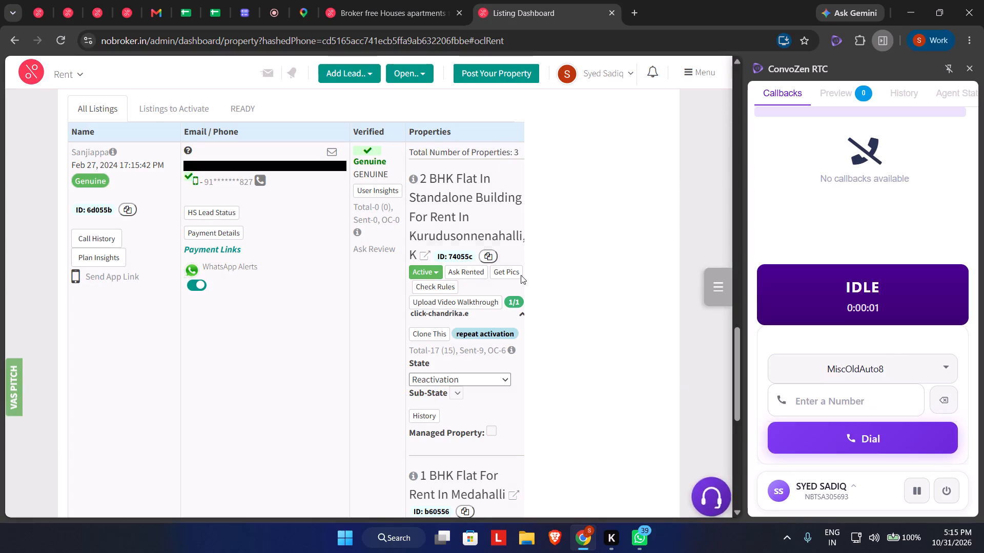
Reload the listing dashboard and look over the owner's listings and the 2 BHK flat's status after the reactivation.
click(53, 42)
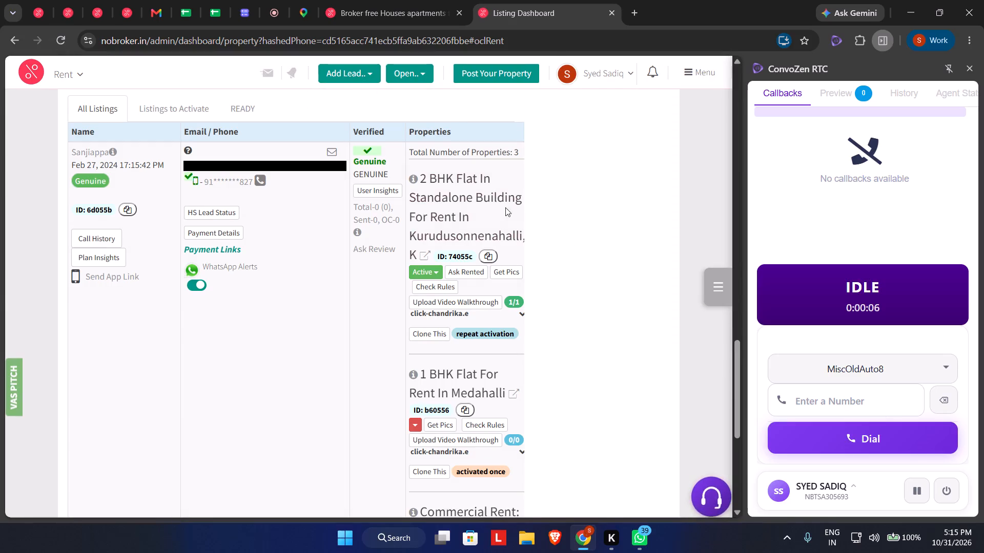
scroll(563, 254, down, 4)
scroll(564, 257, up, 1)
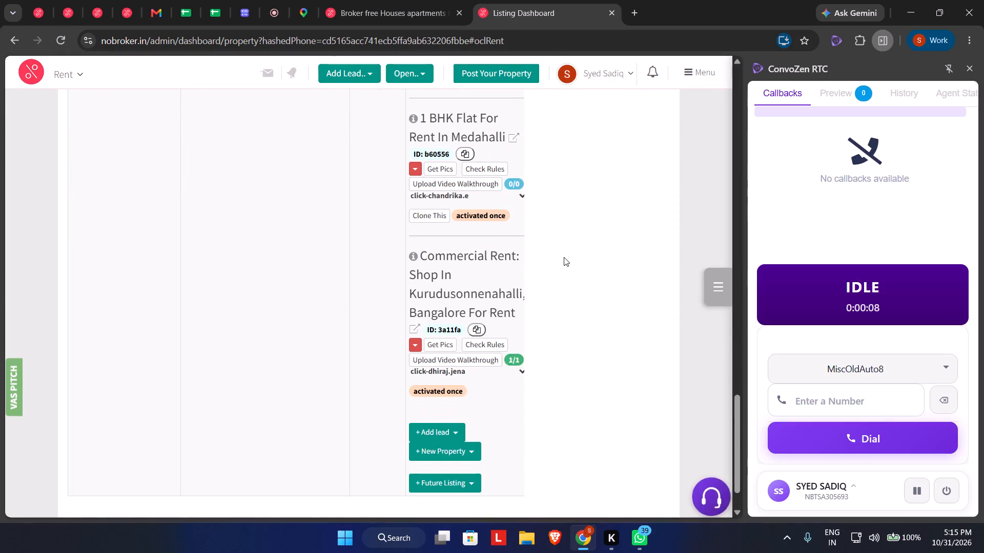
scroll(564, 257, up, 3)
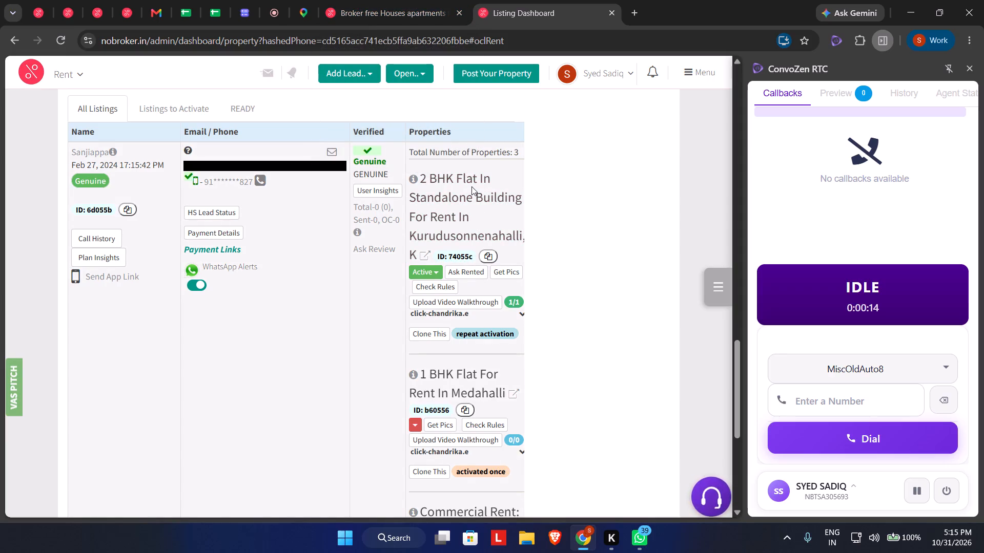
click(519, 315)
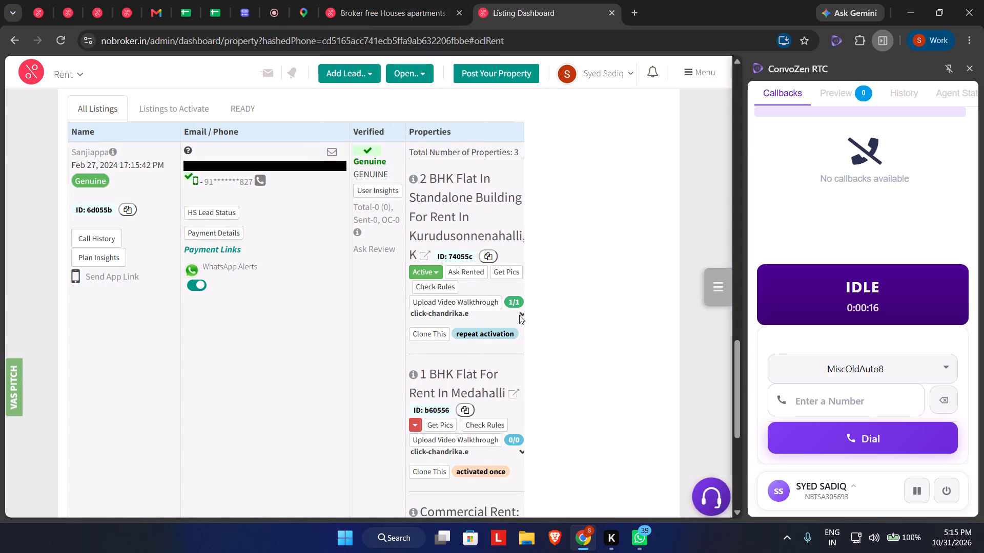
click(520, 313)
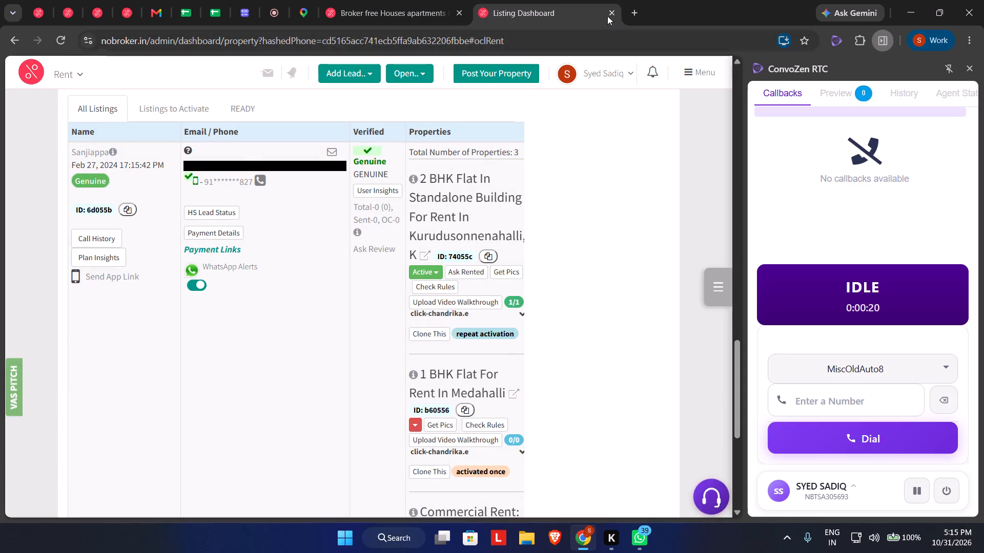
Return to the commercial rent owner lead and set its state to Converted.
click(409, 0)
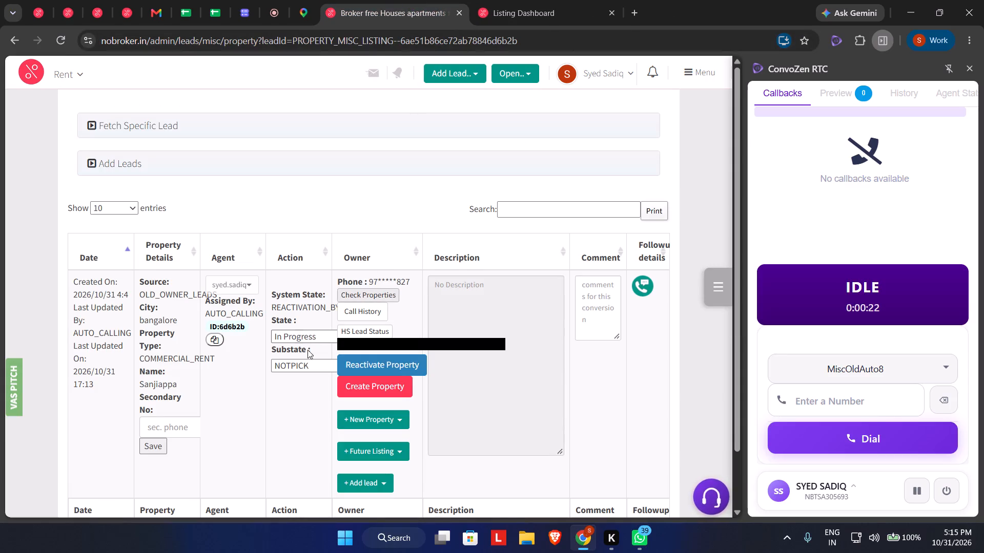
click(304, 332)
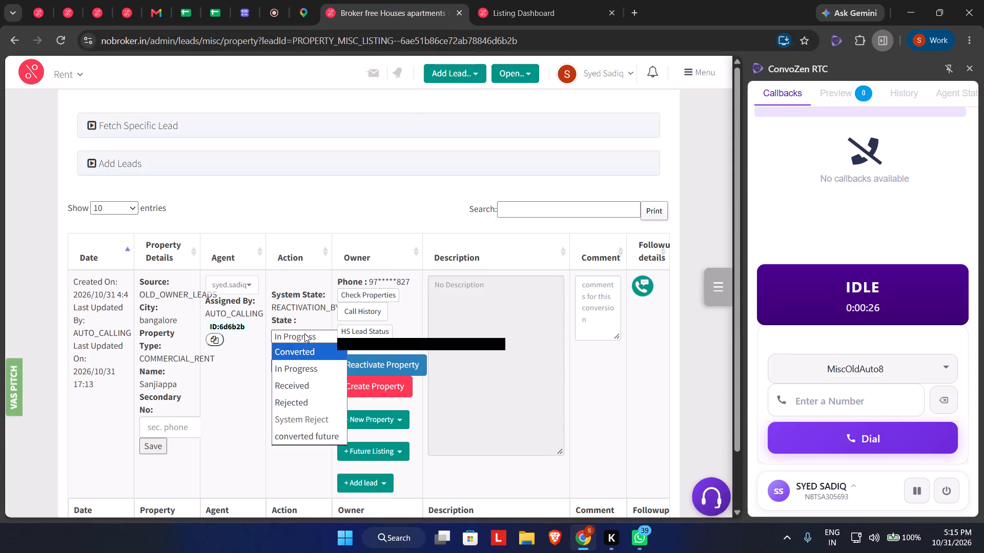
double_click(302, 337)
click(298, 353)
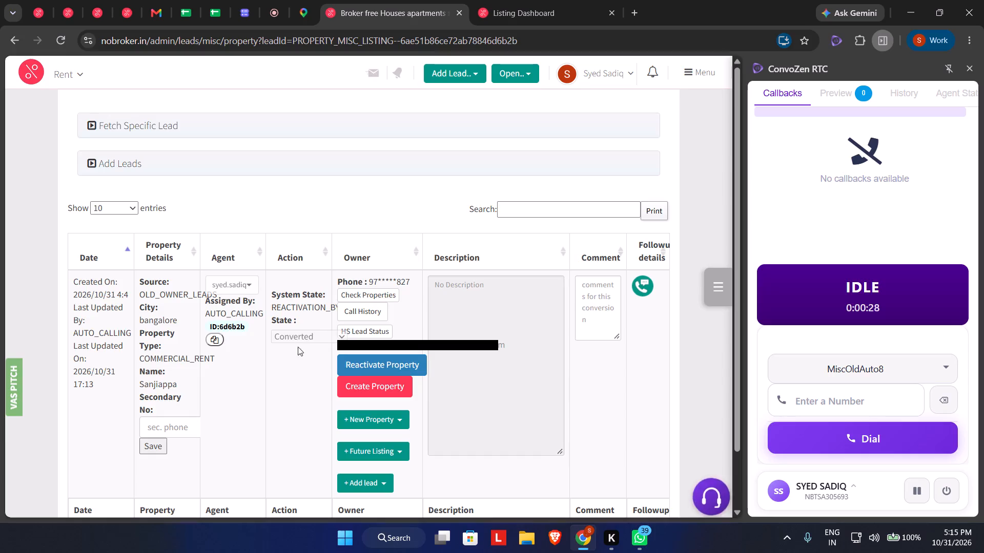
Review the owner's 2 BHK, 1 BHK and commercial shop listings on the listing dashboard, and close the dashboard.
click(547, 0)
scroll(419, 280, down, 4)
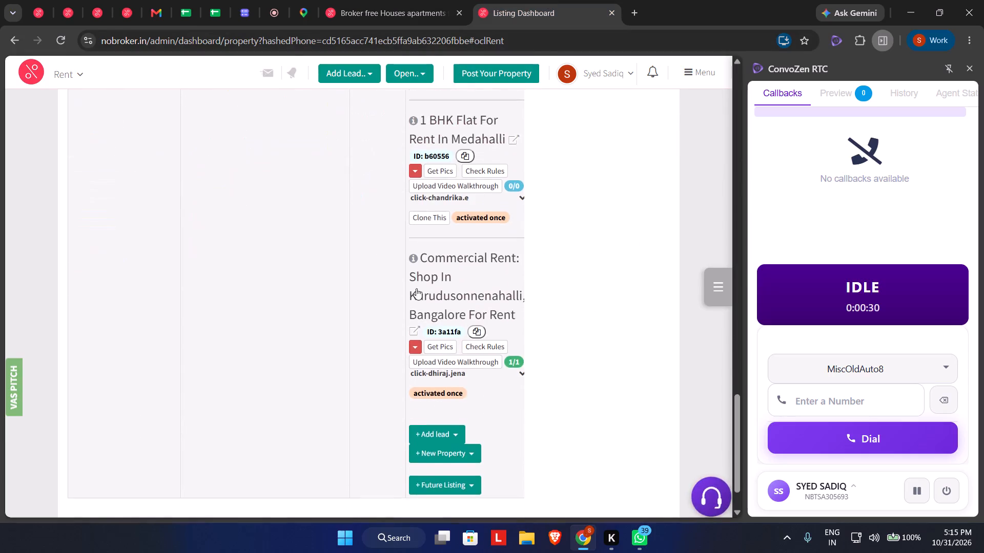
scroll(415, 293, down, 2)
scroll(415, 293, up, 3)
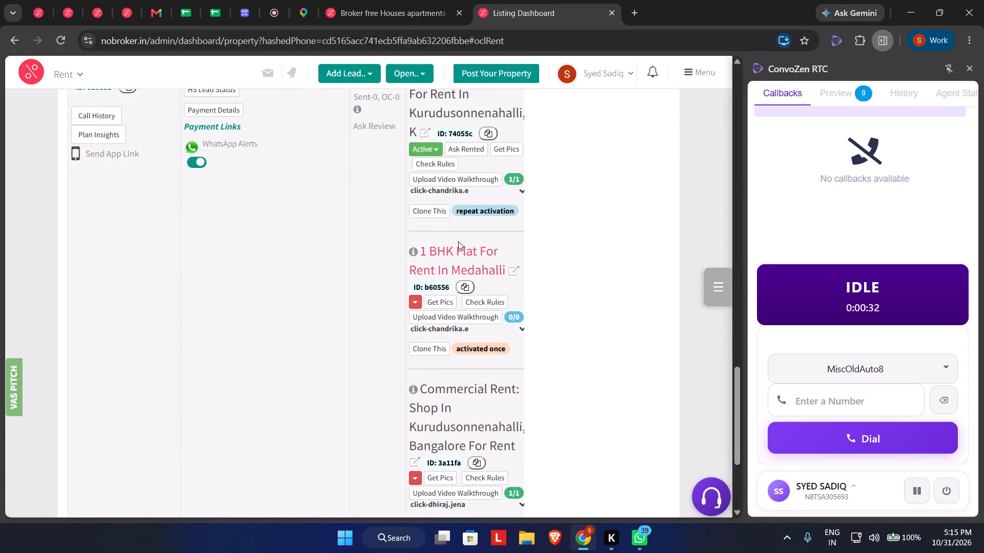
scroll(539, 237, up, 1)
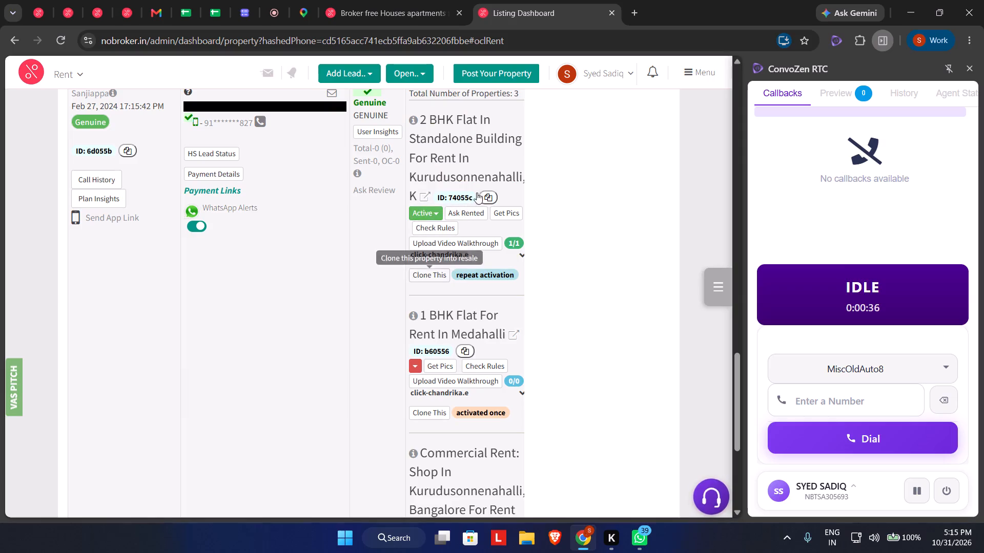
click(608, 17)
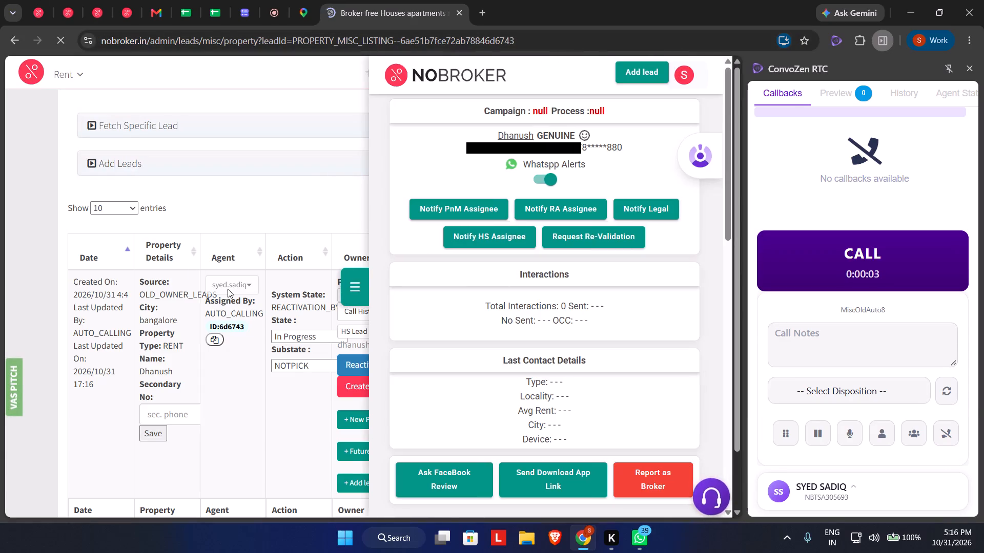
Set the substate of the incoming Bangalore rent lead to NOTPICK2.
click(294, 370)
click(280, 302)
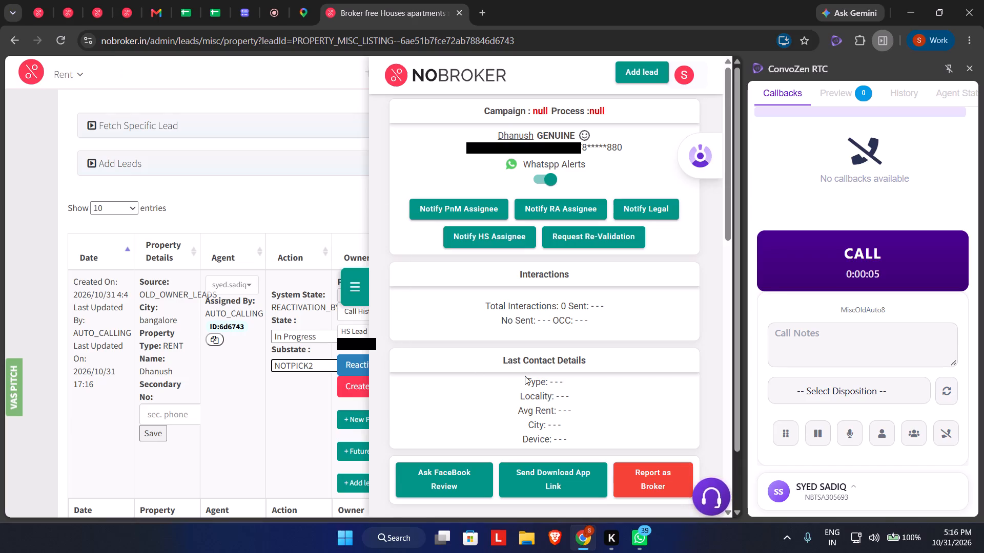
Dispose the call as Outbound, Not Picked, Voice Mail, and complete the disposition.
click(814, 386)
drag(836, 444, 835, 440)
click(832, 399)
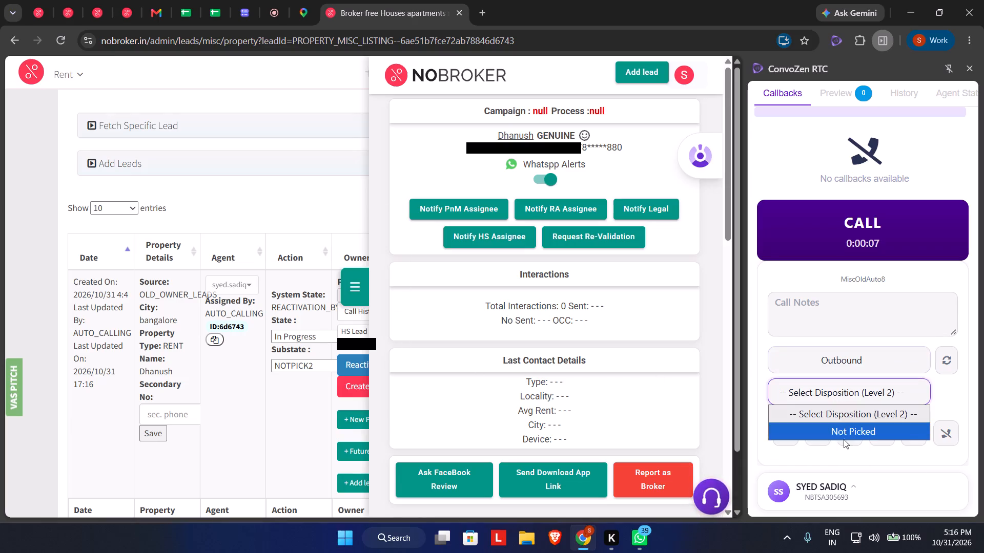
click(846, 428)
click(843, 399)
click(886, 479)
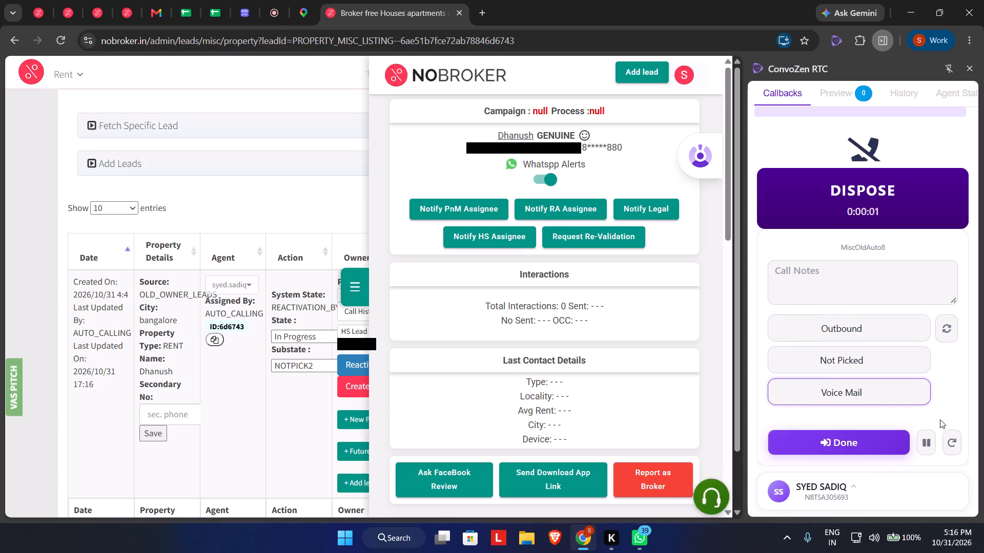
click(827, 443)
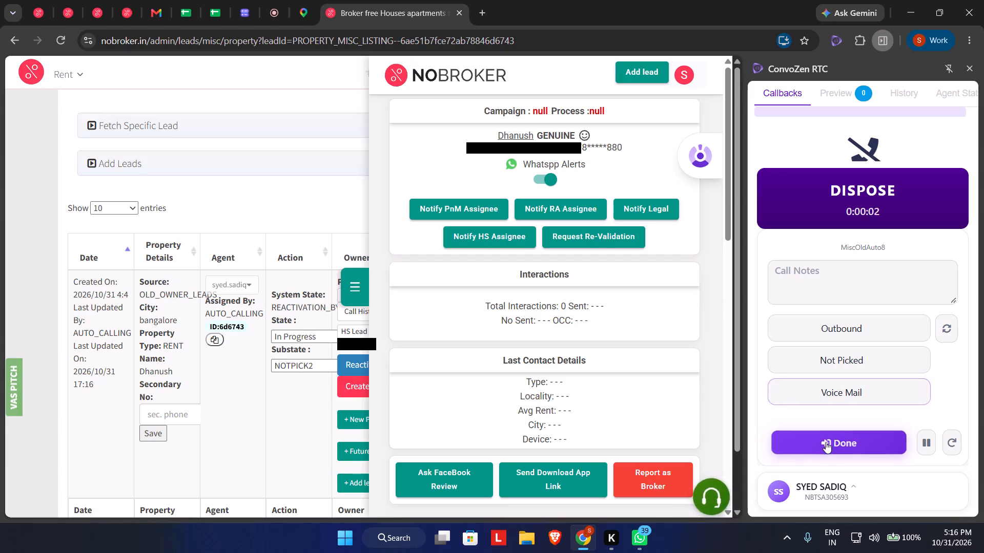
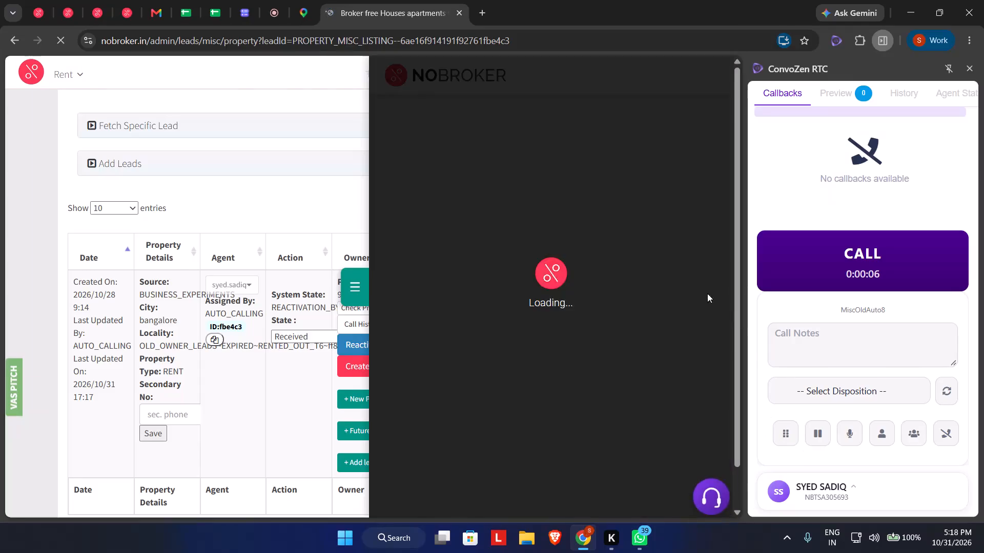
Set the incoming Bangalore rent lead's state to In Progress with substate NOTPICK.
click(326, 335)
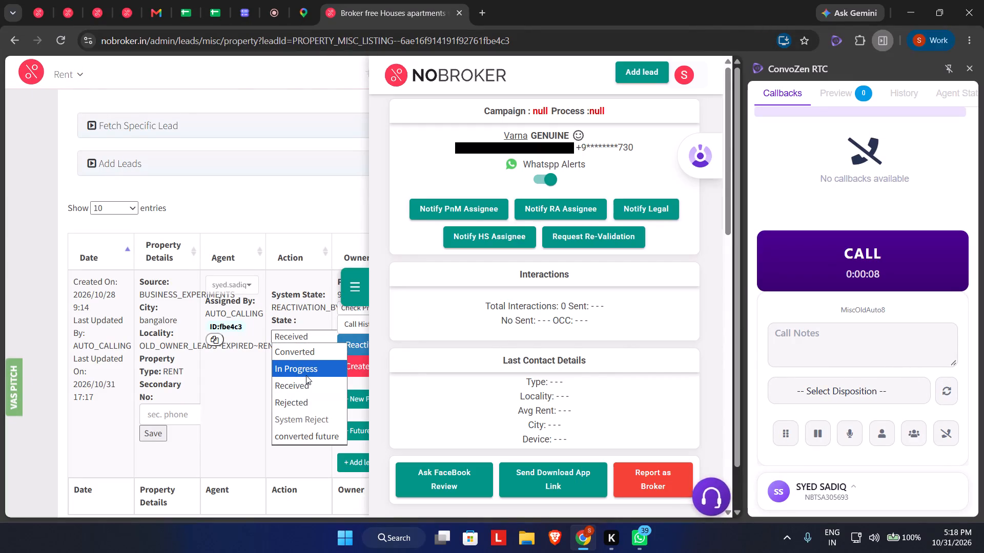
click(305, 372)
click(301, 354)
click(336, 429)
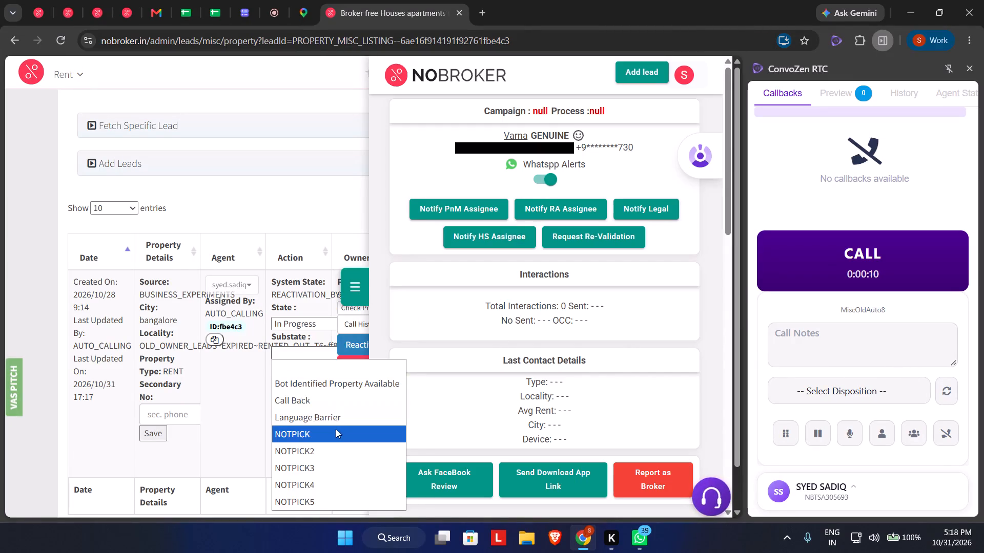
Dispose the call as Outbound, Not Picked, Voice Mail, end the call and complete the disposition.
drag(806, 391, 812, 391)
click(847, 447)
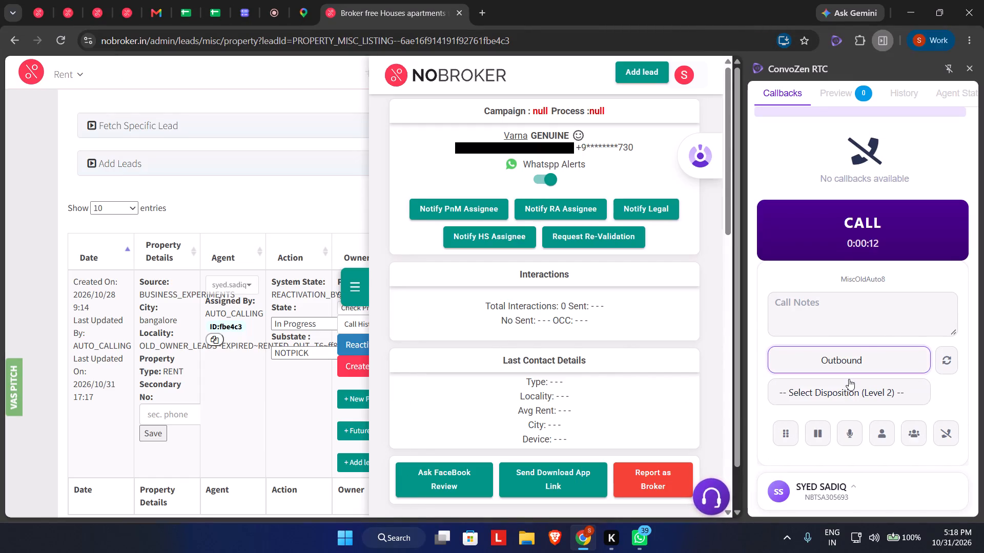
click(846, 392)
click(847, 435)
click(845, 389)
click(877, 480)
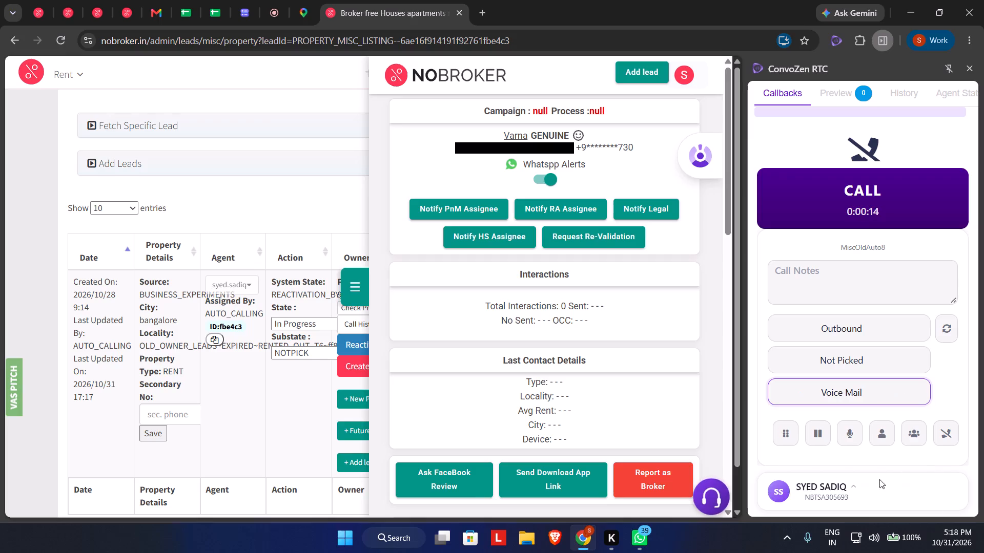
click(938, 442)
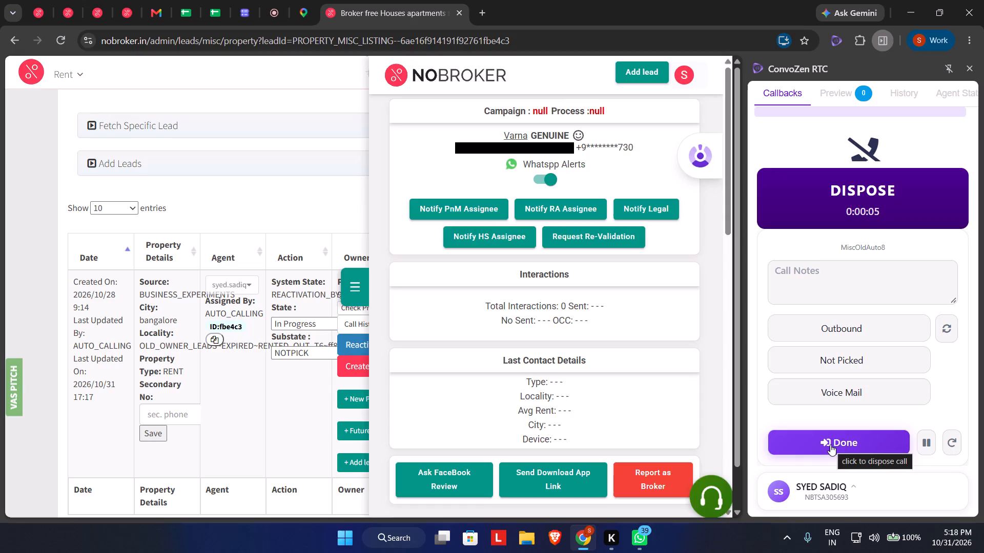
click(830, 444)
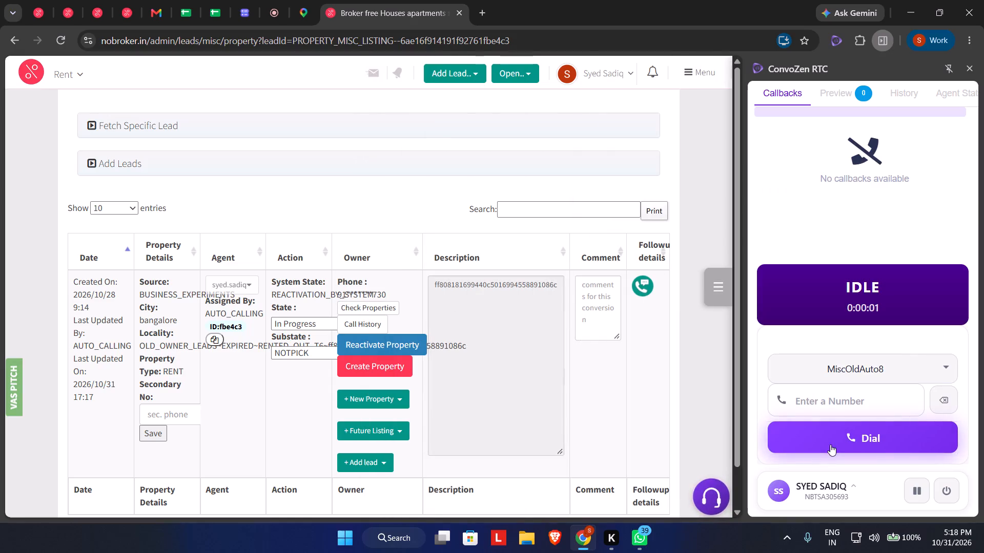
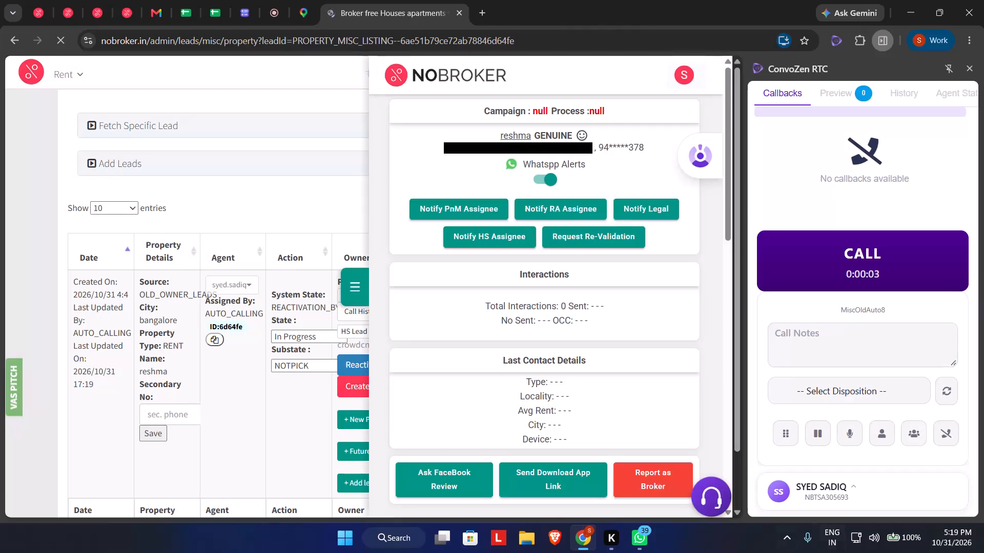
Check the incoming Bangalore rent lead's property details and set its state to Rejected with substate Rented Out.
scroll(546, 301, down, 4)
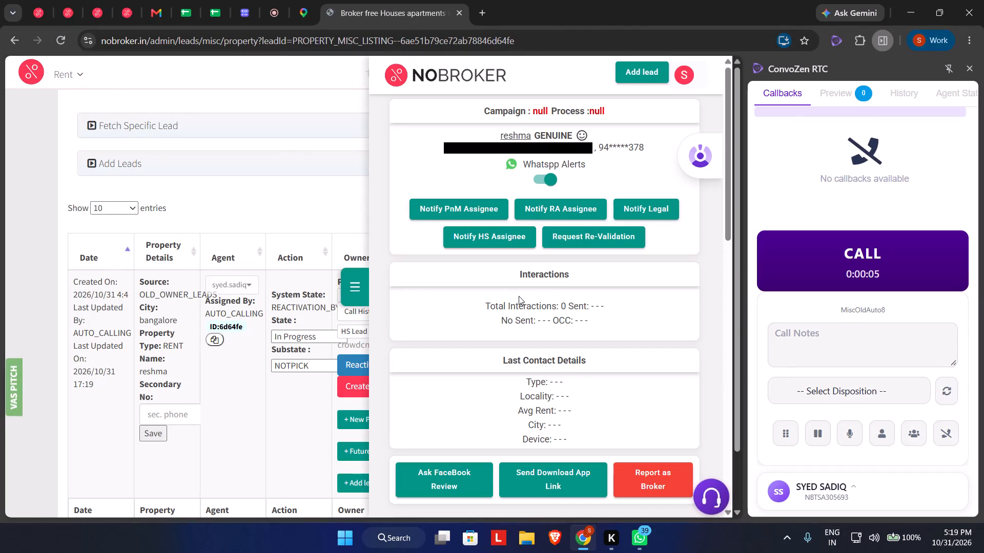
scroll(584, 321, down, 3)
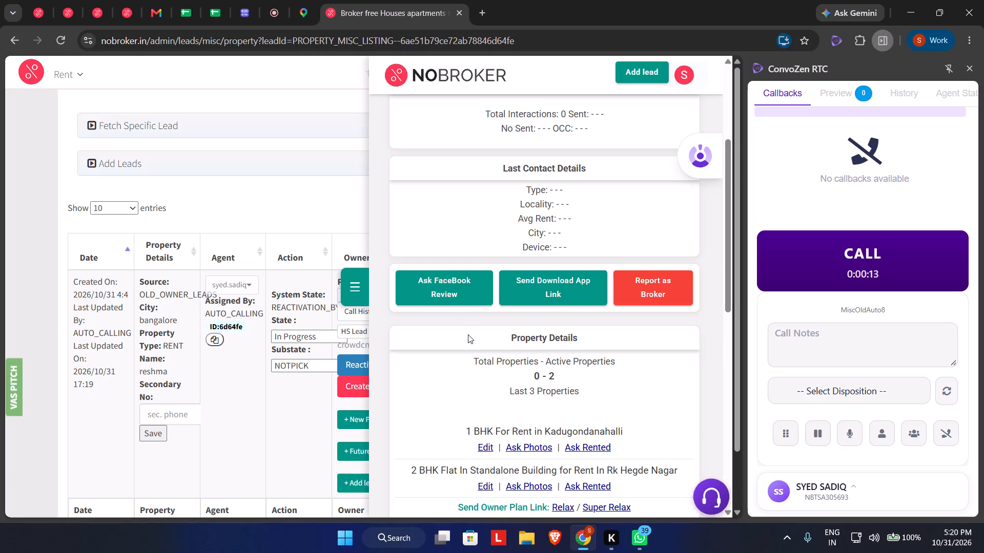
click(272, 333)
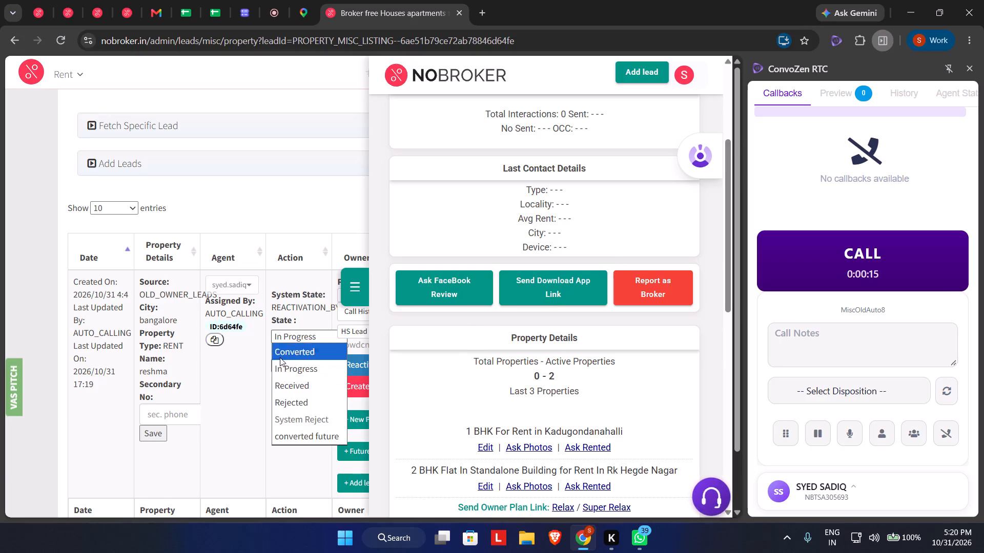
click(288, 396)
click(291, 354)
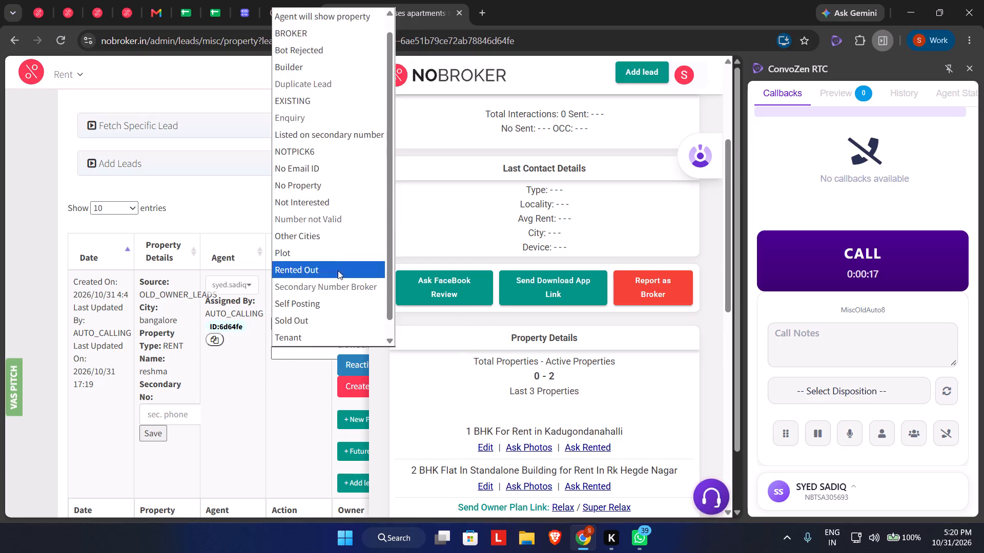
click(341, 265)
Dispose the ended call as Click Calling, Rejected, Rented Out and complete the disposition.
click(901, 398)
click(885, 429)
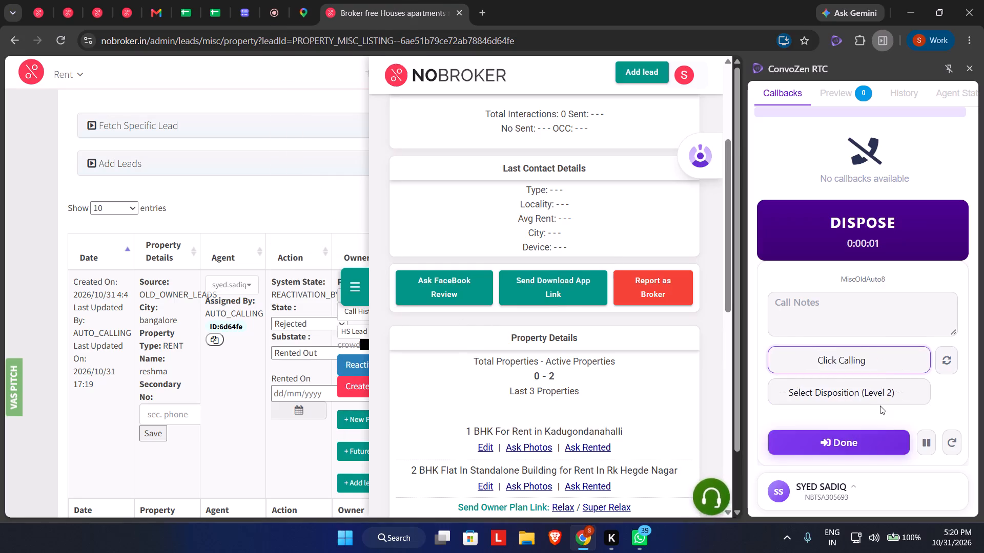
click(880, 406)
click(882, 397)
click(858, 479)
click(864, 391)
click(863, 350)
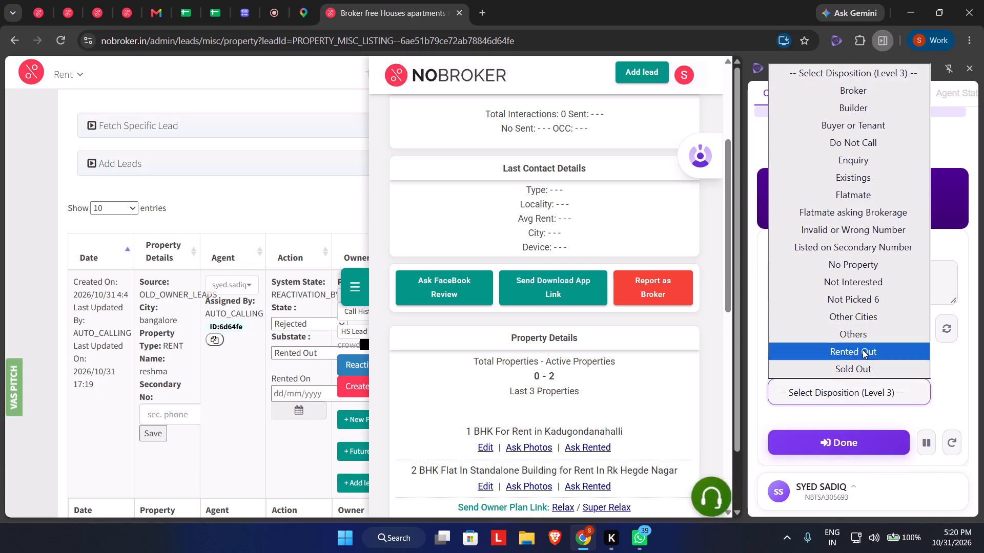
click(810, 461)
click(820, 452)
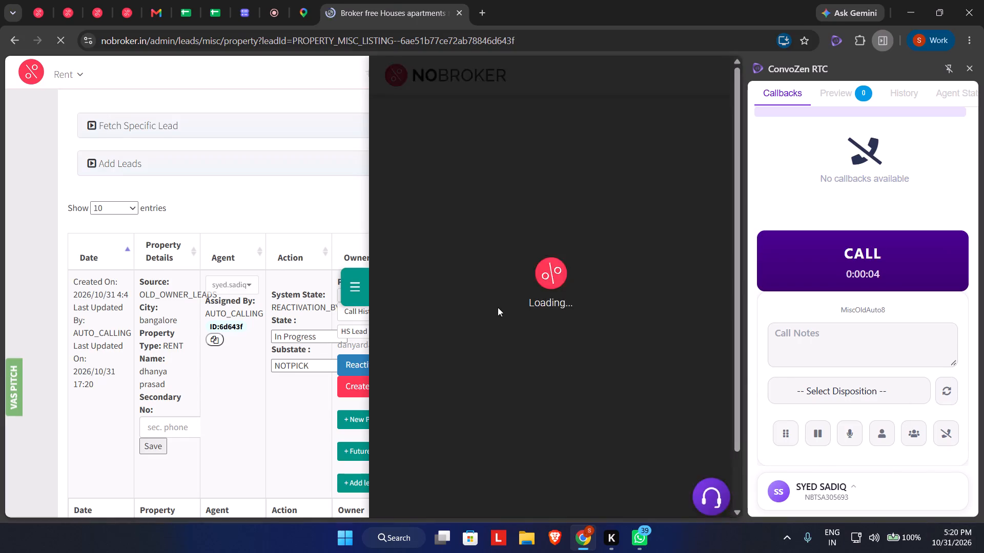
Review the new Bangalore rent lead's listed properties and last three calls during the call.
scroll(498, 308, down, 6)
scroll(558, 382, down, 3)
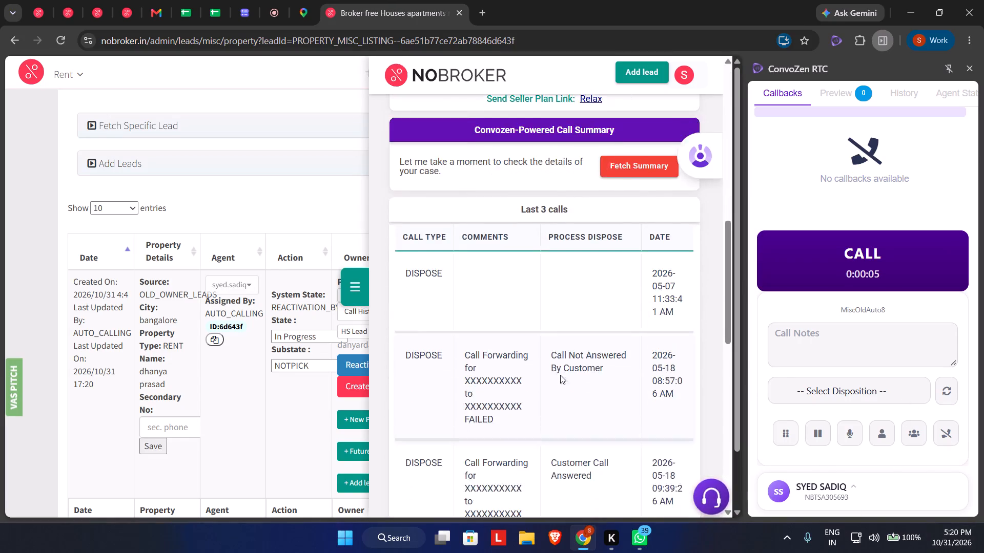
scroll(578, 388, up, 5)
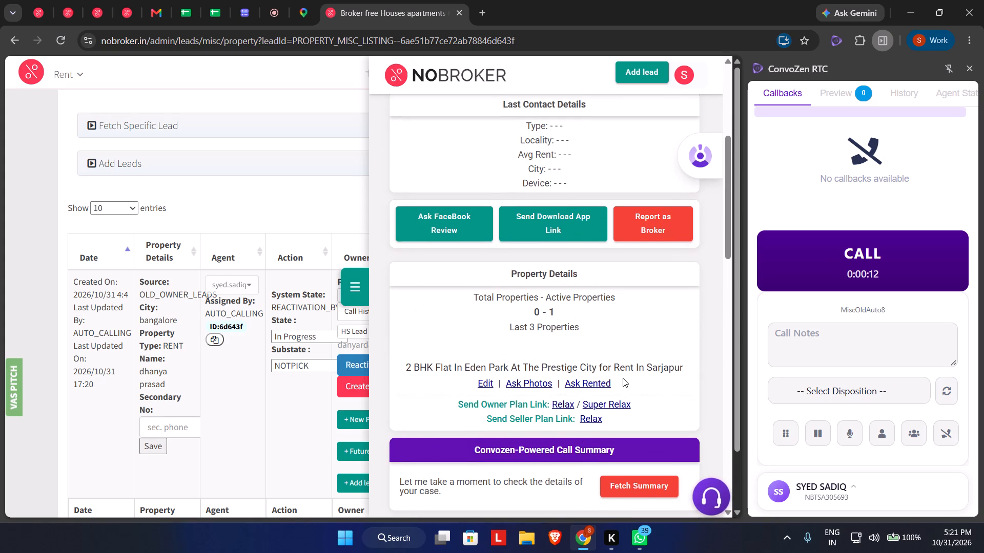
scroll(623, 389, down, 1)
scroll(623, 390, up, 2)
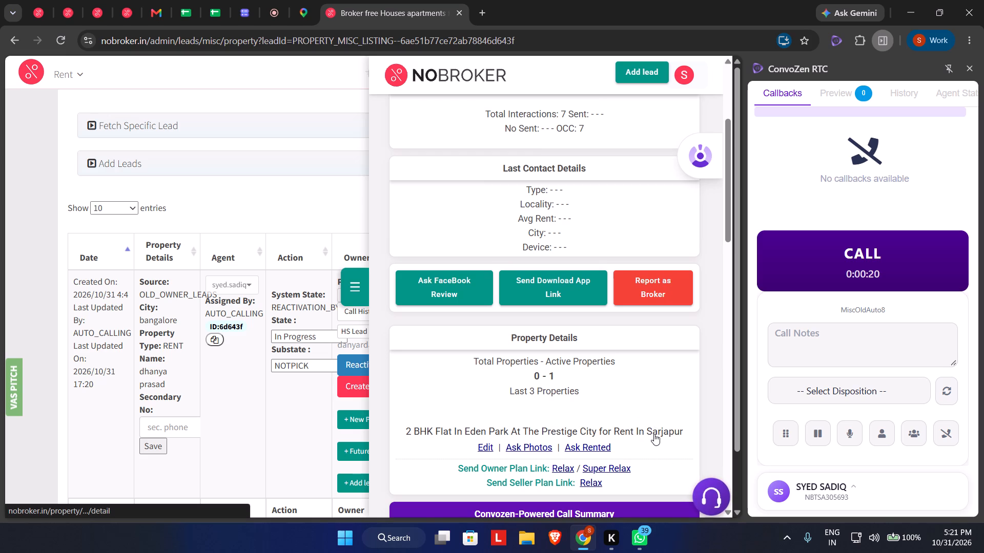
Set the Sarjapur flat owner's lead state to Rejected with substate Rented Out.
click(296, 334)
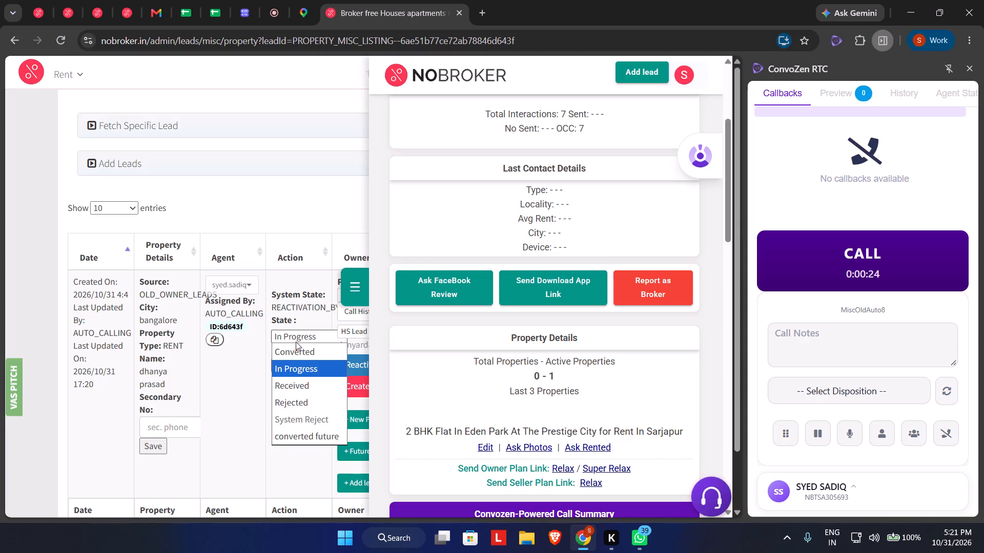
click(284, 404)
click(300, 355)
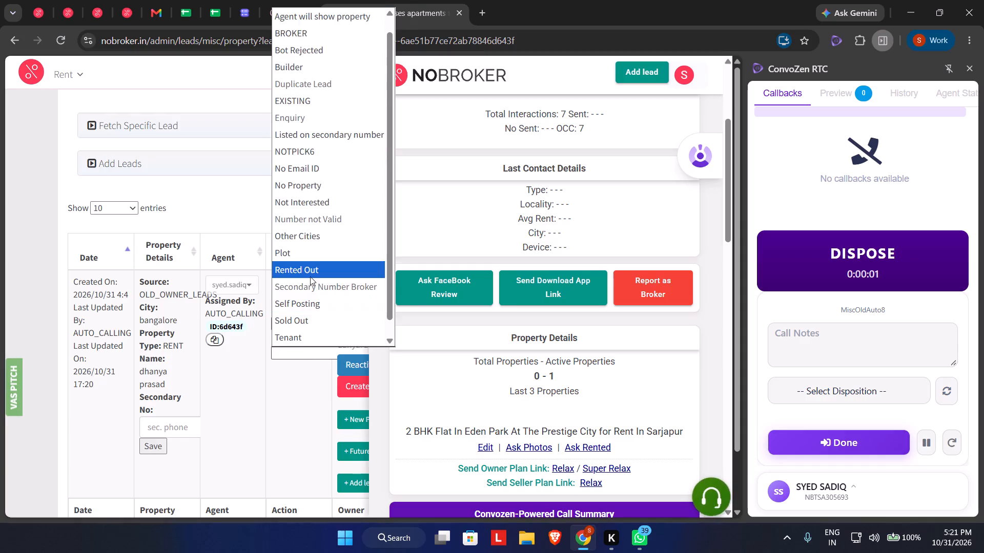
click(310, 276)
Dispose the Sarjapur owner's call as Click Calling, Rejected, Rented Out and complete the disposition.
click(824, 390)
click(828, 424)
click(840, 395)
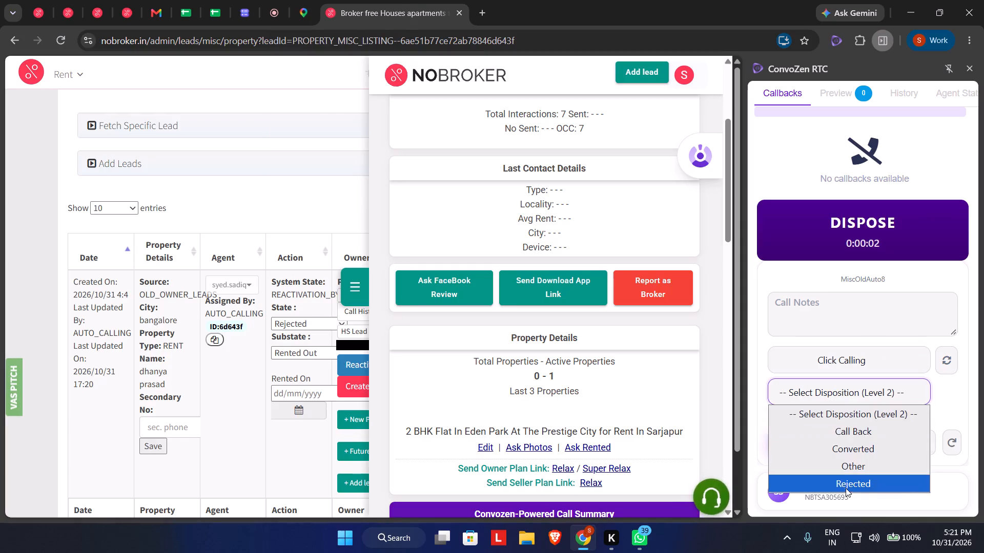
click(846, 488)
click(868, 391)
click(866, 341)
click(854, 385)
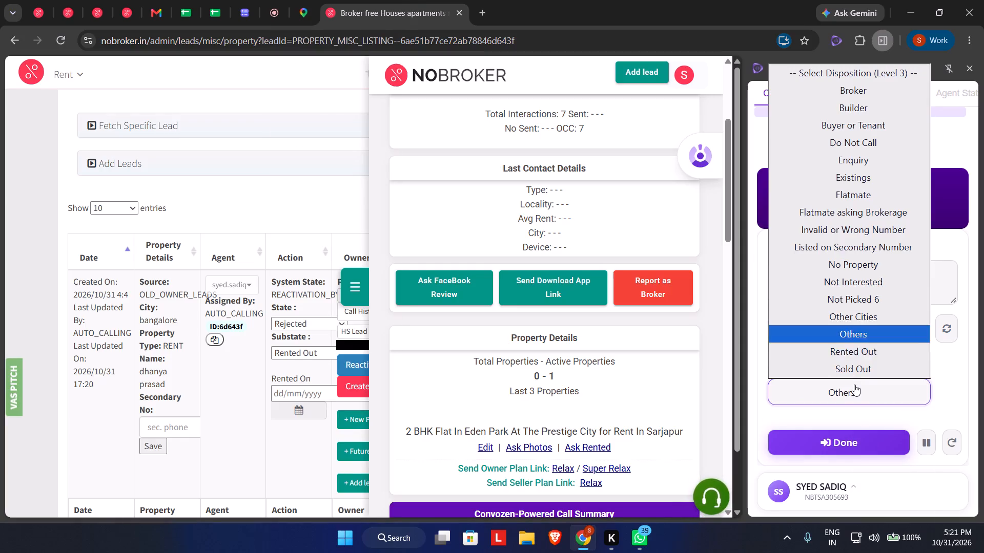
drag(856, 342, 855, 348)
click(839, 443)
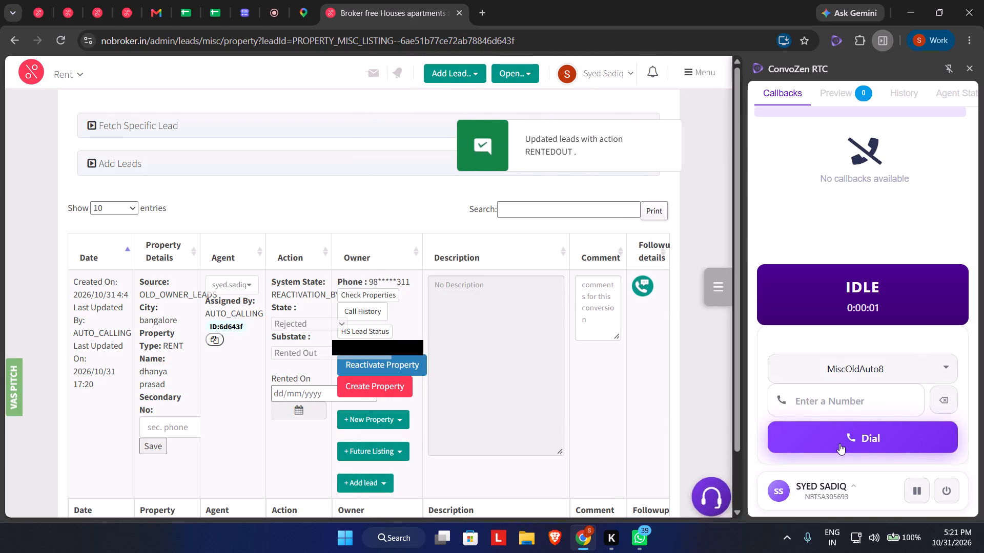
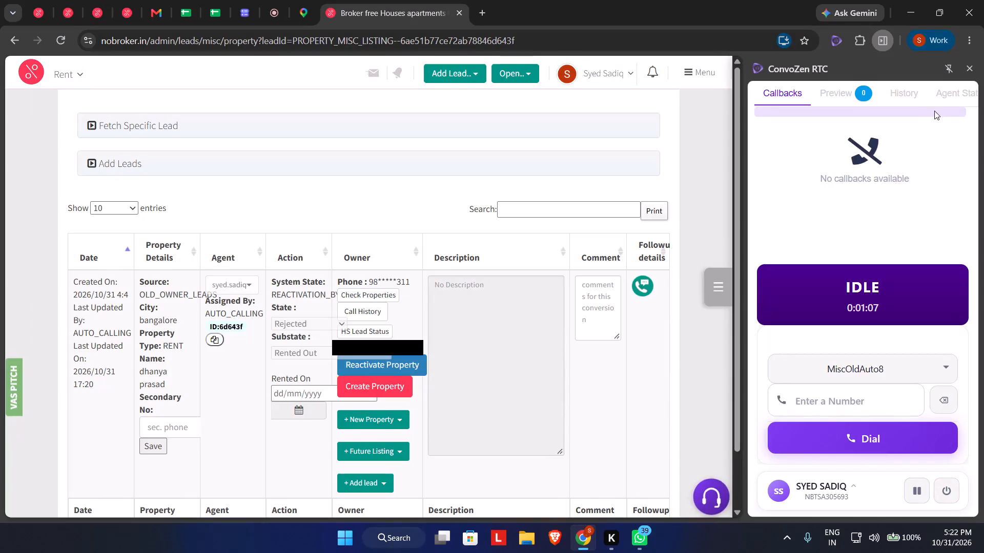
Check the agent statistics for login time and the call, dispose, pause and idle state summary.
click(939, 86)
scroll(908, 135, down, 2)
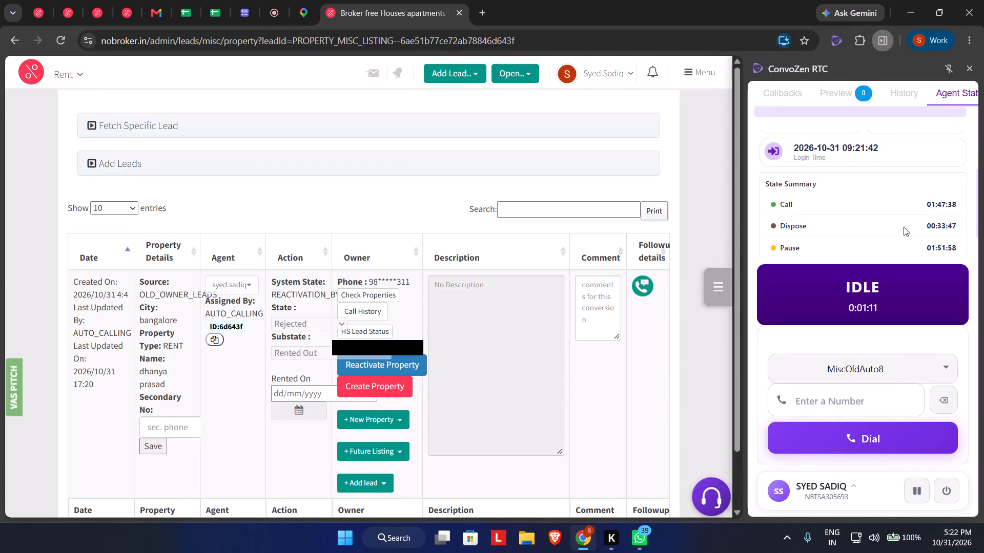
scroll(904, 227, down, 1)
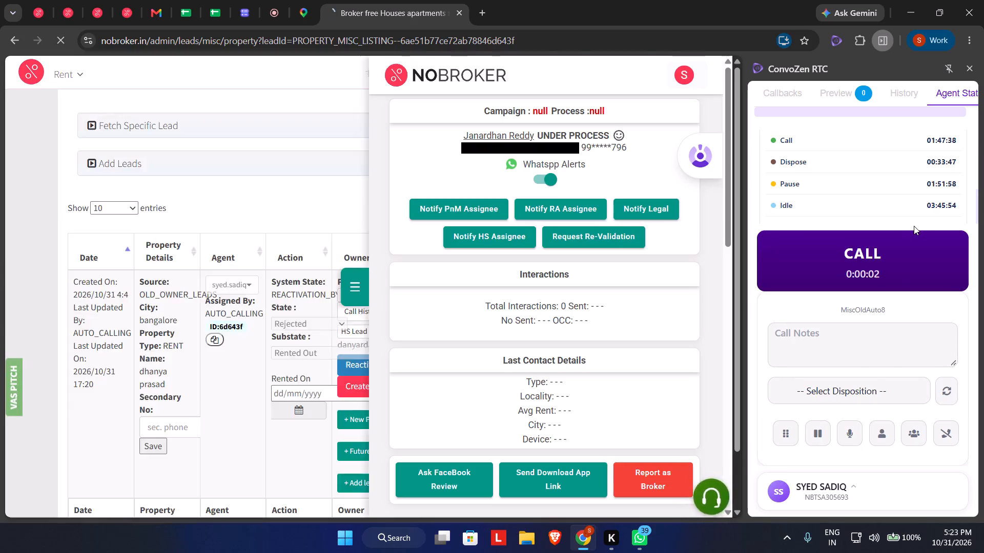
Set the substate of the new In Progress PG lead in Bangalore to NOTPICK2.
click(308, 371)
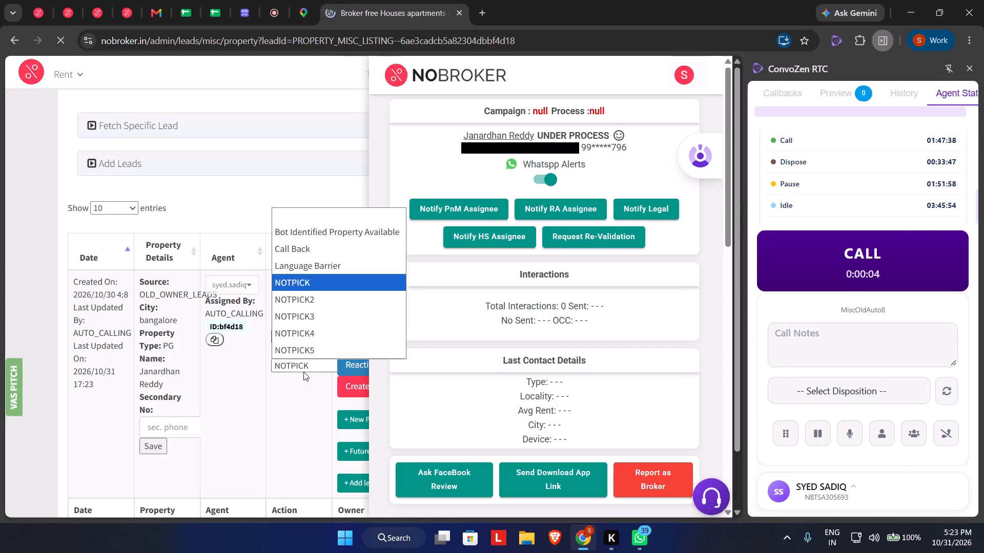
double_click(280, 305)
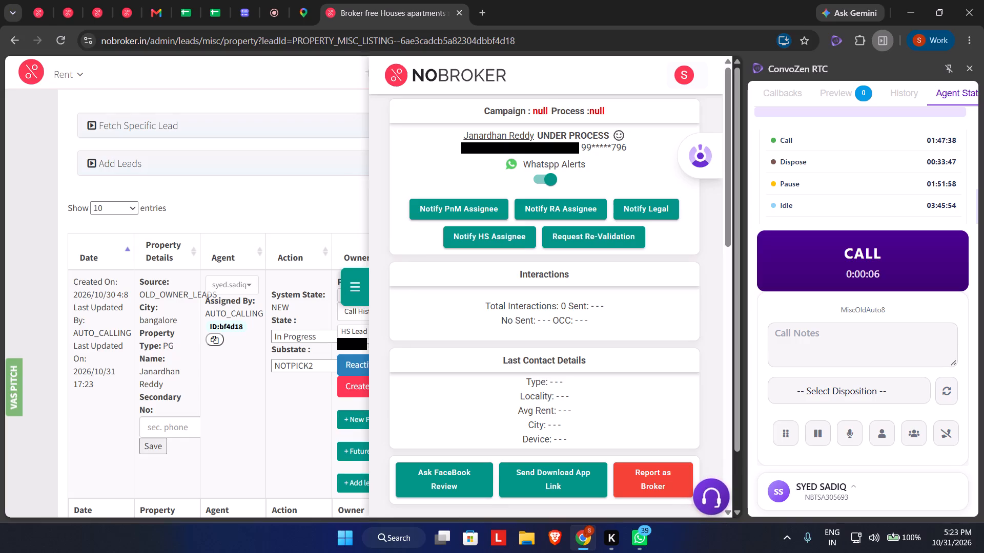
Set the PG lead call's disposition to Outbound, Not Picked, Voice Mail, end the call and complete the disposition.
click(801, 386)
click(839, 442)
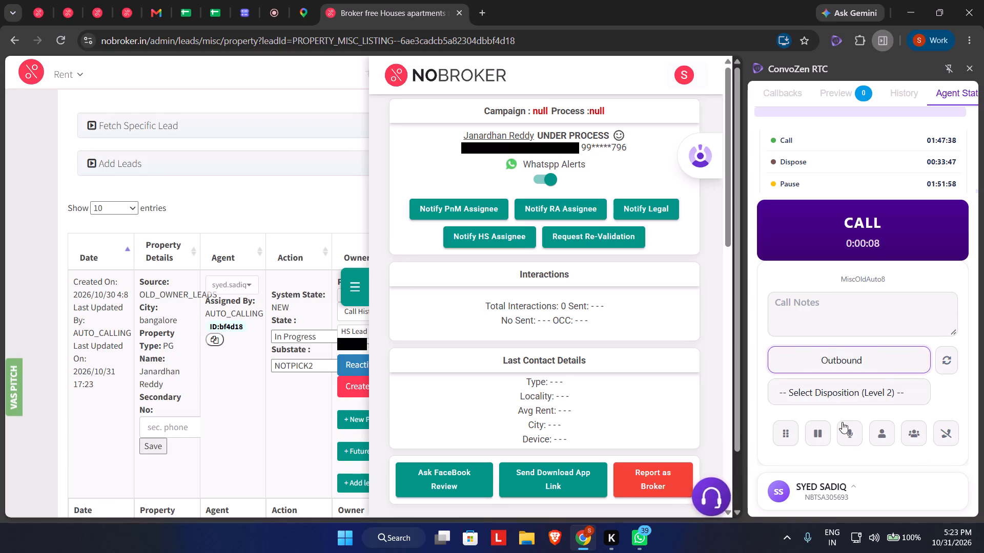
click(845, 404)
click(850, 426)
click(855, 401)
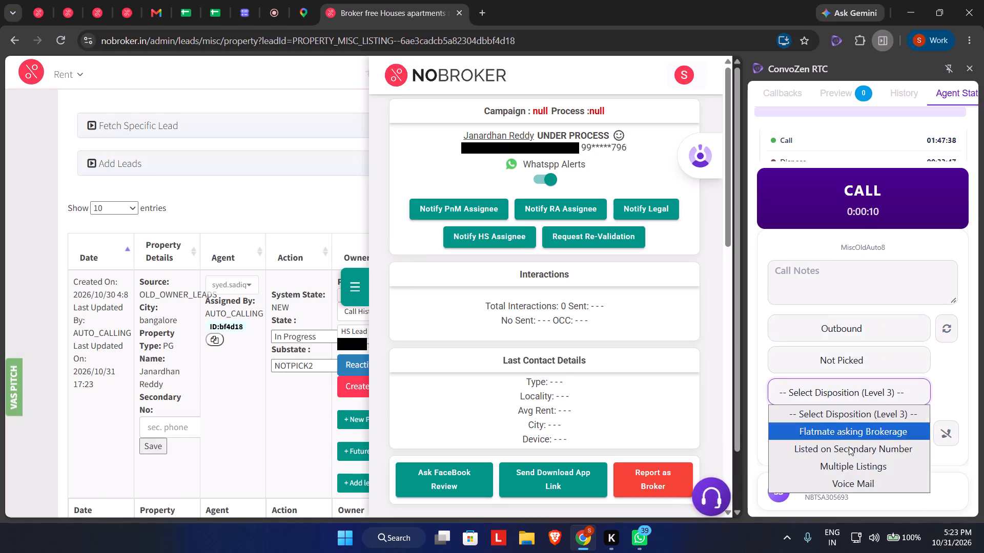
drag(839, 481, 847, 495)
drag(889, 484, 891, 488)
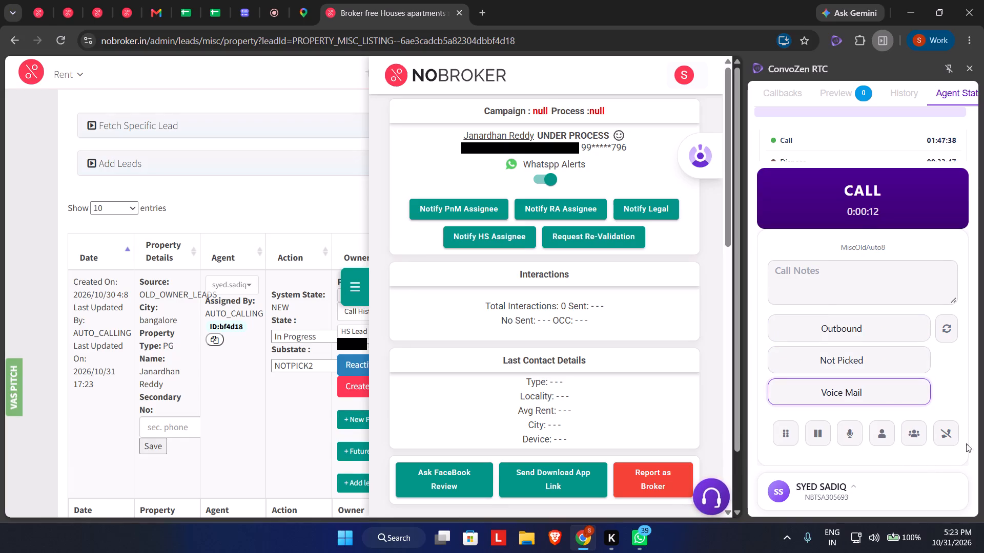
click(939, 442)
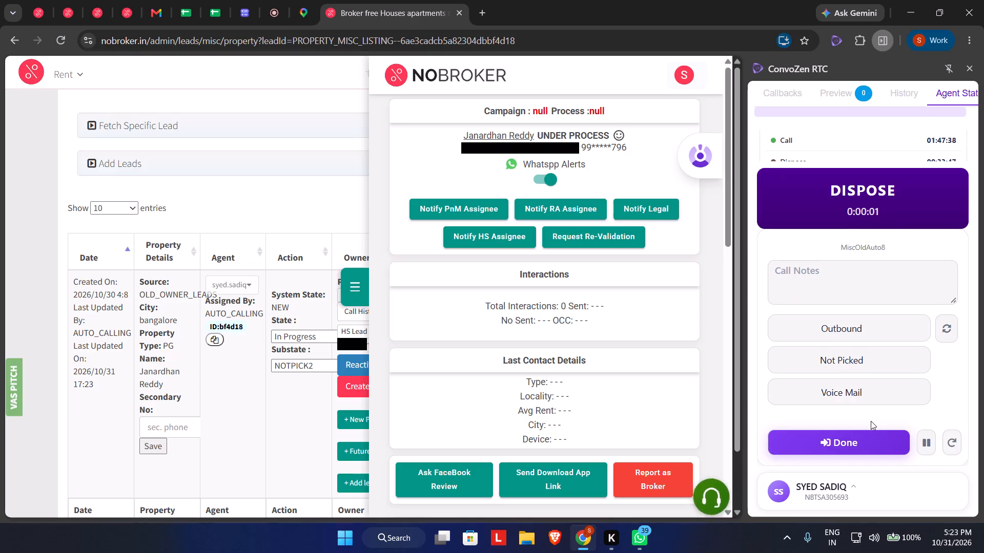
drag(866, 444, 869, 453)
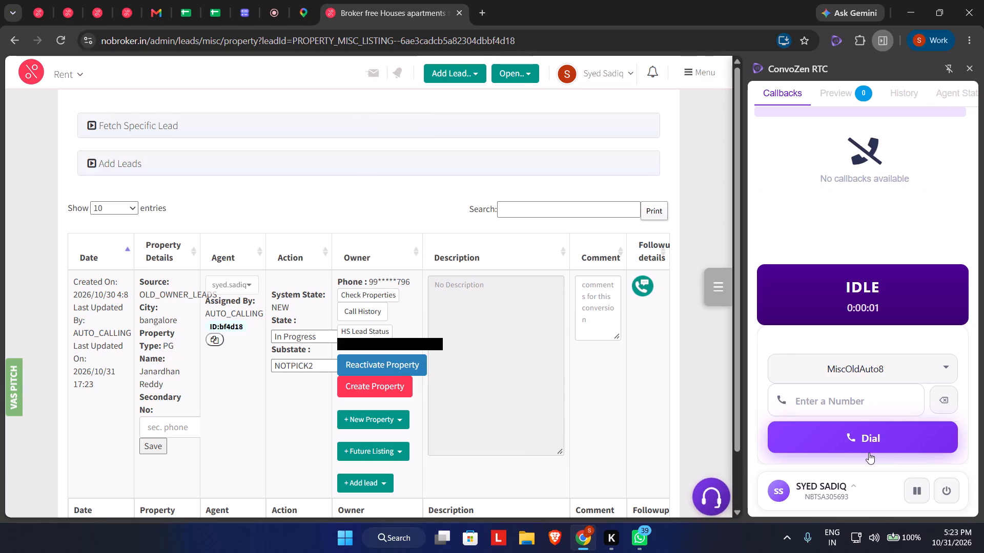
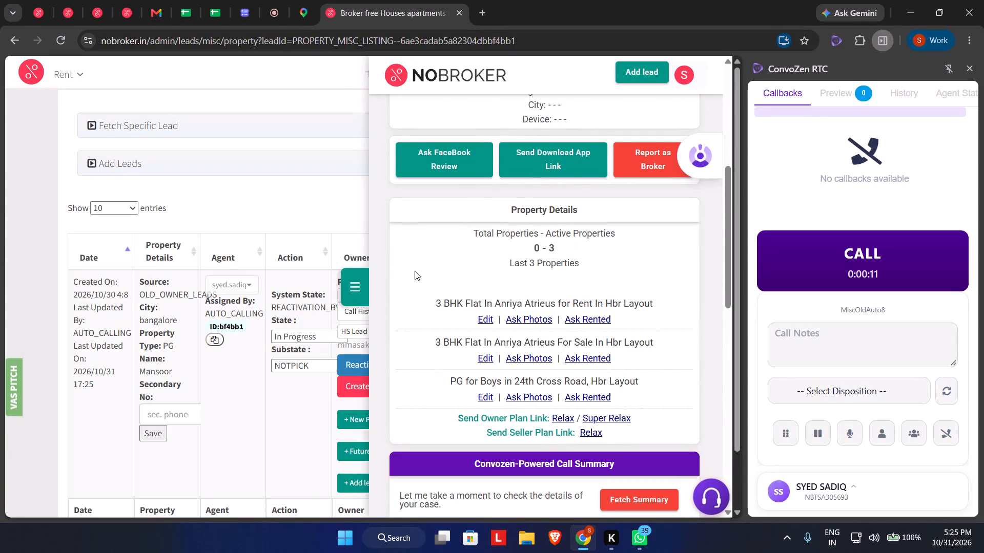
Set the Bangalore PG lead's state to Rejected and its substate to Rented Out.
click(298, 339)
click(309, 395)
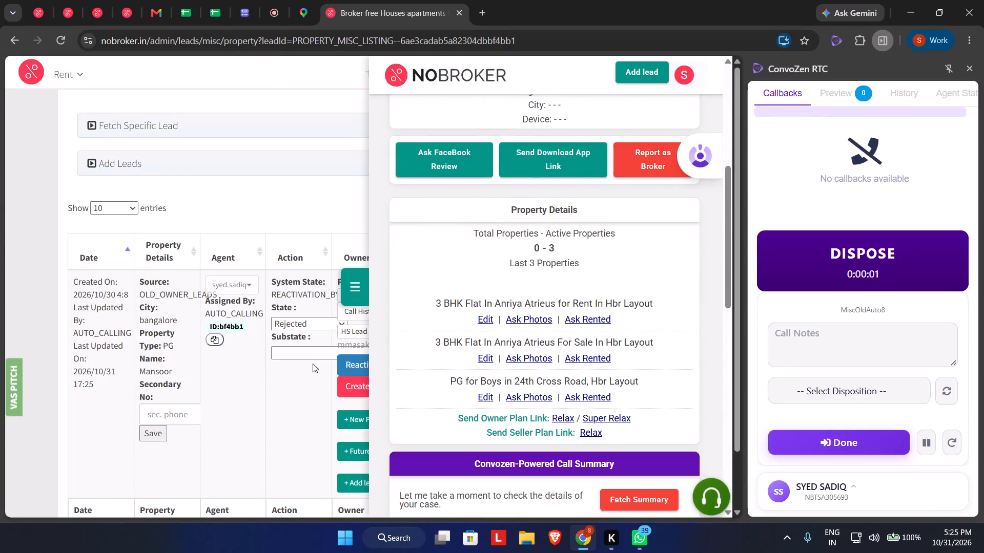
click(314, 357)
click(325, 253)
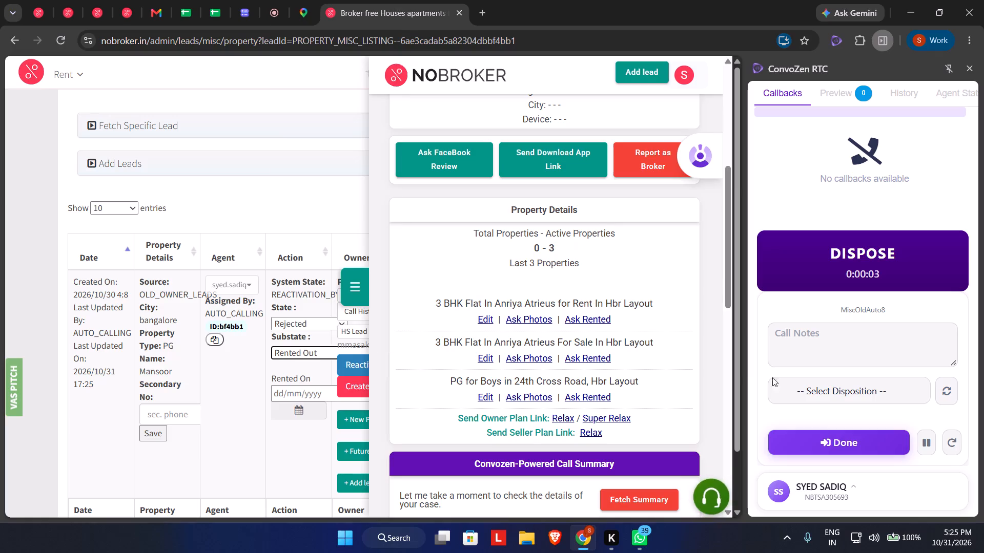
Set the PG lead call's disposition to Click Calling, Rejected, Rented Out and complete the disposition.
click(830, 378)
click(826, 429)
click(826, 386)
click(830, 474)
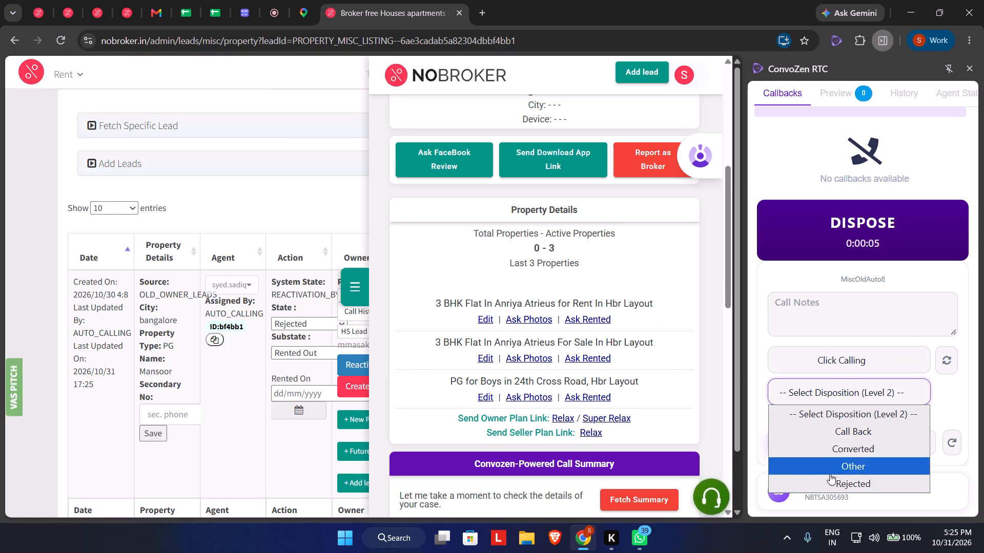
click(853, 351)
click(847, 447)
click(853, 387)
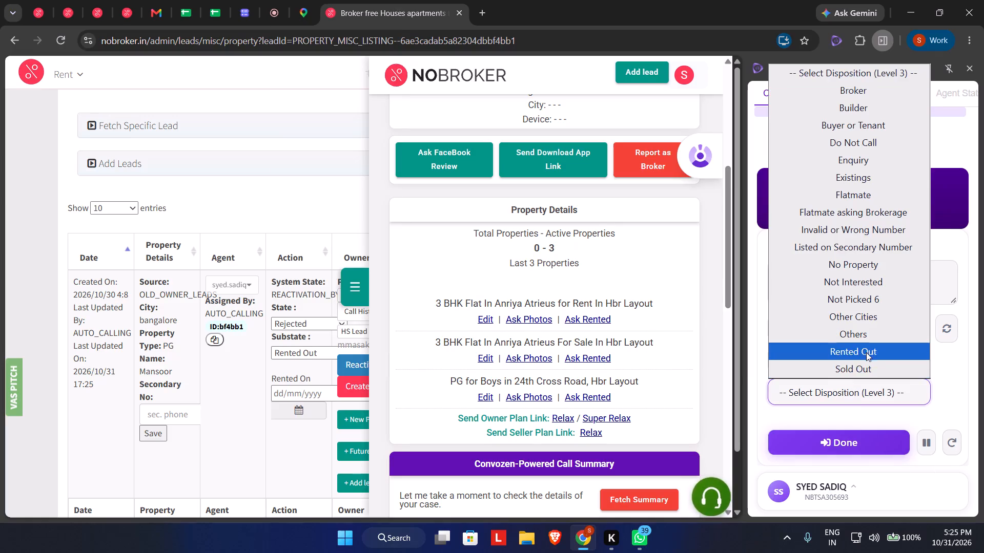
click(867, 352)
click(851, 433)
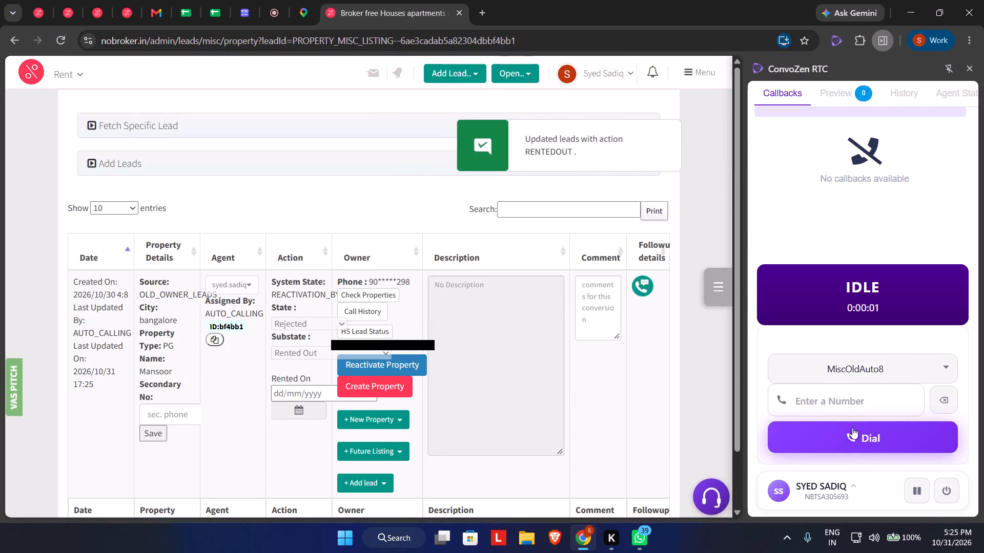
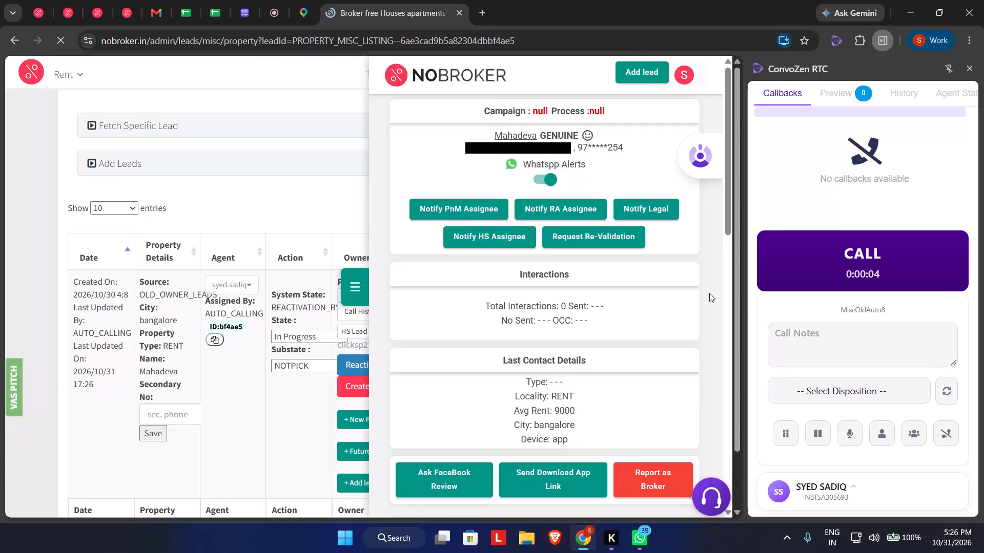
Set the Bangalore RENT owner lead's state to Rejected and its substate to Rented Out.
scroll(504, 299, down, 1)
scroll(572, 332, down, 4)
scroll(594, 392, down, 1)
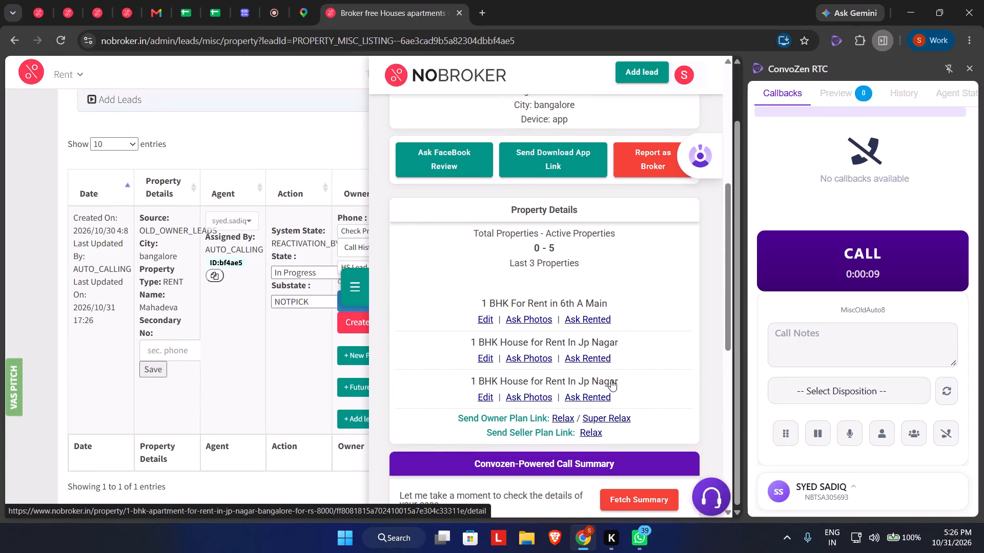
click(296, 268)
click(319, 334)
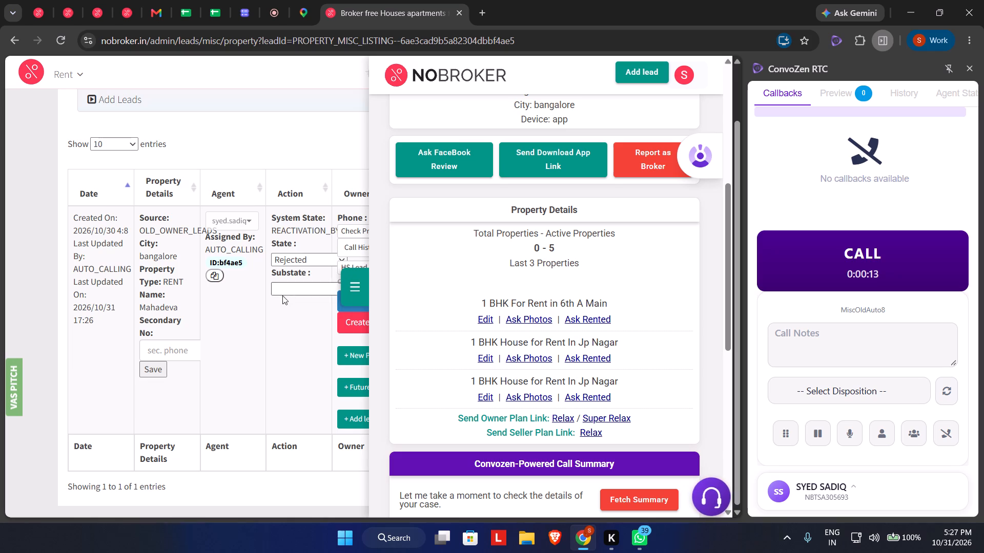
click(282, 295)
click(281, 288)
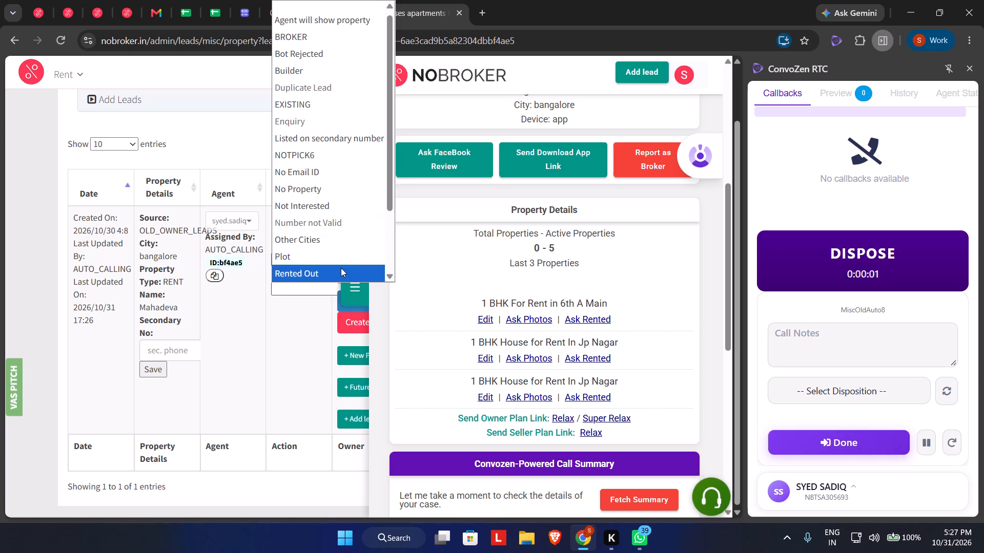
click(341, 268)
Set the call's disposition for the Bangalore rent lead to Click Calling with Rejected at level 2.
click(839, 392)
click(832, 416)
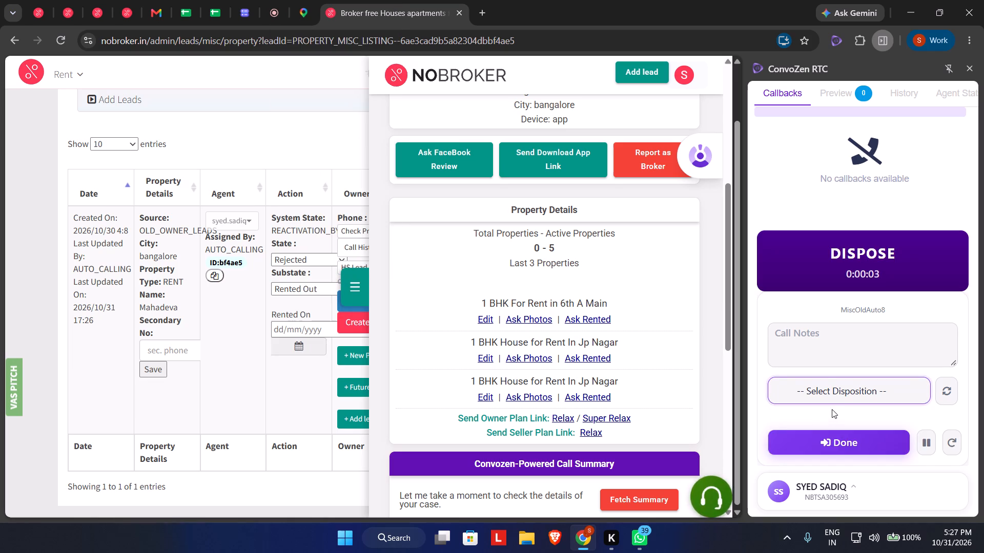
click(834, 390)
click(828, 421)
click(826, 391)
click(828, 429)
click(835, 403)
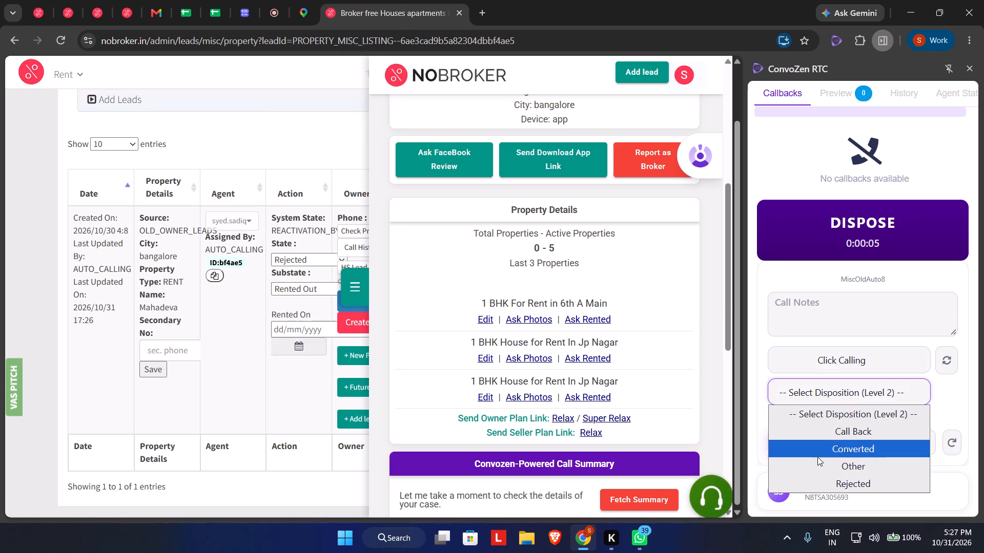
click(810, 473)
click(840, 380)
click(845, 357)
click(846, 451)
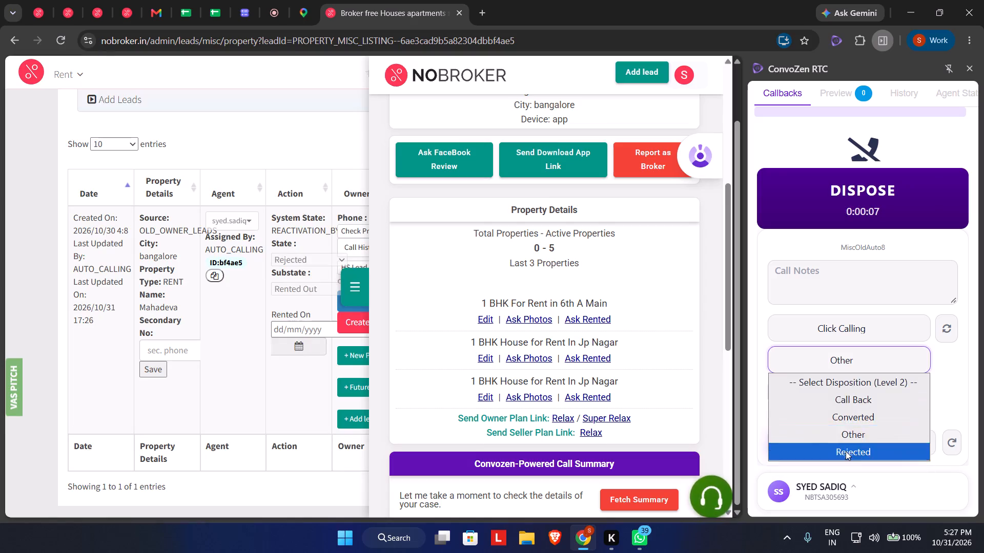
Choose the level 3 disposition under Rejected for the Bangalore rent lead's call and complete the disposition.
click(862, 388)
click(873, 350)
click(850, 446)
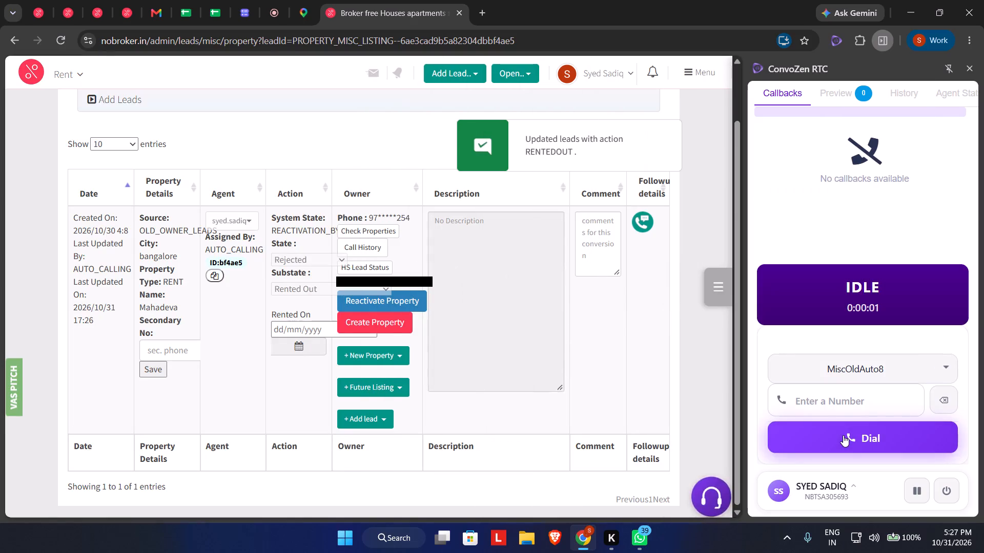
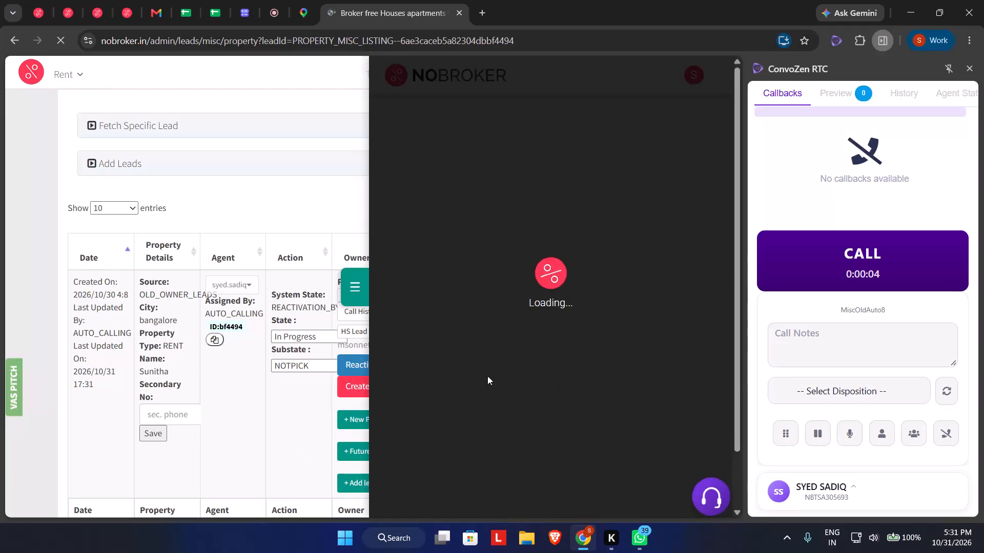
Set the state of the Bangalore RENT lead with the Vidyaranyapura properties to Rejected and its substate to Rented Out.
scroll(480, 350, down, 3)
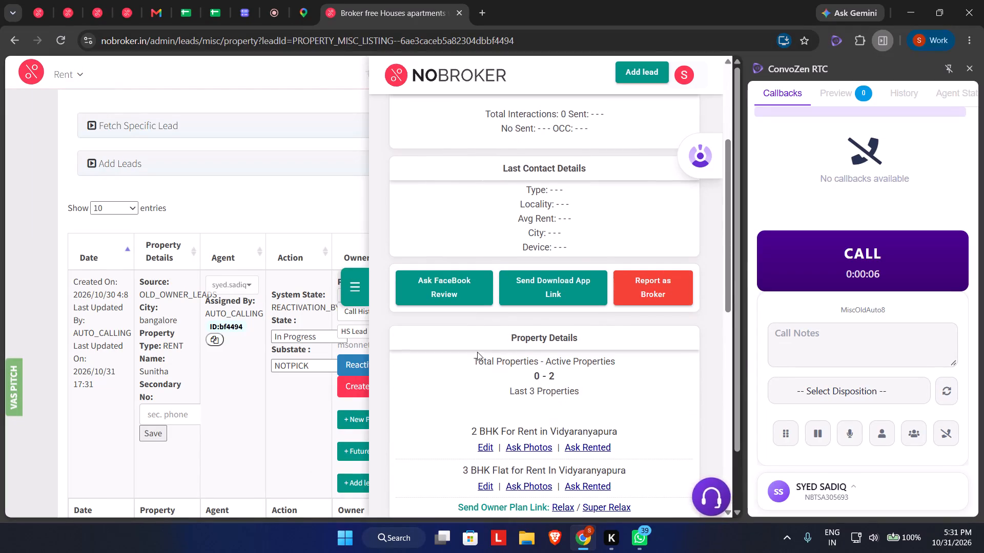
scroll(532, 399, down, 1)
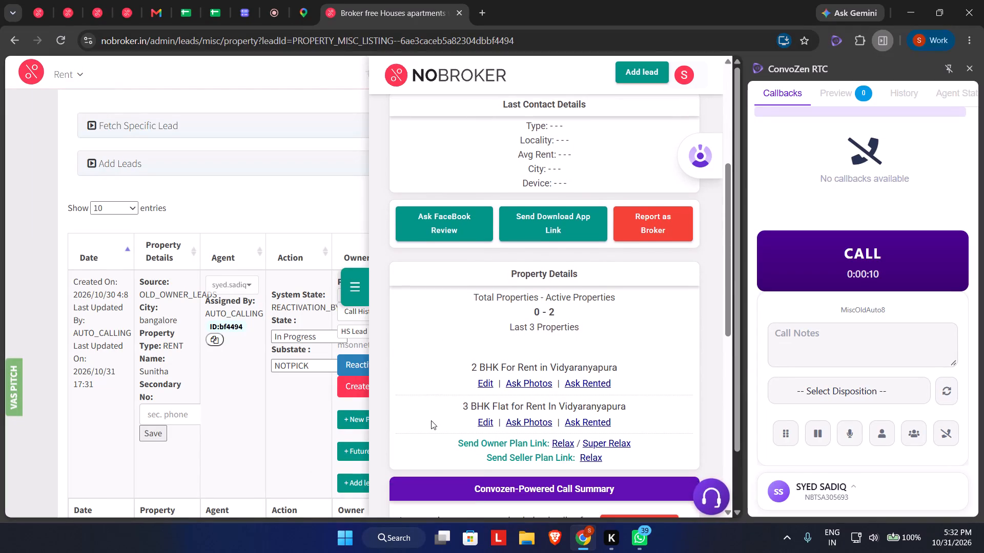
click(301, 335)
click(313, 395)
click(282, 350)
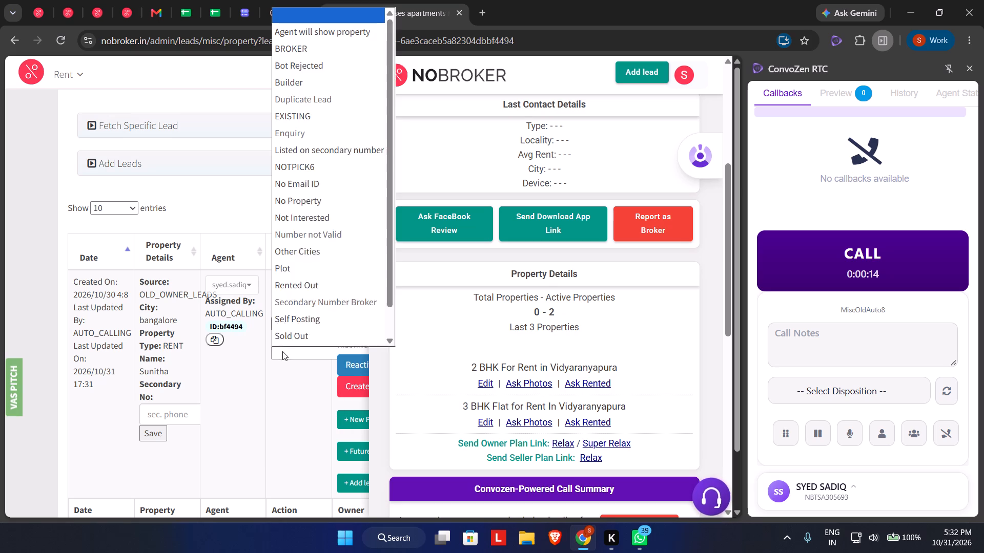
click(284, 259)
click(316, 352)
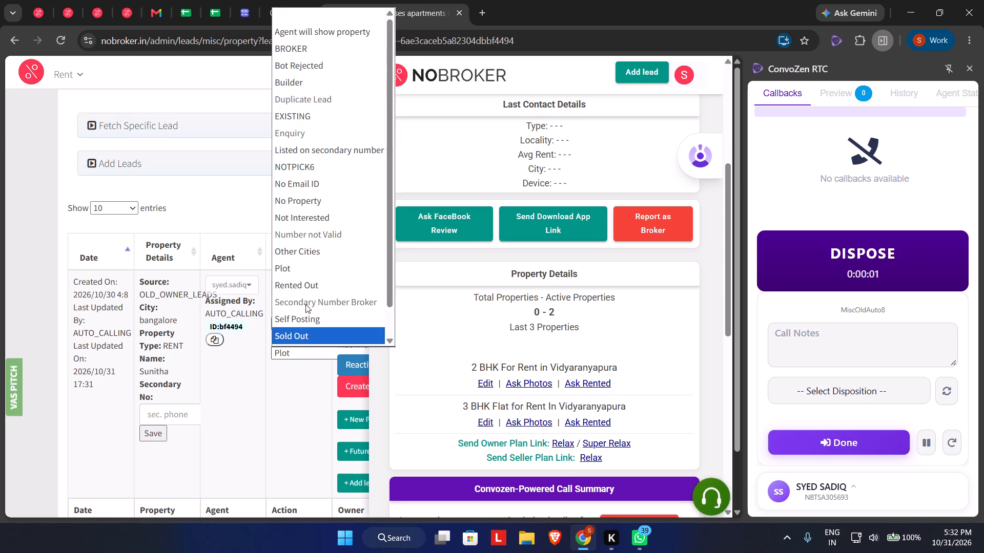
click(301, 284)
Set the call's disposition to Click Calling, Rejected, Rented Out and complete the disposition.
click(787, 392)
click(800, 430)
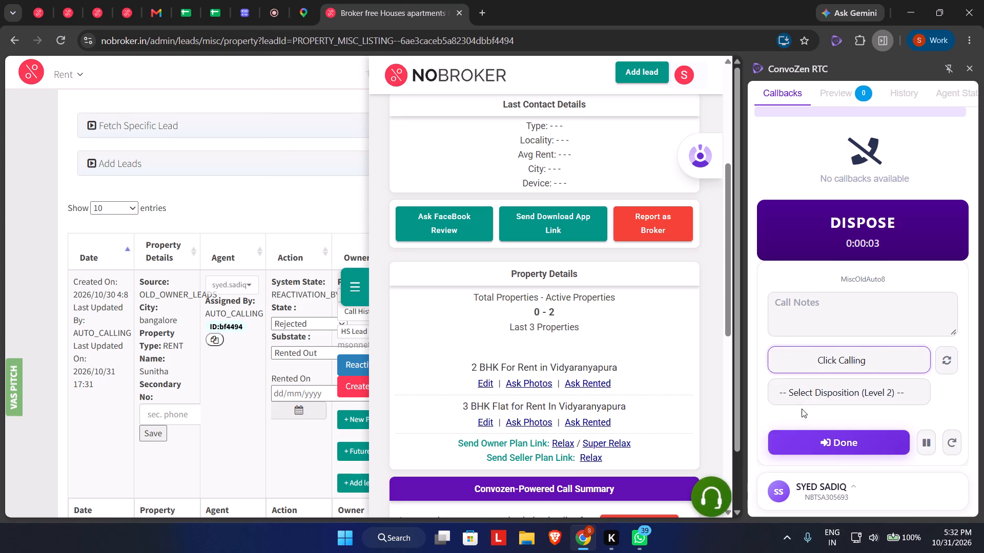
click(805, 394)
click(822, 472)
click(819, 398)
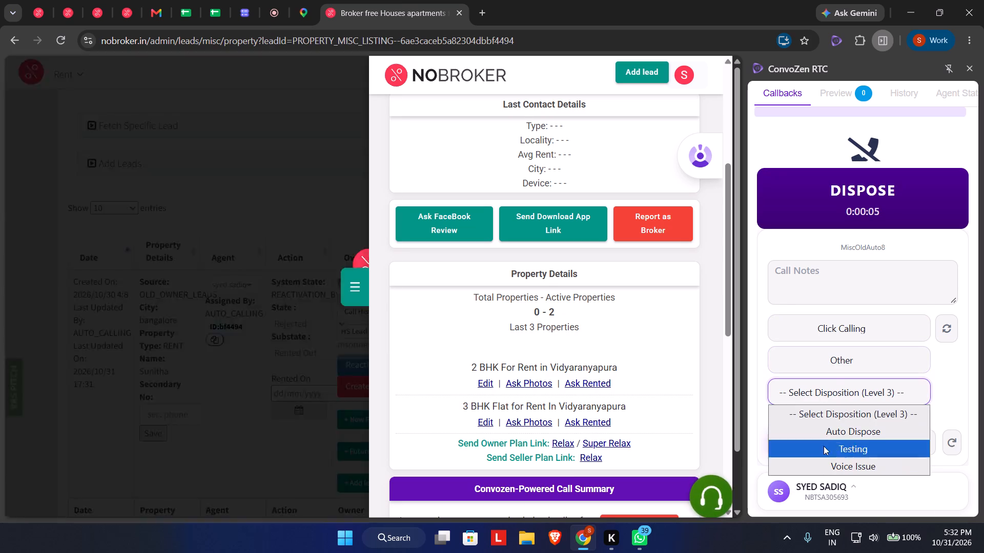
click(835, 370)
click(816, 454)
click(840, 401)
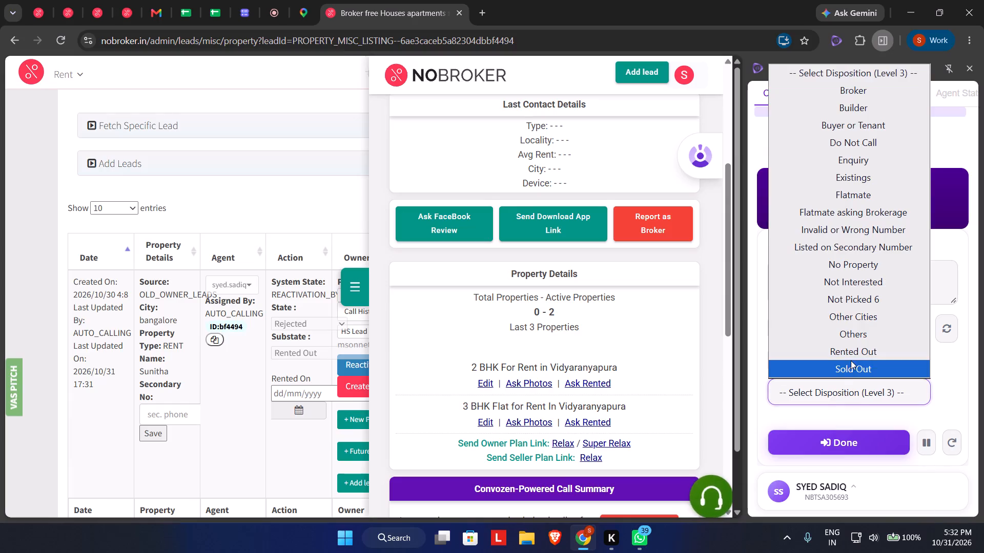
click(851, 347)
click(836, 436)
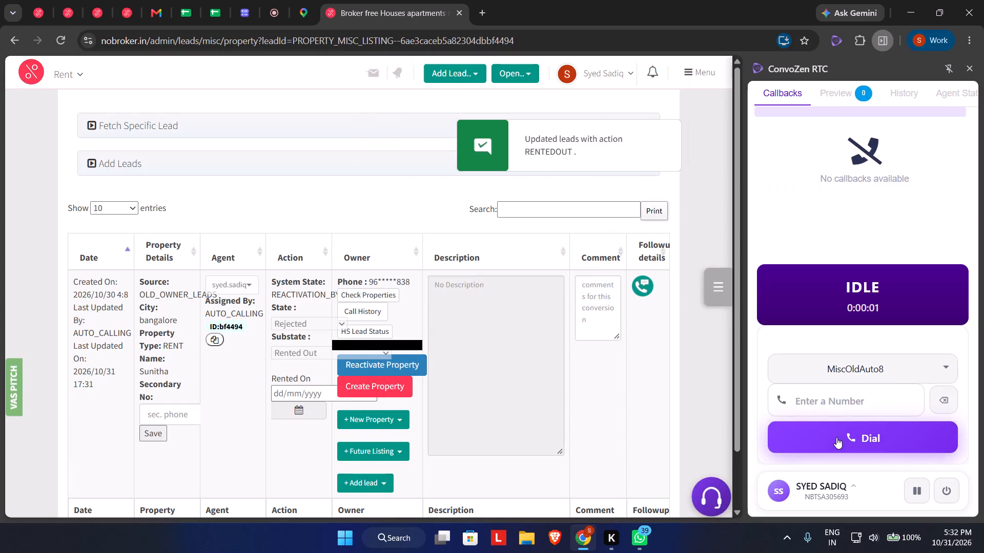
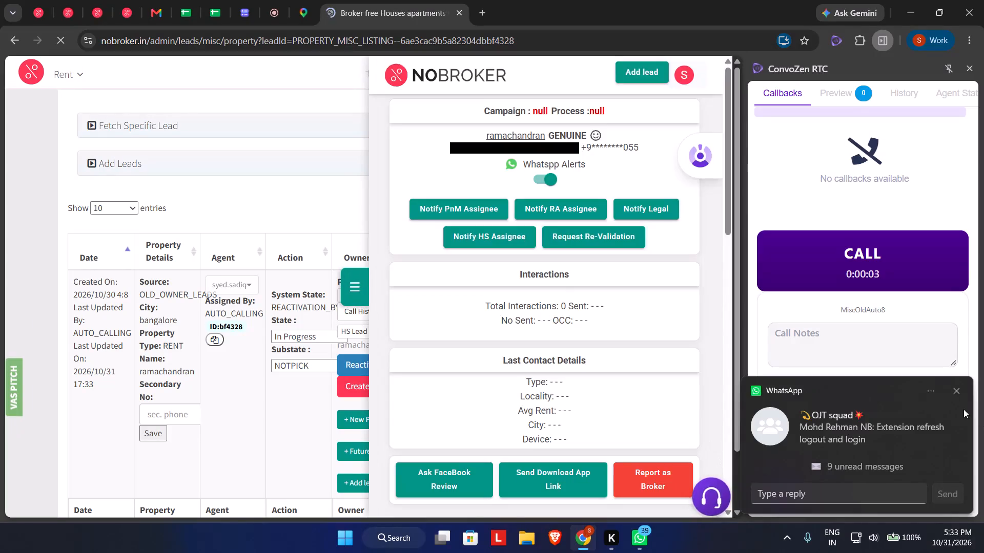
Dismiss the WhatsApp group message notification covering the call controls.
double_click(956, 392)
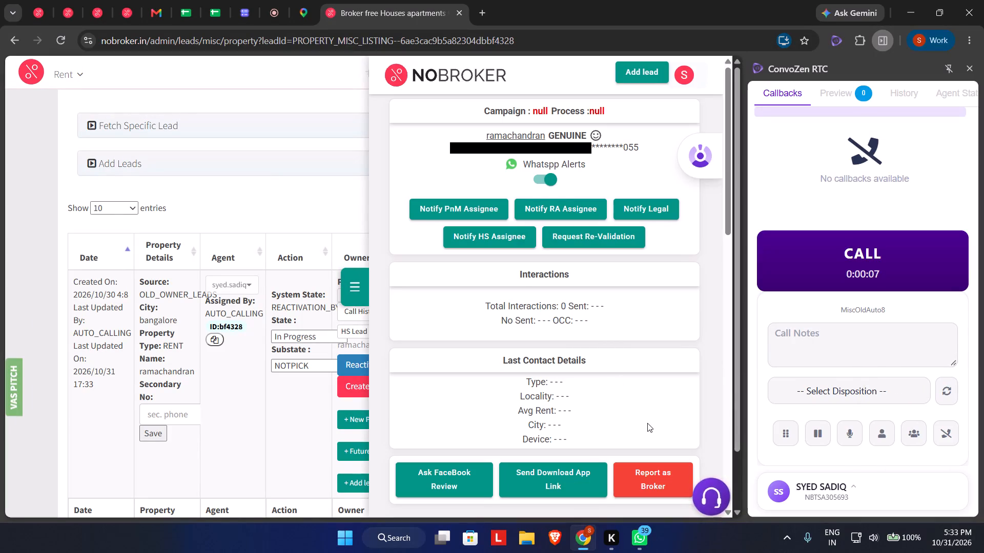
Review the owner's property details, and set the Bangalore RENT lead's state to Rejected with substate Rented Out.
scroll(576, 391, down, 3)
scroll(631, 475, down, 1)
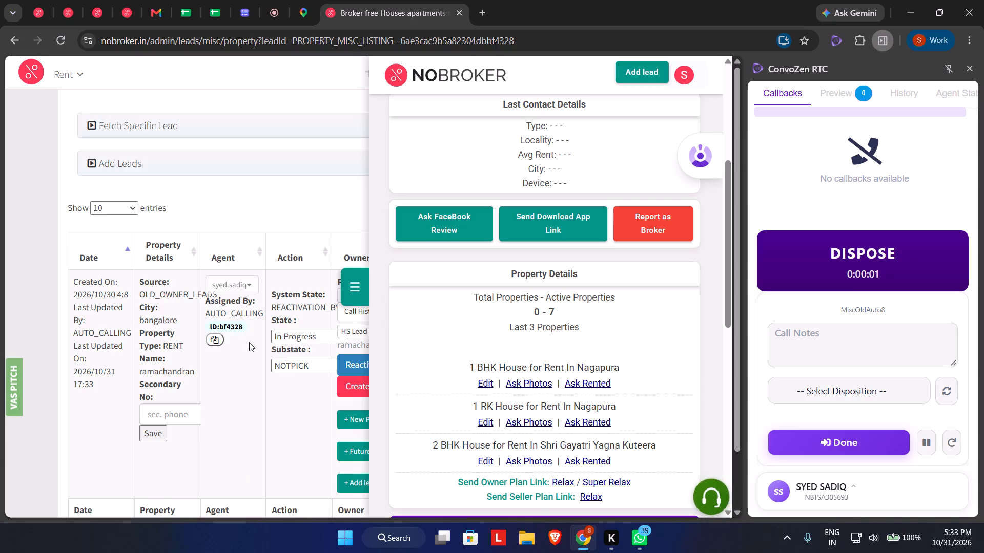
click(285, 338)
click(308, 394)
click(309, 350)
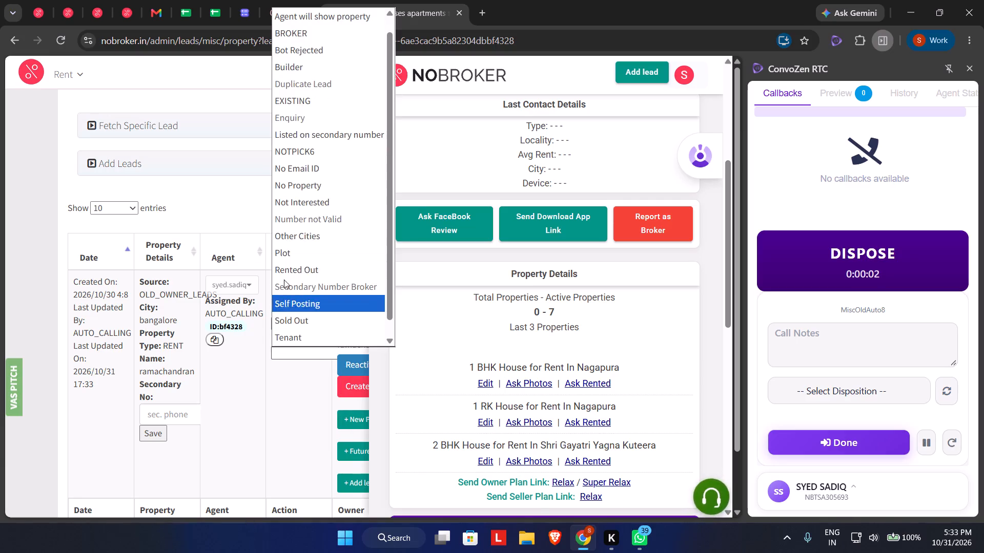
click(281, 269)
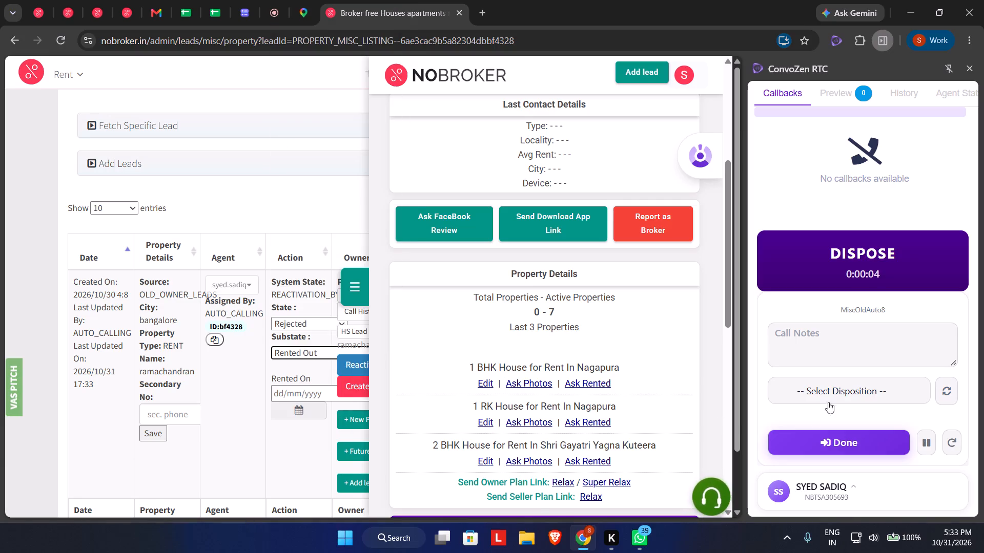
Select the multi-level disposition for the ended MiscOldAuto8 call on the Bangalore RENT lead and complete the disposition.
drag(831, 369, 831, 374)
click(840, 398)
click(850, 435)
click(855, 396)
drag(873, 485, 873, 479)
drag(869, 400, 868, 395)
click(853, 349)
click(833, 451)
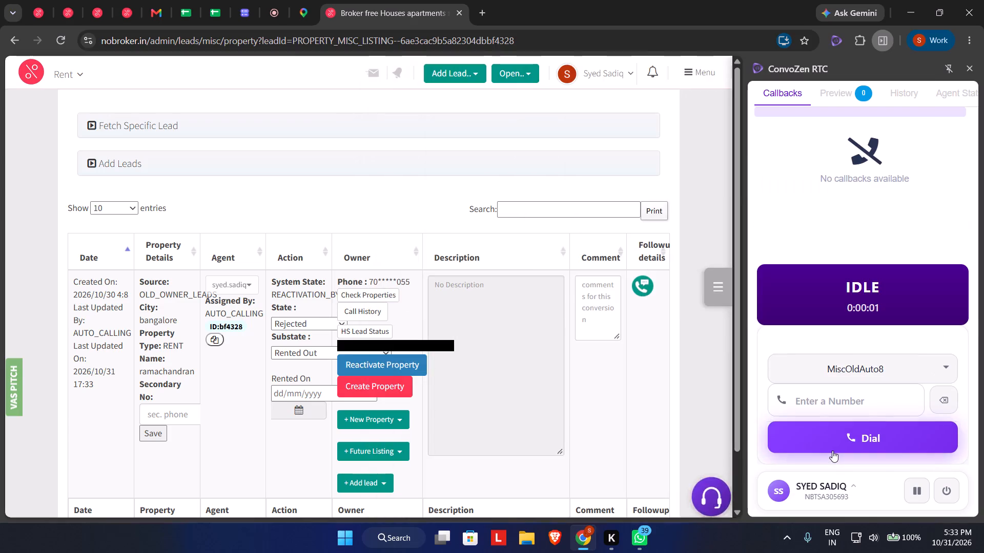
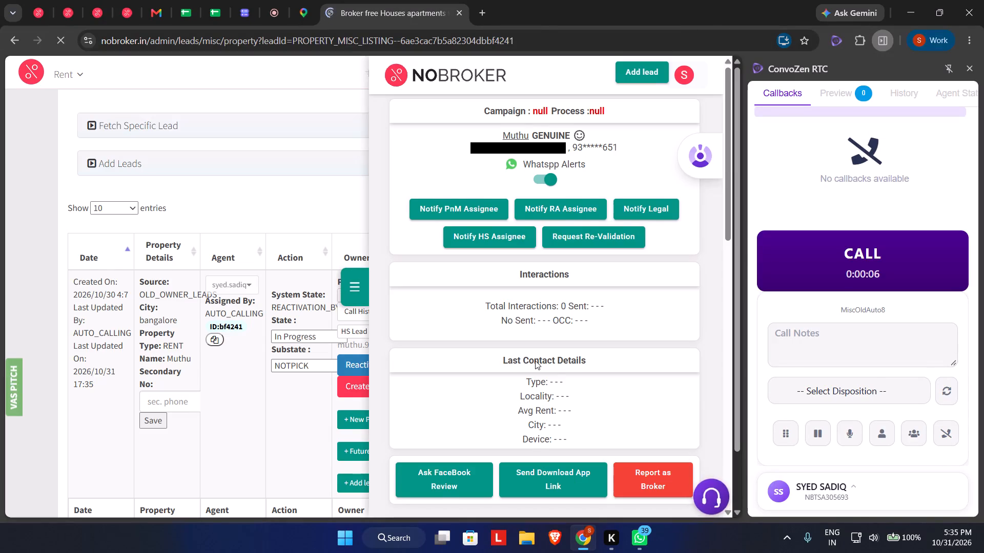
Set the current Bangalore RENT owner lead's state to Rejected and its substate to Rented Out.
scroll(536, 361, down, 4)
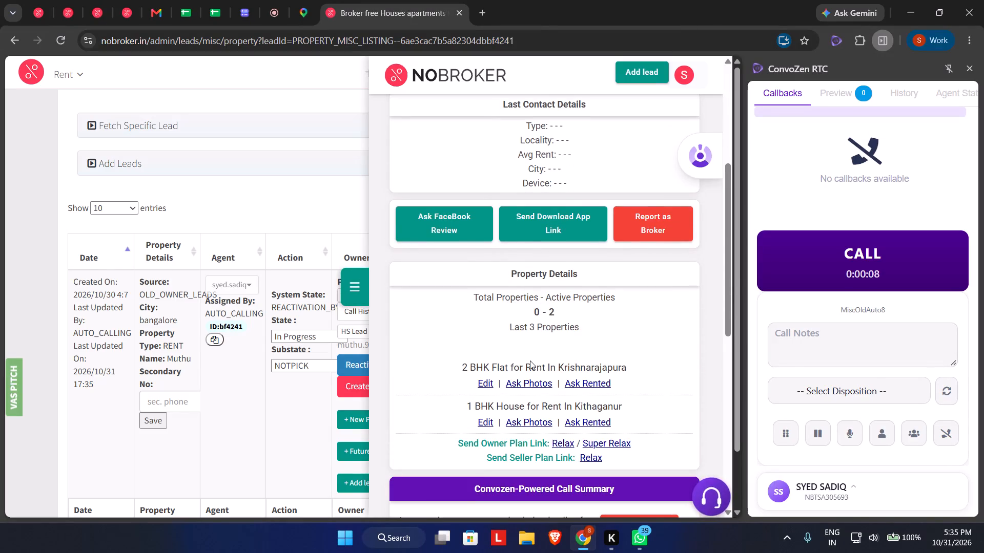
click(309, 337)
click(308, 394)
click(309, 351)
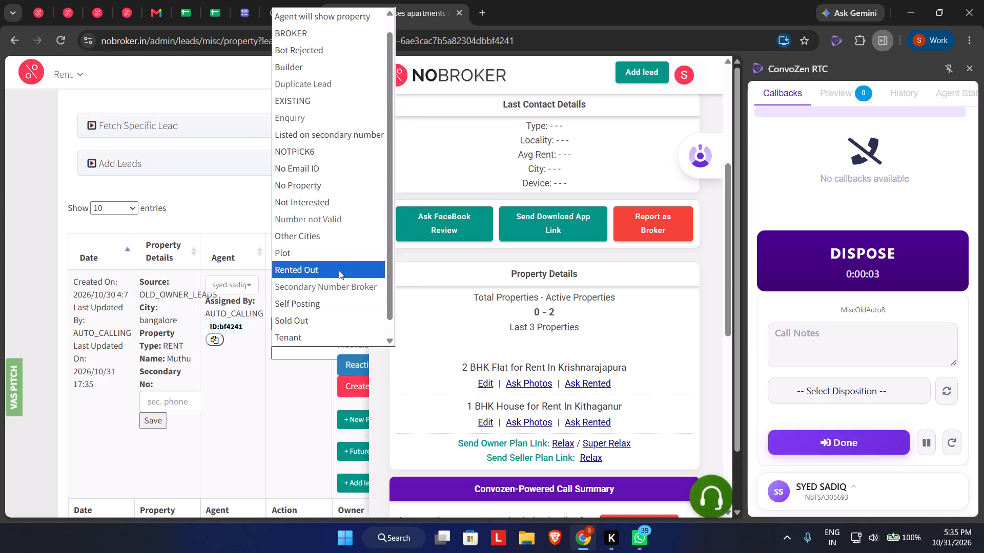
click(339, 270)
Dispose the Bangalore rent lead's call as Click Calling with Rented Out at level 3, and finish the disposition.
click(843, 378)
click(822, 426)
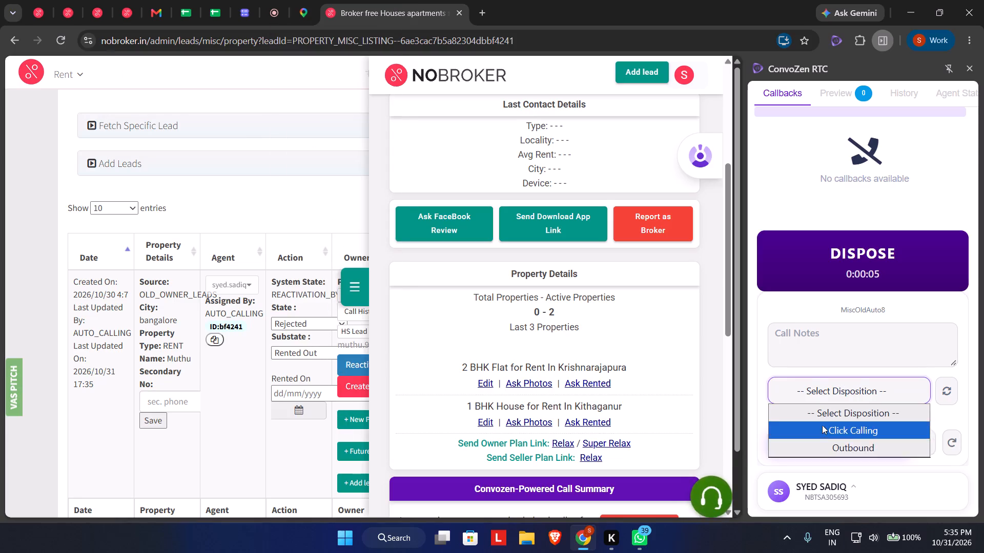
click(830, 394)
click(847, 480)
click(884, 409)
click(903, 391)
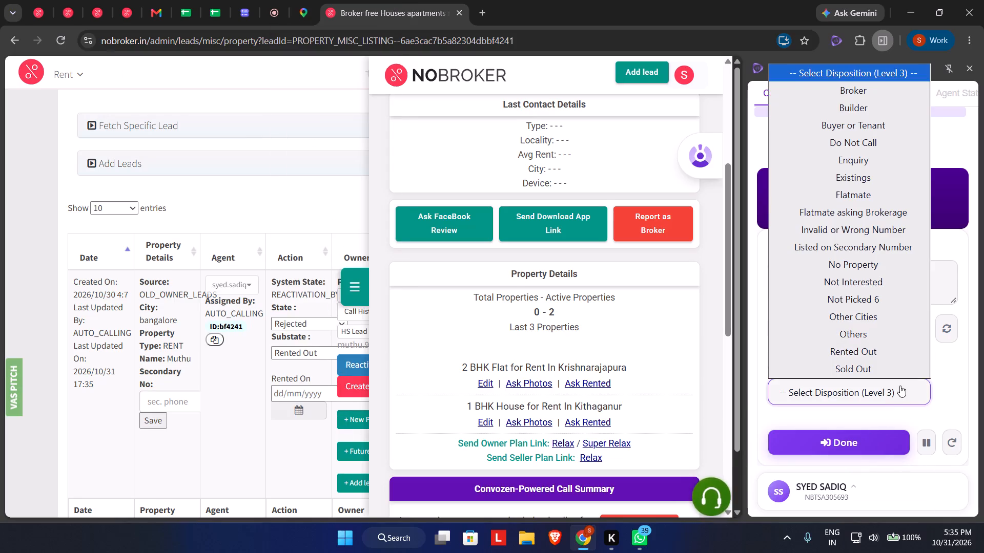
drag(900, 341, 901, 349)
click(850, 430)
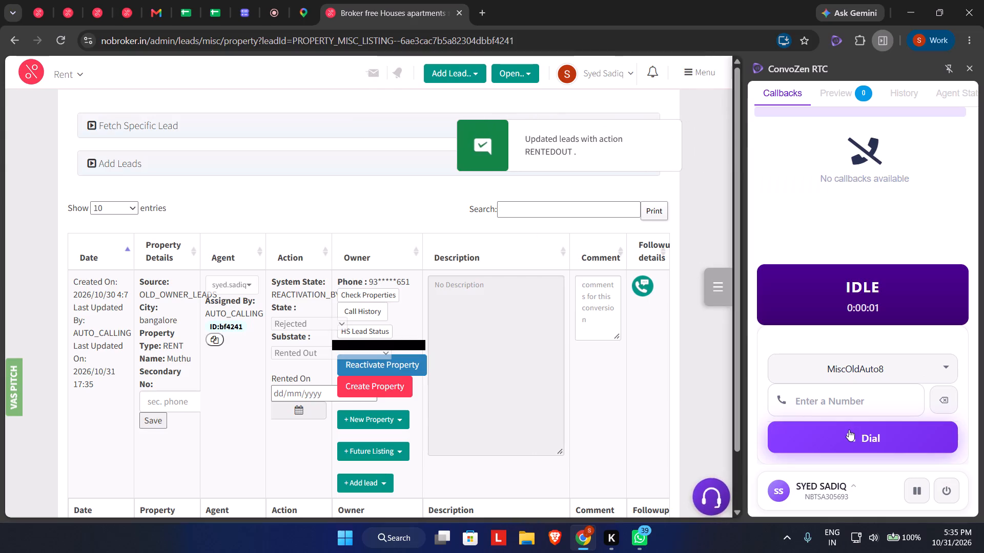
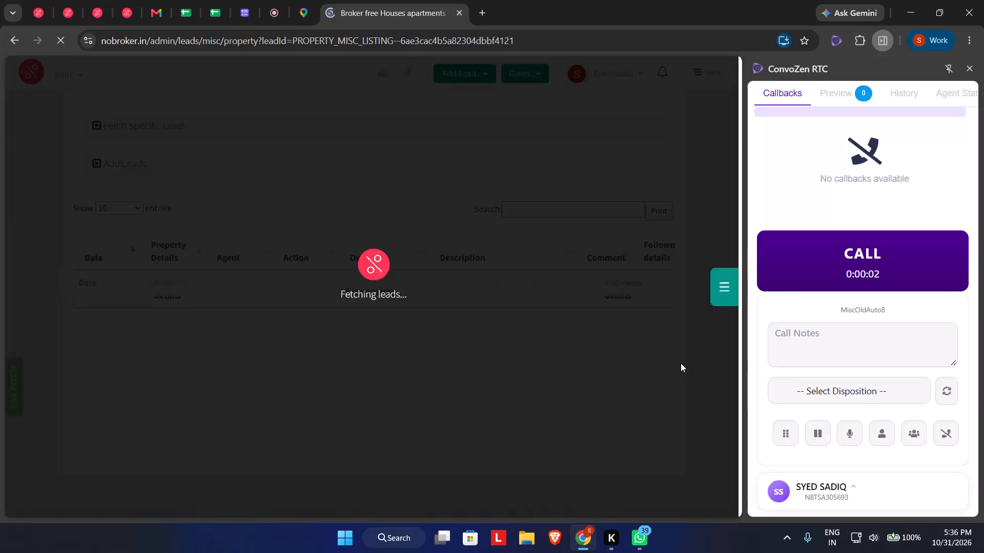
Check the owner's property details and set the Bangalore RENT lead's substate to NOTPICK2.
scroll(541, 412, down, 4)
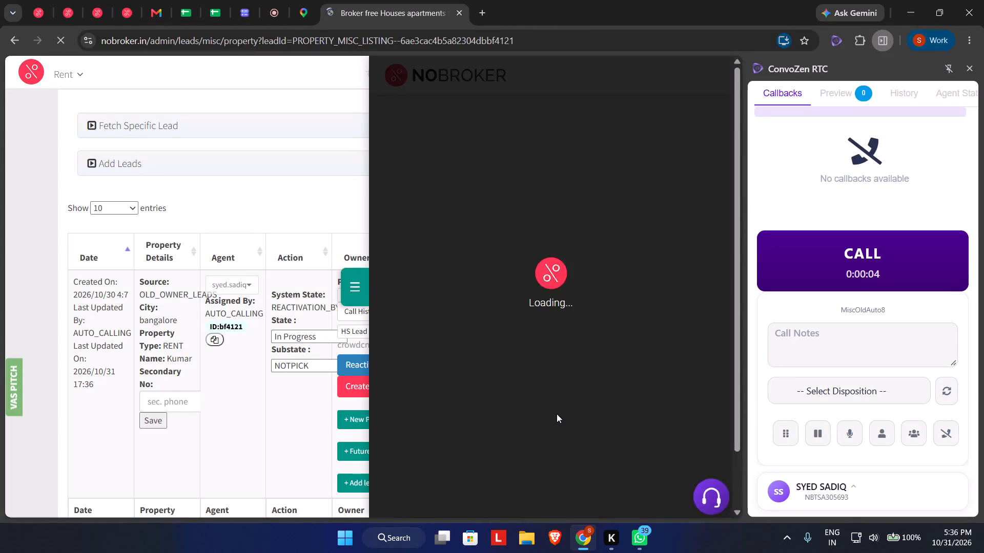
scroll(557, 412, down, 6)
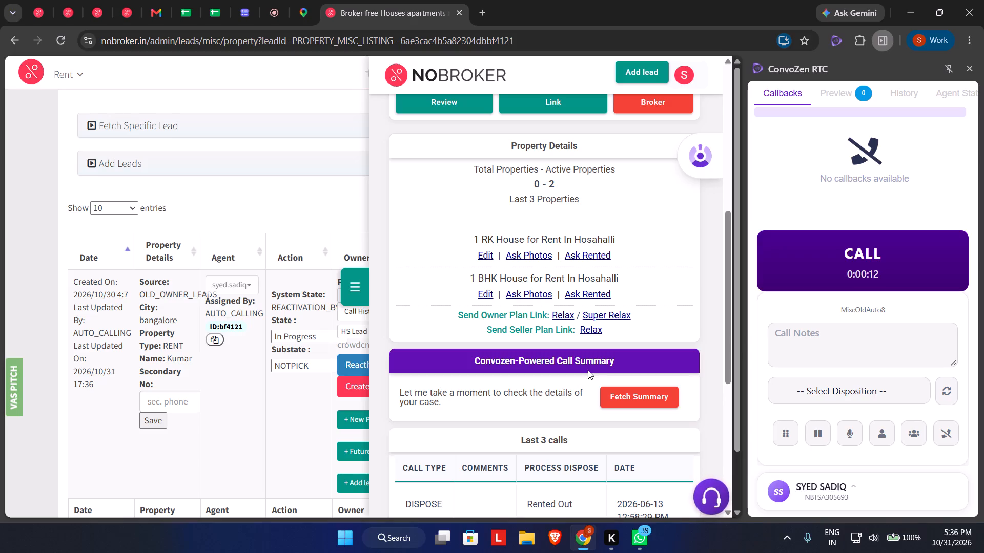
click(308, 363)
click(329, 301)
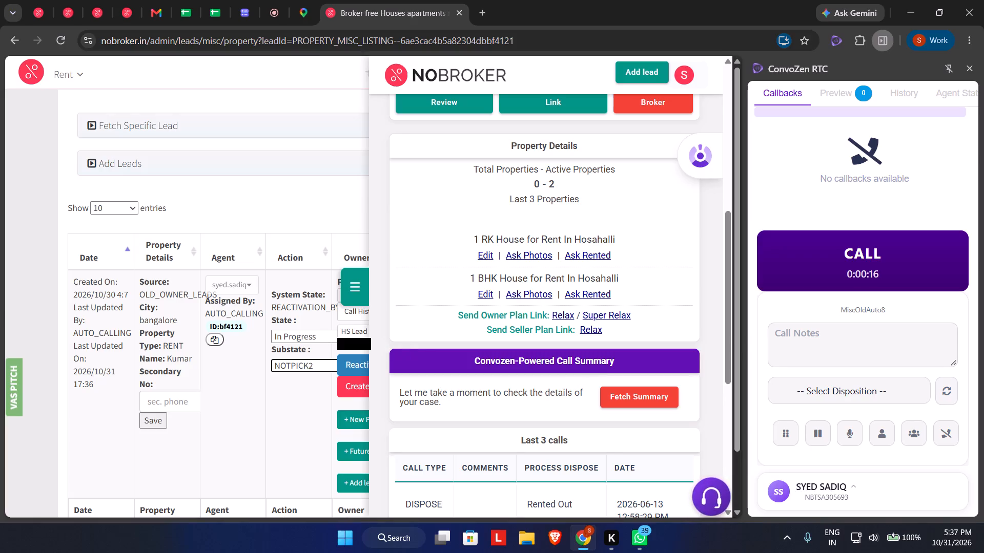
Dispose the Bangalore rent lead's call as Click Calling, Other, Voice Issue, and finish the disposition.
click(878, 396)
click(863, 431)
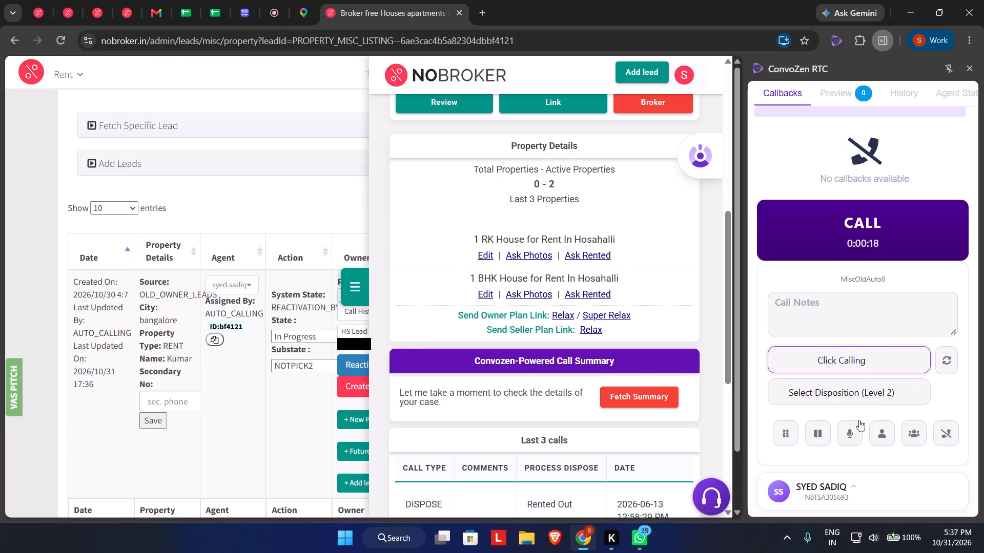
click(865, 381)
click(872, 459)
click(907, 386)
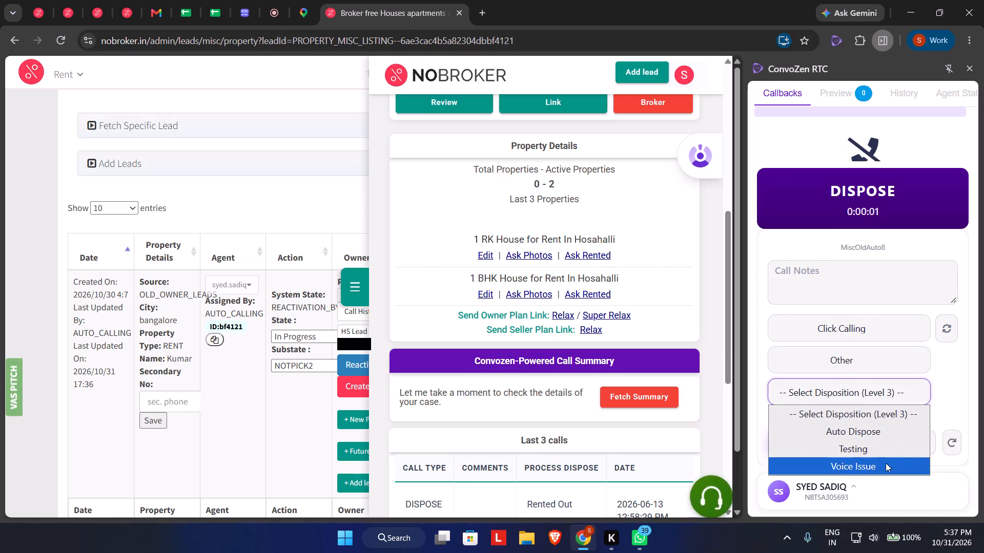
click(884, 464)
click(884, 438)
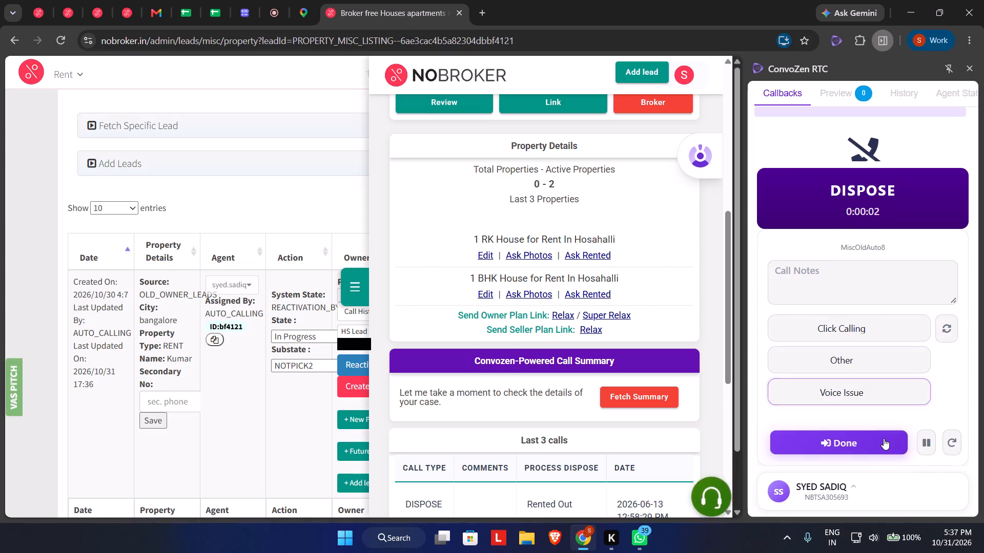
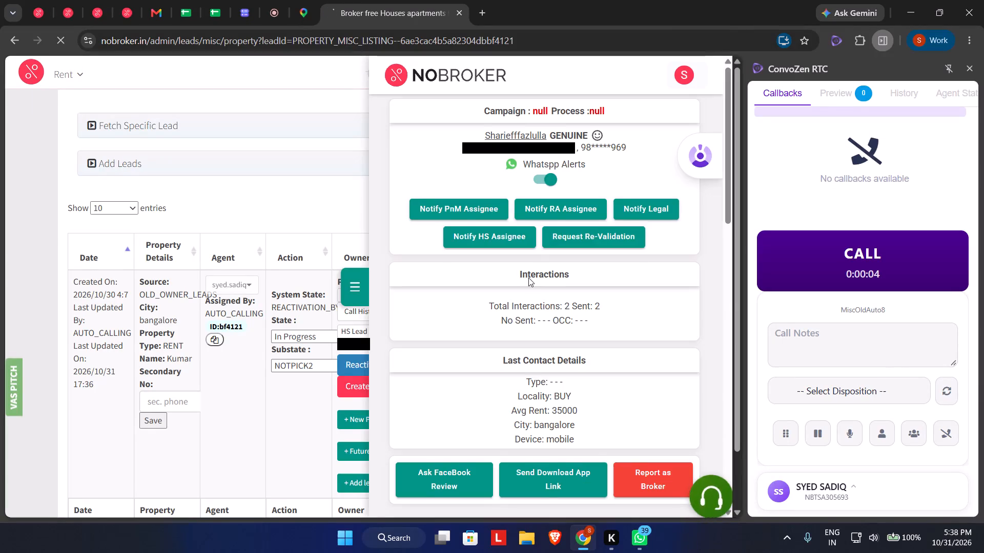
Check the owner's property details and set the Bangalore RENT lead's state to Rejected with substate Rented Out.
scroll(528, 278, down, 5)
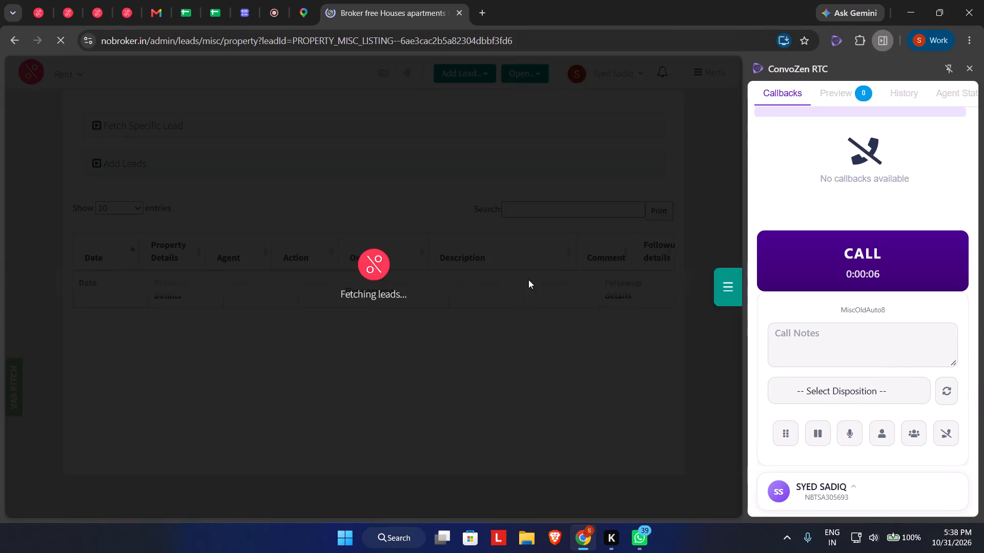
scroll(528, 280, up, 5)
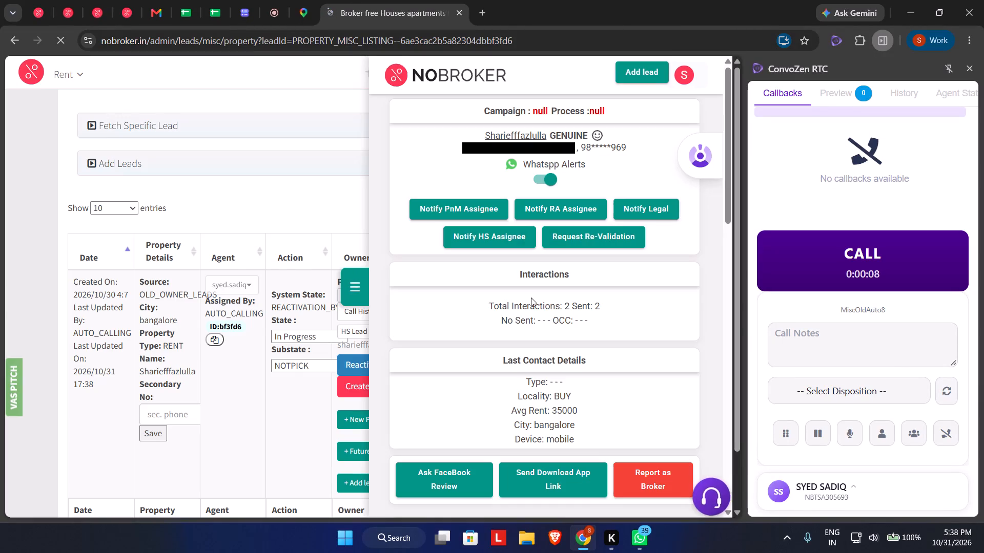
scroll(531, 297, up, 1)
scroll(531, 297, down, 3)
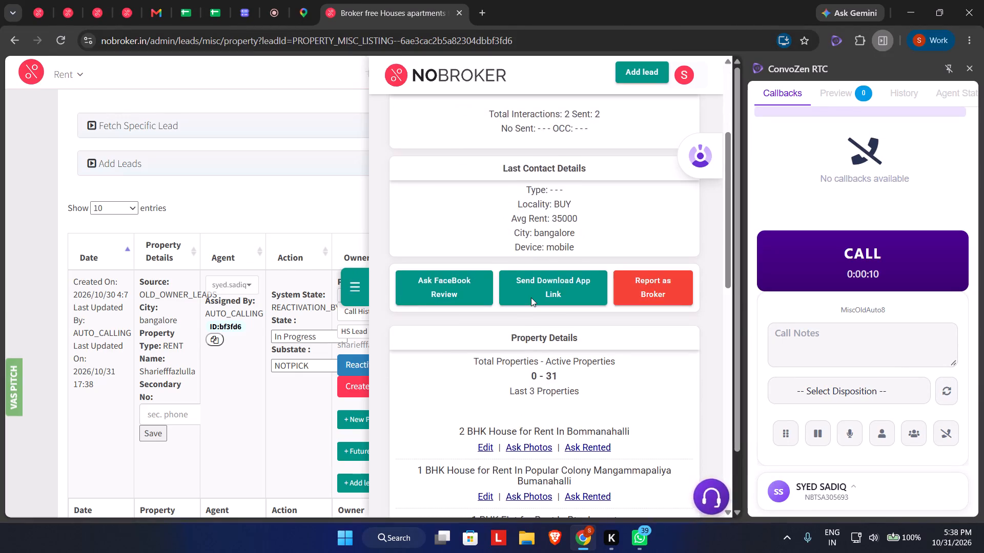
scroll(531, 298, down, 2)
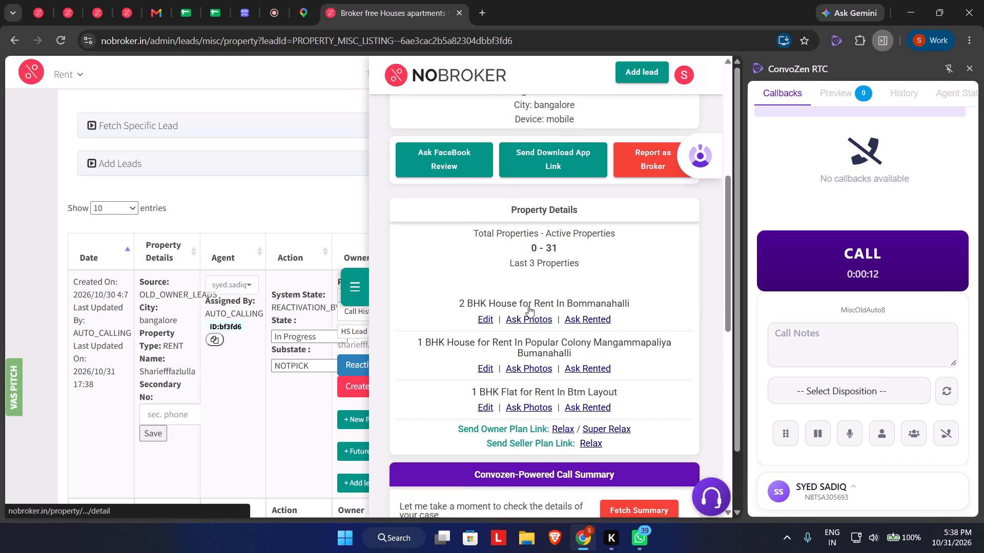
click(295, 340)
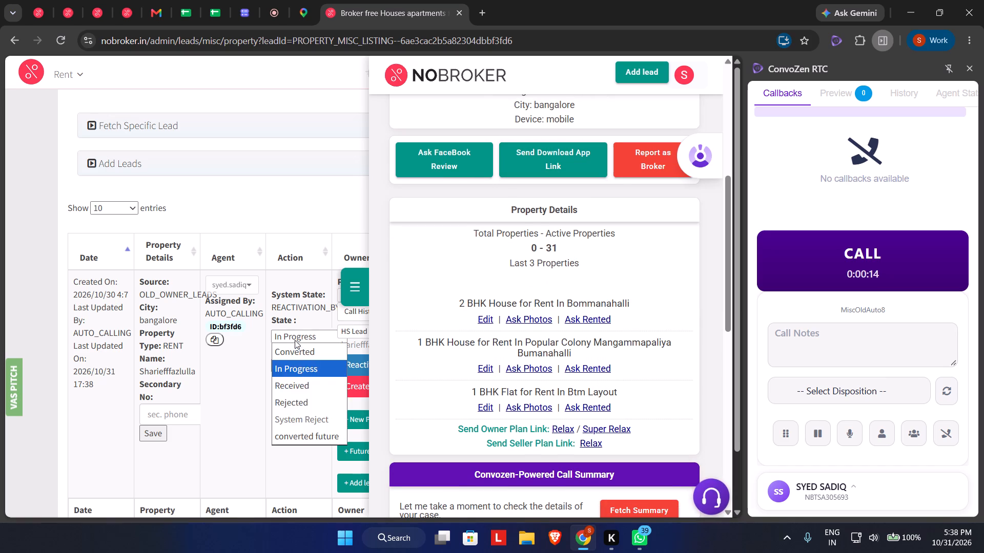
click(291, 405)
click(292, 364)
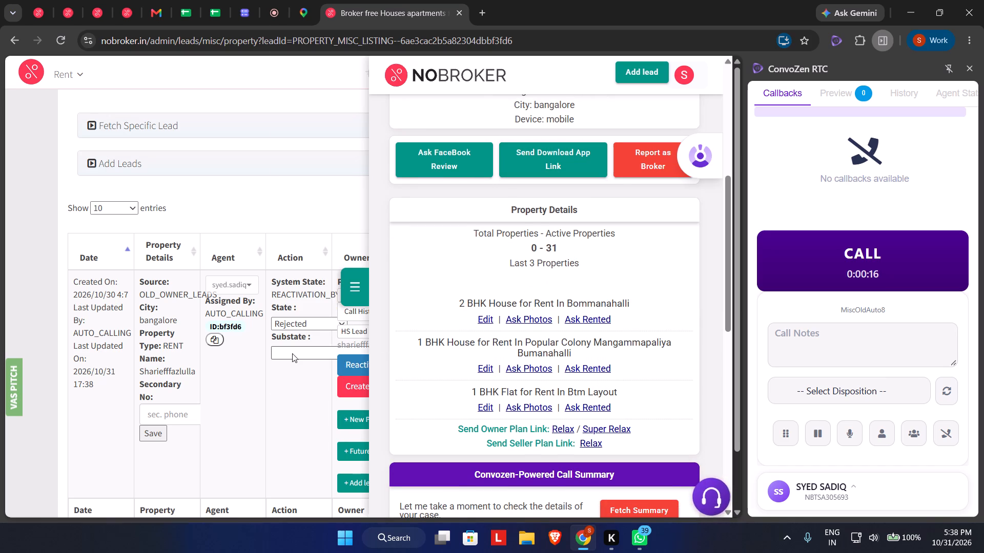
click(292, 353)
click(312, 279)
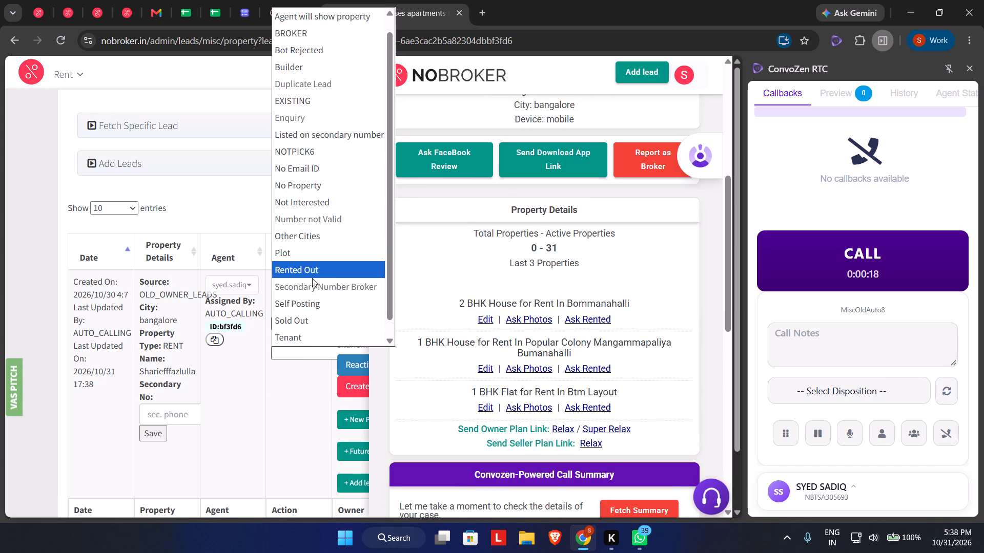
click(312, 278)
End the call, dispose it as Click Calling, Rejected, Rented Out, and finish the disposition.
click(946, 442)
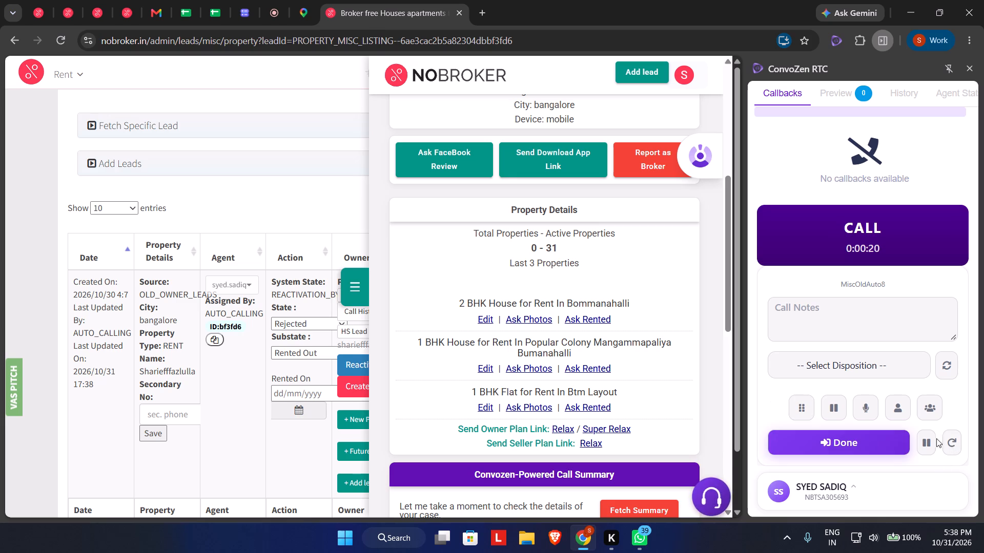
click(867, 390)
click(853, 432)
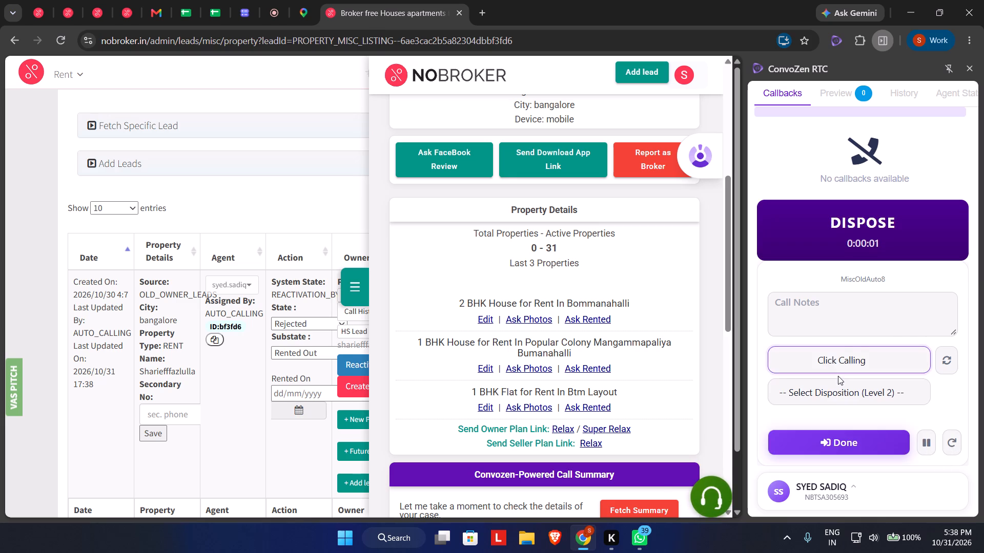
click(837, 374)
click(834, 388)
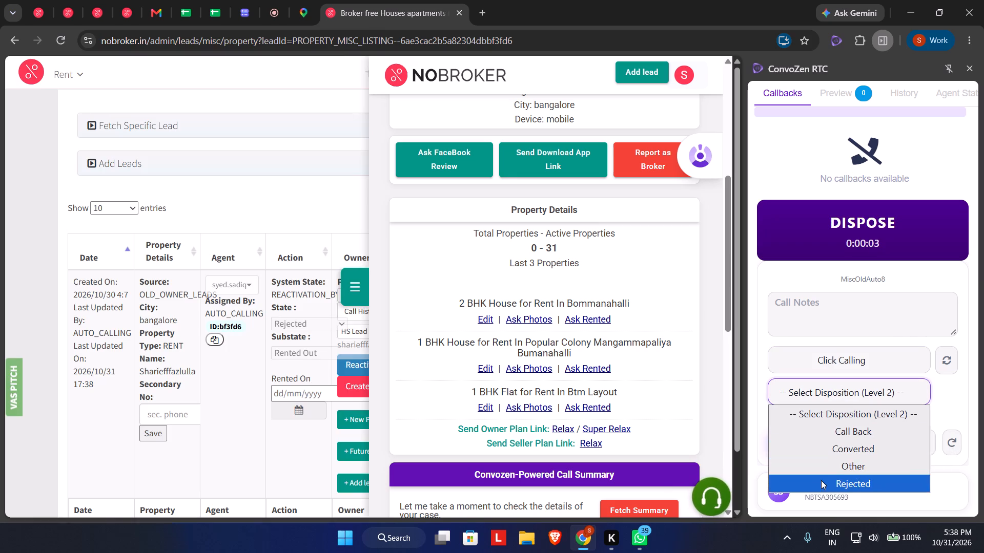
click(821, 480)
click(808, 392)
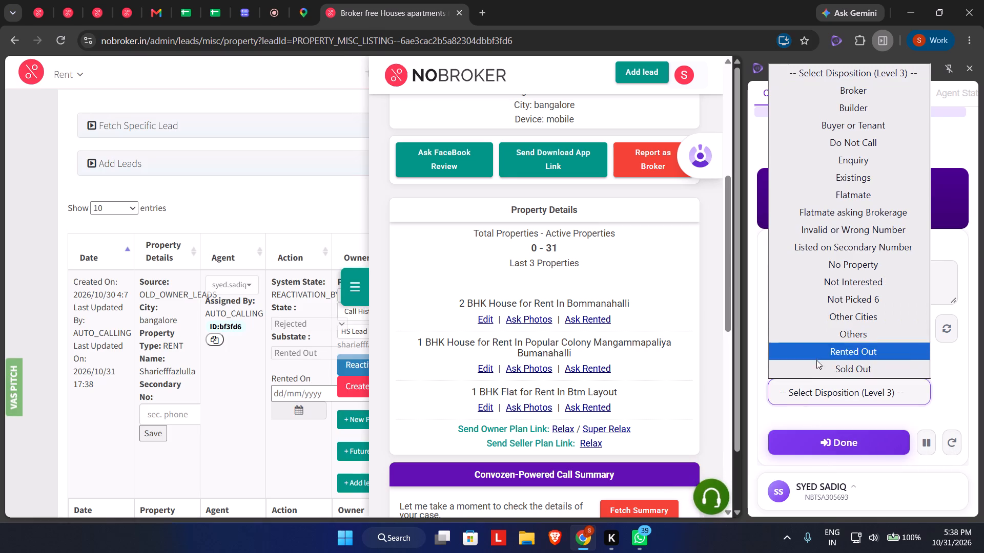
click(816, 355)
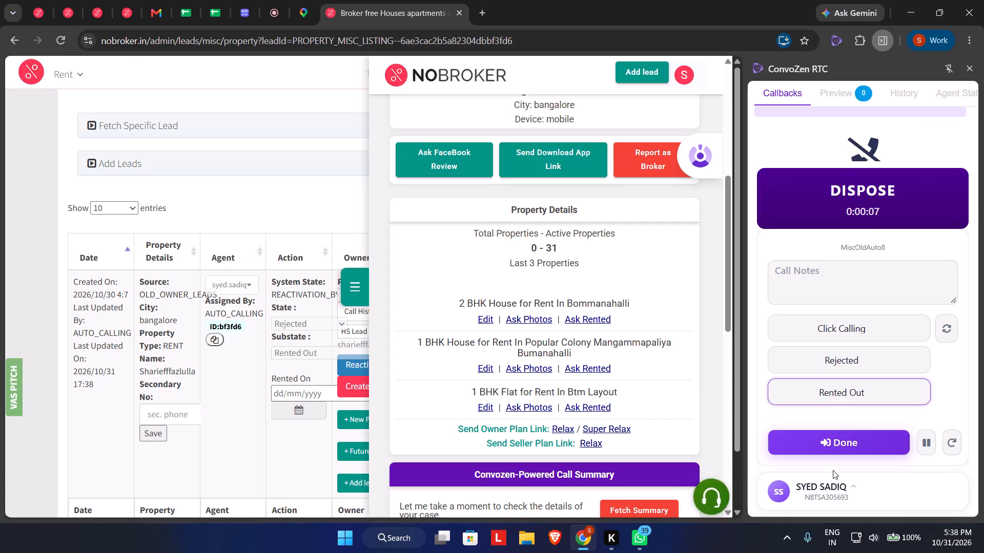
click(831, 450)
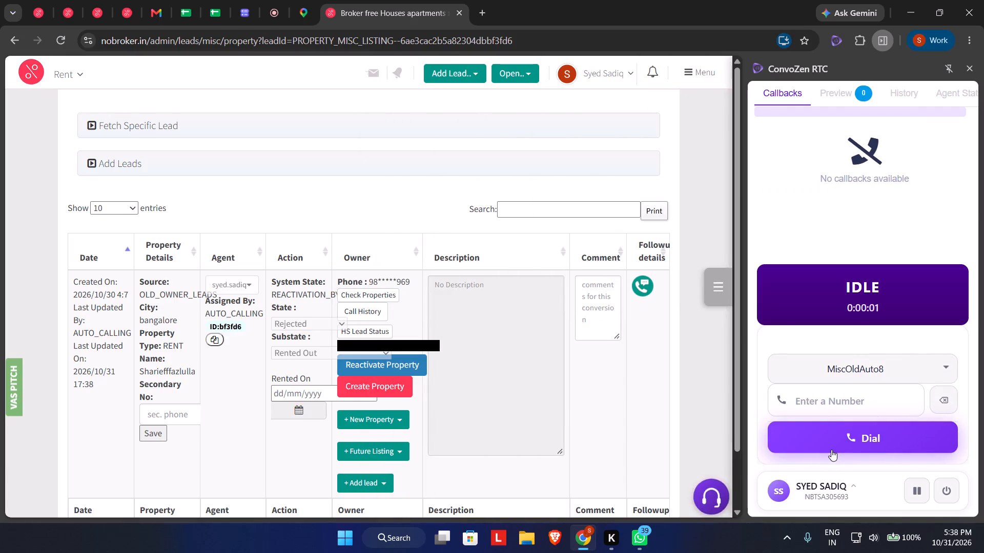
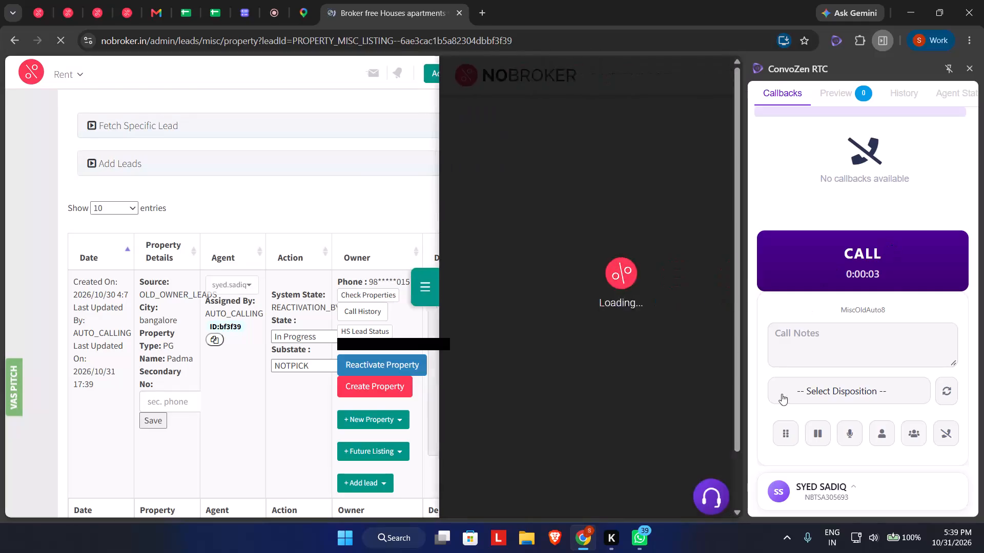
Set the call's disposition to Outbound, Not Picked, Voice Mail.
click(807, 397)
click(828, 450)
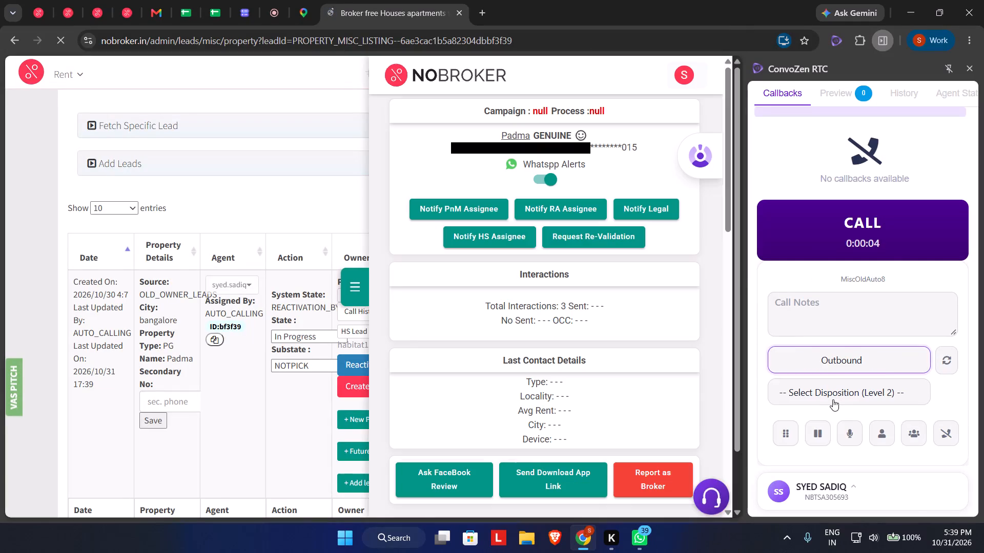
click(833, 399)
click(873, 425)
click(869, 378)
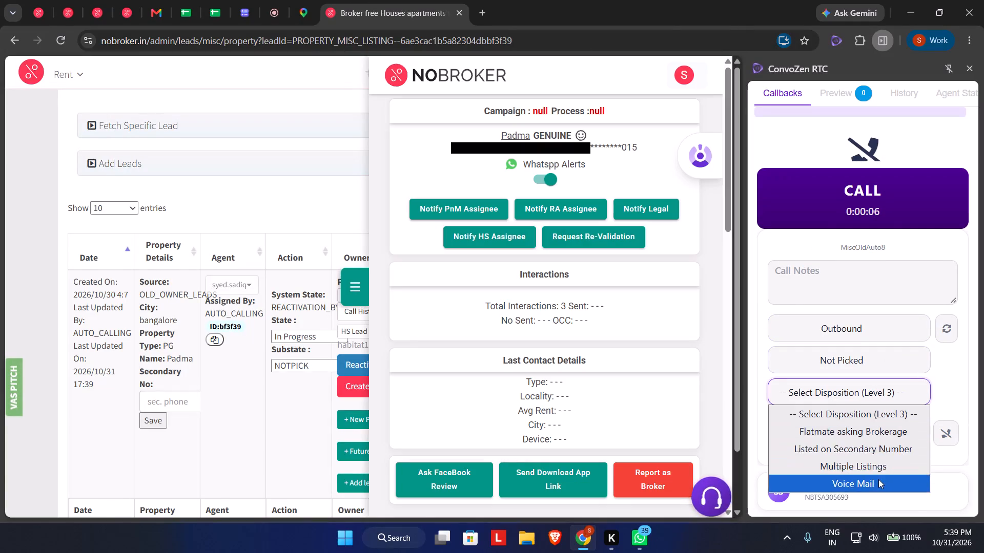
click(878, 479)
Set the Bangalore PG lead's substate to NOTPICK2.
click(318, 368)
click(317, 302)
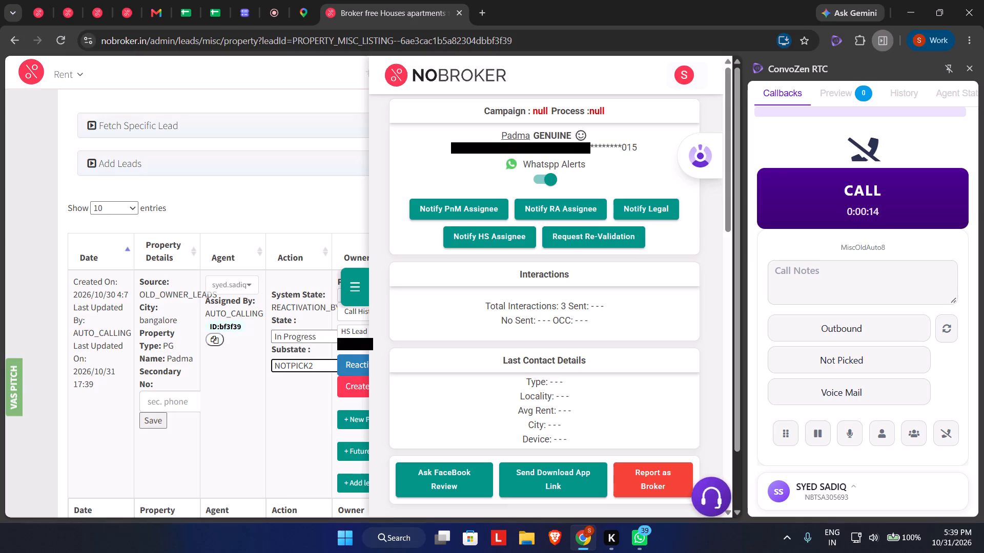
End the call and finish its disposition.
click(941, 441)
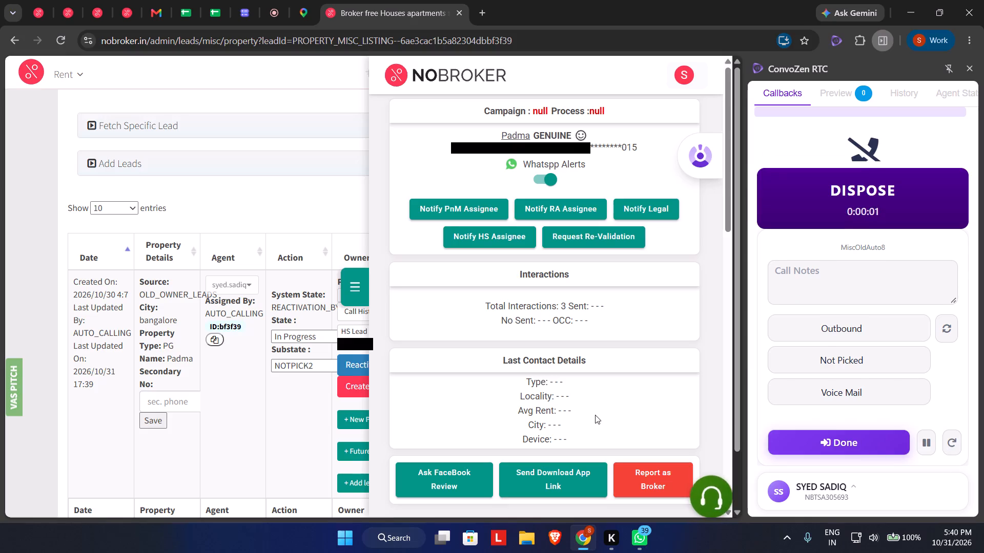
click(794, 444)
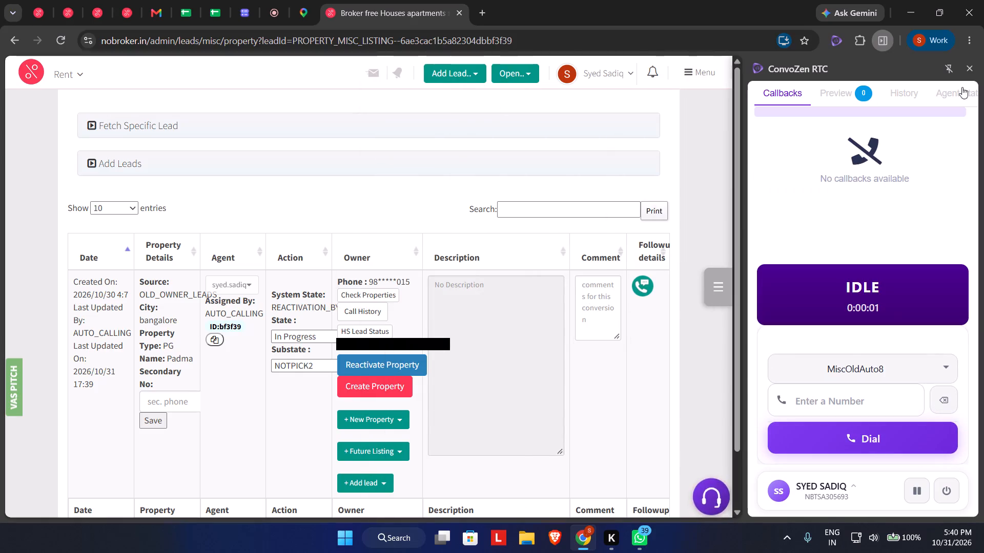
Consult the agent statistics for time spent in each call status.
click(954, 74)
click(956, 96)
click(945, 67)
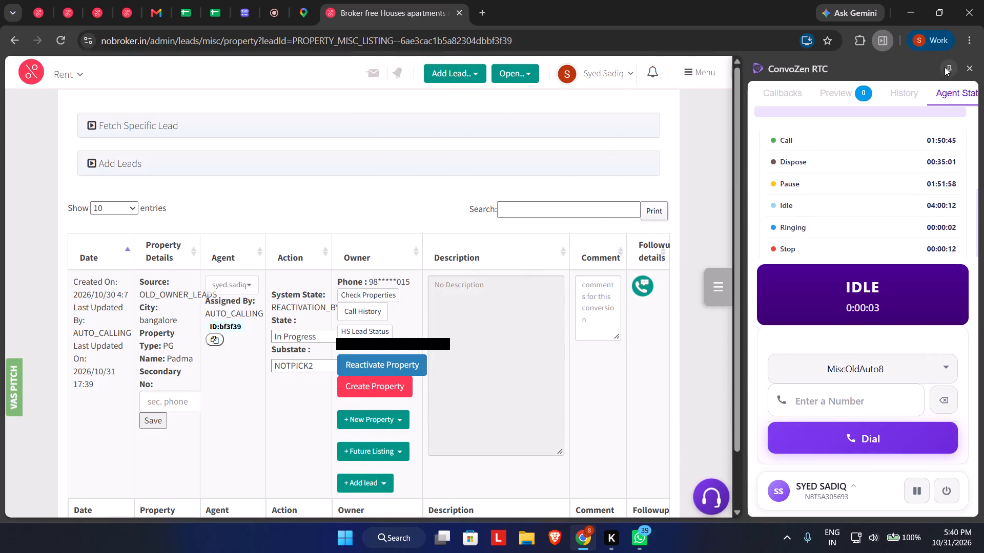
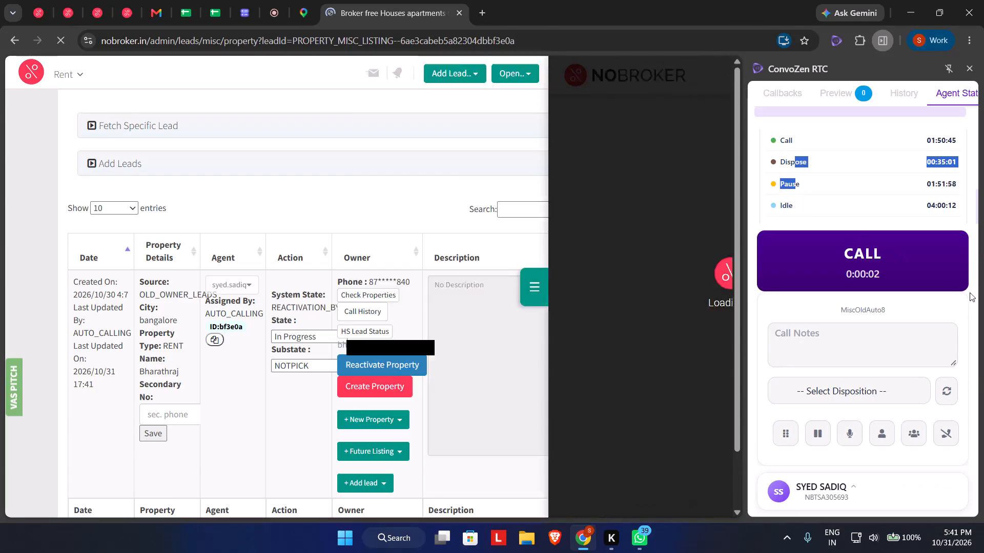
Set the ongoing call's disposition to Outbound, Not Picked, Voice Mail.
click(848, 388)
click(859, 434)
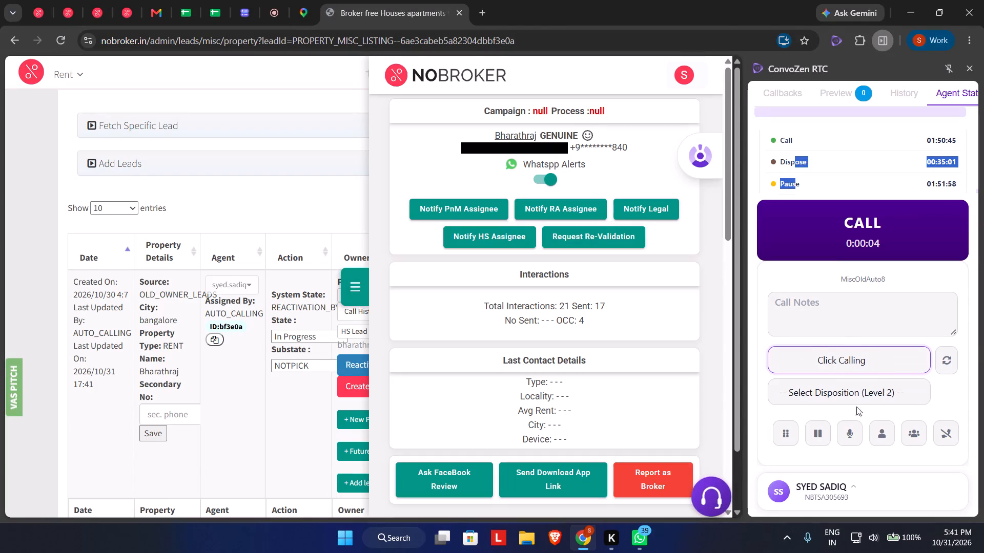
click(846, 366)
click(870, 411)
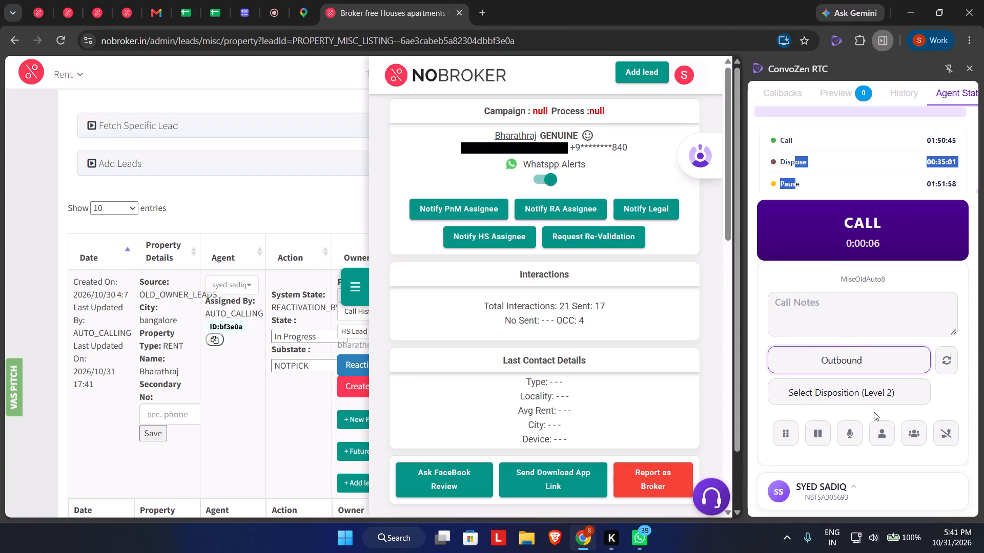
click(874, 412)
click(872, 399)
click(877, 428)
click(872, 394)
click(889, 481)
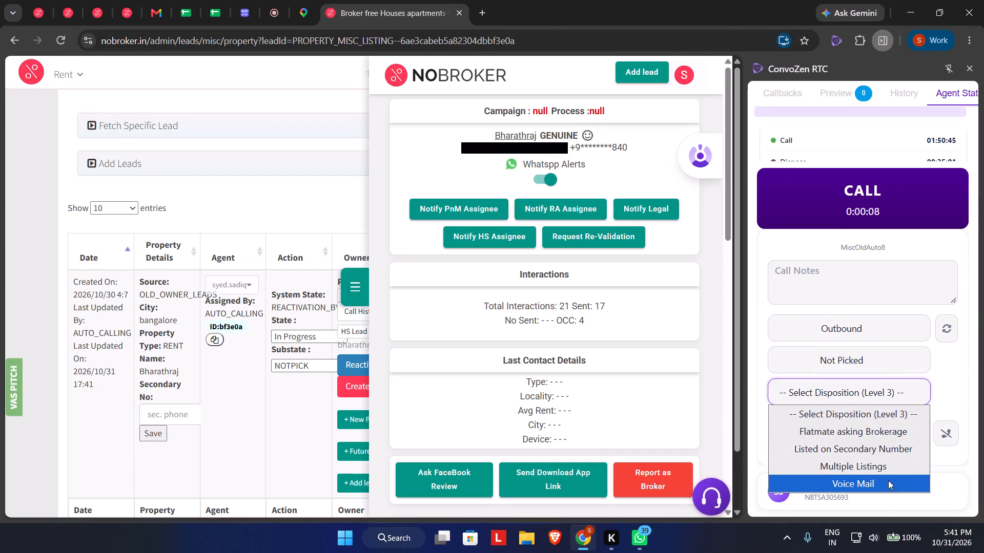
Set the Bangalore rental lead's substate to NOTPICK2.
click(304, 363)
click(314, 300)
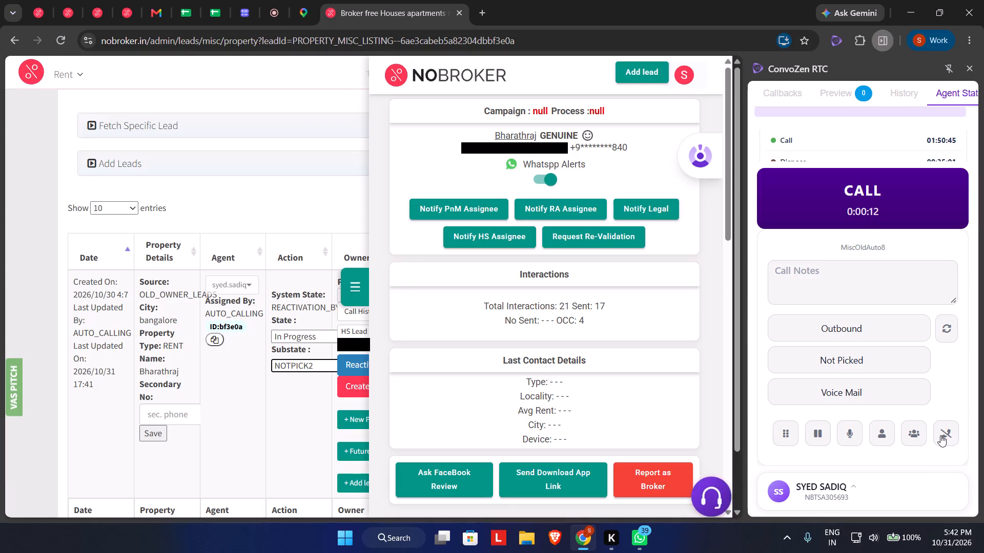
End the call and complete its disposition.
click(940, 435)
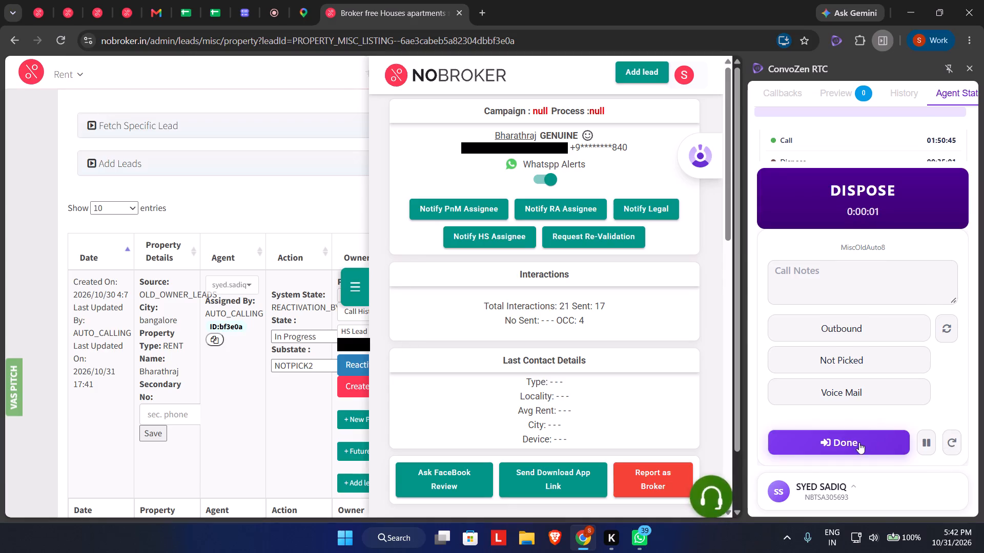
click(859, 442)
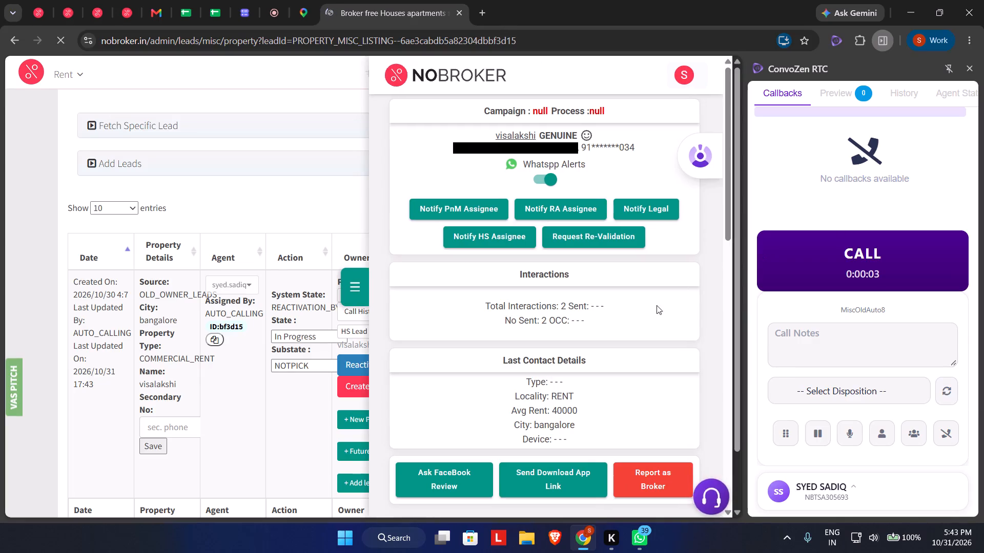
Review the commercial rent lead's owner and property details, and set its state to Rejected with substate Rented Out.
scroll(496, 268, down, 1)
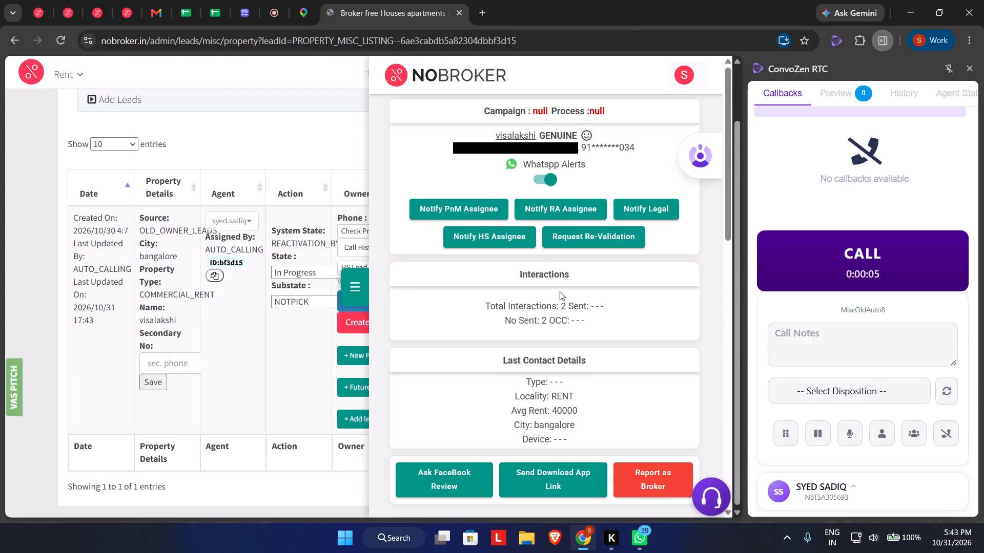
scroll(561, 300, down, 3)
scroll(645, 435, down, 1)
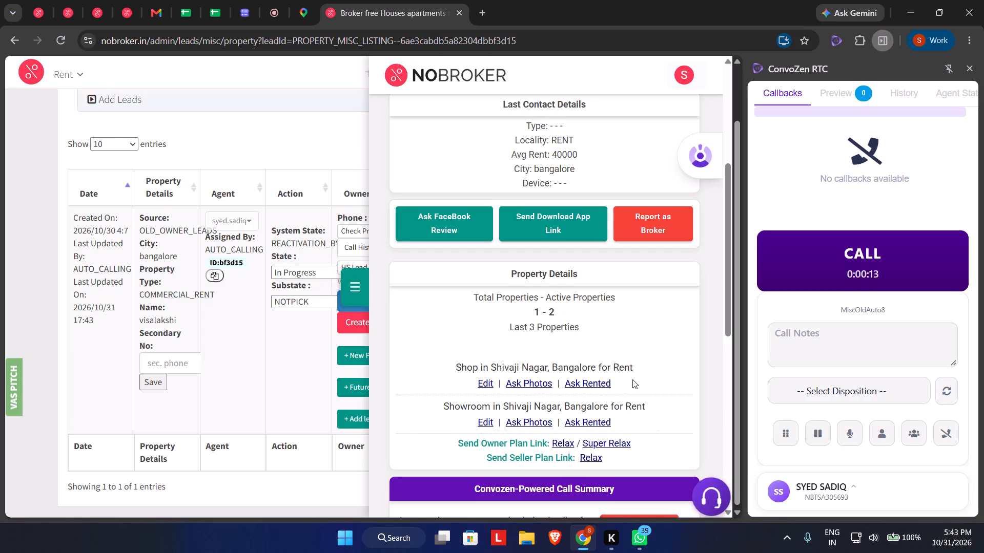
scroll(632, 379, up, 4)
click(305, 263)
click(304, 270)
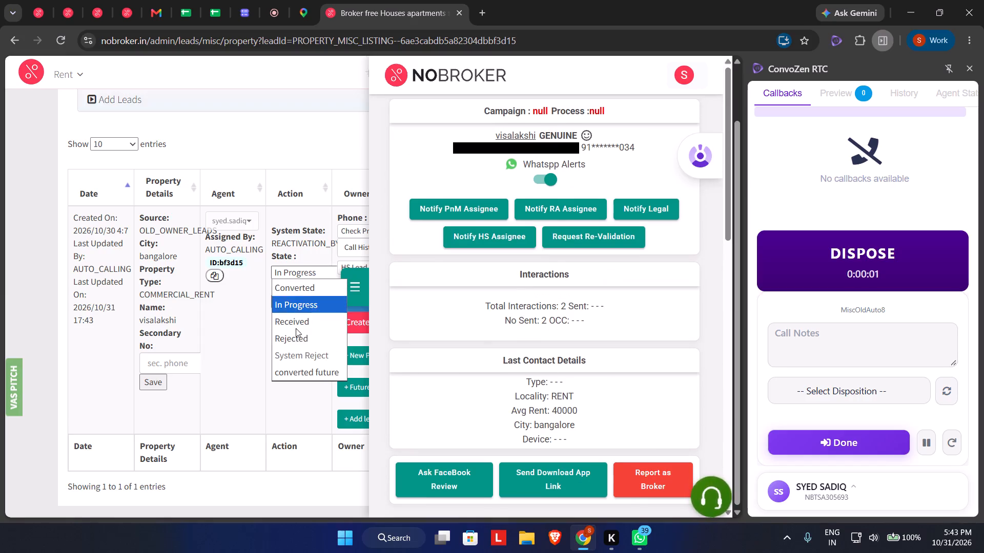
click(291, 334)
click(297, 292)
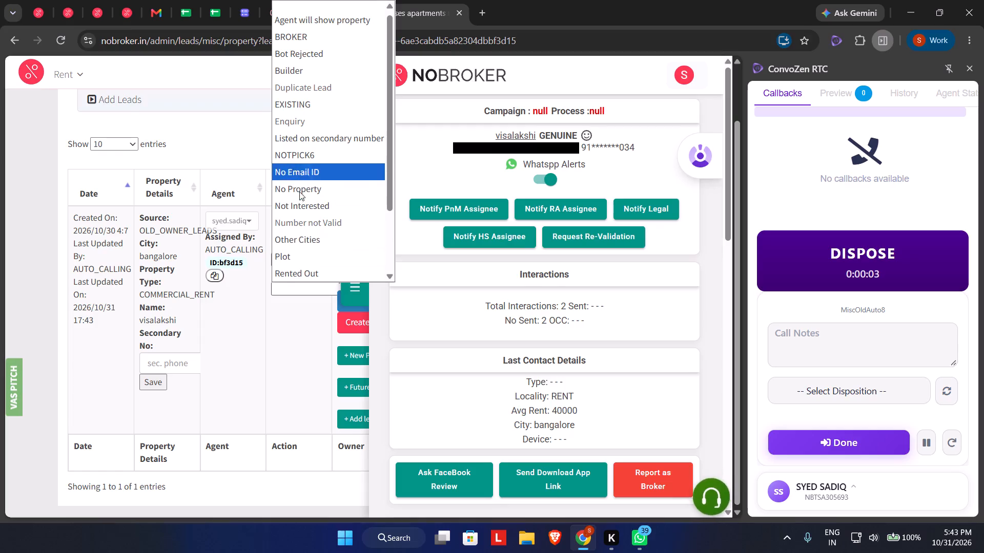
click(299, 271)
Set the commercial rent call's final-level disposition to Rented Out and complete the disposition.
click(850, 392)
click(844, 428)
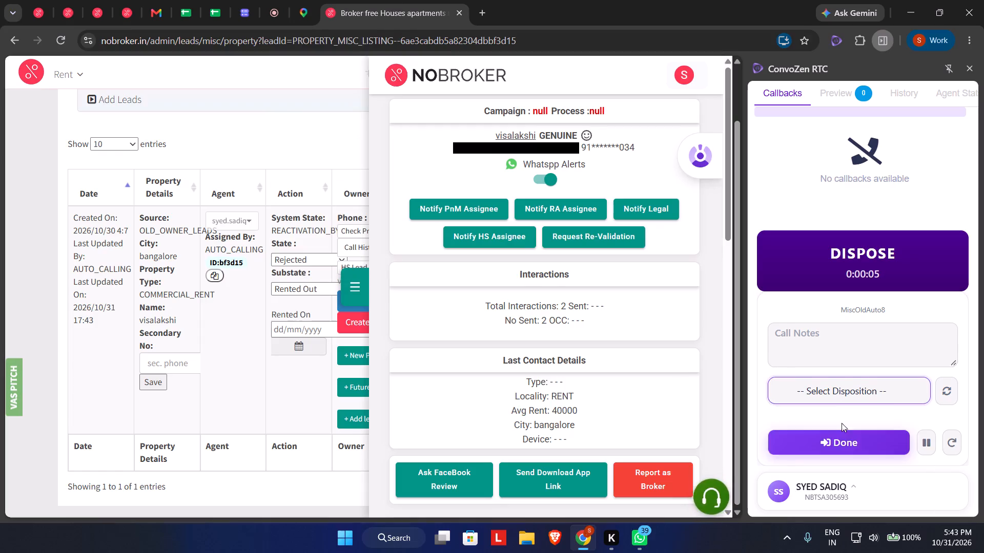
click(839, 391)
click(840, 486)
click(831, 398)
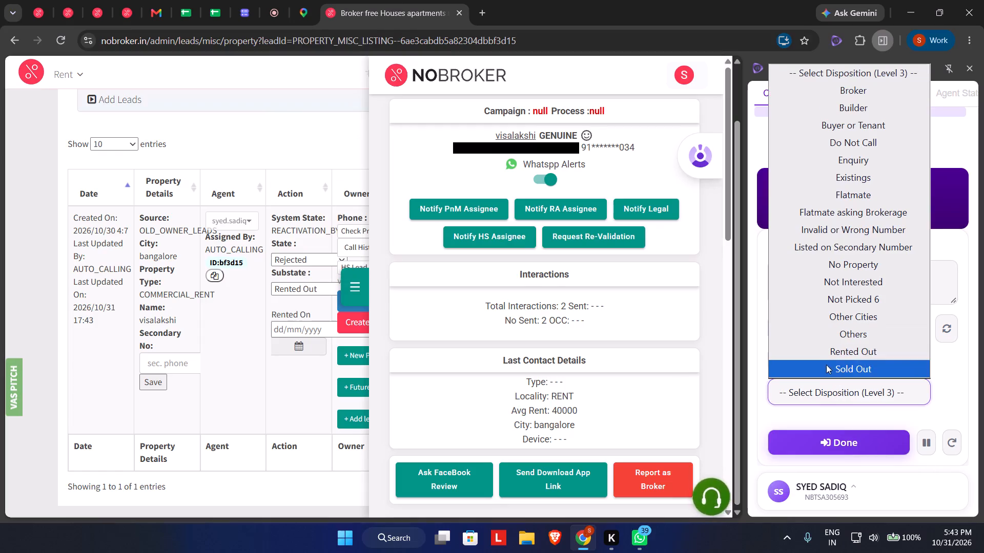
click(826, 353)
click(791, 431)
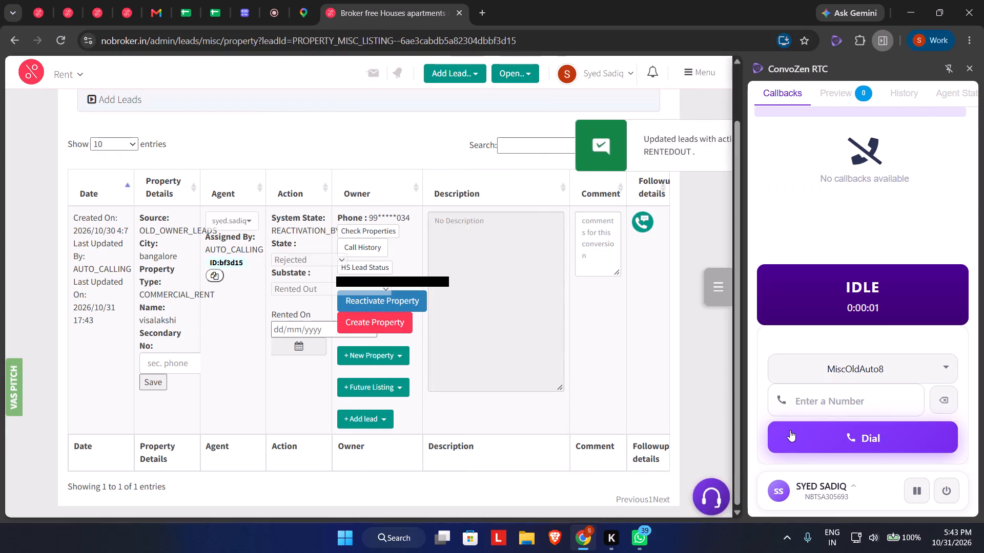
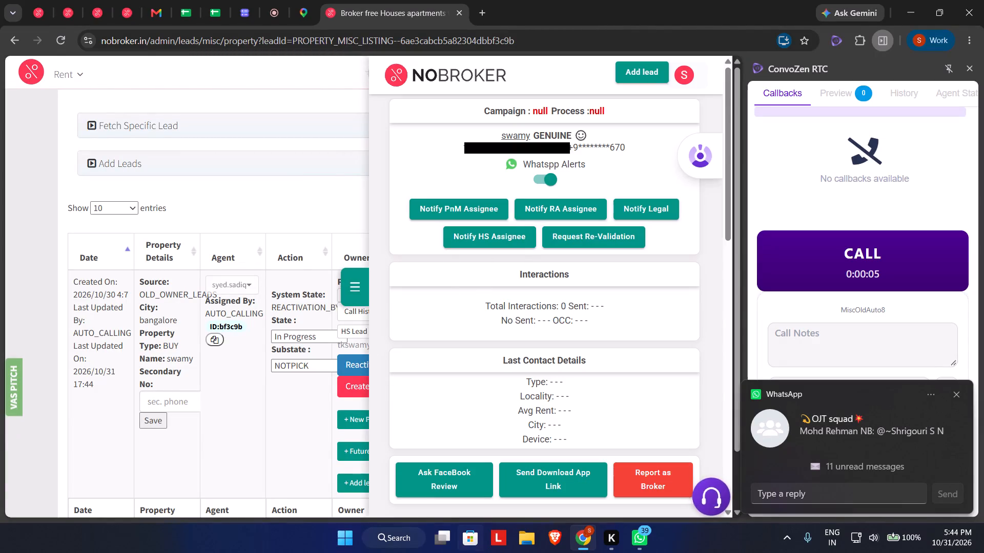
Review the Bangalore buy lead's property details, and set its state to Rejected with substate Other Cities.
scroll(603, 418, down, 3)
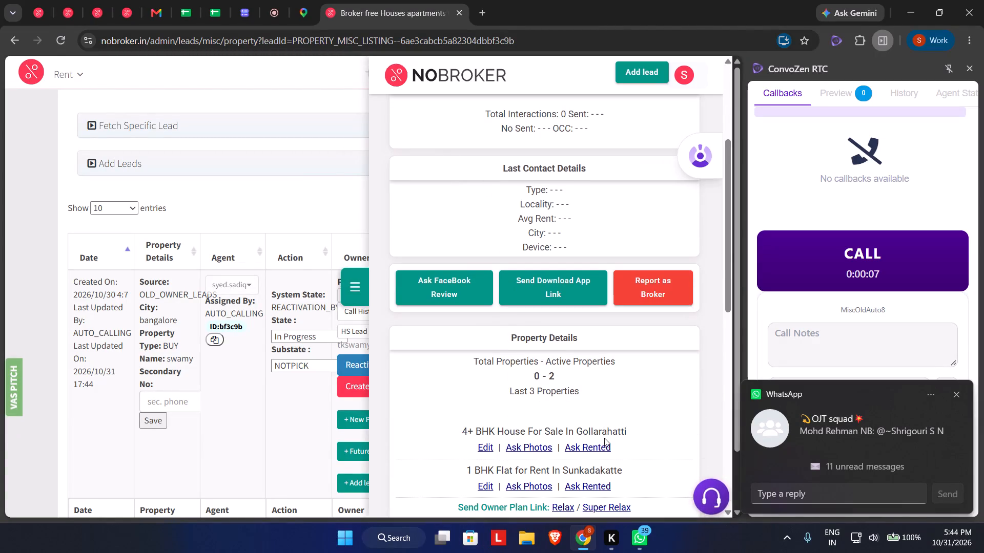
click(956, 395)
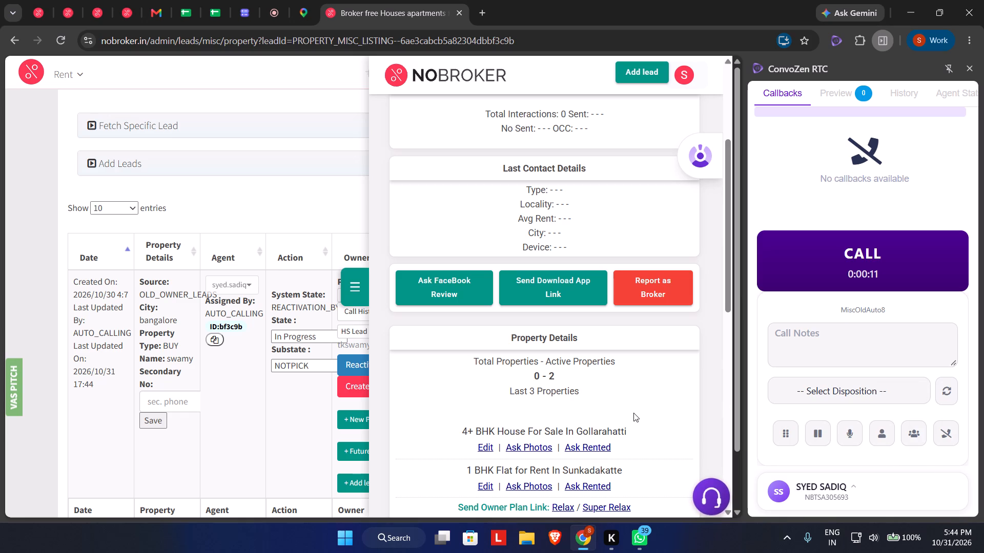
scroll(631, 412, up, 1)
scroll(630, 412, down, 1)
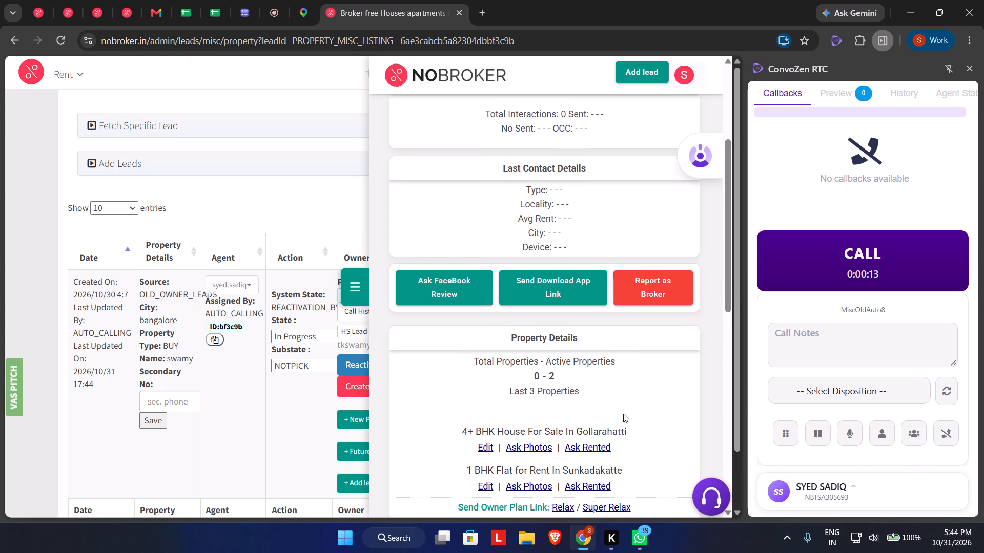
scroll(621, 423, up, 2)
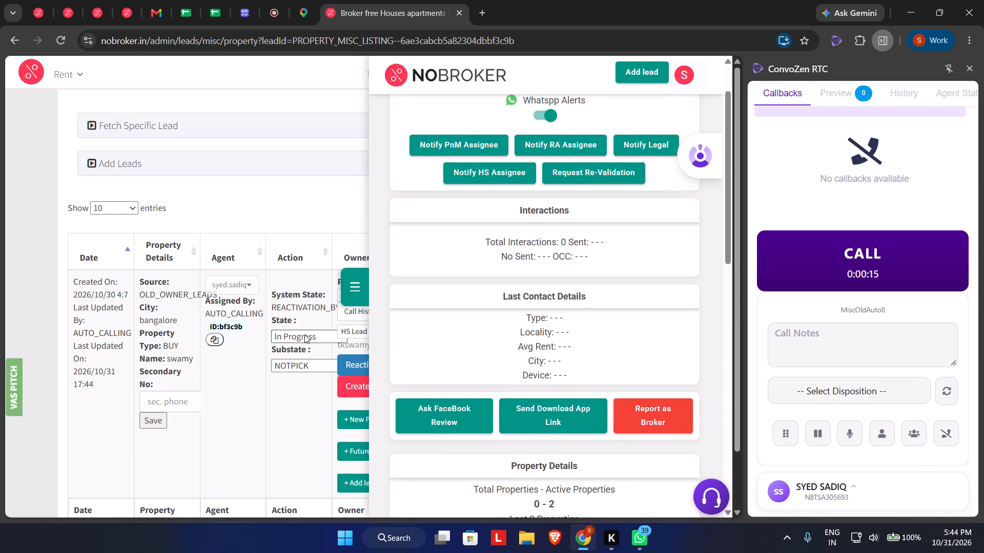
scroll(631, 515, down, 4)
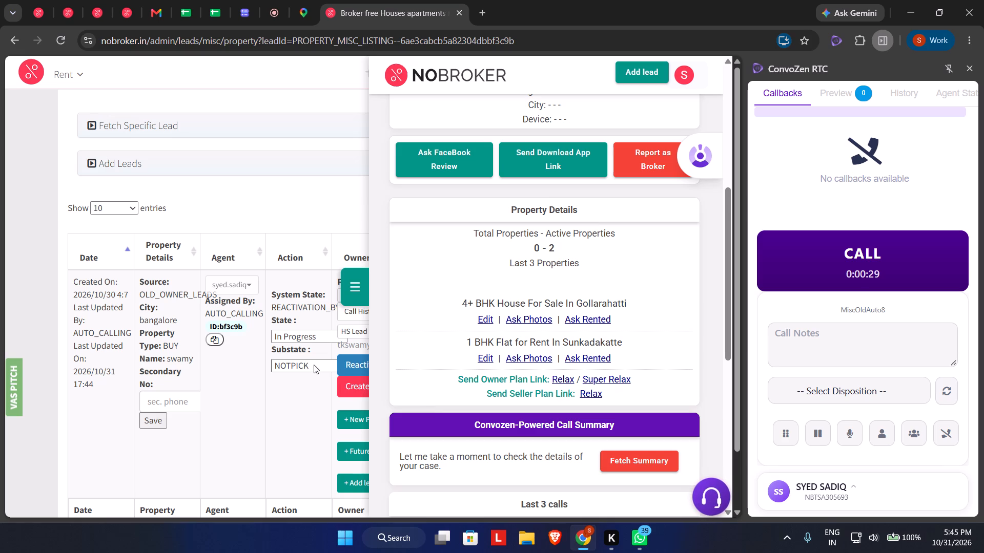
click(310, 330)
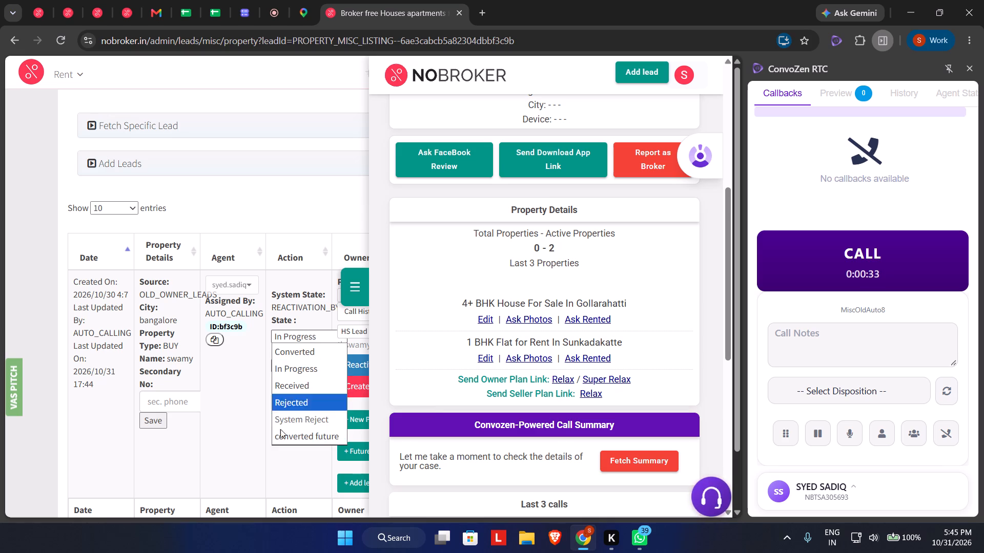
click(283, 407)
click(290, 360)
click(292, 353)
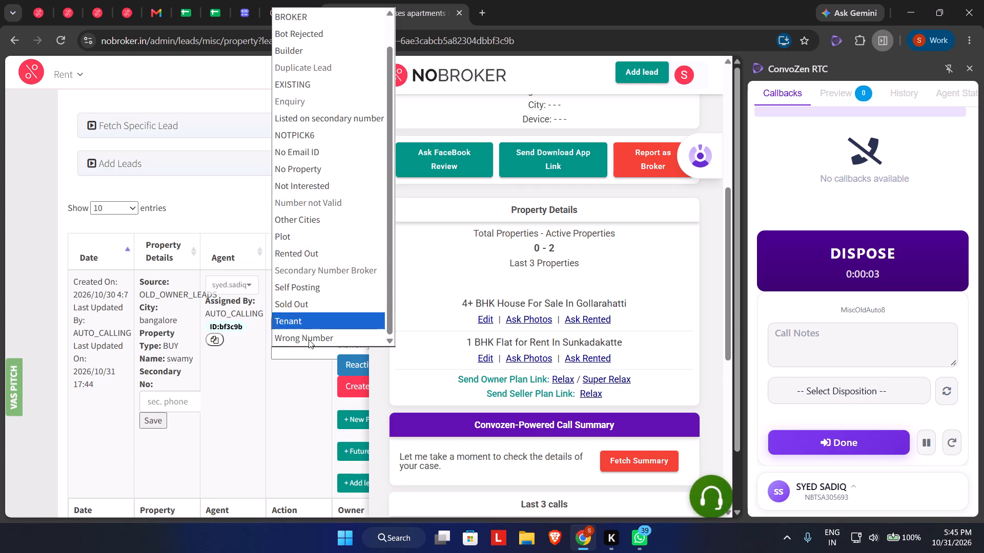
click(297, 219)
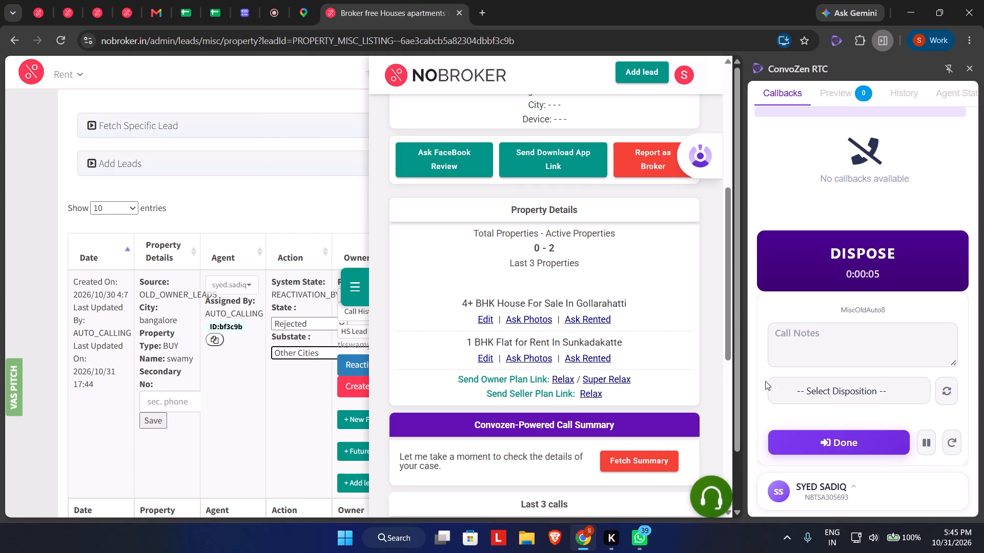
Set the call disposition to Click Calling, Rejected, Other Cities, and complete the disposition.
click(820, 396)
click(824, 430)
click(828, 401)
drag(830, 481, 829, 474)
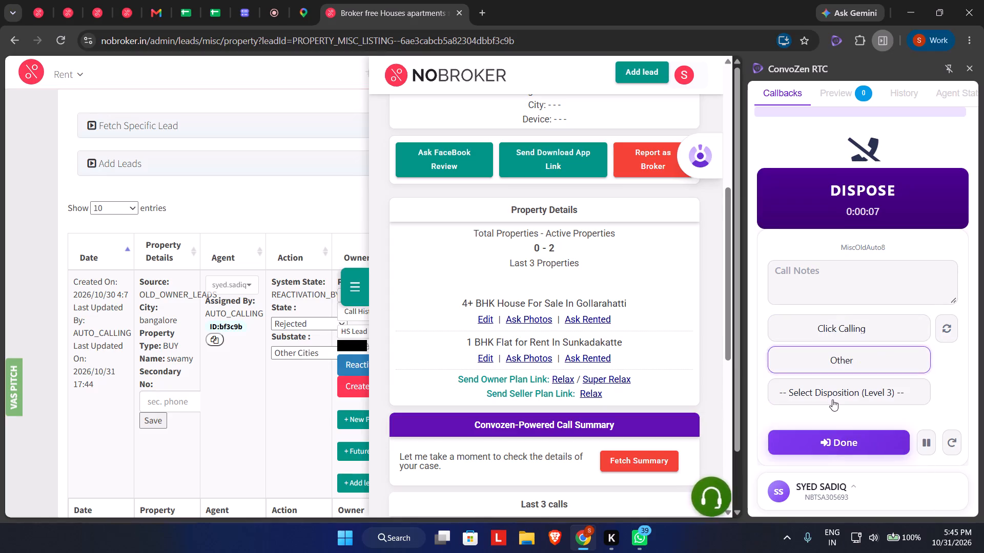
click(832, 399)
click(849, 351)
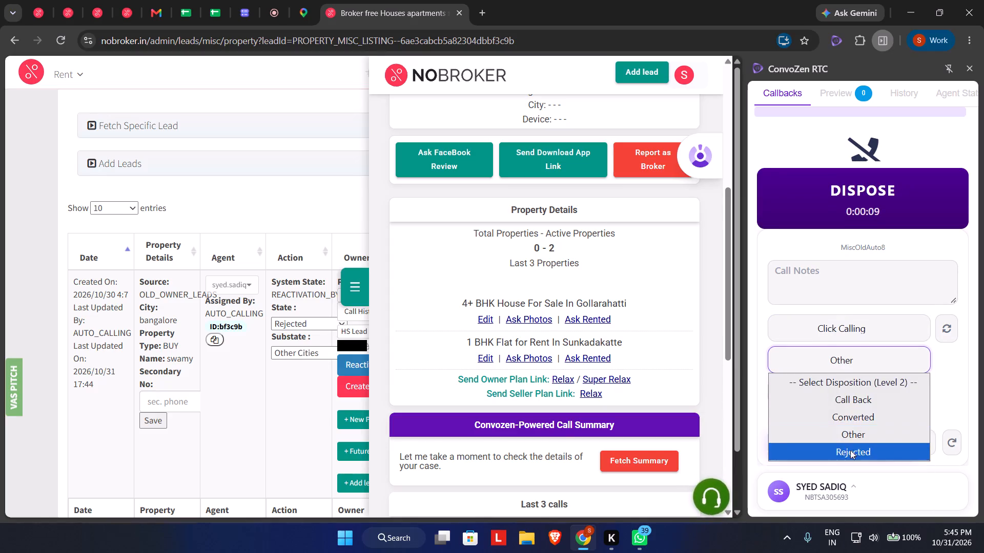
drag(850, 450, 850, 443)
click(854, 389)
click(844, 319)
click(839, 431)
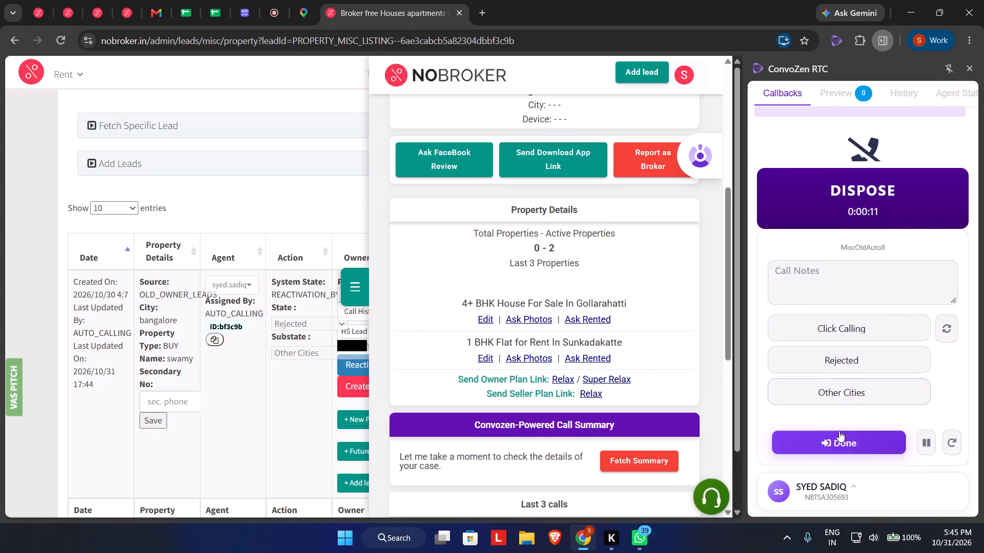
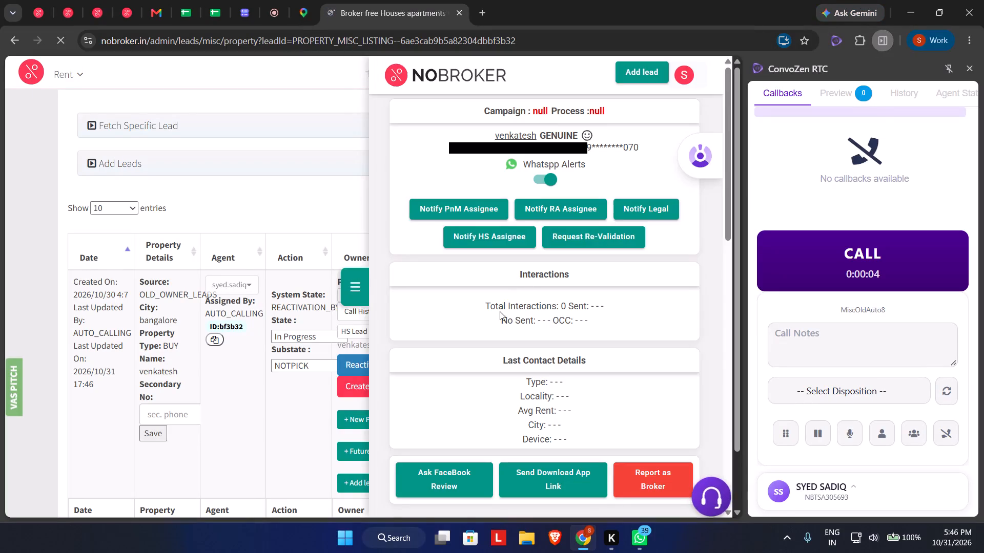
Review the property details in the new Bangalore buy lead's owner profile.
scroll(508, 337, down, 4)
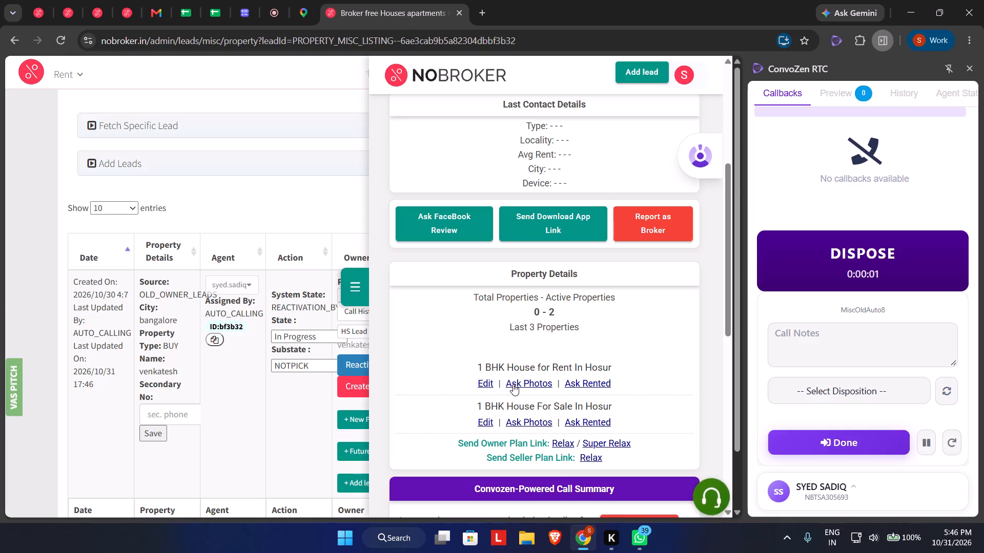
Set the Bangalore buy lead's substate to NOTPICK2, with the state In Progress.
click(312, 359)
click(316, 294)
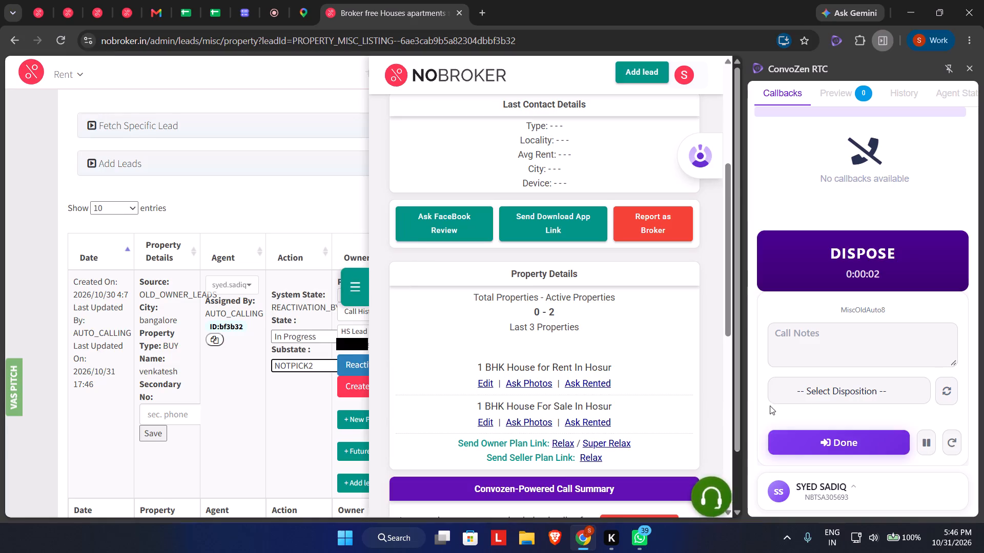
Set the call disposition to Click Calling, Call Back, Busy or Disconnected, and complete the disposition.
click(826, 386)
click(843, 432)
click(855, 384)
drag(853, 424, 852, 419)
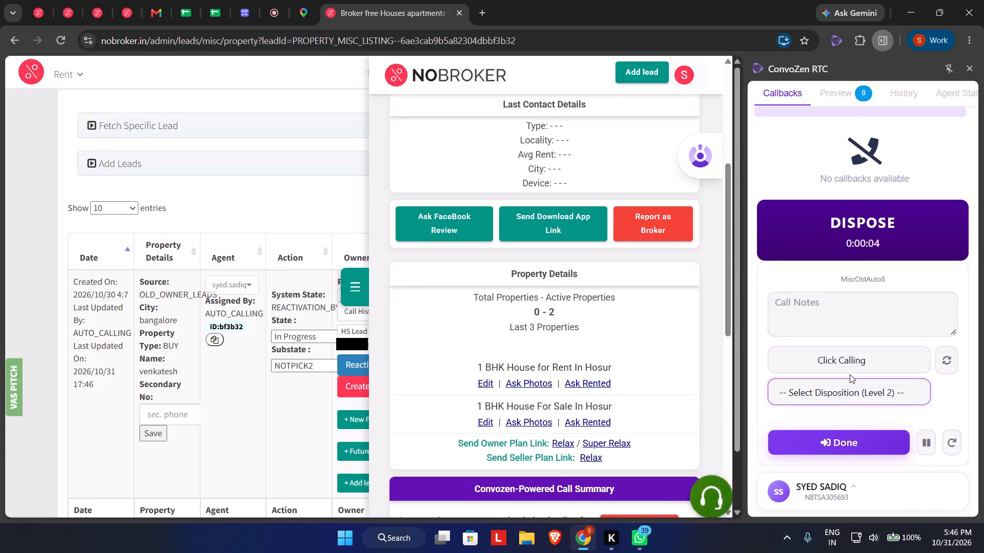
click(847, 392)
click(844, 430)
click(844, 387)
click(835, 227)
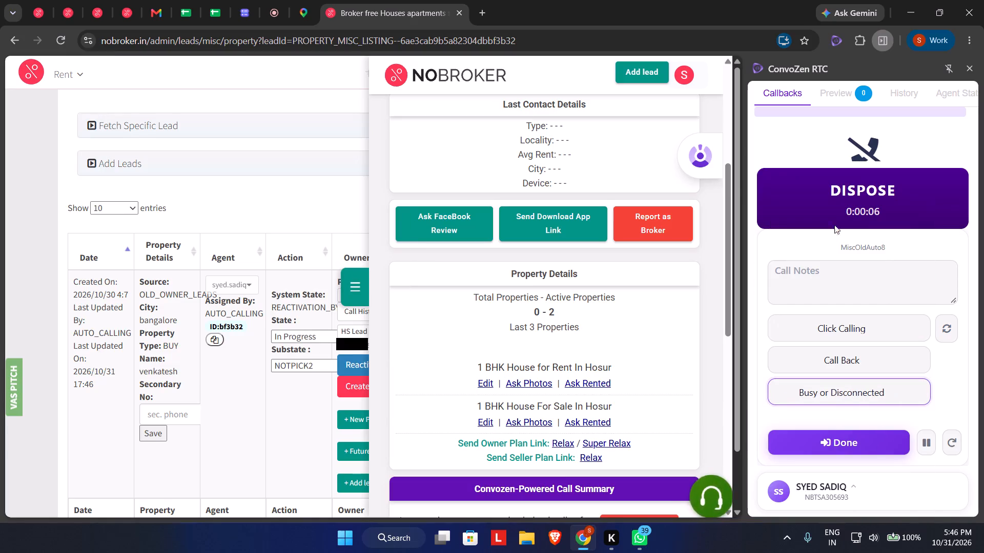
click(826, 430)
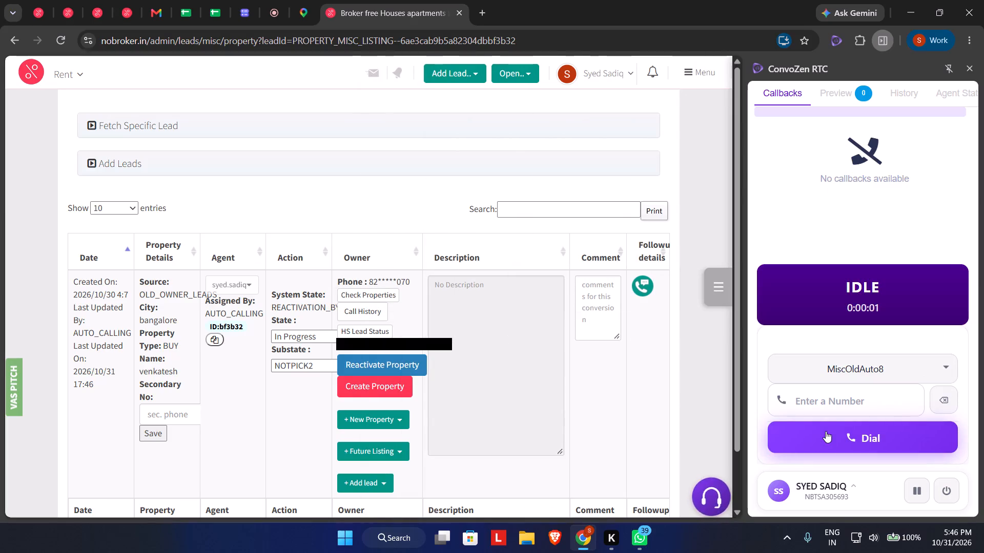
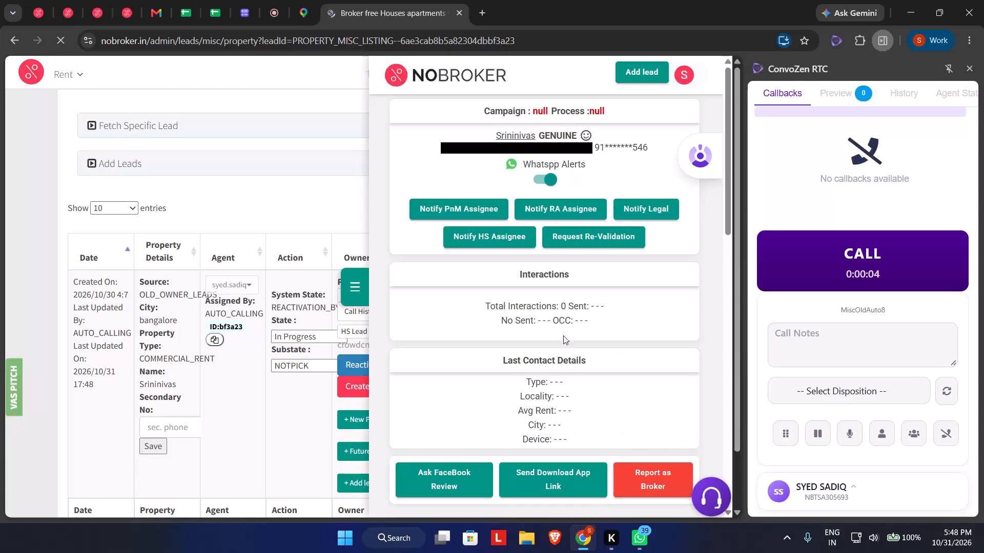
Review the property details and listed properties in the commercial rent lead's owner profile during the call.
scroll(554, 365, down, 4)
scroll(531, 429, down, 1)
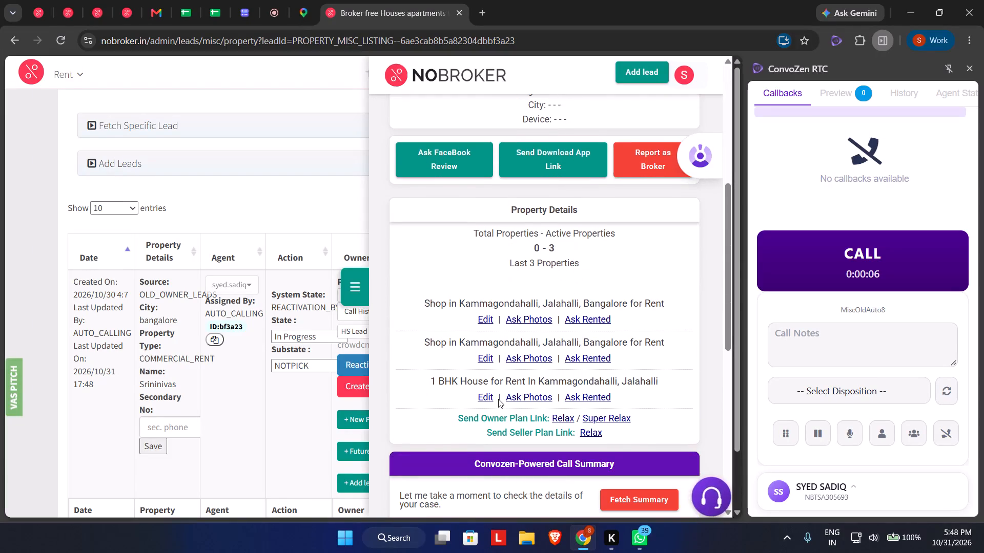
scroll(491, 398, up, 2)
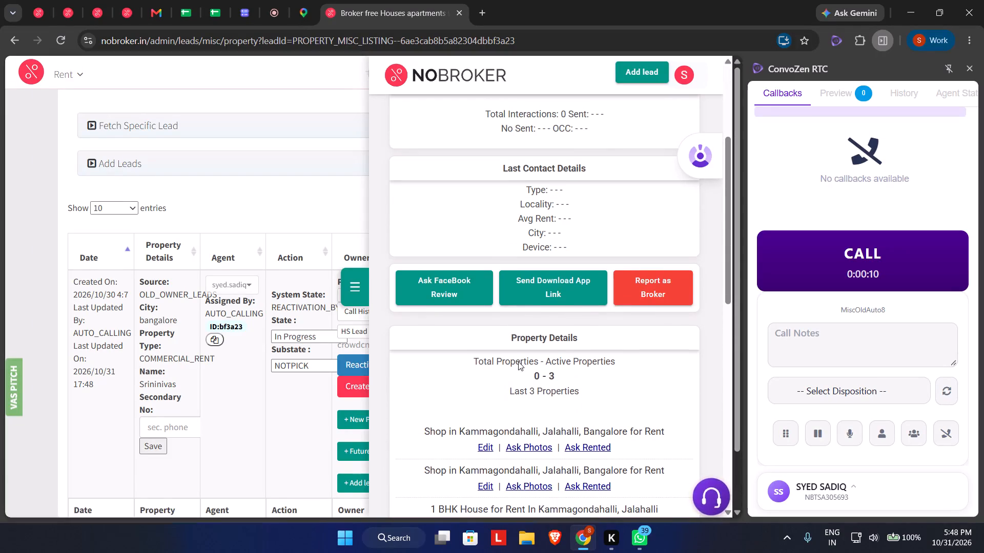
scroll(514, 370, down, 1)
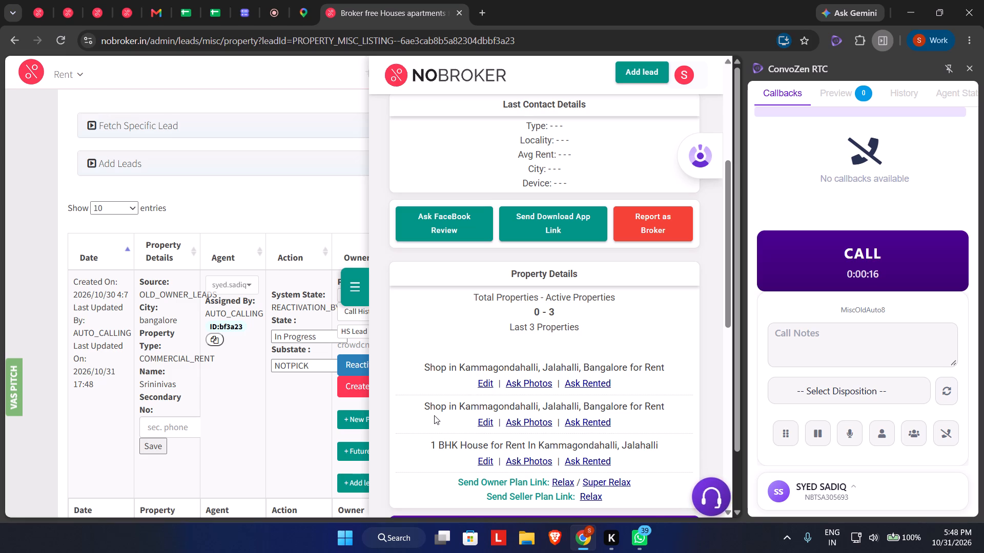
scroll(428, 427, up, 3)
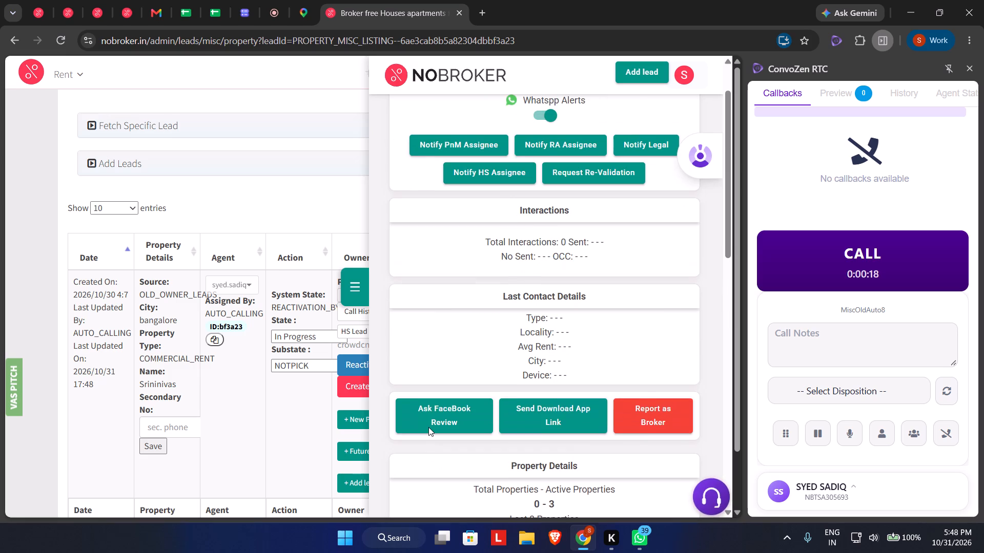
scroll(427, 439, down, 3)
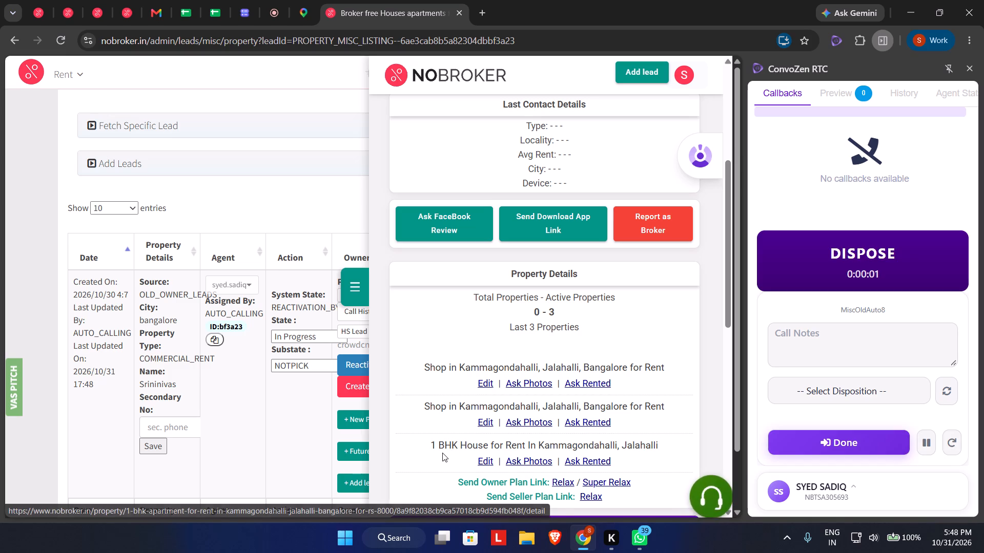
Set the Bangalore commercial rent lead's state to Rejected and its substate to Rented Out.
click(302, 332)
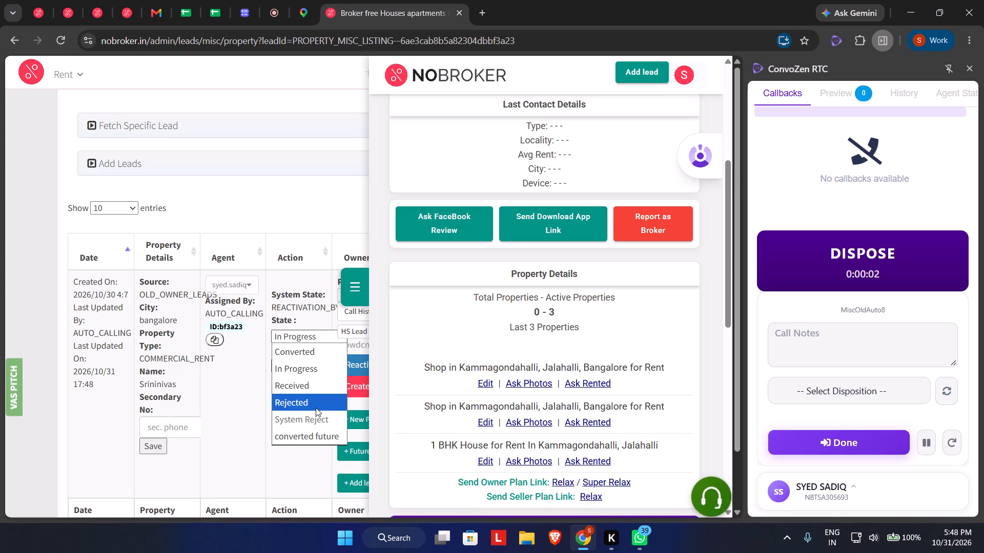
click(316, 408)
click(310, 352)
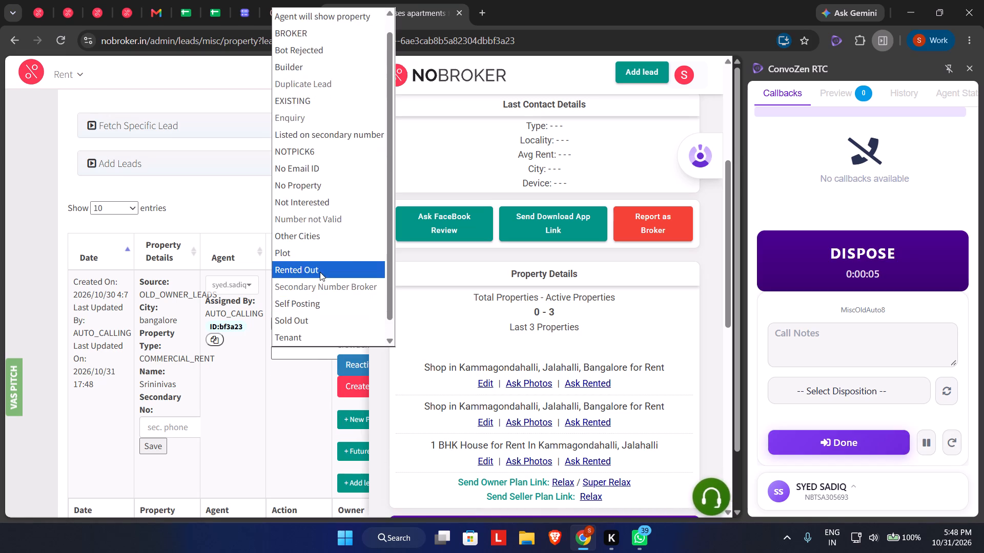
click(320, 272)
Dispose the ended call as Click Calling, Rejected, Rented Out and submit the disposition.
click(807, 385)
drag(813, 419, 813, 431)
click(825, 397)
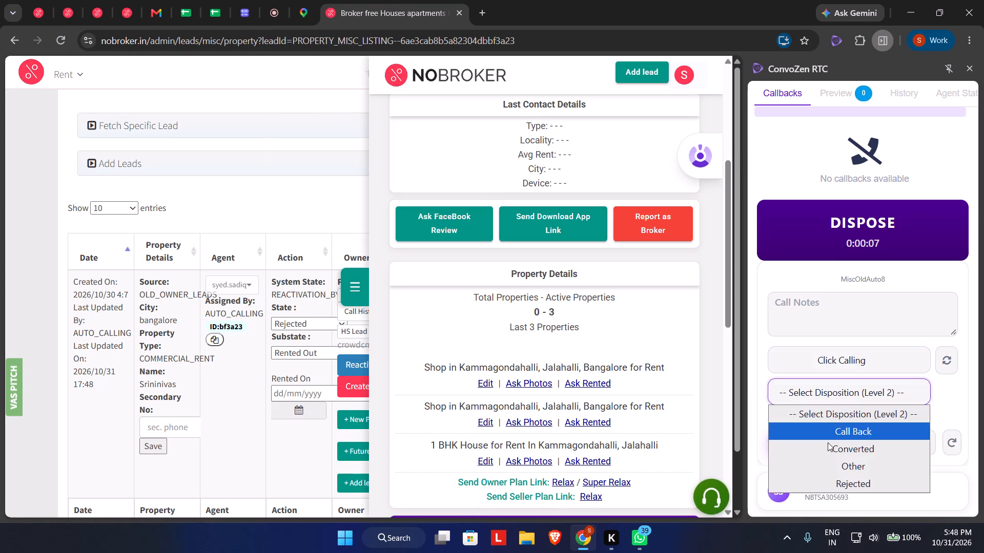
click(835, 484)
click(827, 381)
click(828, 352)
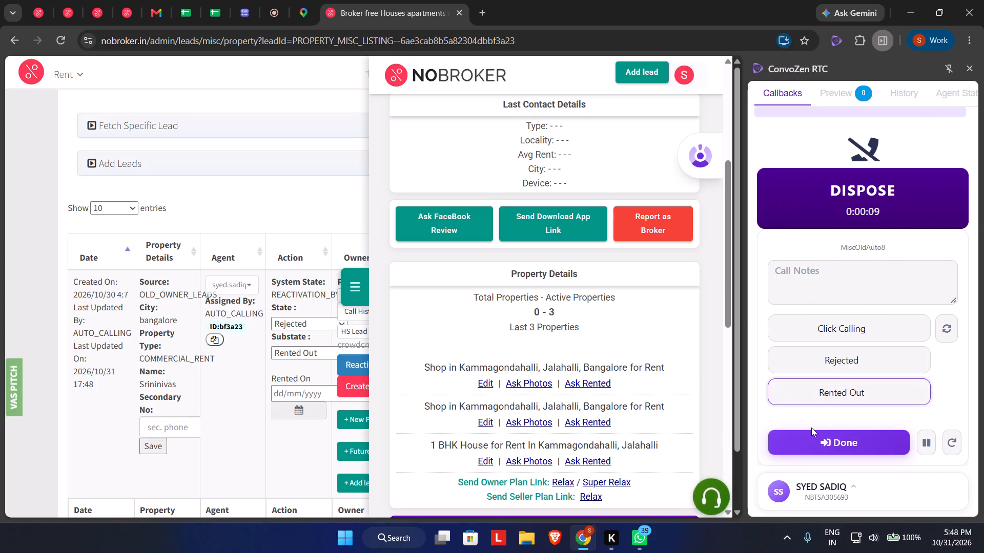
click(827, 443)
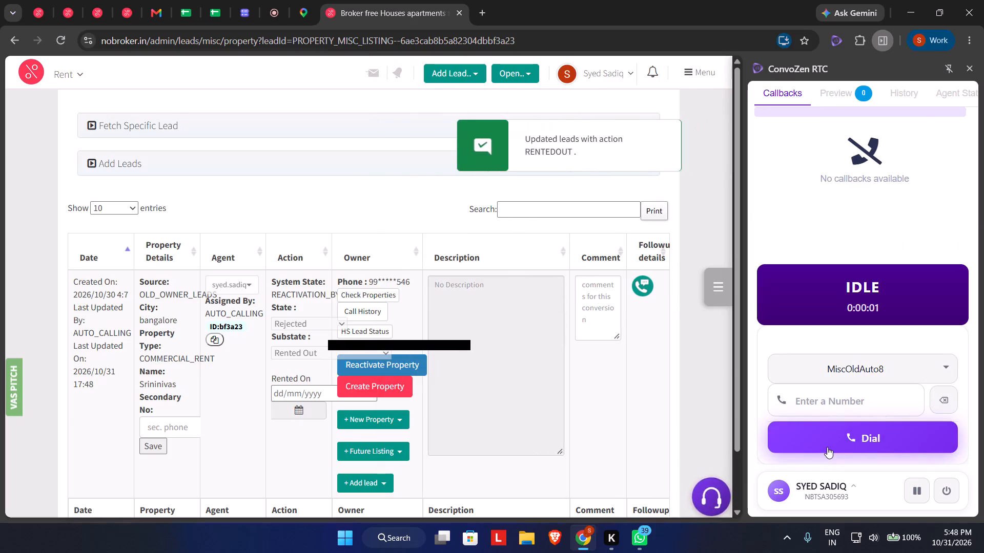
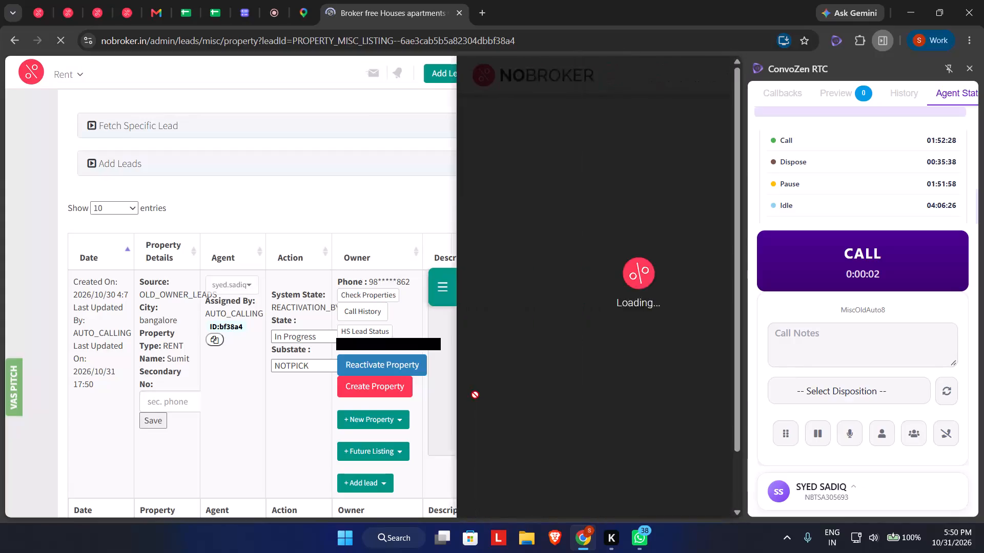
Check the listed properties of the Bangalore rent lead's owner, and set the lead's state to Rejected and substate to Rented Out.
scroll(525, 406, down, 3)
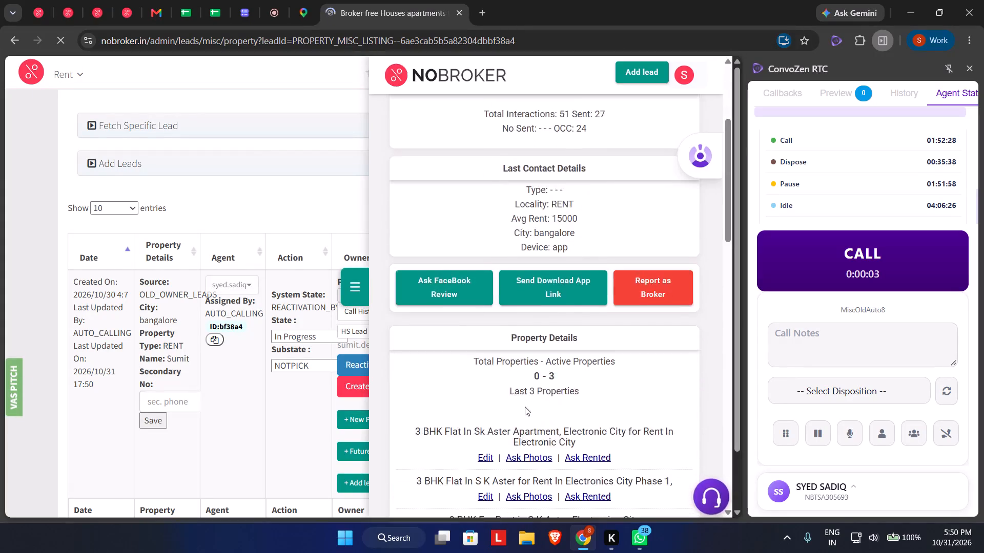
scroll(524, 407, down, 5)
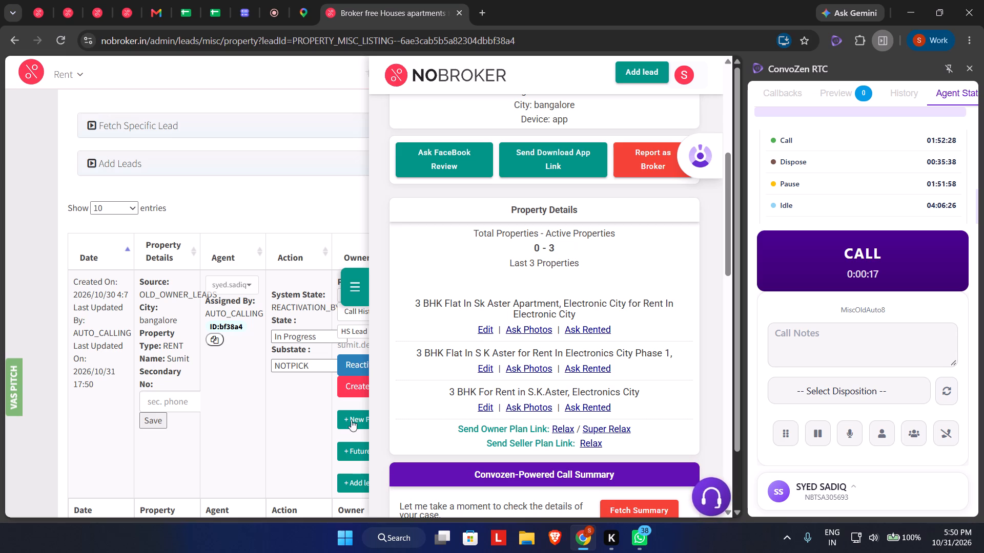
click(288, 335)
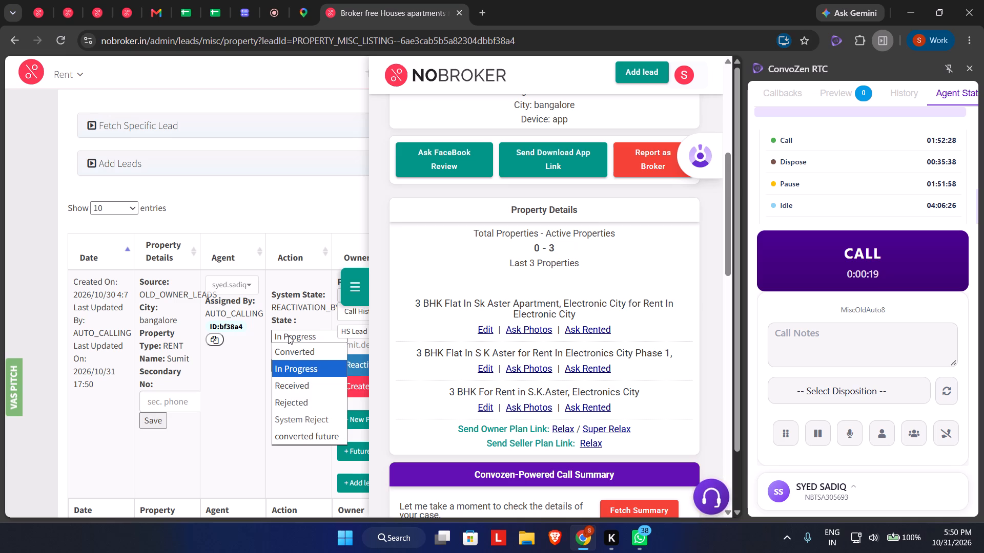
click(290, 405)
click(297, 359)
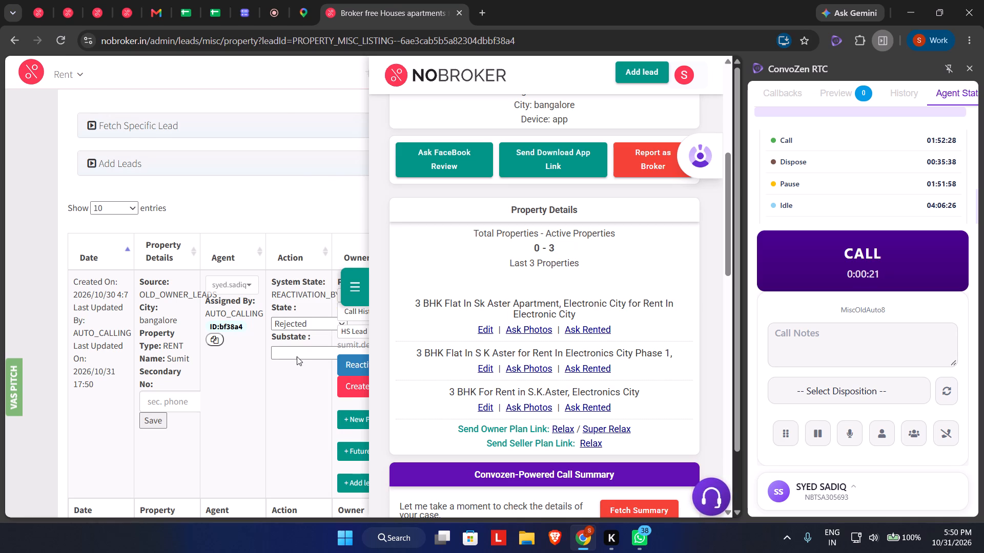
click(297, 356)
click(295, 275)
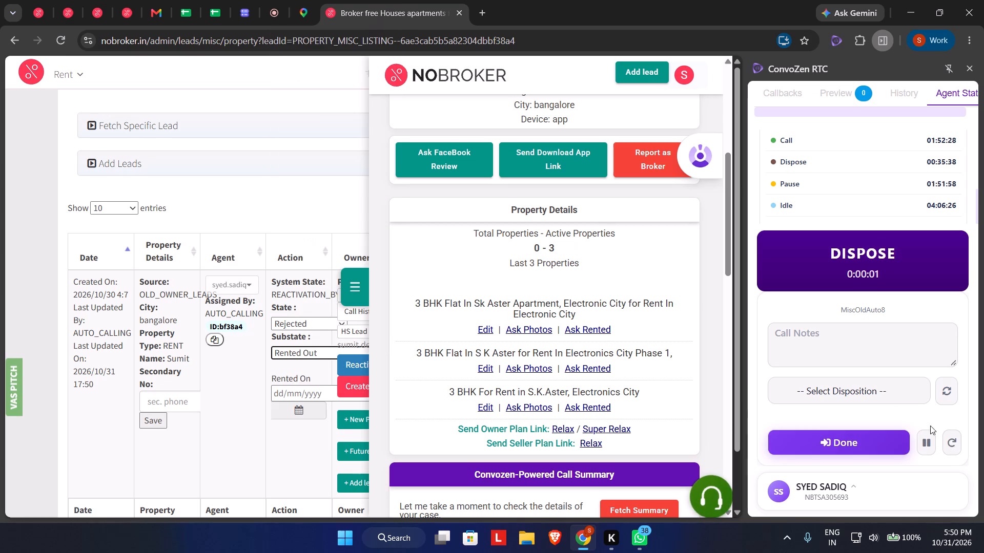
Dispose the ended call with Rented Out as the third-level disposition and submit the disposition.
click(893, 392)
click(866, 436)
click(858, 394)
drag(857, 483, 857, 474)
click(854, 394)
click(843, 362)
drag(855, 456, 855, 449)
click(848, 390)
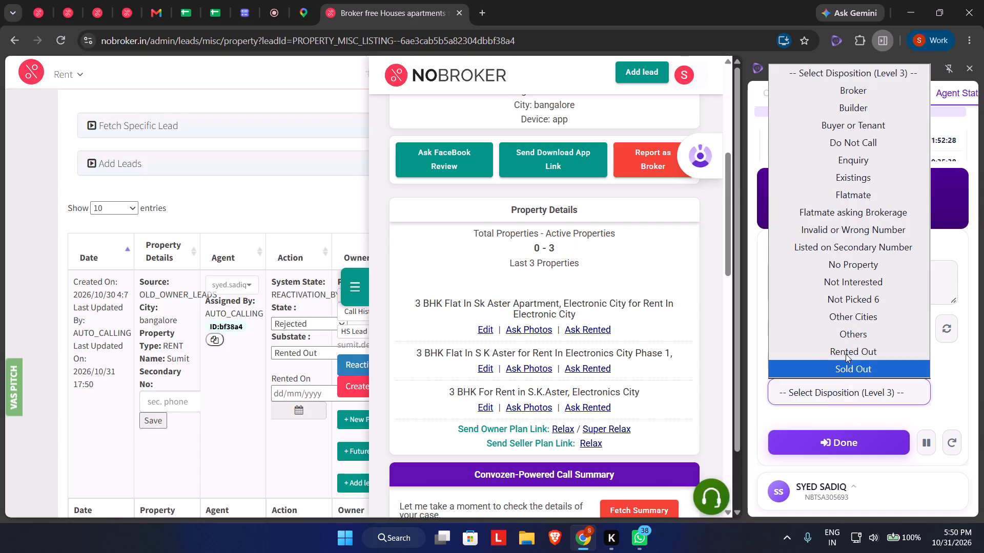
click(846, 350)
click(840, 443)
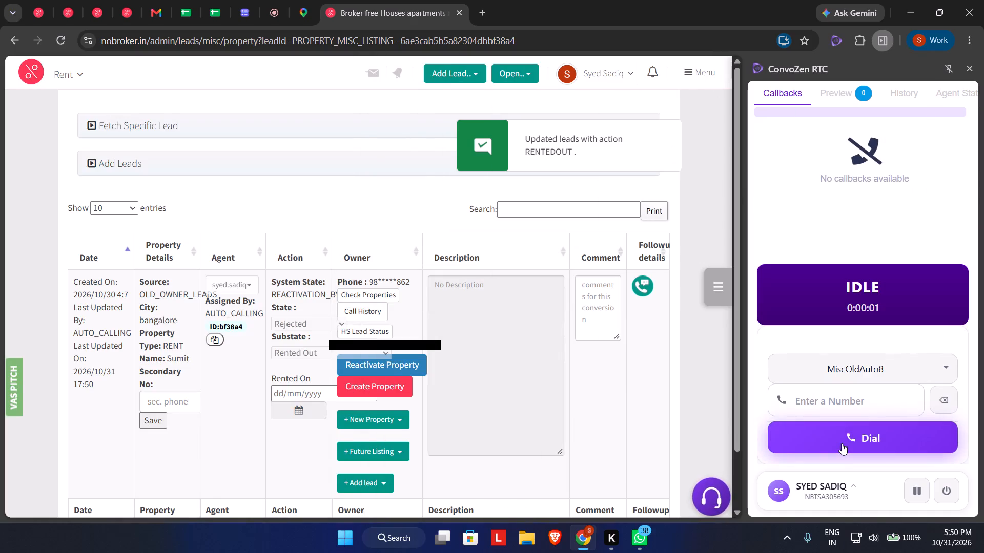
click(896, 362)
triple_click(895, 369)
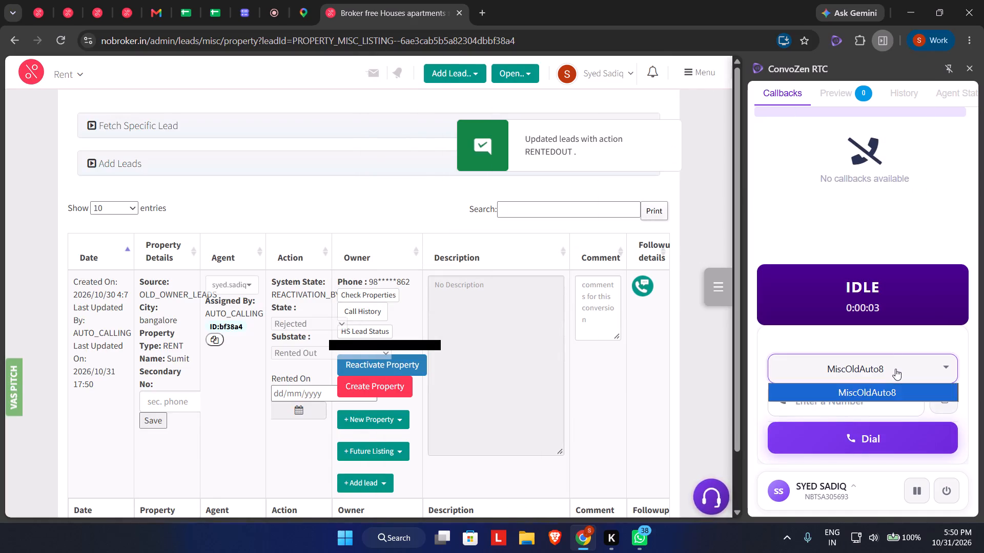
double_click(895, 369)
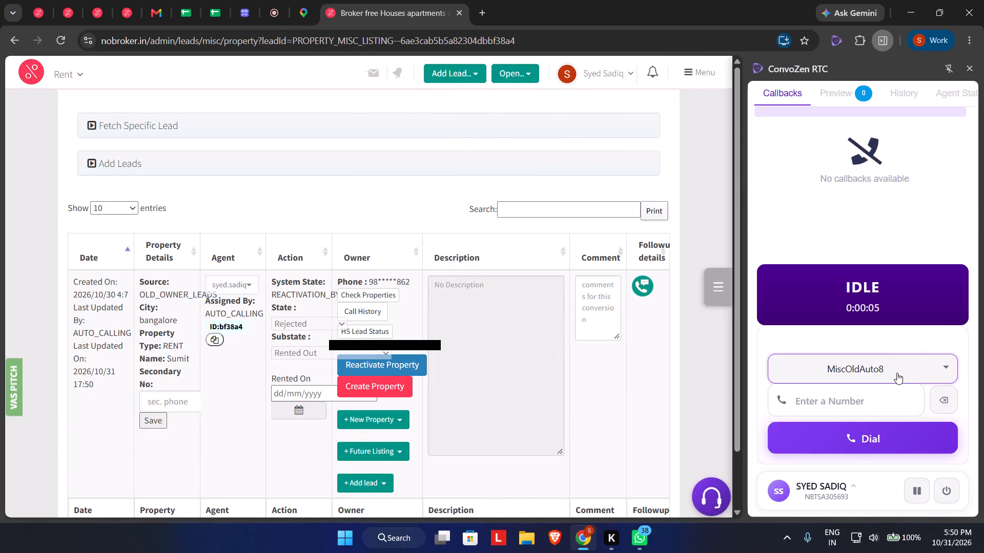
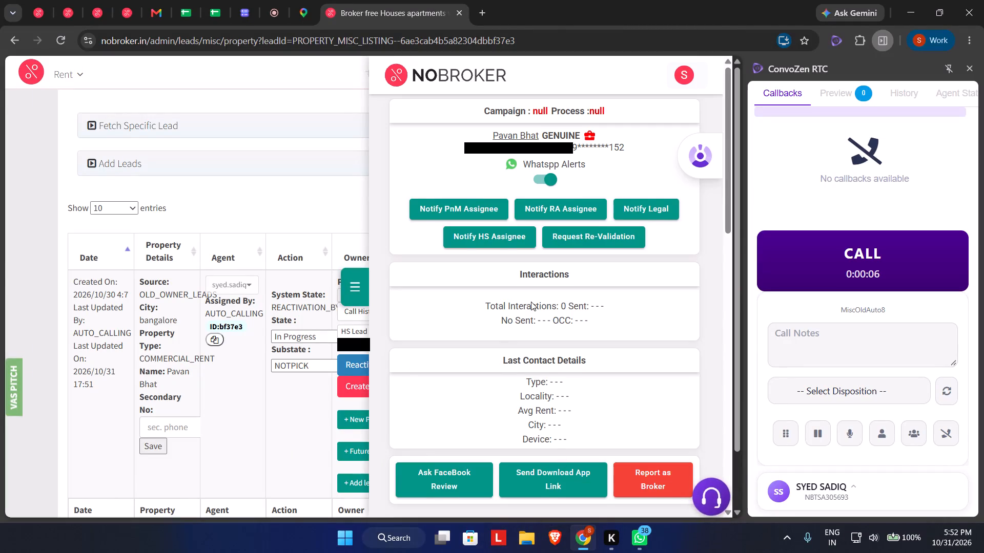
Set the substate of the Bangalore commercial rent lead to NOTPICK2.
scroll(531, 302, down, 4)
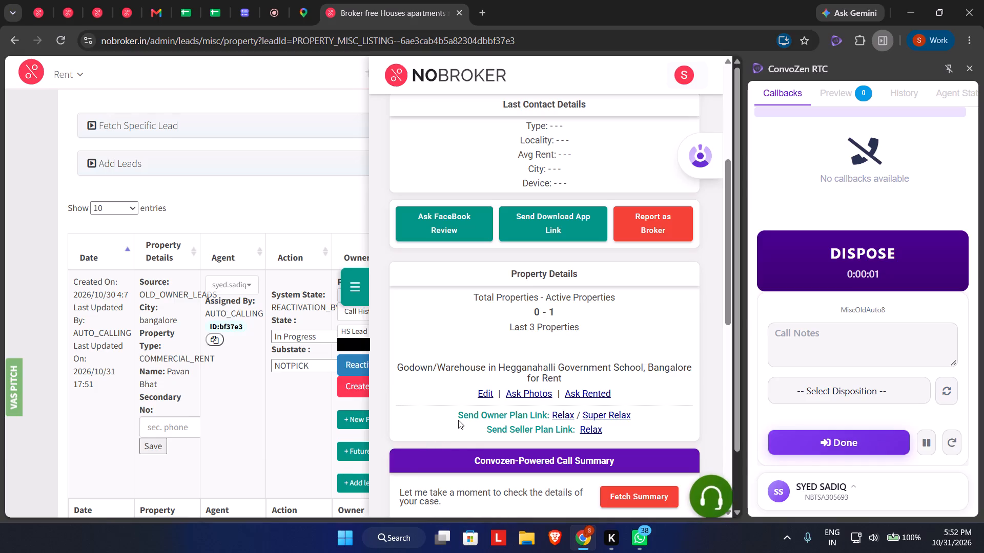
click(298, 377)
click(300, 372)
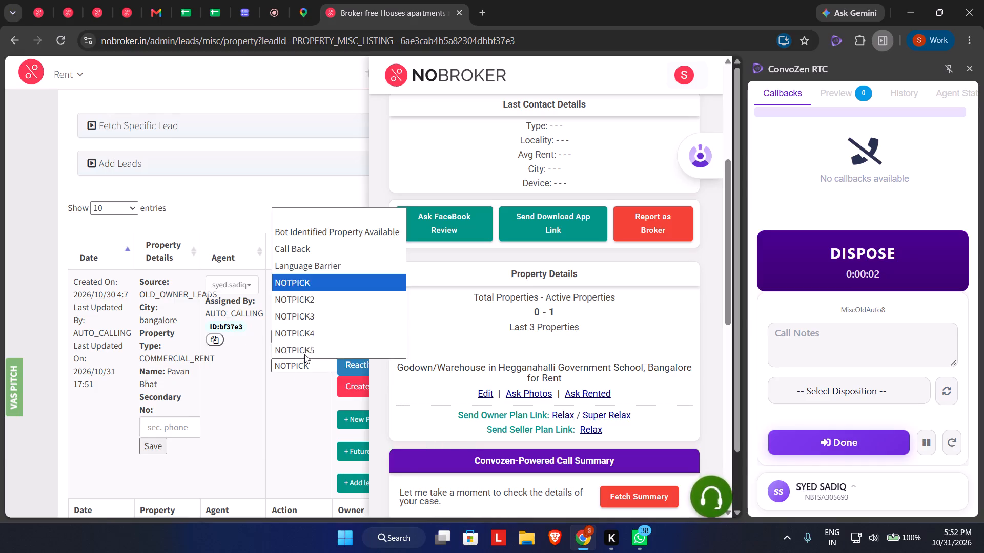
click(312, 301)
Dispose the ended call as Click Calling, Call Back, Busy or Disconnected, and submit the disposition.
click(830, 386)
drag(839, 419, 839, 424)
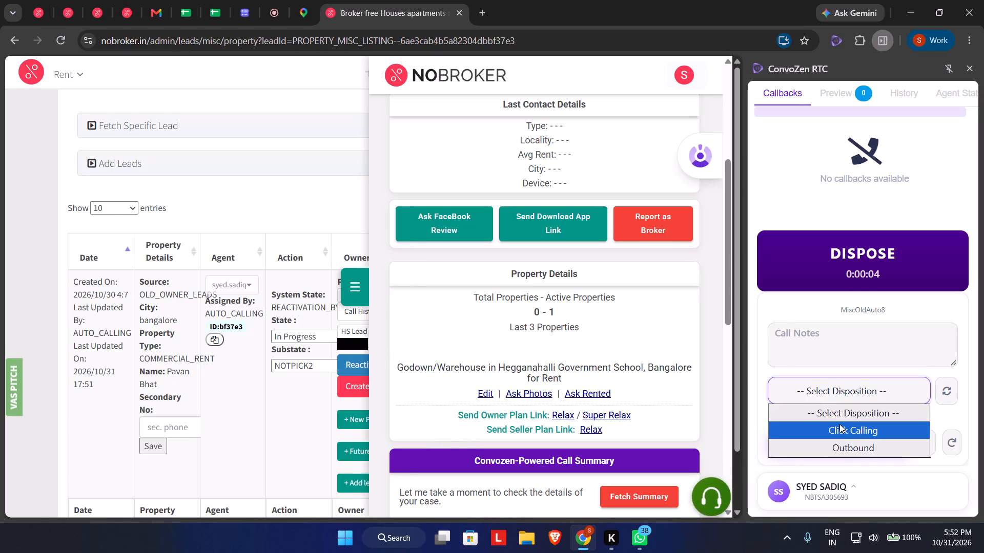
drag(839, 424, 839, 424)
click(831, 388)
click(825, 427)
click(825, 397)
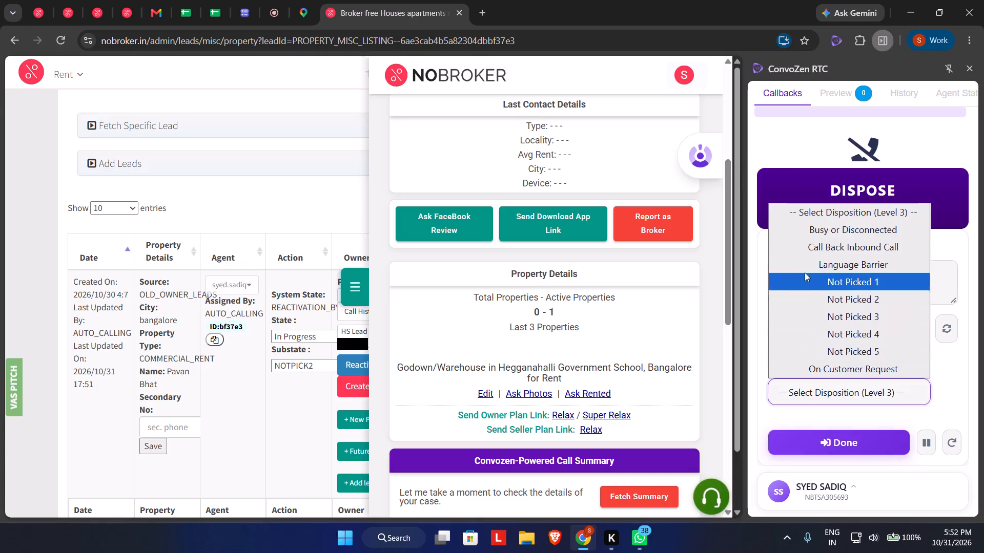
click(807, 235)
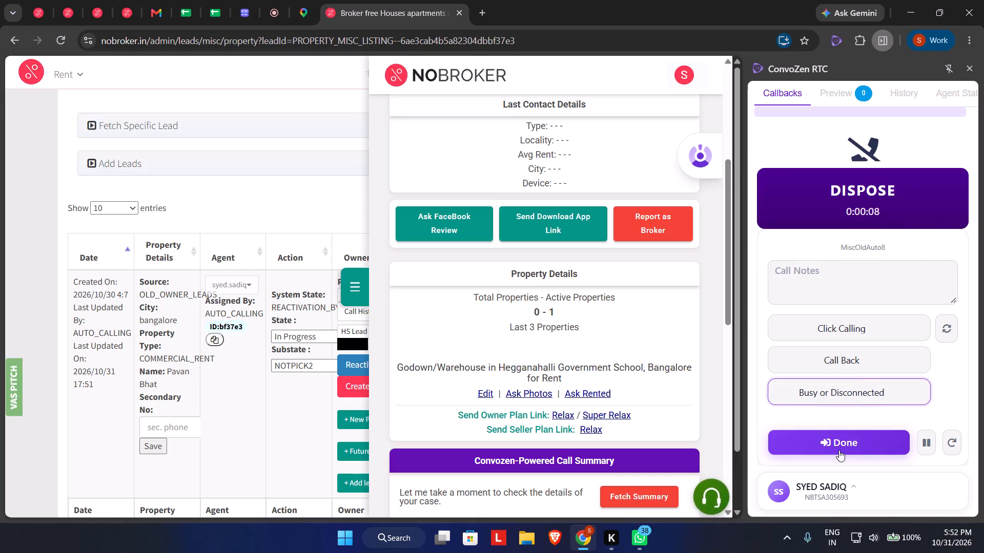
click(832, 438)
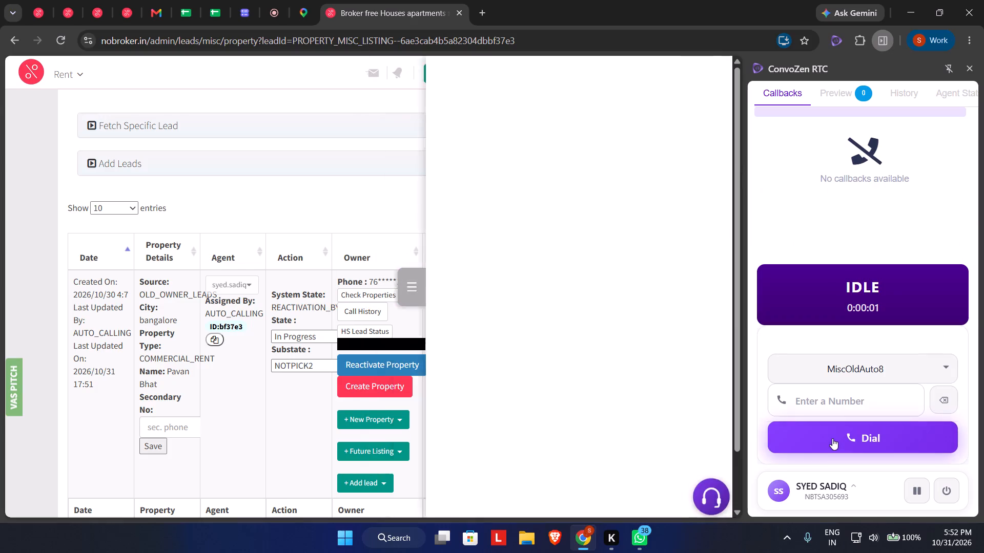
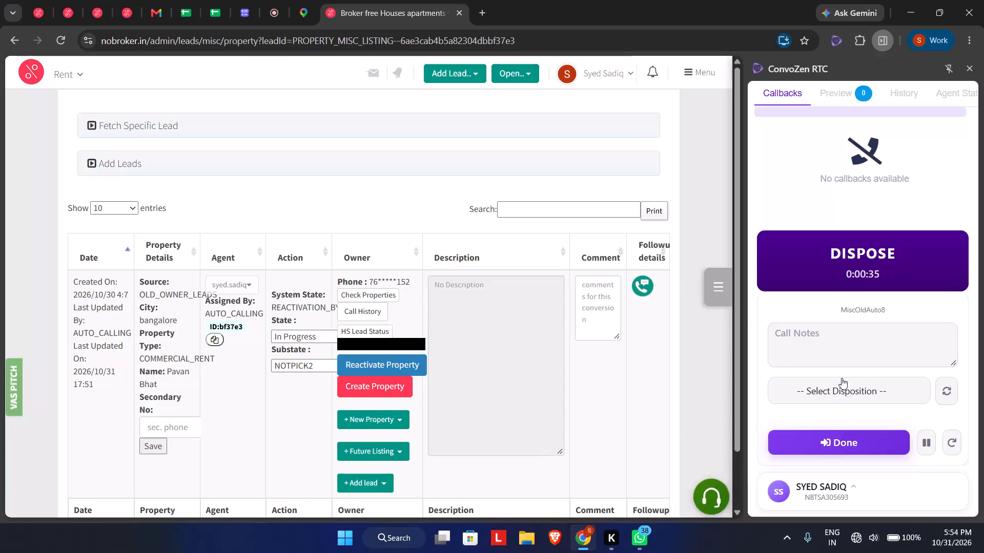
Set the ended call's three disposition levels to Click Calling, Other and Auto Dispose.
click(842, 378)
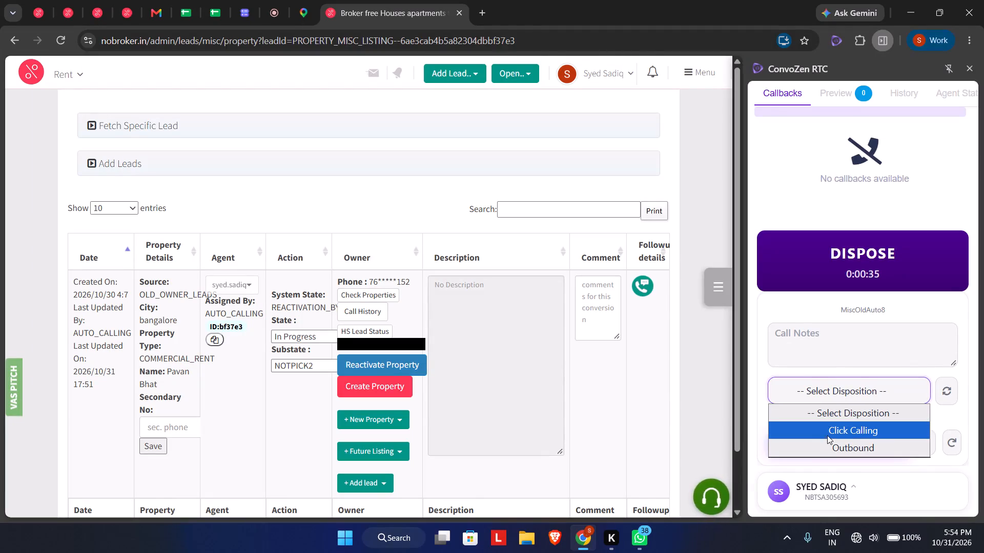
click(828, 432)
click(829, 407)
click(830, 392)
click(844, 466)
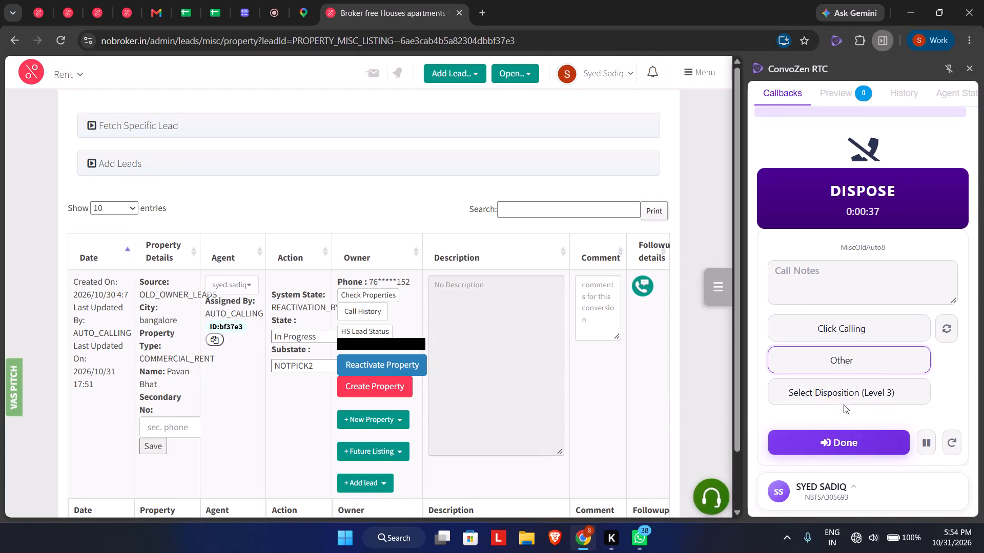
click(844, 403)
click(852, 435)
click(848, 466)
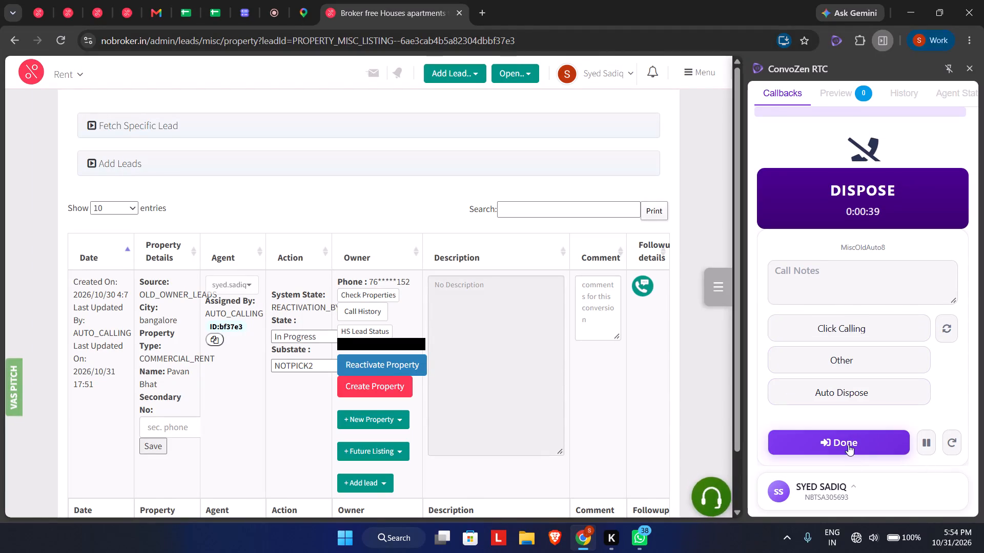
Connect the computer to the secured iPhone Wi-Fi network and close the network settings.
click(873, 550)
click(807, 307)
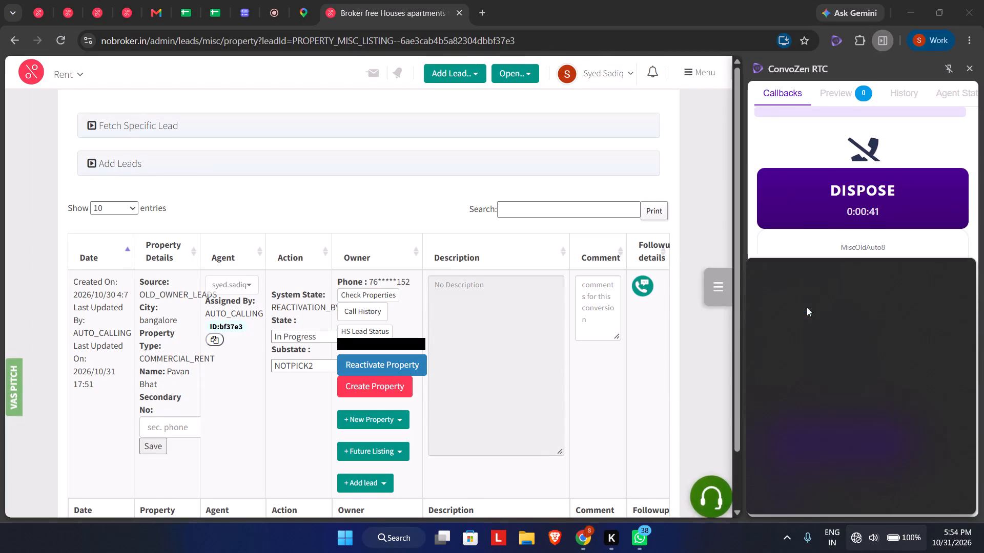
click(816, 313)
click(820, 307)
click(898, 357)
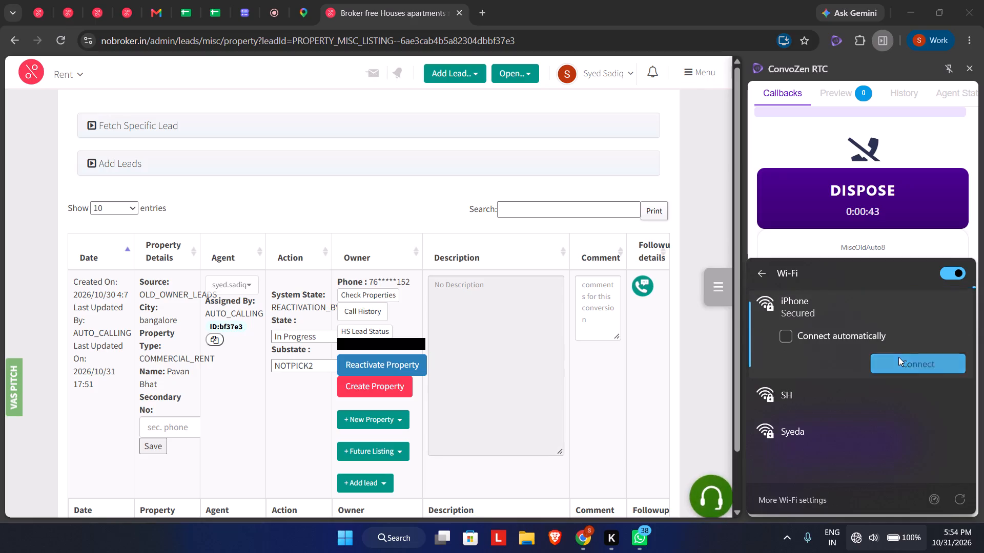
click(875, 543)
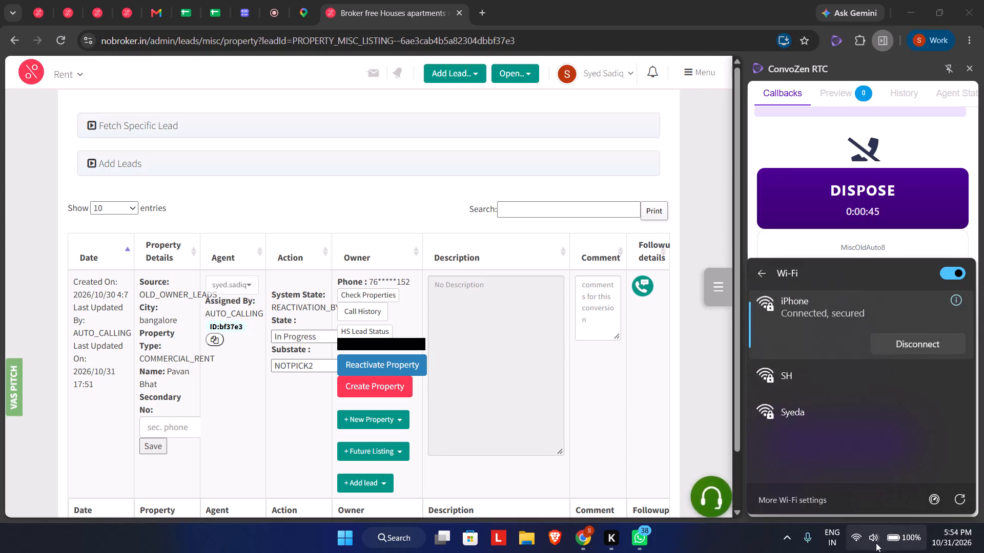
Submit the Click Calling, Other, Auto Dispose disposition for the ended call.
click(840, 440)
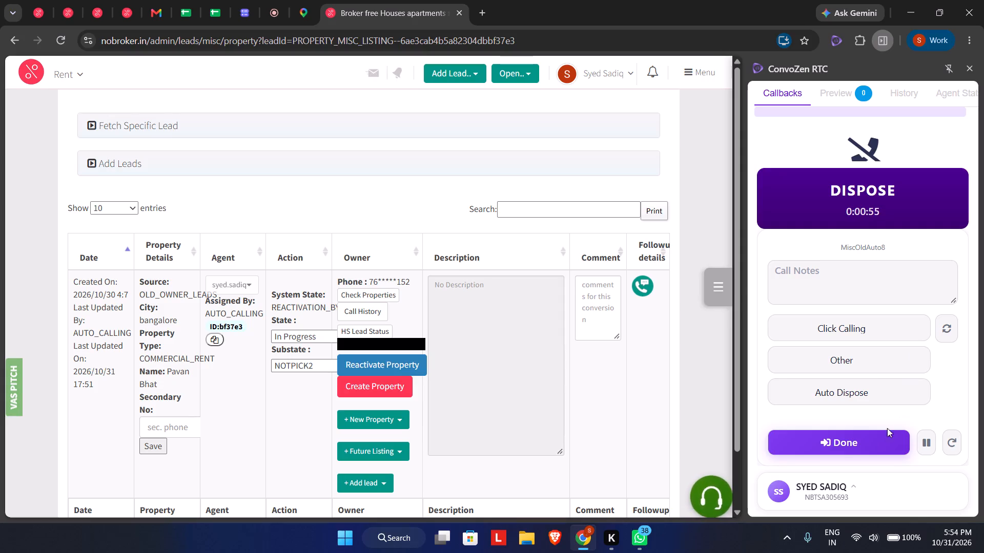
click(832, 450)
Reload the Bangalore commercial rent lead page.
click(56, 36)
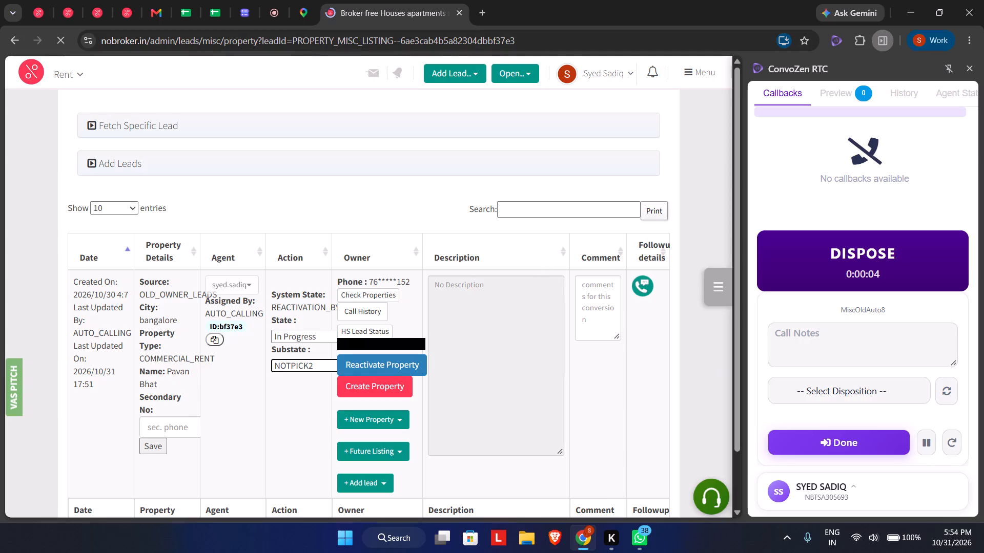
Dispose the ended call as Click Calling, Other, Auto Dispose.
click(877, 401)
click(871, 436)
click(869, 395)
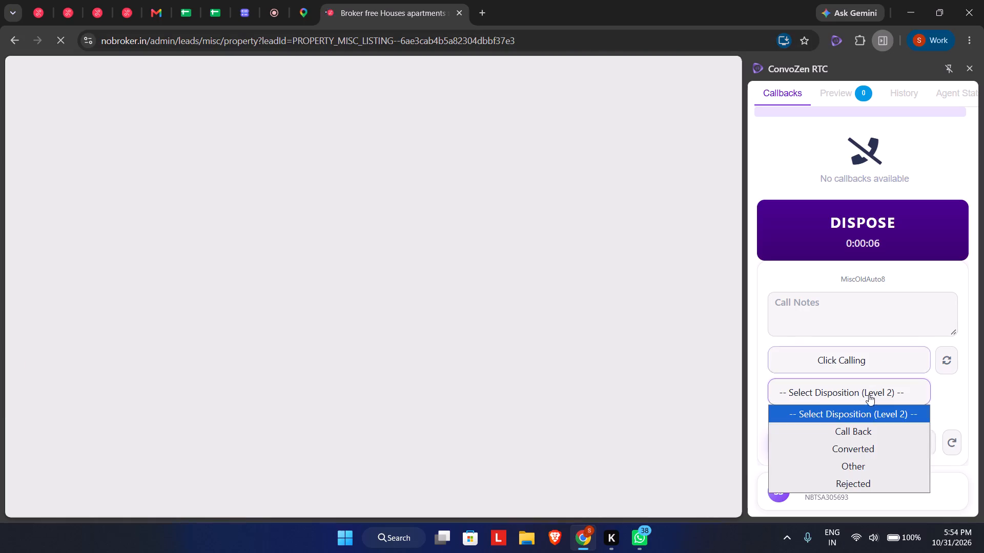
click(873, 460)
click(872, 385)
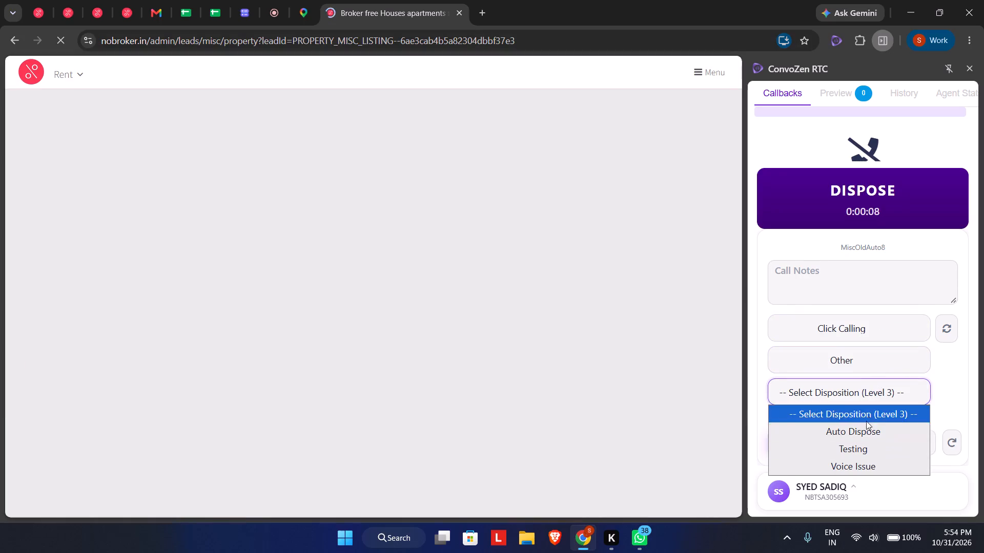
double_click(864, 426)
click(863, 435)
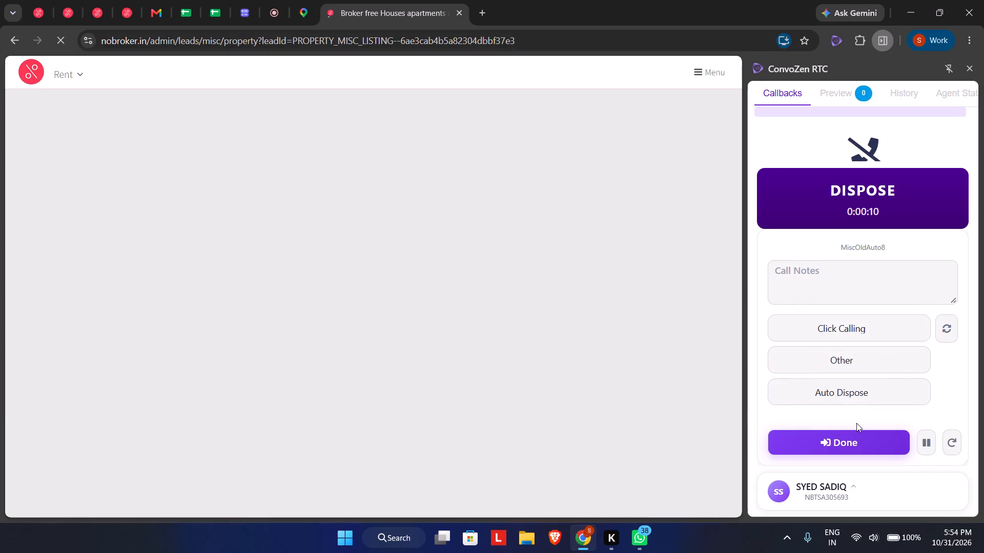
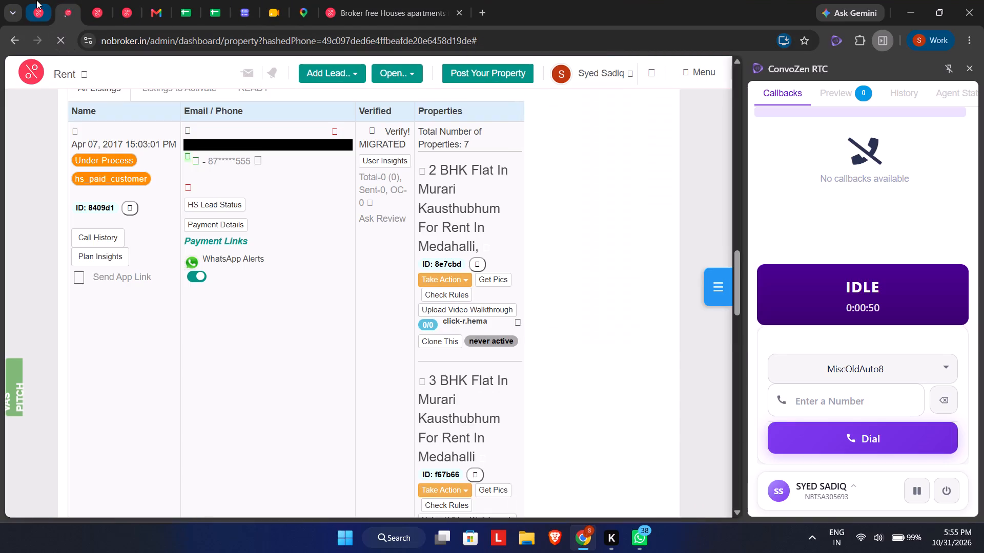
Review the Medahalli owner's listings, and reload the Sompura owner's property dashboard to examine its listing statuses.
scroll(217, 329, down, 6)
scroll(217, 339, up, 4)
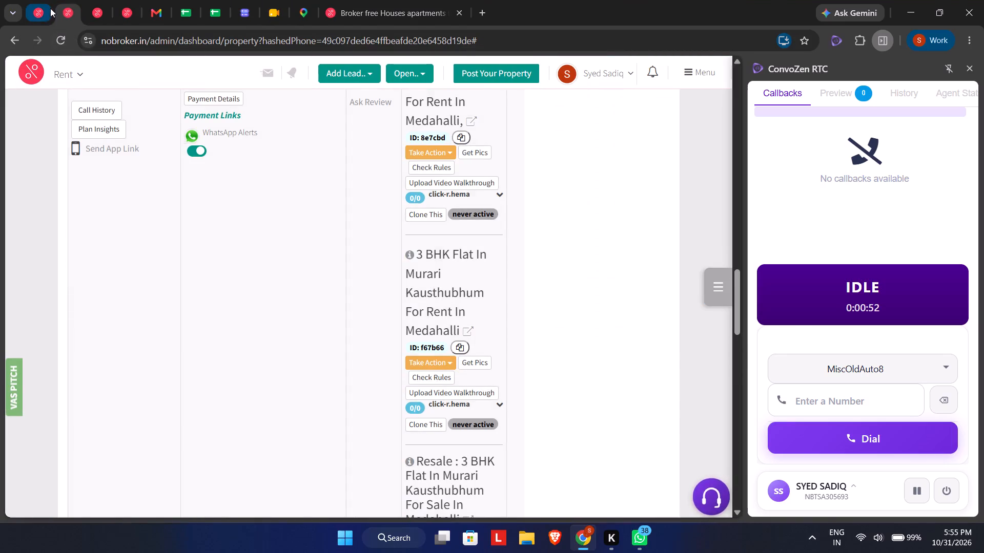
click(50, 8)
click(58, 46)
scroll(158, 267, down, 5)
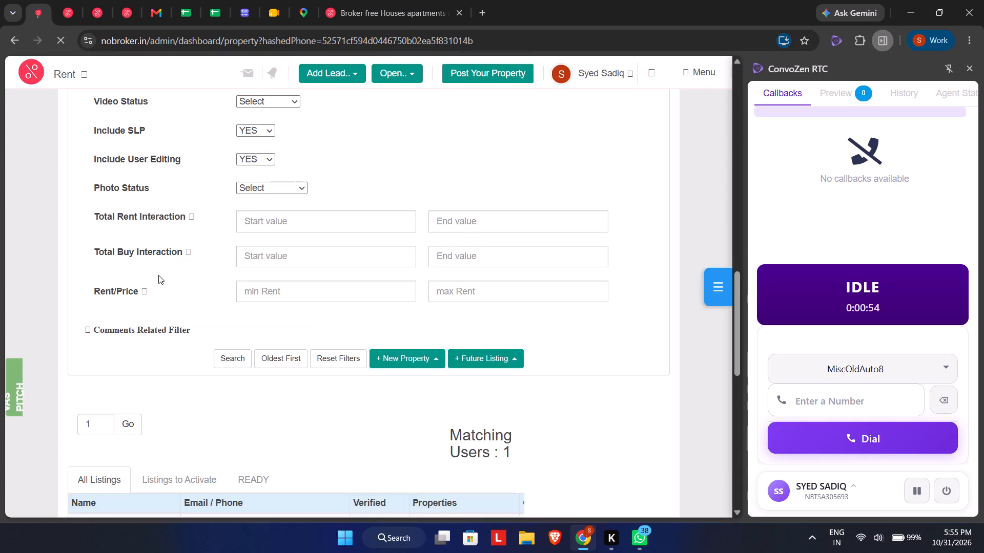
scroll(158, 275, down, 10)
scroll(158, 275, up, 7)
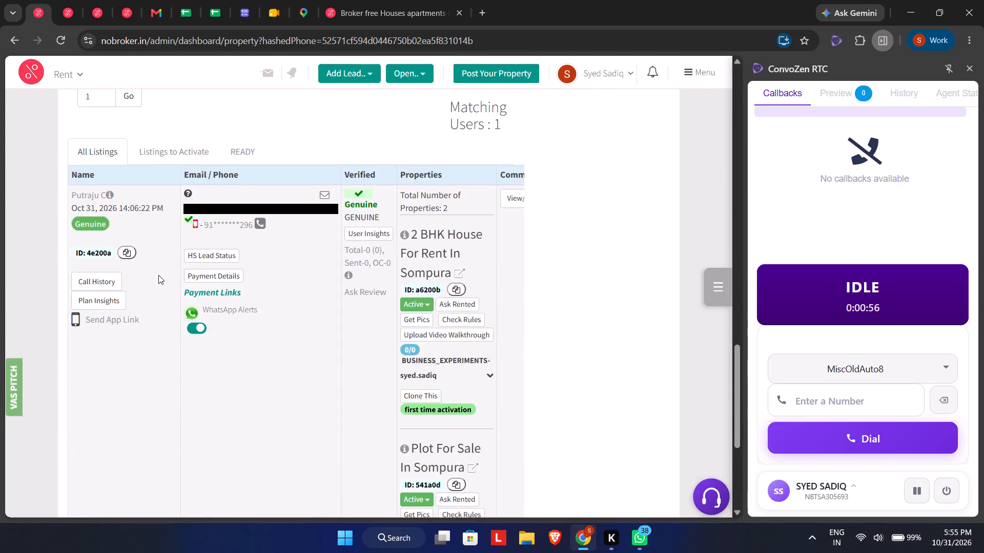
scroll(158, 275, up, 1)
Return to the owner lead page and reload it.
click(360, 0)
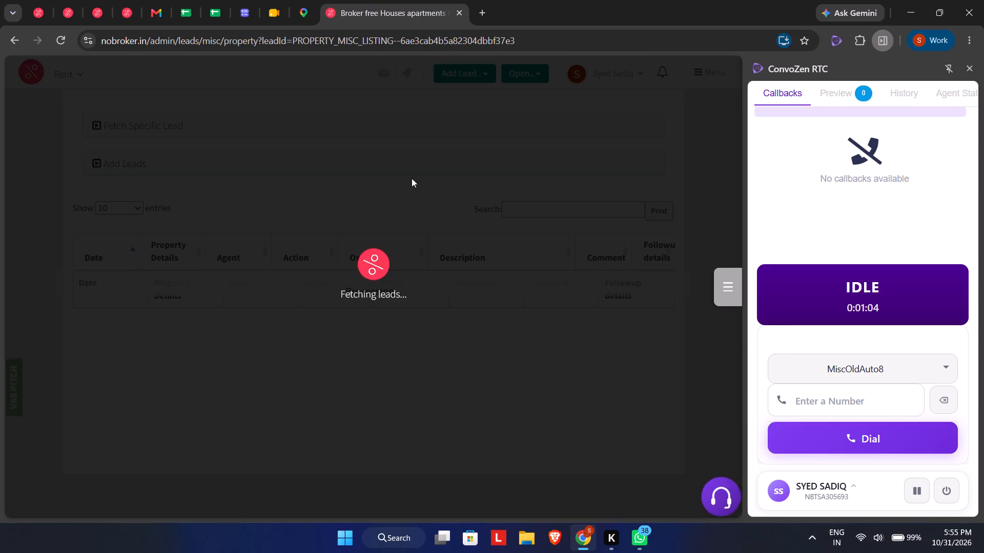
click(63, 42)
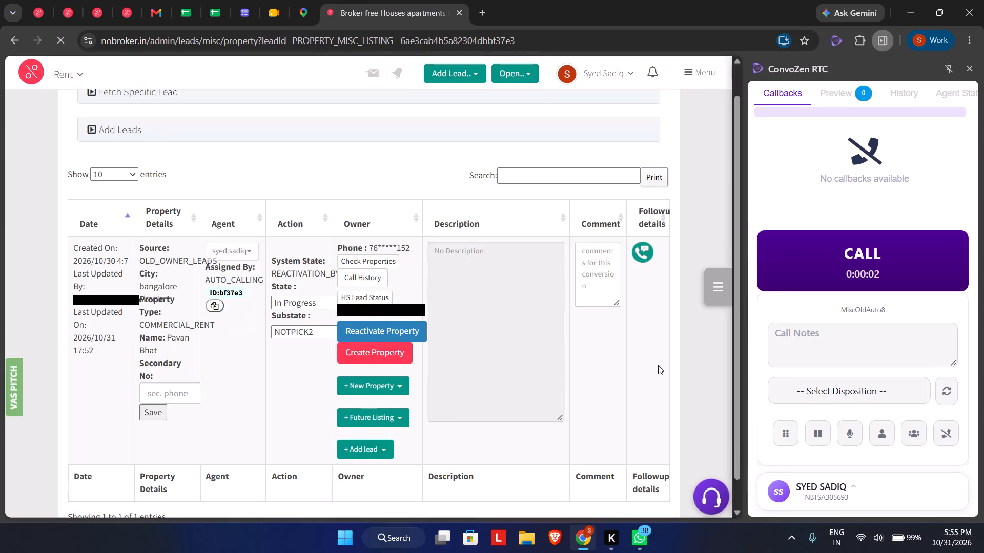
Set the active call's disposition to Outbound, Not Picked, Voice Mail.
click(842, 381)
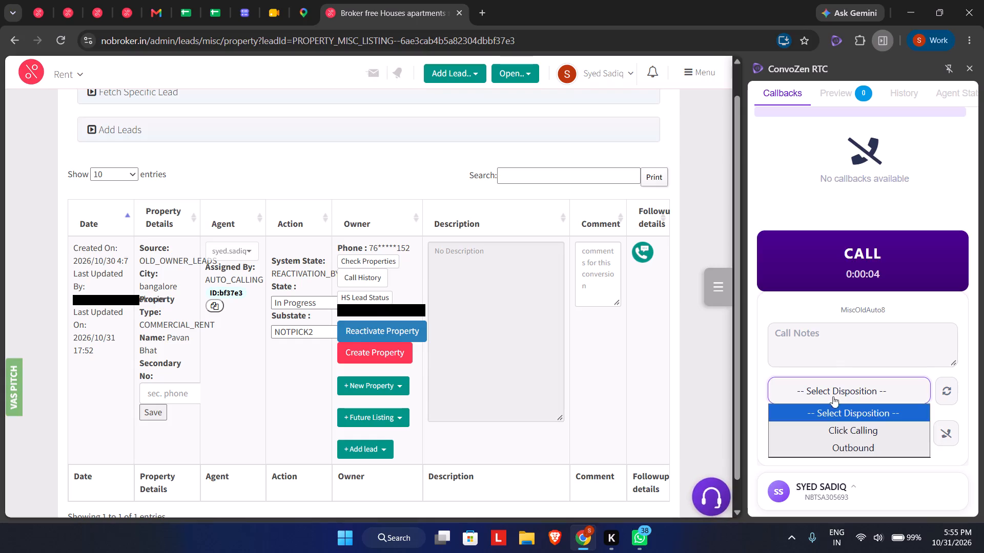
click(832, 441)
click(829, 395)
click(830, 428)
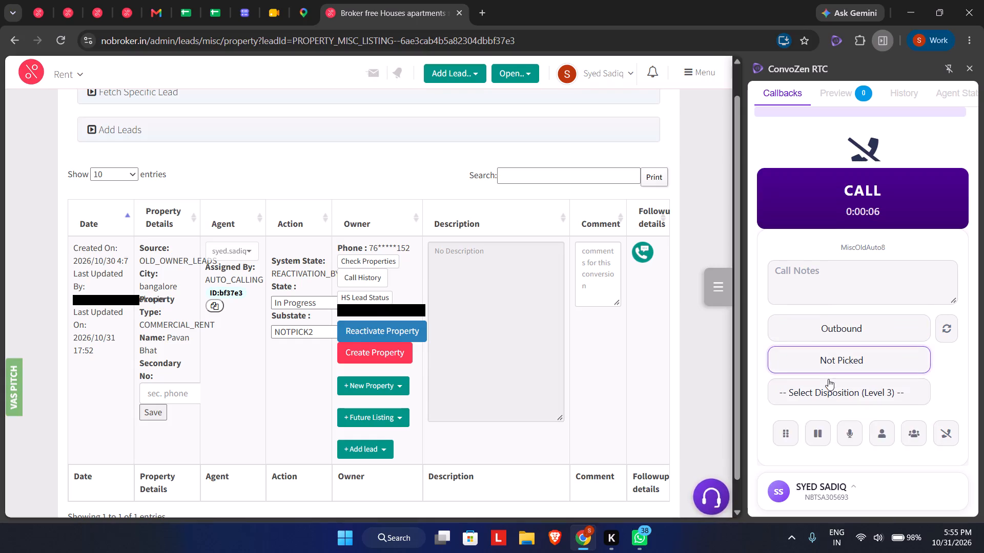
click(828, 379)
click(845, 482)
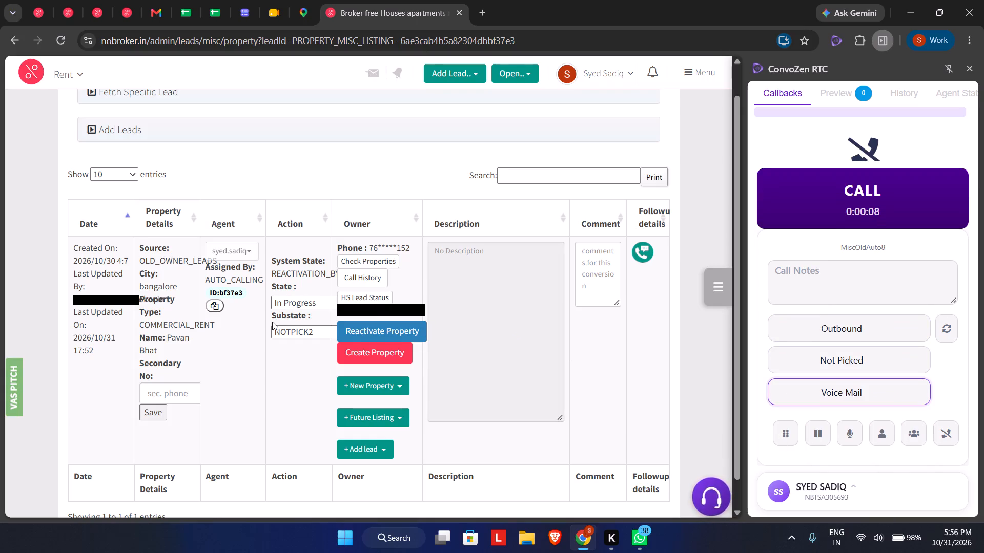
Set the Bangalore commercial rent lead's substate to NOTPICK3.
click(280, 332)
click(327, 443)
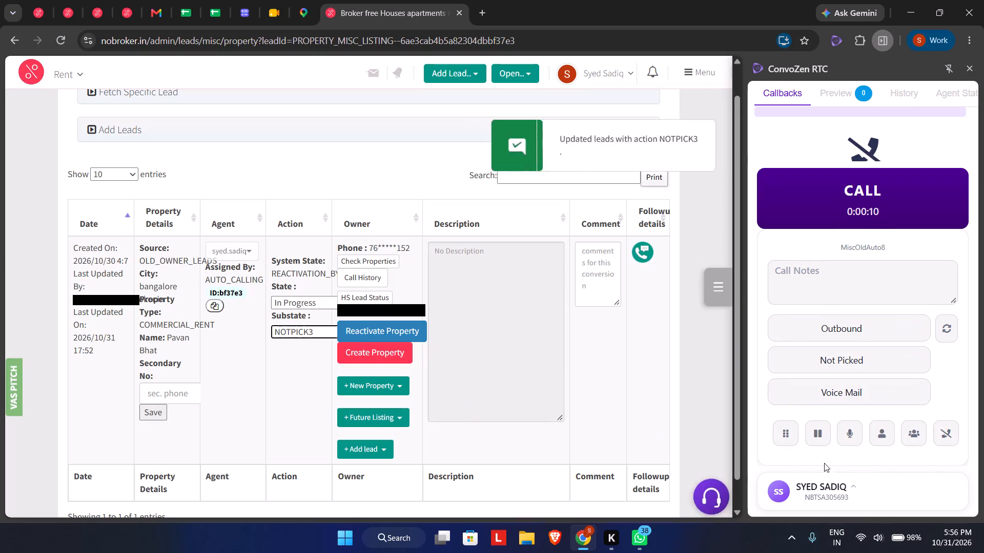
End the call and submit its selected disposition.
click(939, 441)
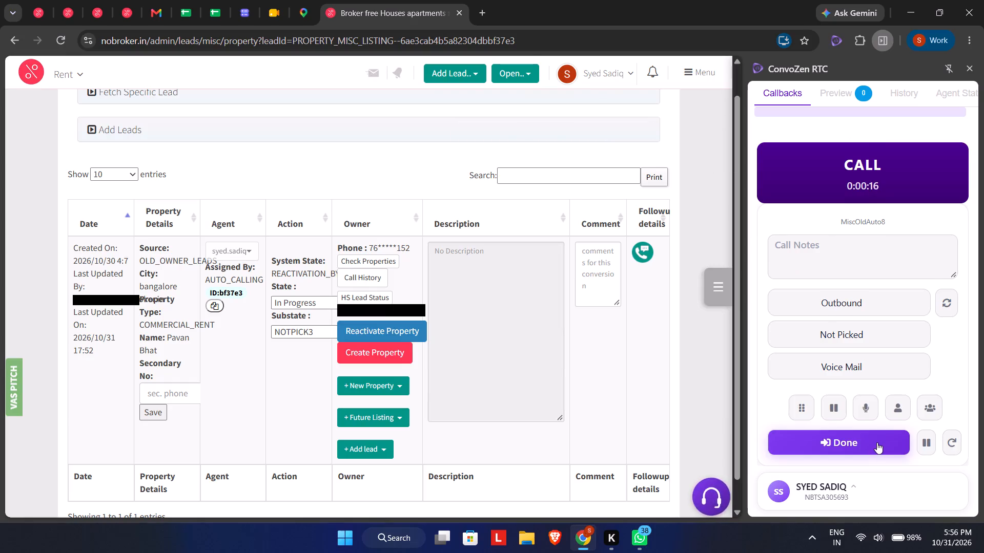
click(870, 442)
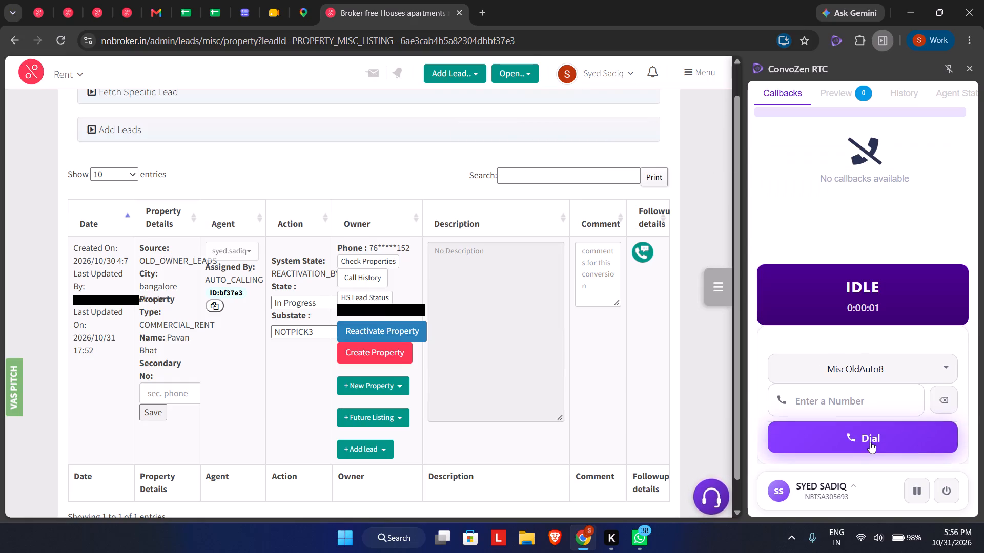
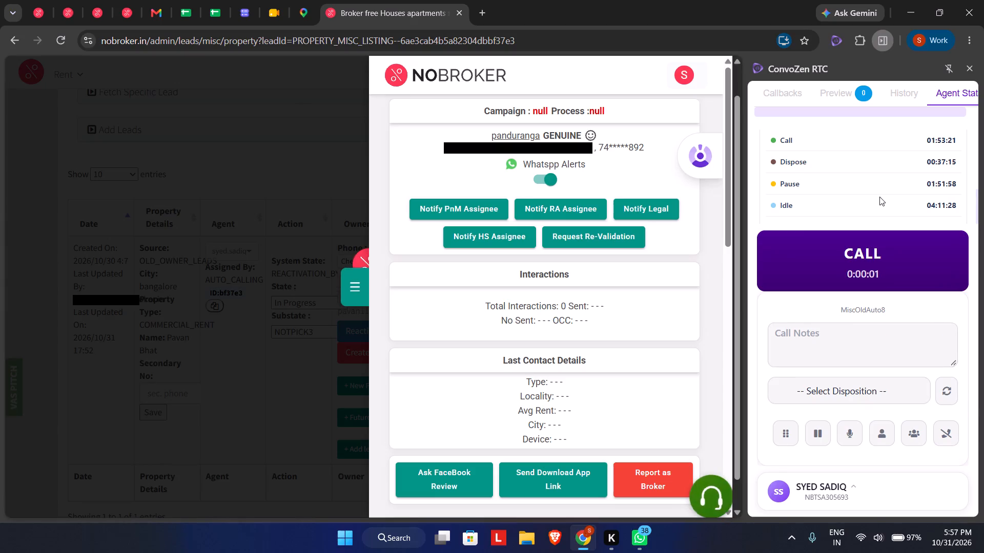
Set the new Bangalore commercial rent lead's state to Rejected and its substate to Rented Out.
scroll(636, 344, down, 4)
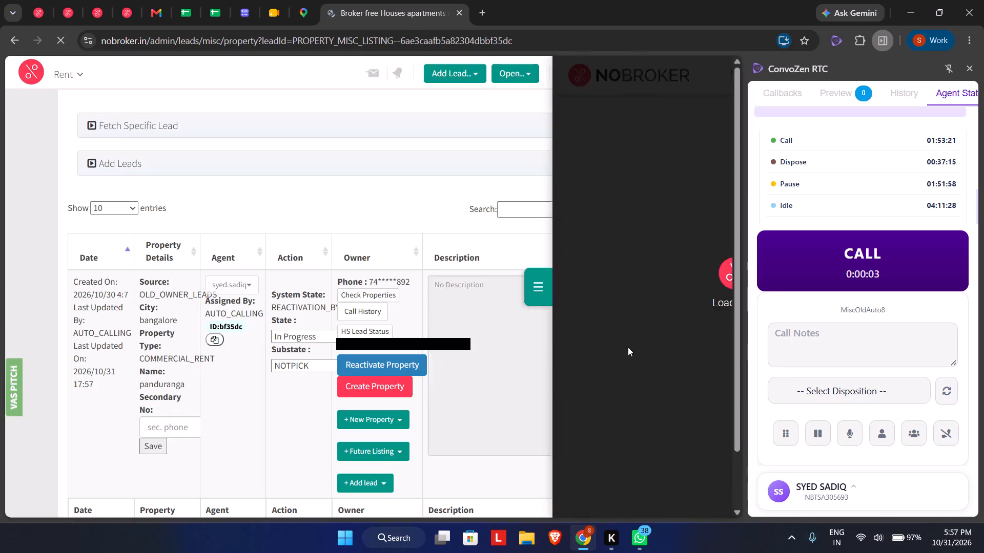
scroll(624, 355, down, 10)
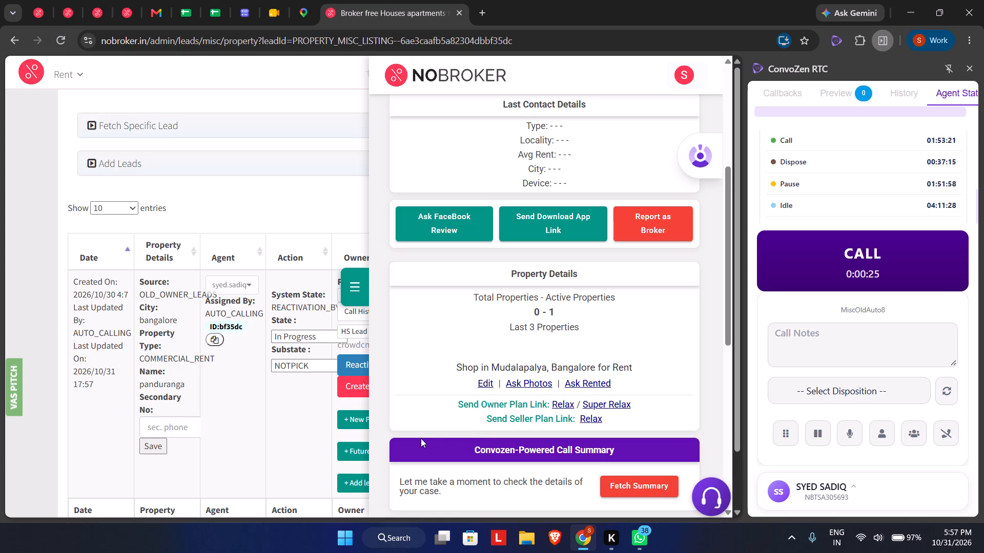
click(308, 337)
click(314, 398)
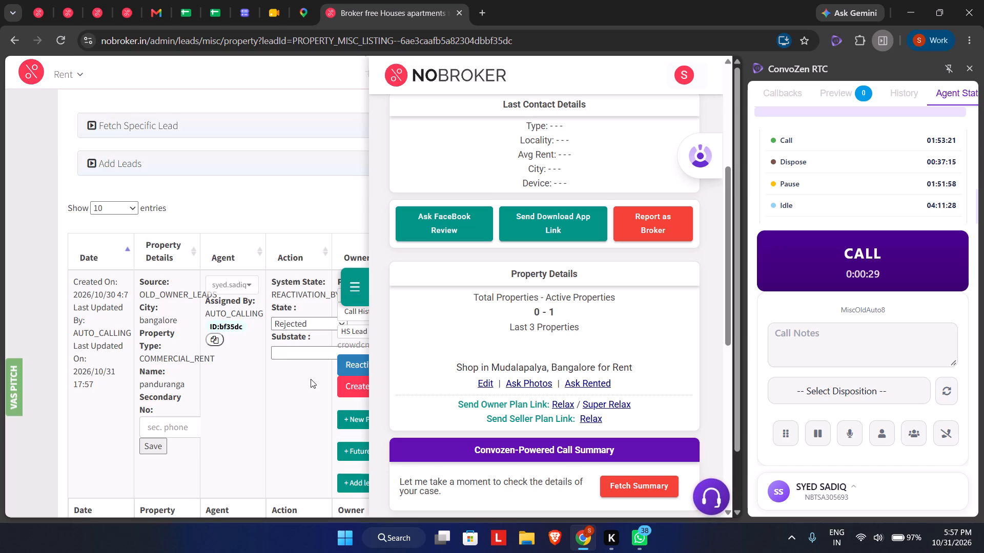
click(312, 348)
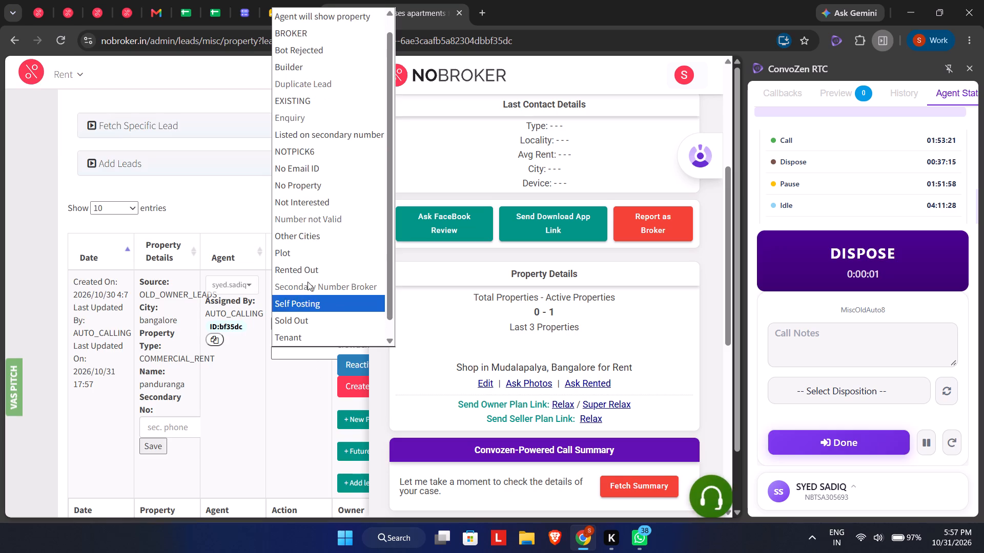
click(302, 272)
Dispose the ended call as Click Calling, Rejected, Rented Out and submit the disposition.
click(828, 400)
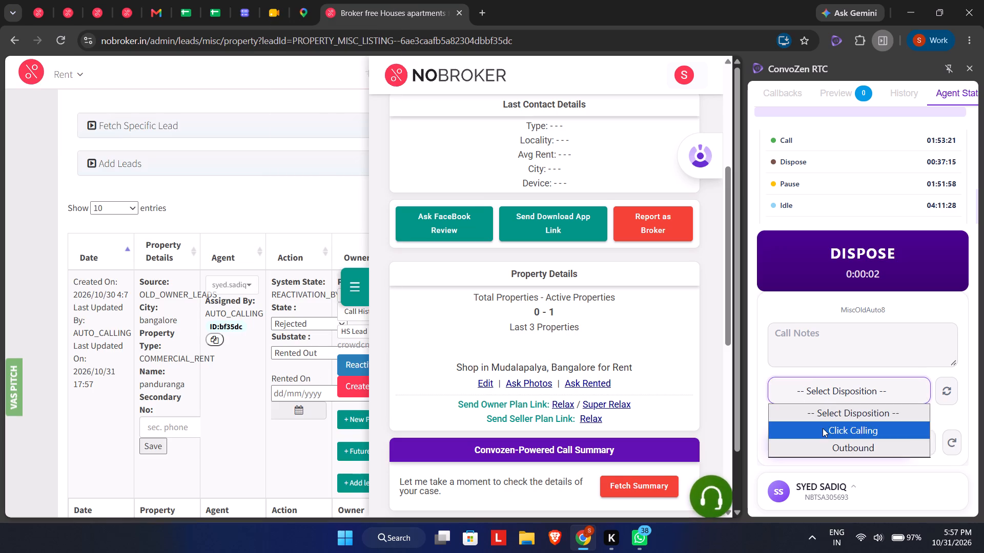
click(823, 428)
click(826, 389)
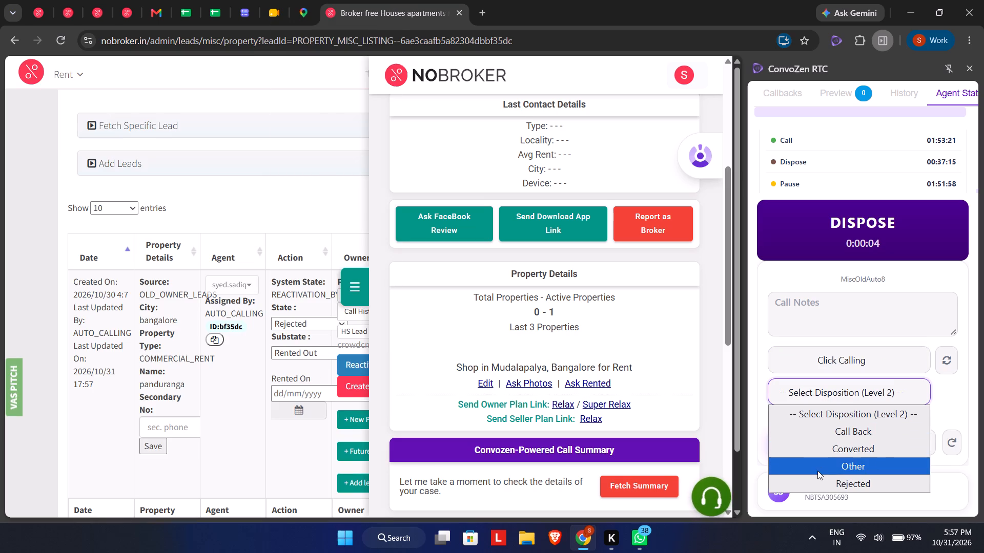
click(815, 485)
click(837, 398)
click(843, 348)
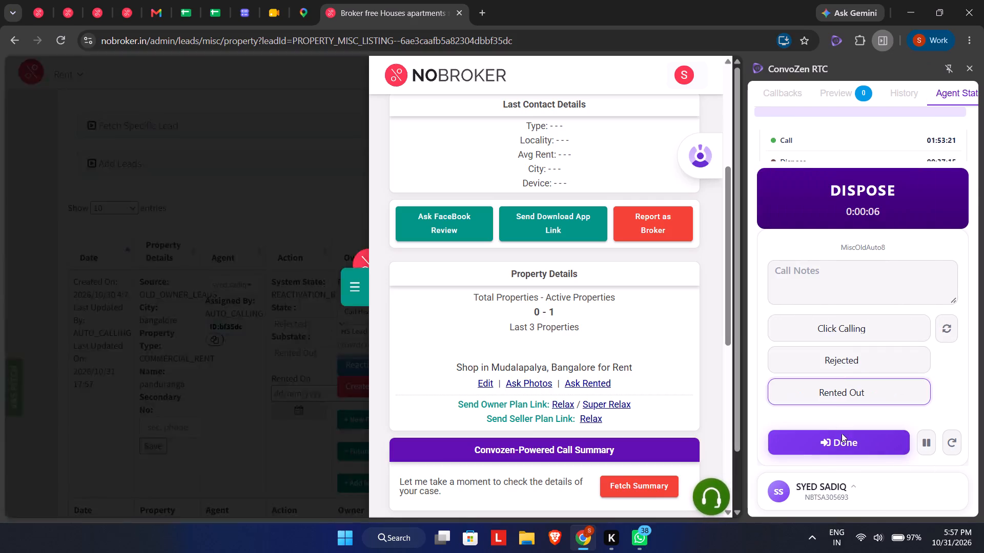
click(836, 442)
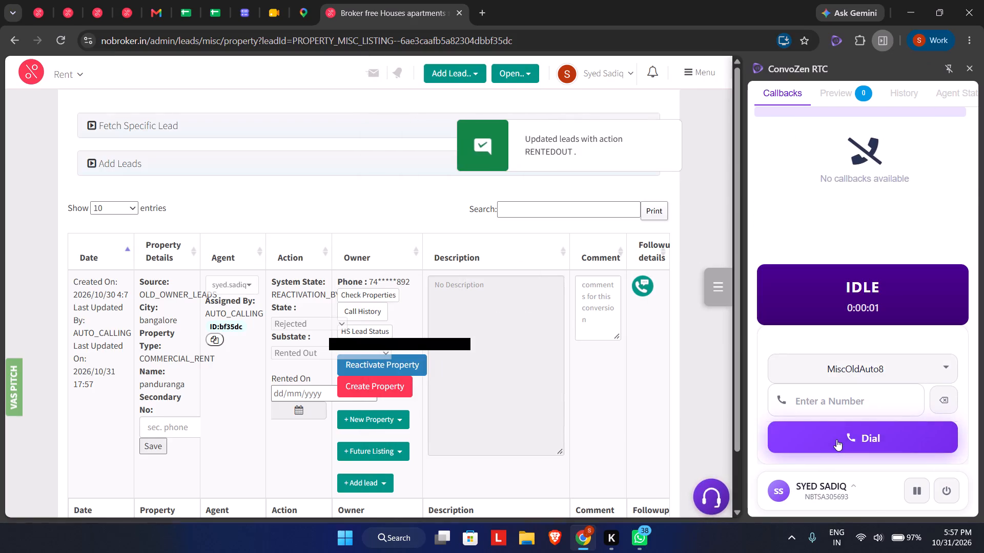
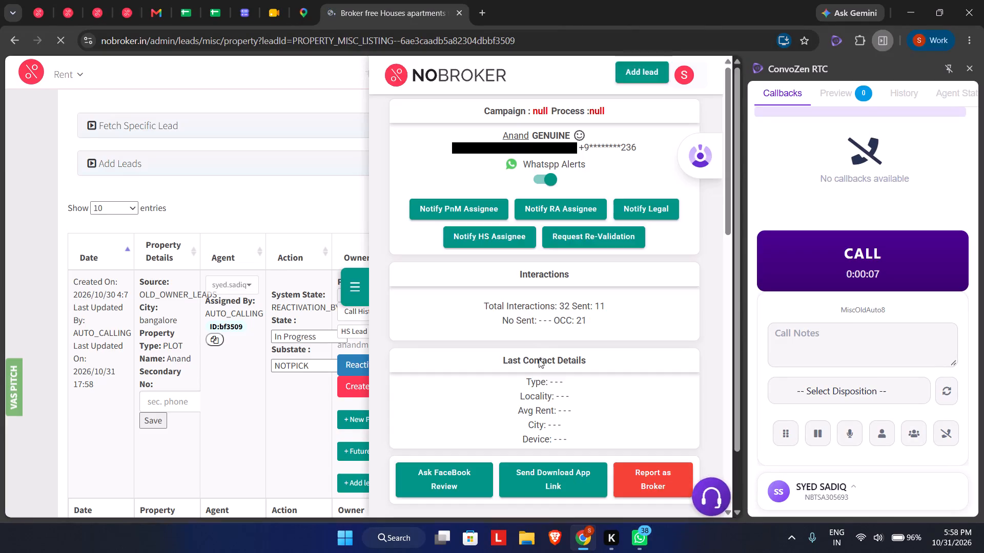
Set the Bangalore plot lead's state to Rejected and its substate to Rented Out.
scroll(539, 359, down, 7)
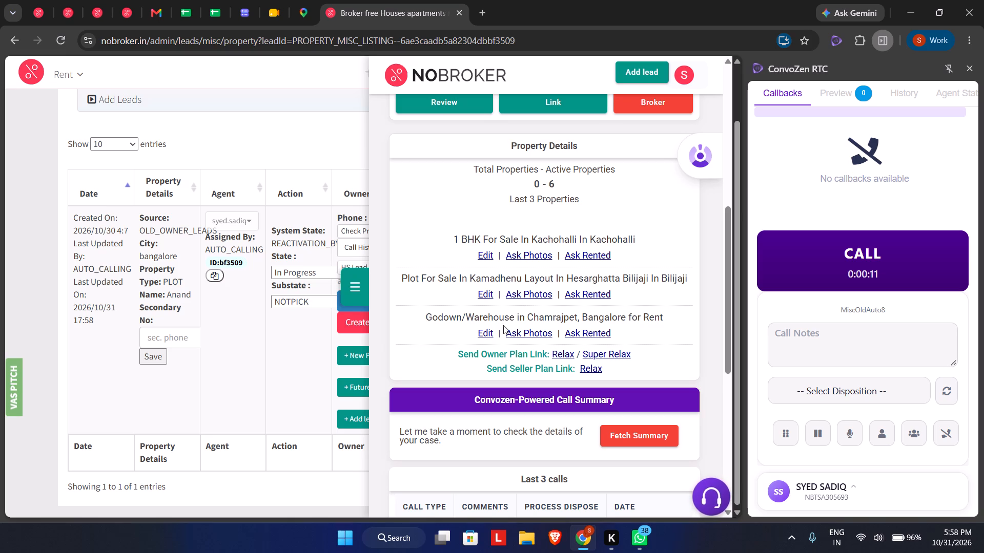
click(309, 273)
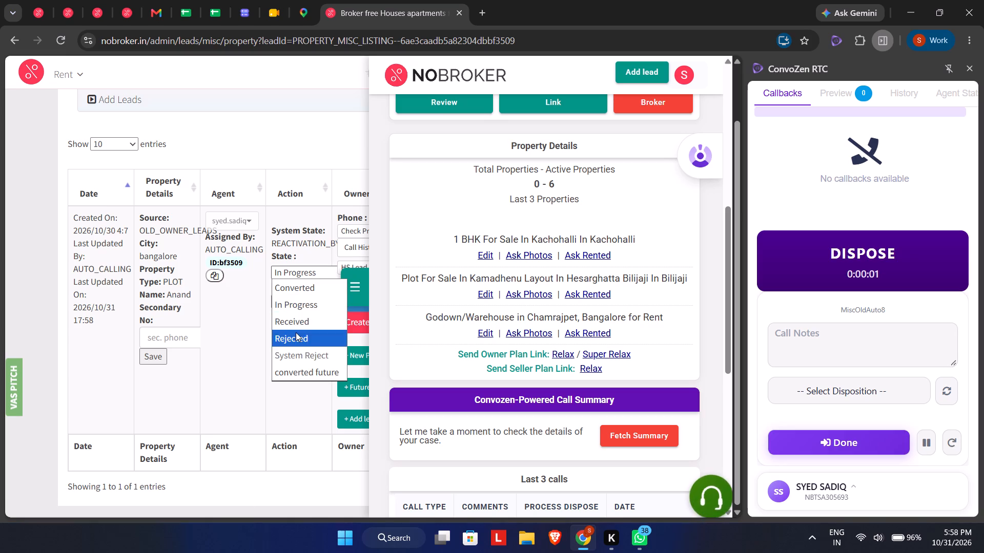
click(296, 332)
click(300, 295)
click(302, 289)
drag(331, 258, 327, 267)
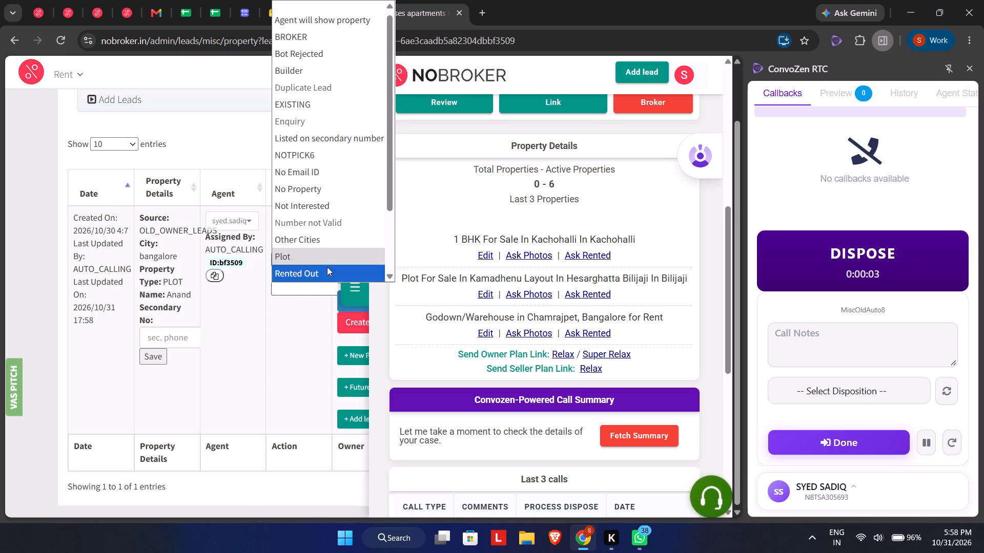
drag(327, 267, 326, 269)
Dispose the ended call as Click Calling, Rejected, Rented Out and submit the disposition.
click(828, 403)
click(833, 433)
click(836, 391)
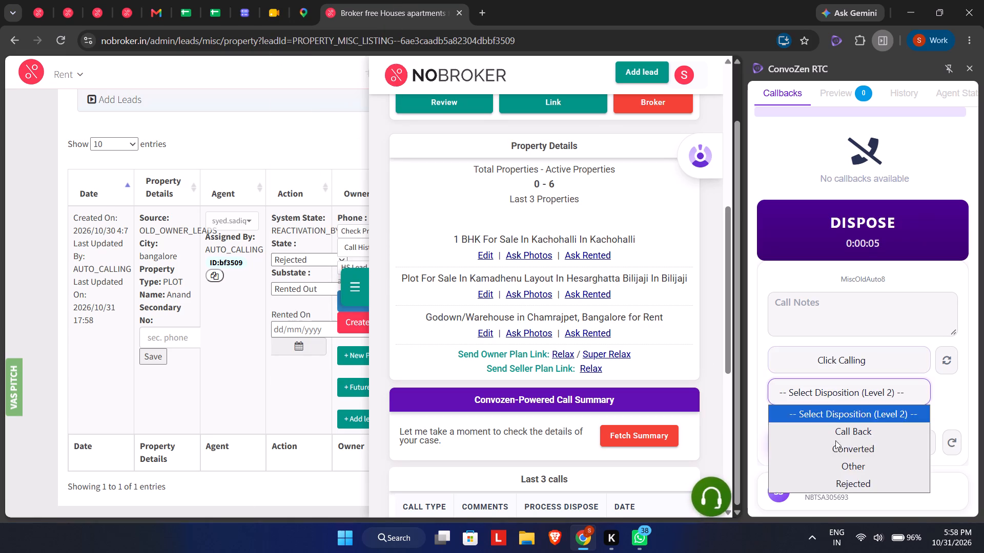
click(861, 479)
click(856, 393)
click(842, 355)
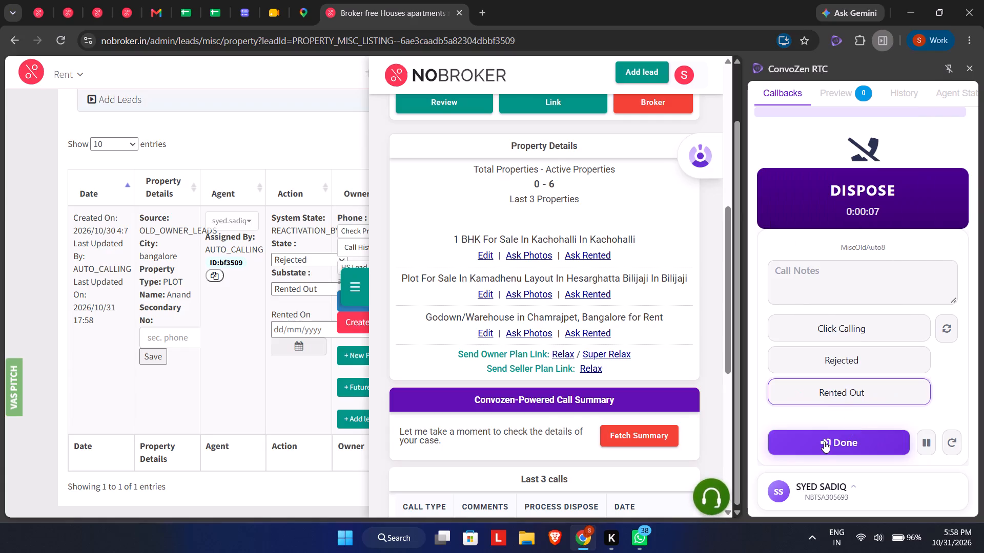
click(824, 441)
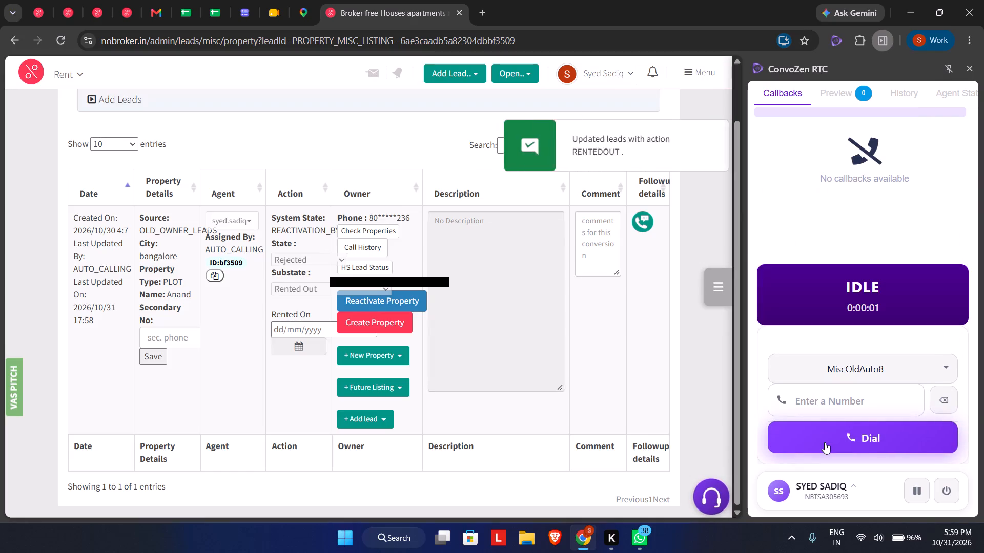
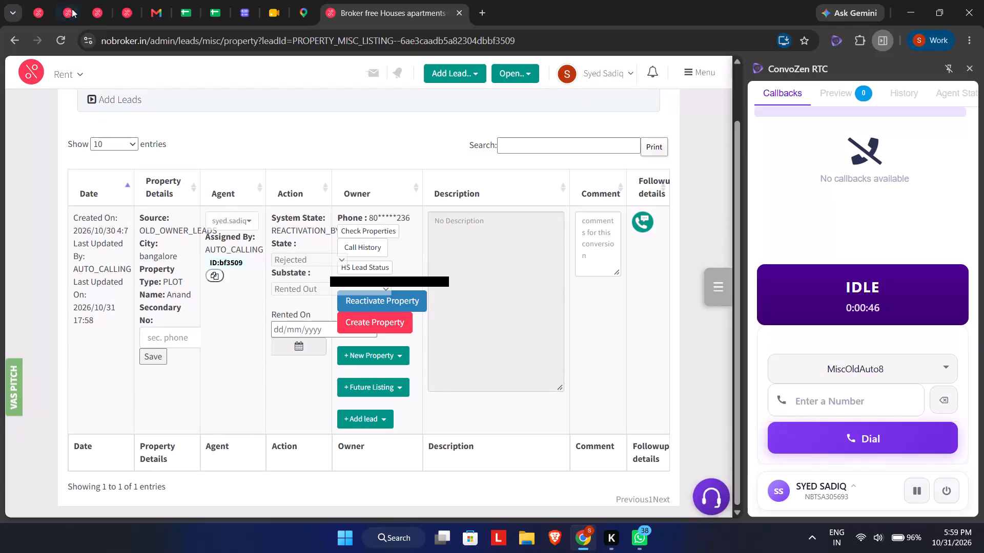
Check the owner's Mathikere godown/warehouse listing in the already open property dashboard tab and bring up that tab's options.
click(123, 23)
scroll(84, 370, down, 2)
scroll(118, 373, up, 4)
scroll(121, 373, down, 2)
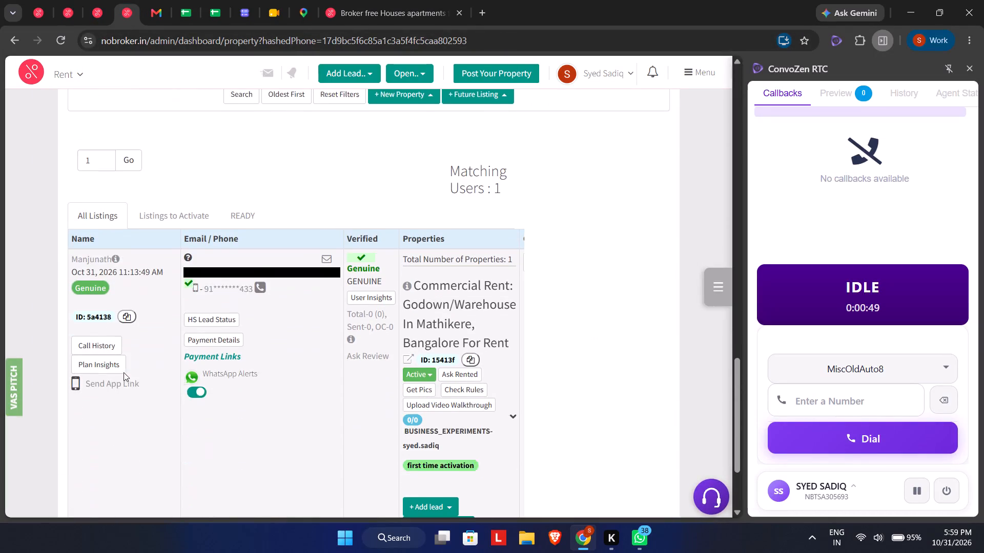
right_click(128, 8)
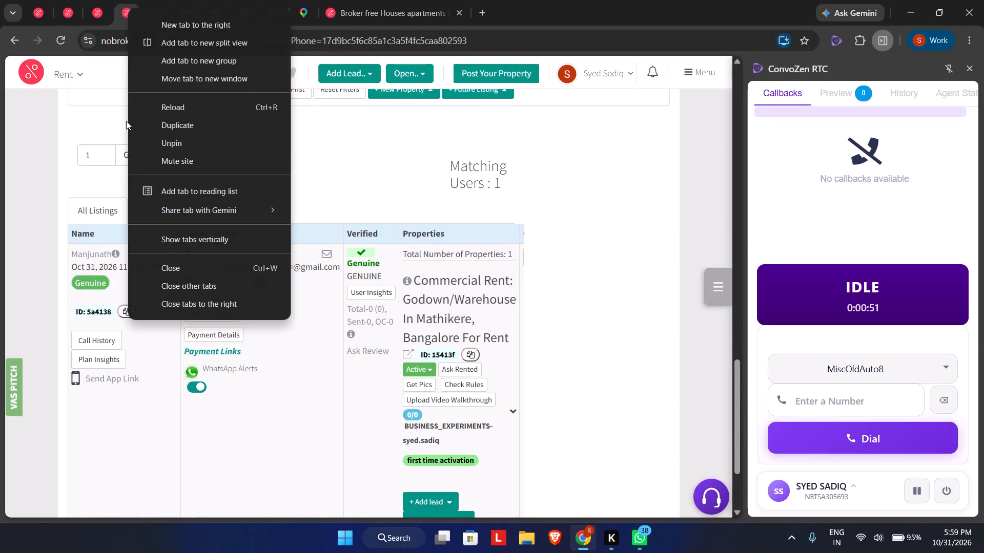
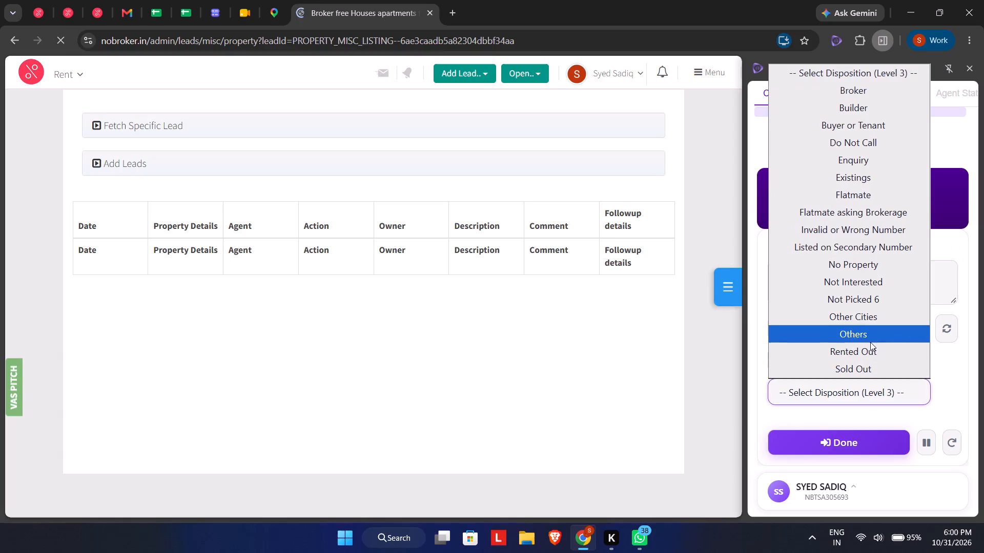
Choose Rented Out as the level 3 disposition under Rejected and submit the call disposal.
click(870, 342)
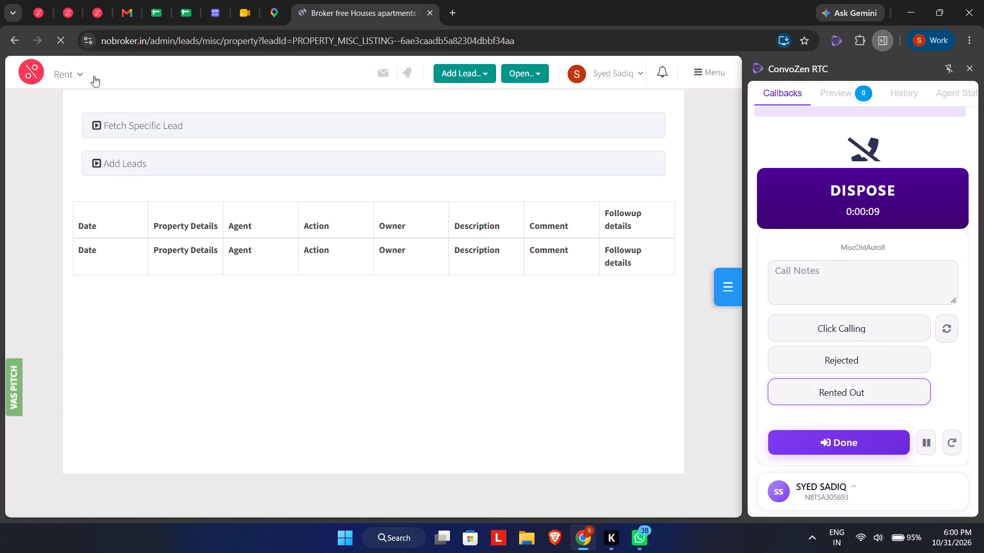
click(813, 446)
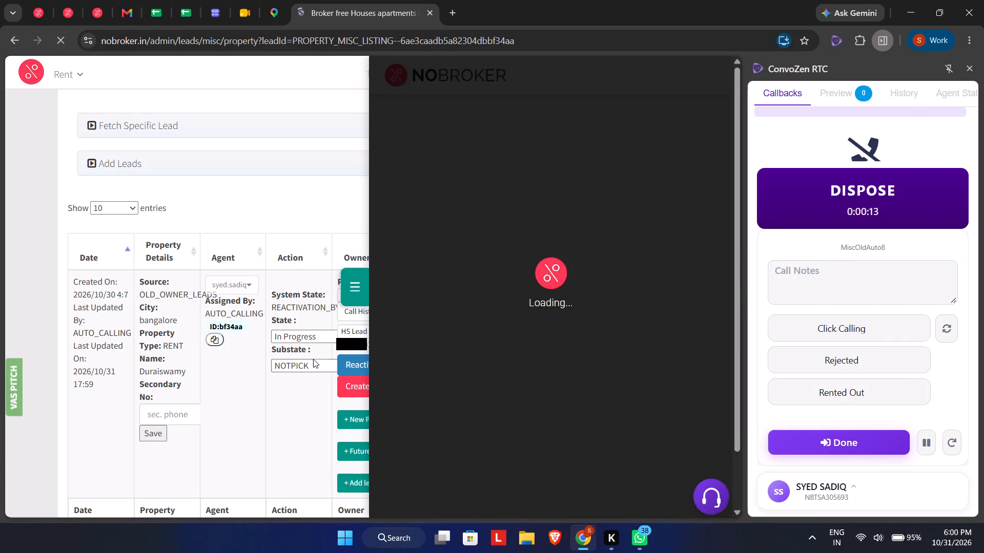
Set the old-owner rental lead's state to Rejected and its substate to Rented Out.
click(298, 336)
click(293, 401)
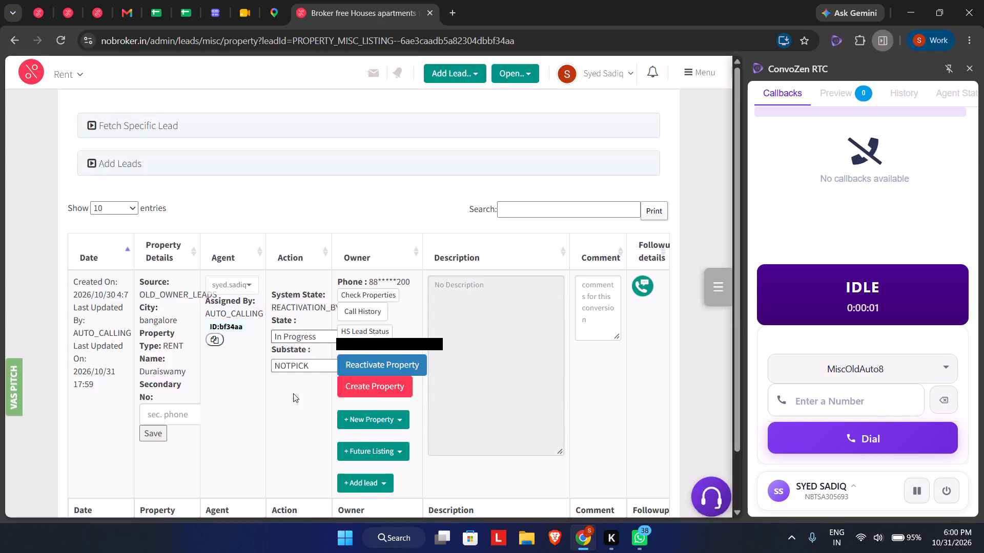
click(292, 357)
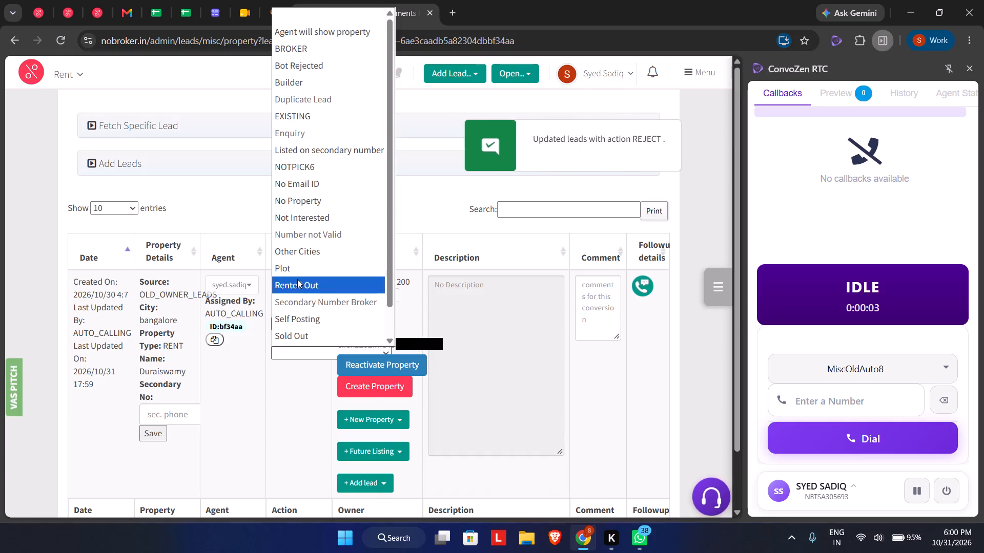
click(297, 279)
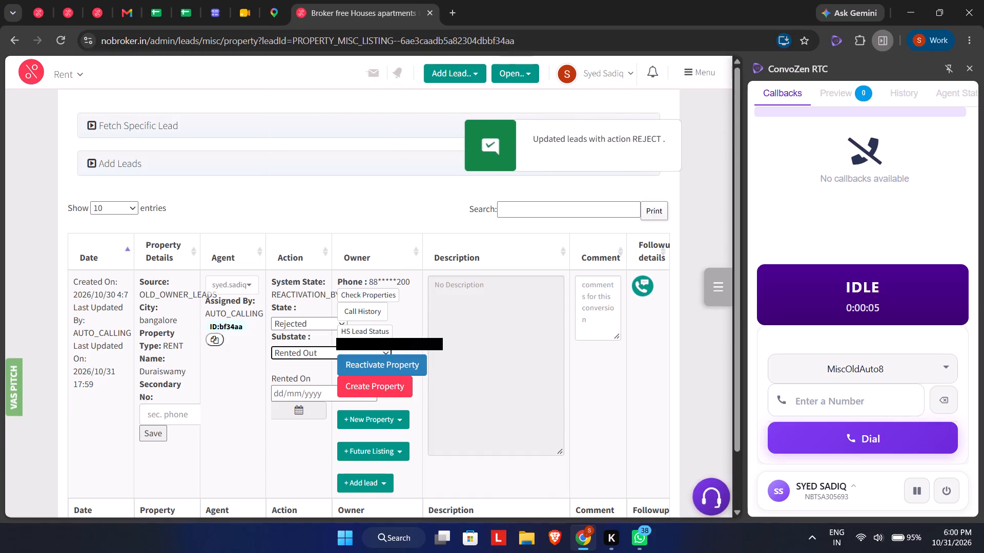
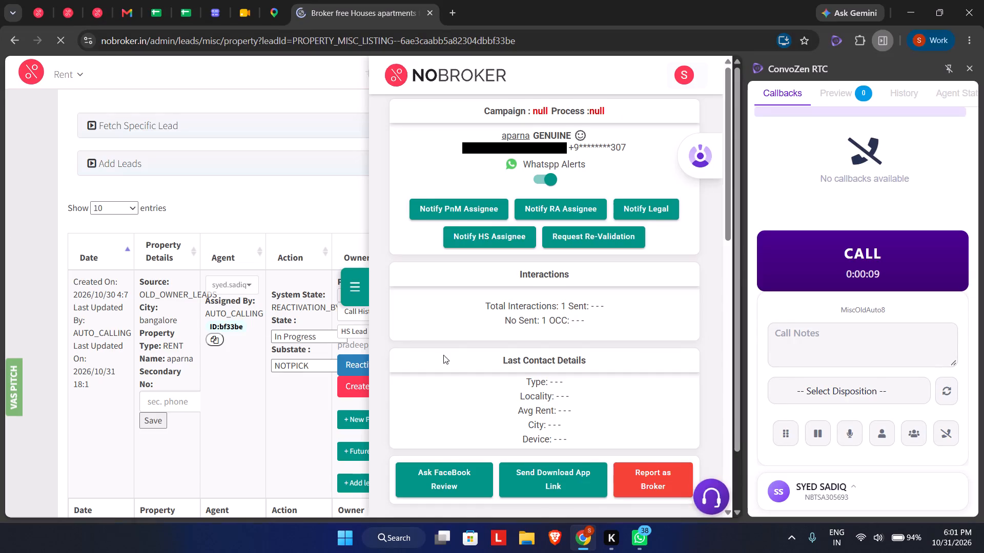
Set the state of the Bagalagunte owner's rental lead to Rejected and its substate to Rented Out.
scroll(453, 360, down, 5)
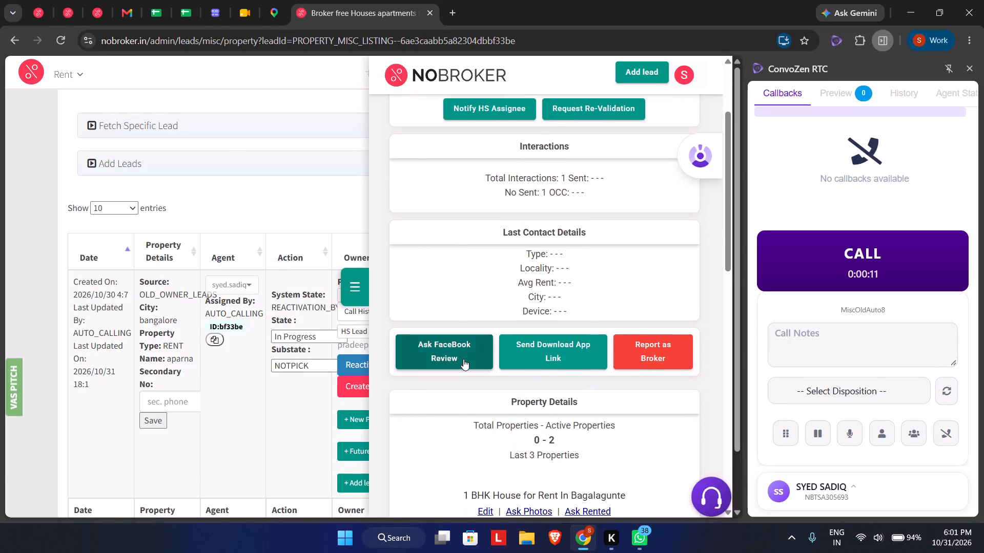
scroll(463, 359, down, 2)
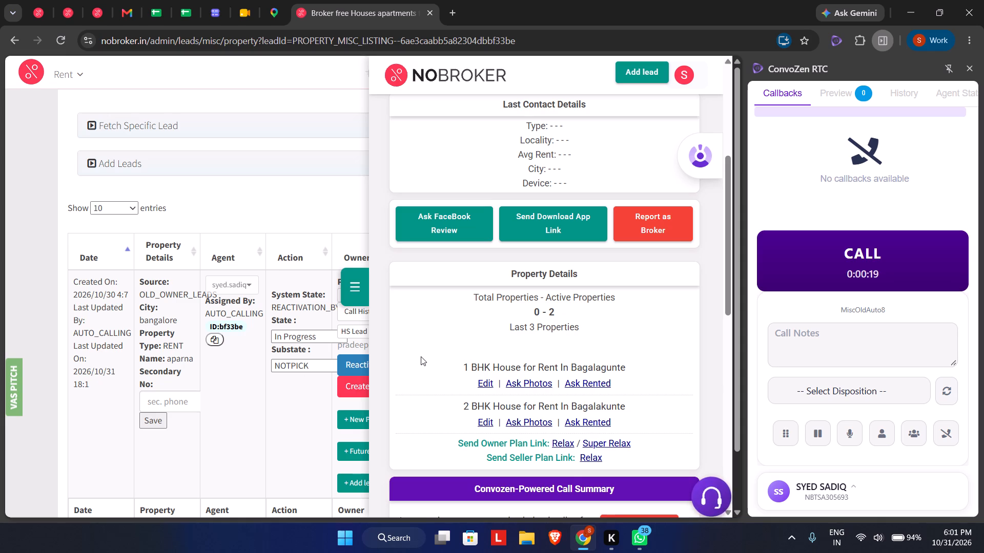
click(319, 339)
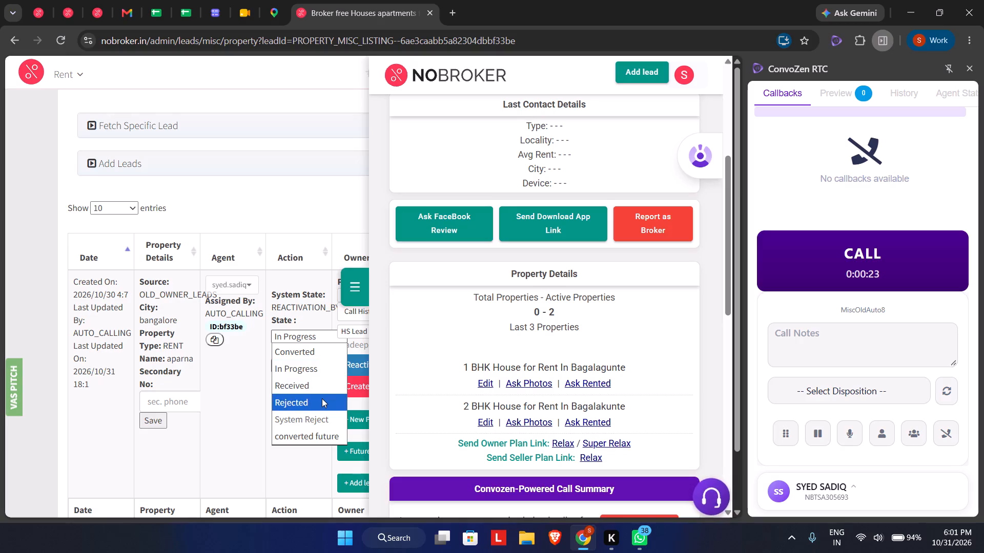
click(322, 398)
drag(313, 355, 304, 361)
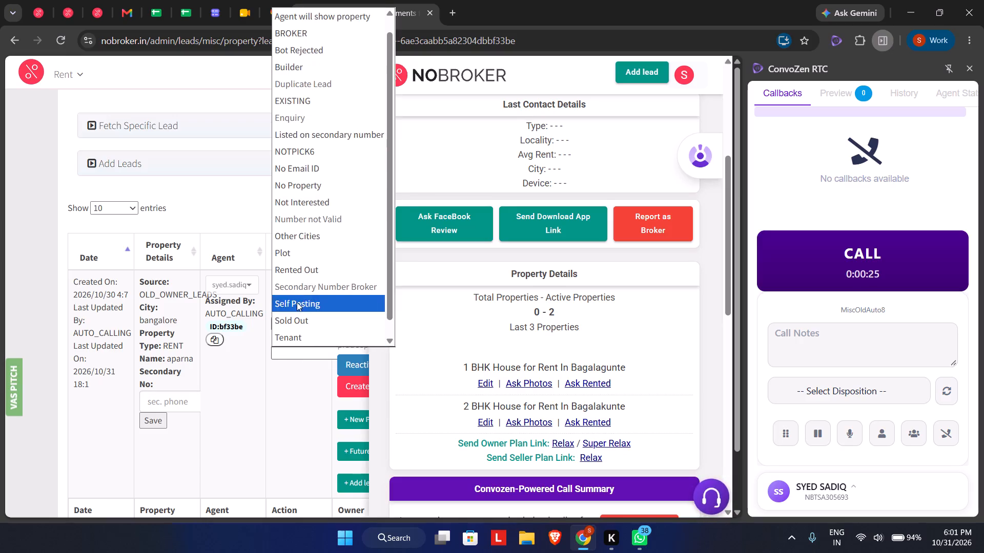
click(307, 272)
Dispose the call as Click Calling, Rejected, Rented Out and submit the disposal.
click(803, 396)
drag(815, 442, 822, 433)
click(835, 399)
click(844, 475)
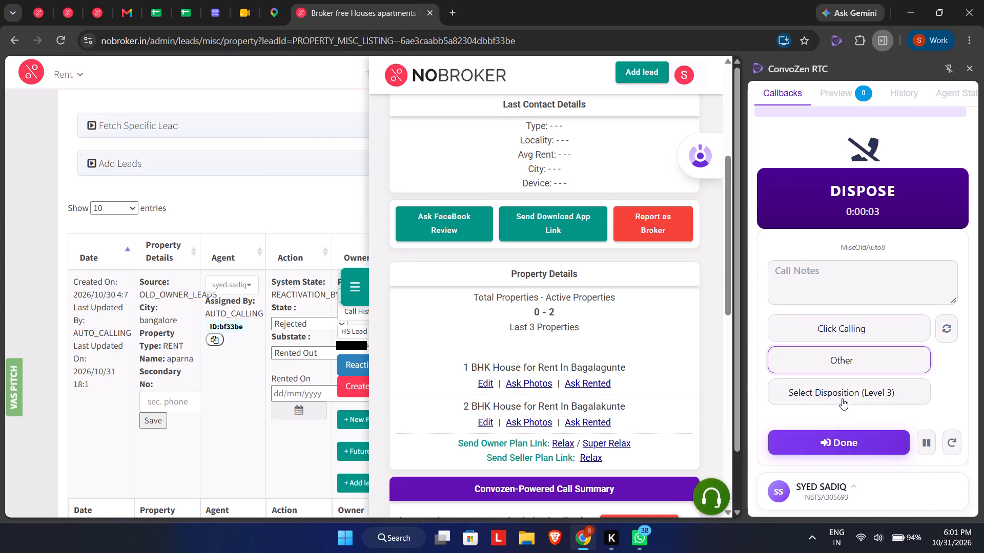
click(842, 398)
click(851, 367)
click(850, 454)
click(868, 381)
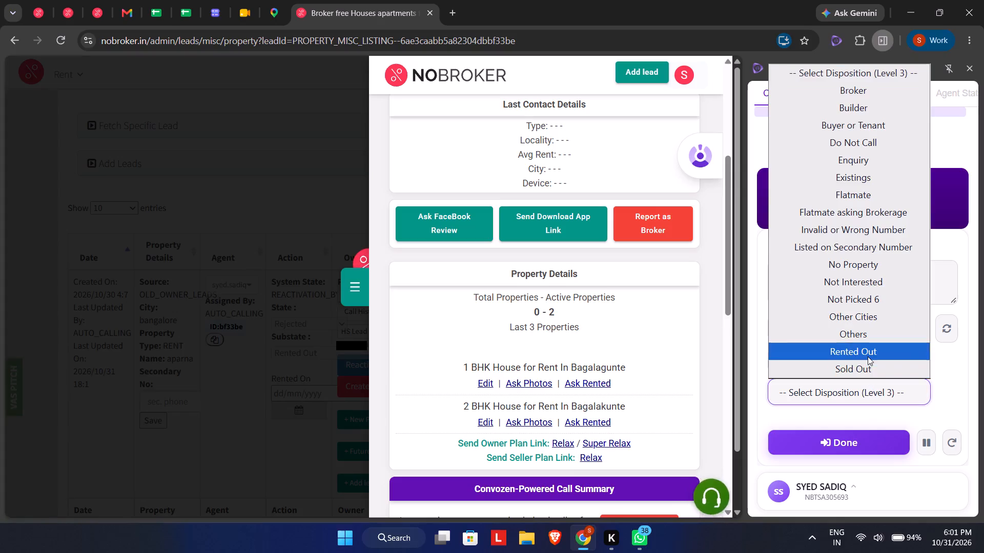
click(868, 356)
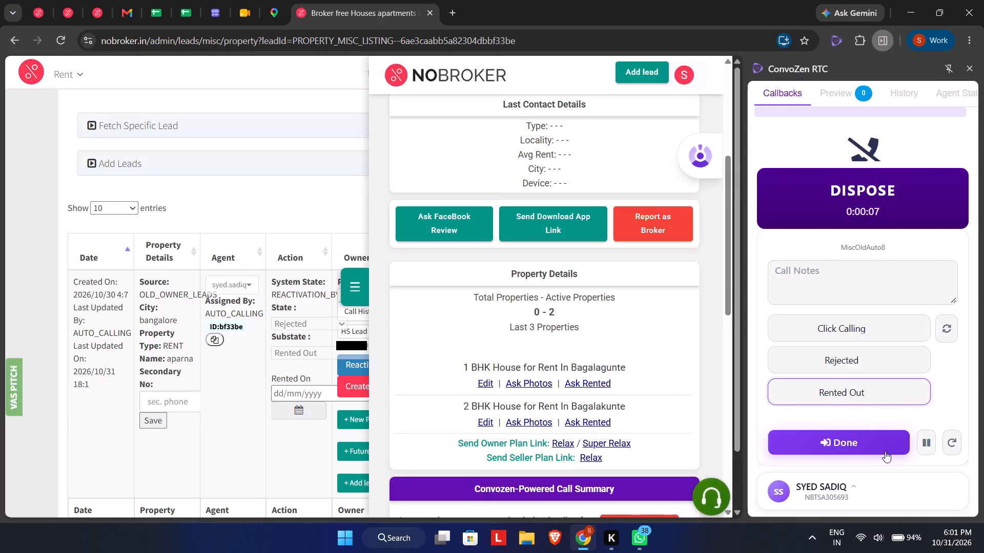
click(885, 451)
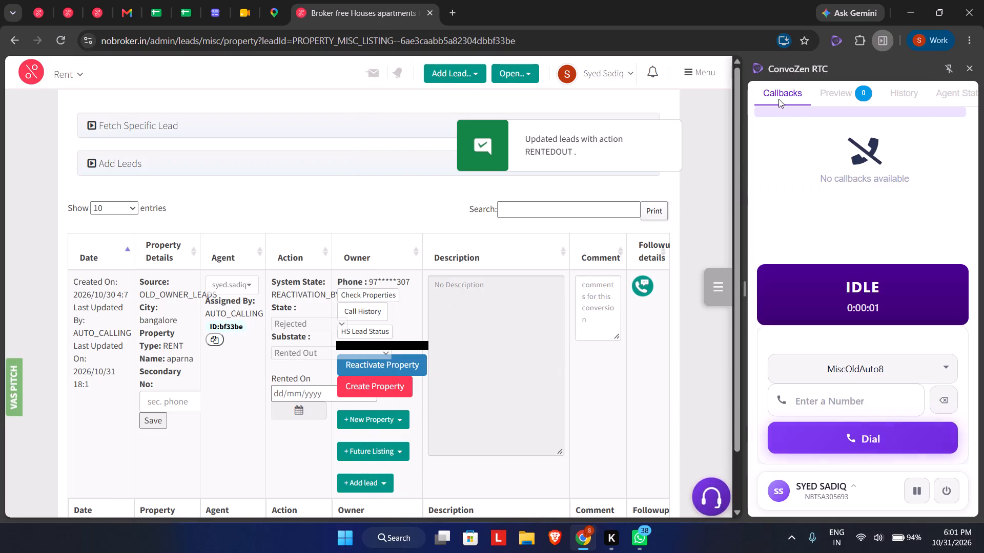
View the agent statistics with the time spent in each call status.
click(949, 104)
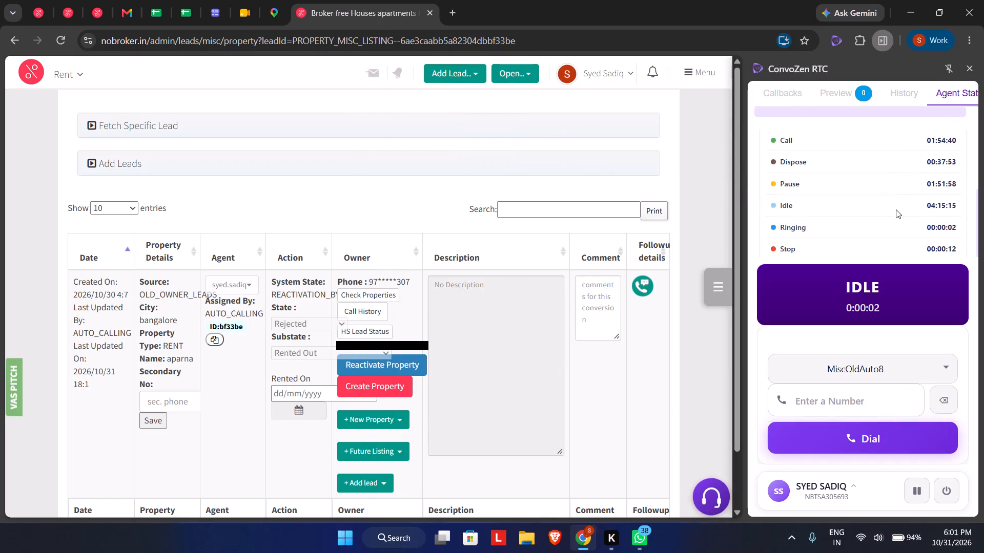
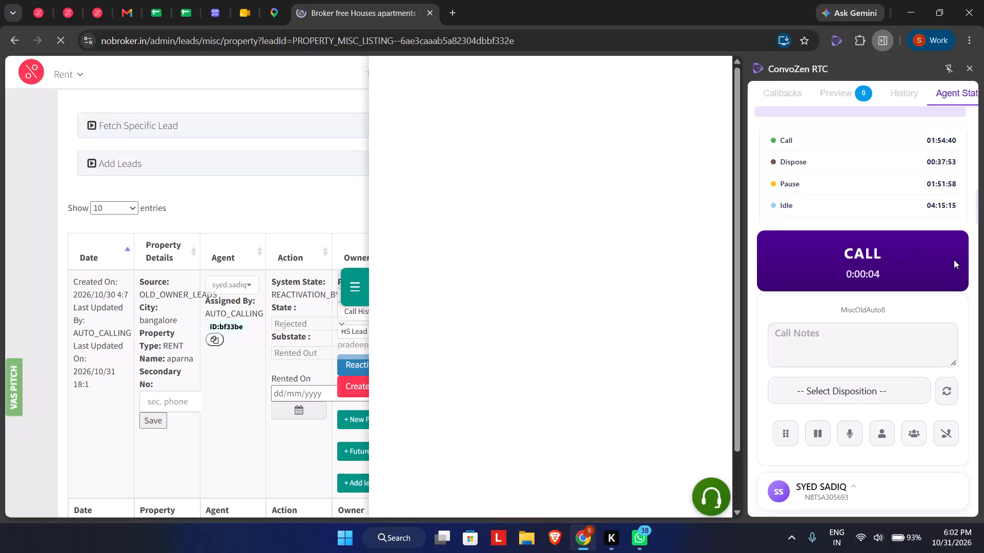
Set the current call's disposition to Outbound, Not Picked, Voice Mail.
click(884, 402)
click(855, 443)
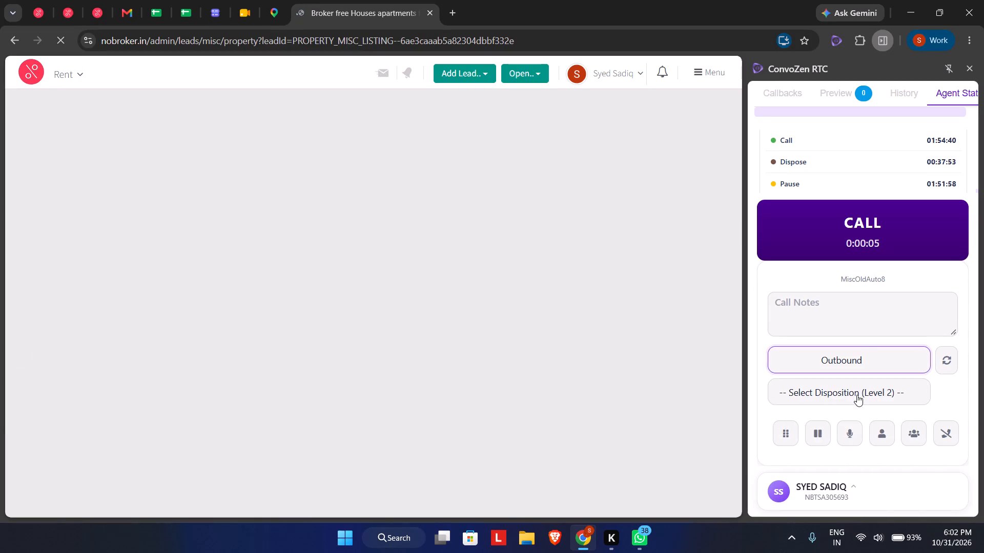
click(857, 390)
click(861, 428)
click(862, 384)
click(843, 483)
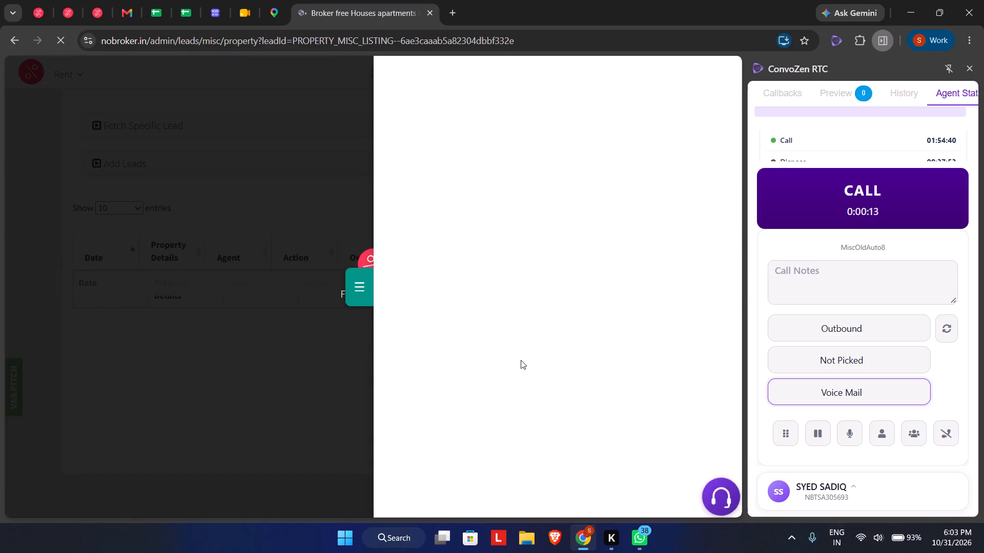
Change the substate of the called owner's rental lead to NOTPICK2.
click(307, 368)
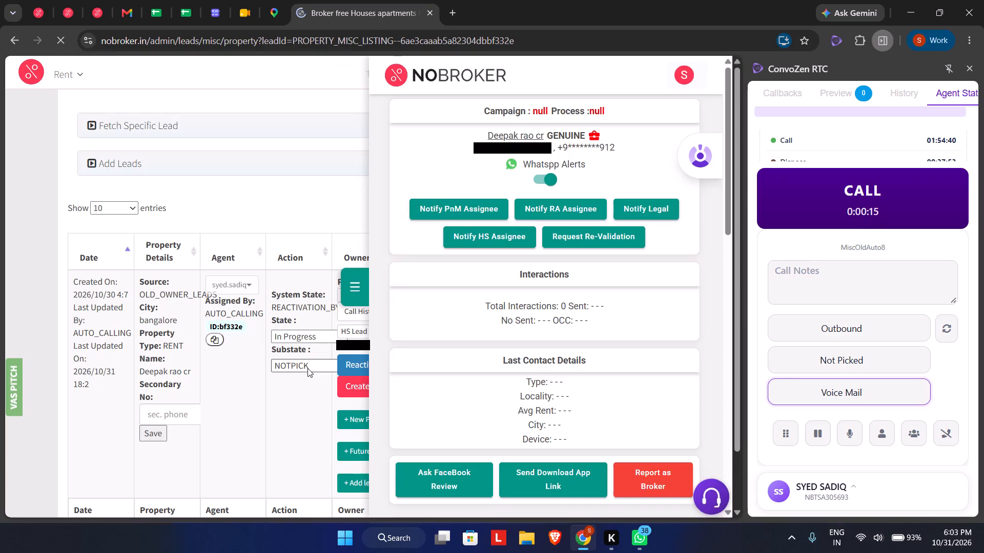
click(335, 300)
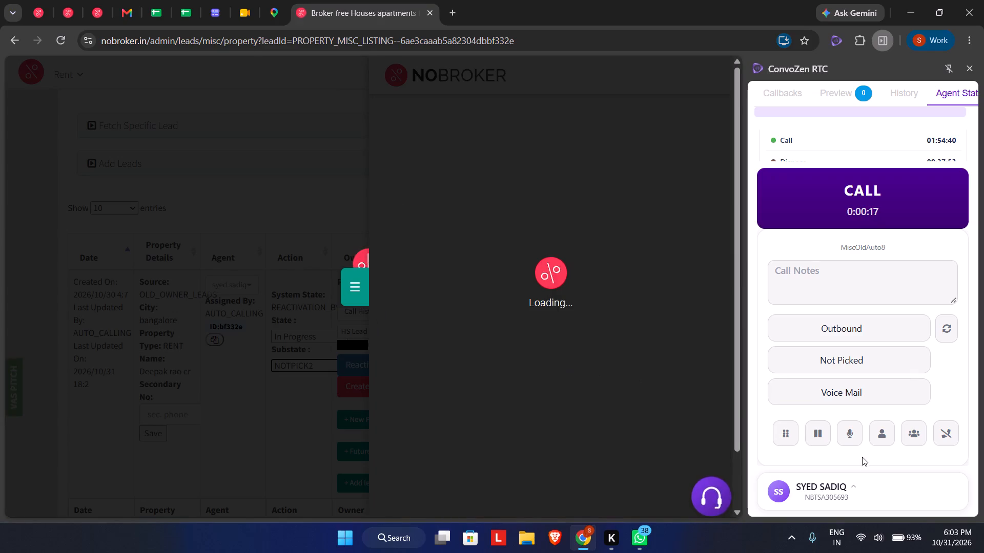
End the call and submit its selected disposition.
click(941, 440)
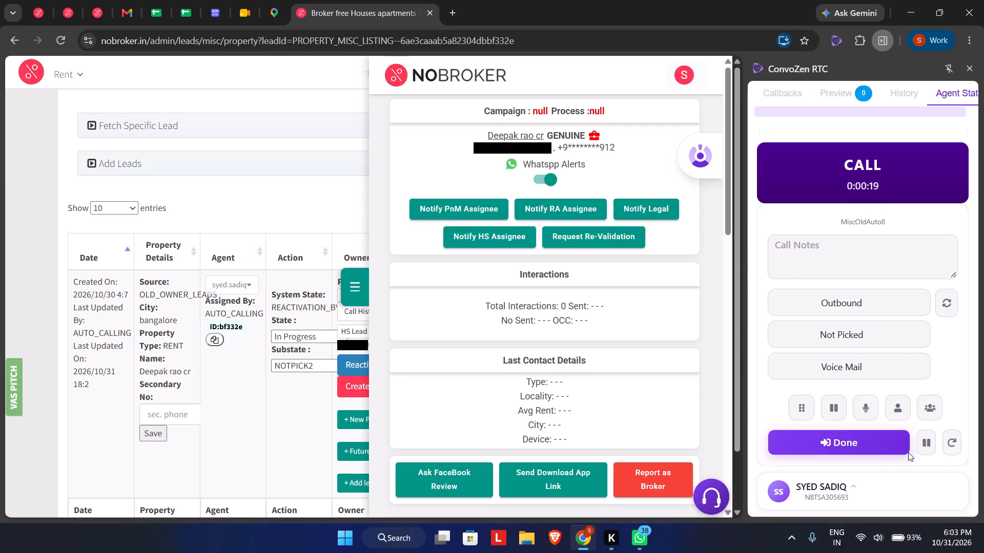
click(860, 437)
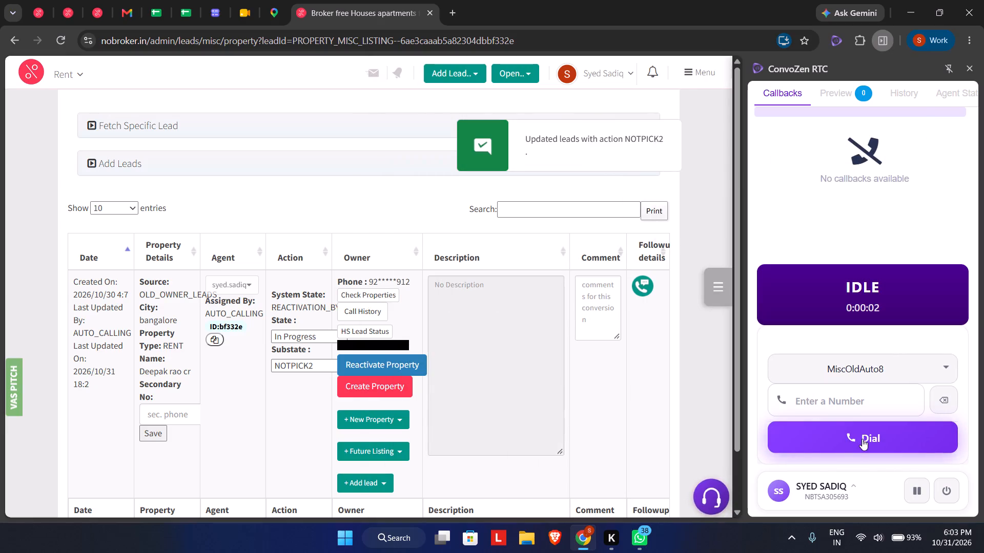
View the agent statistics, including the state time summary, talktime and login hours.
click(957, 87)
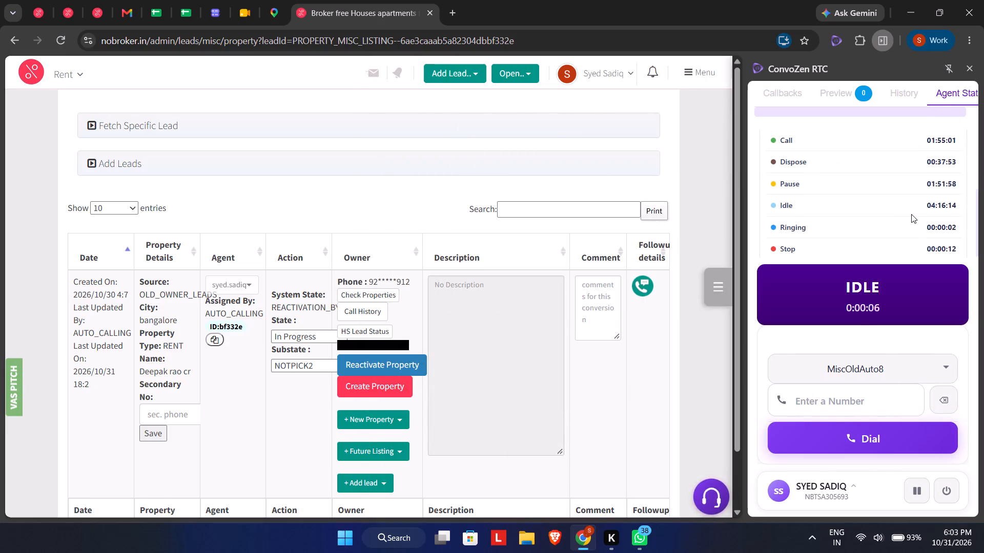
scroll(911, 214, up, 2)
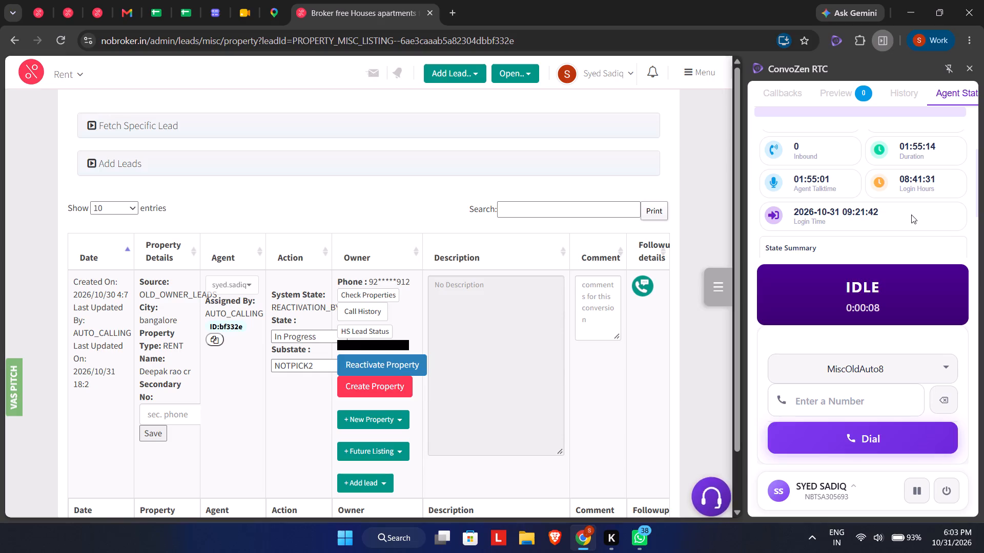
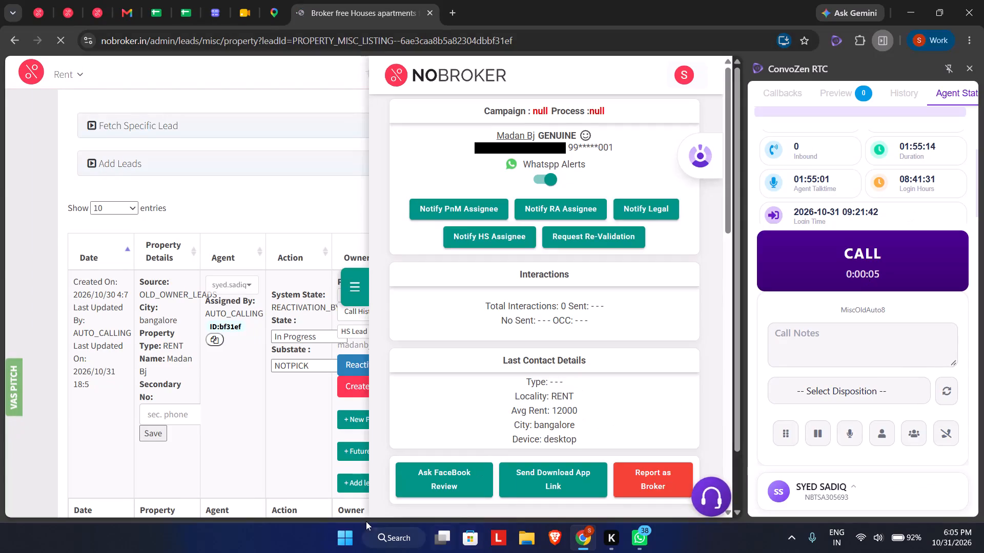
Change the substate of the called owner's in-progress rental lead to NOTPICK2.
click(278, 369)
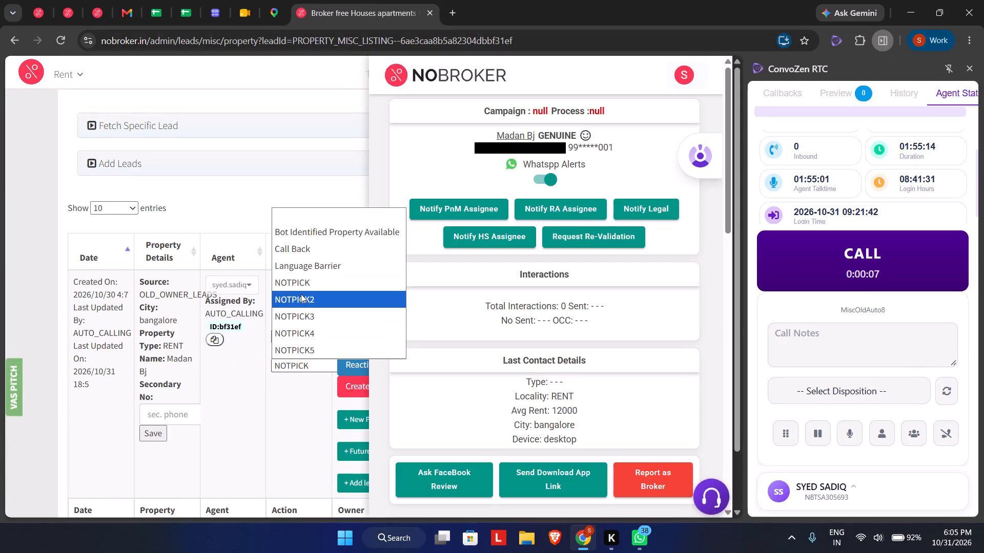
click(301, 294)
Set the current call's disposition to Outbound, Not Picked, Voice Mail.
click(869, 390)
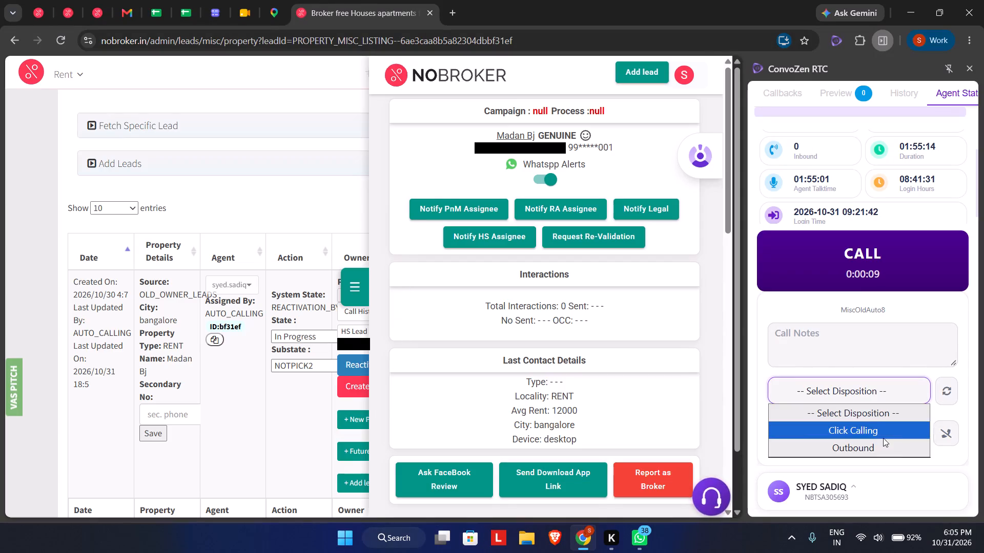
click(881, 444)
click(874, 404)
click(879, 436)
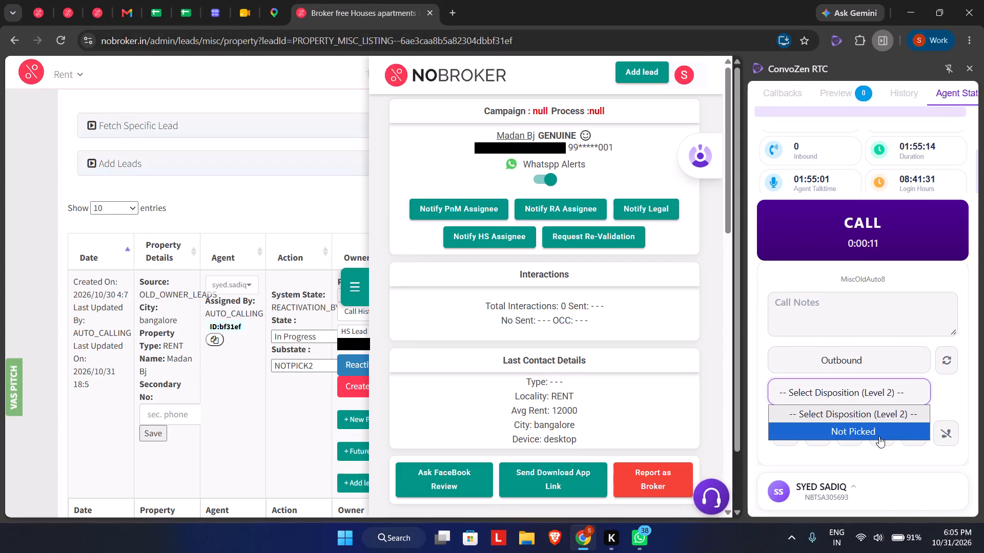
click(870, 390)
click(868, 484)
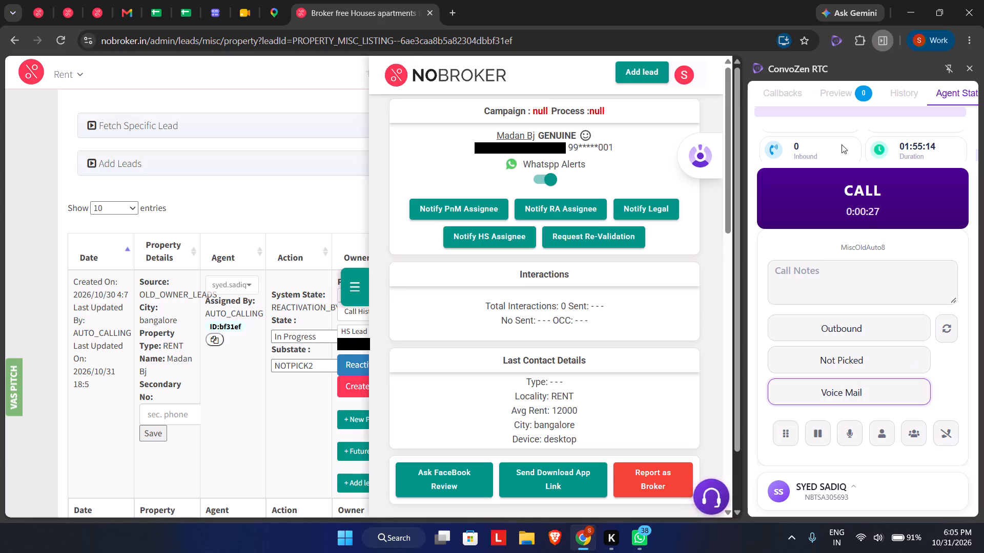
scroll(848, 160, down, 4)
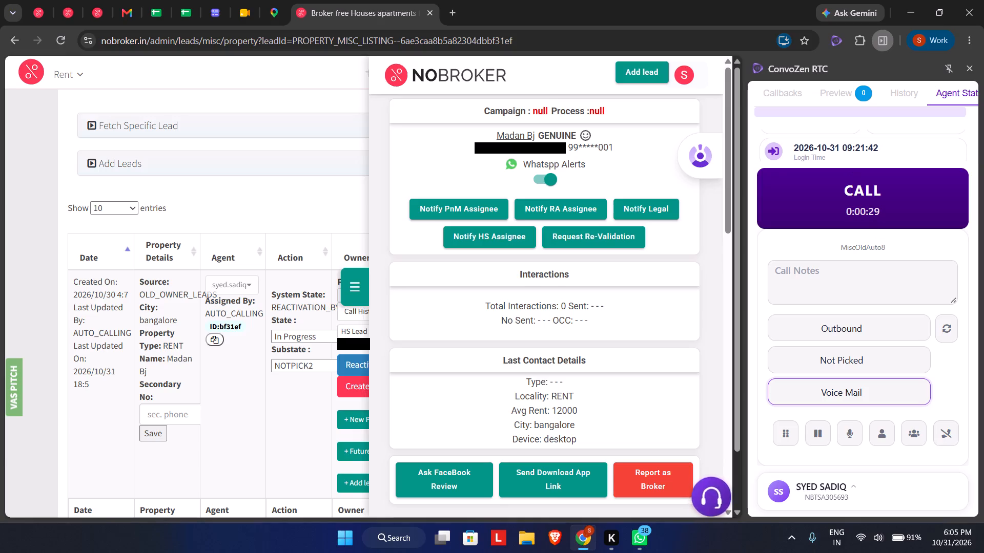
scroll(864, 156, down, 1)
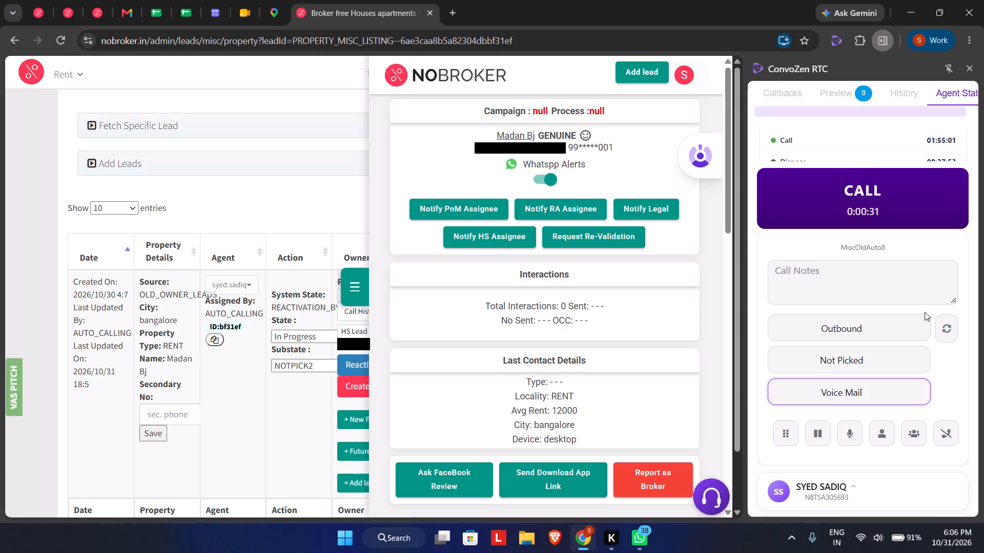
End the current call to the owner.
click(944, 438)
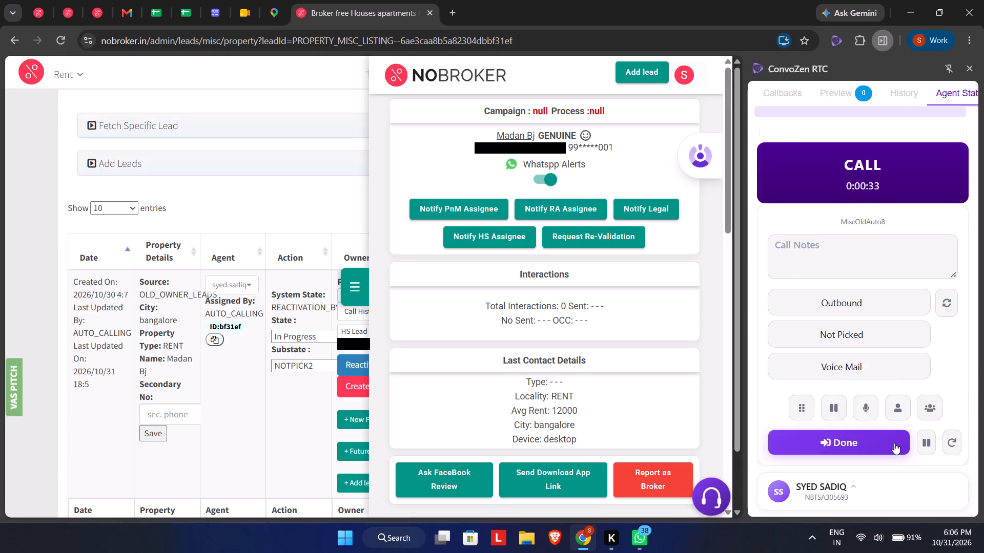
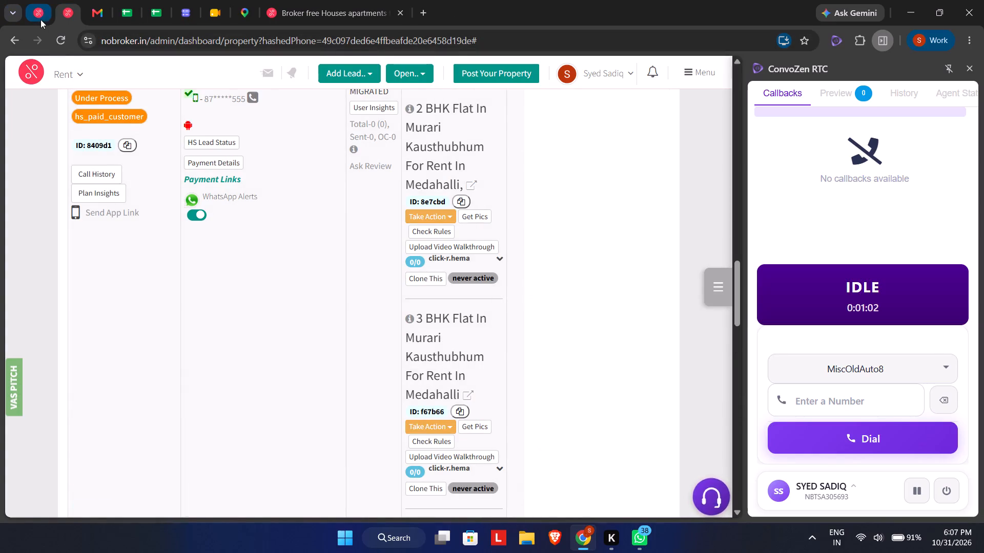
Close the property dashboard page of the owner with the 2 BHK house for rent in Sompura.
scroll(128, 208, down, 5)
scroll(130, 226, up, 3)
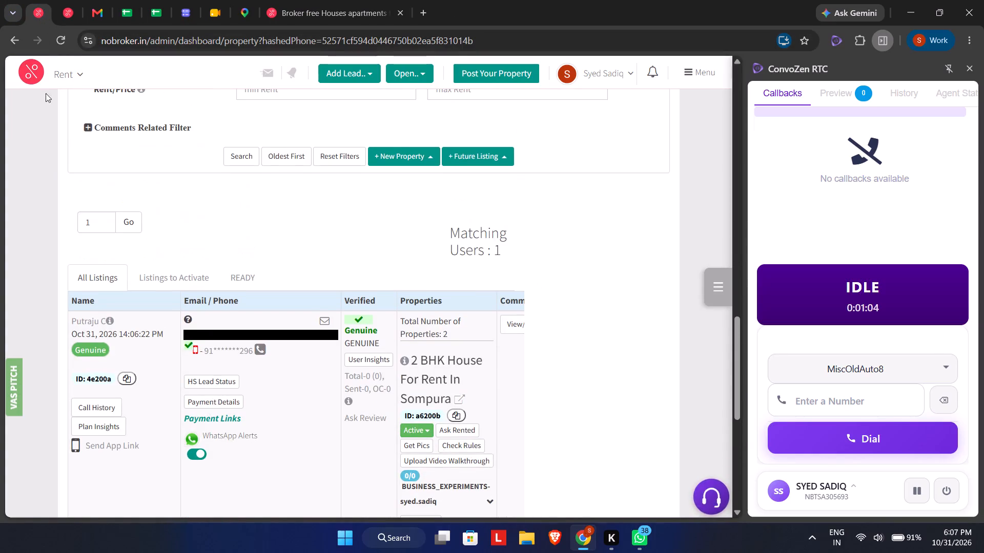
right_click(33, 13)
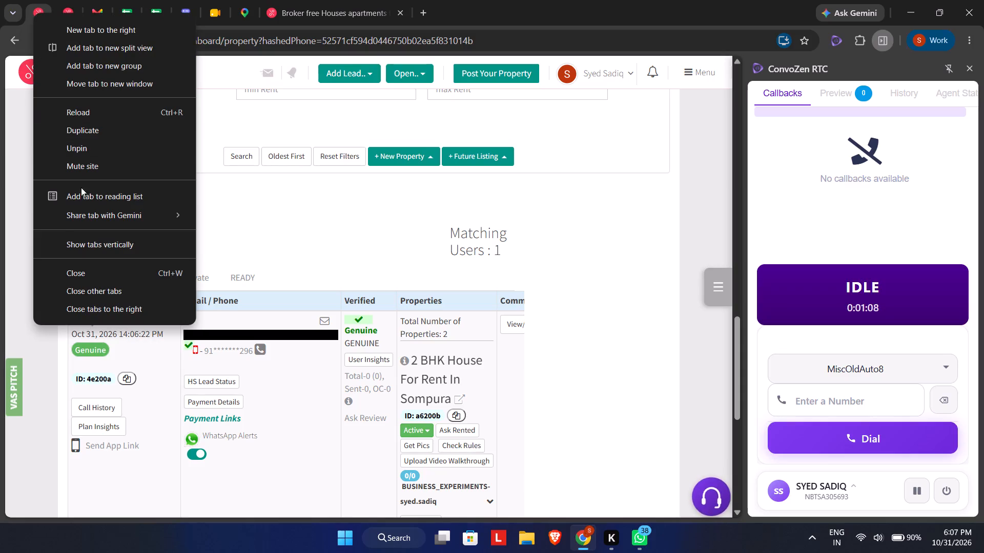
click(92, 274)
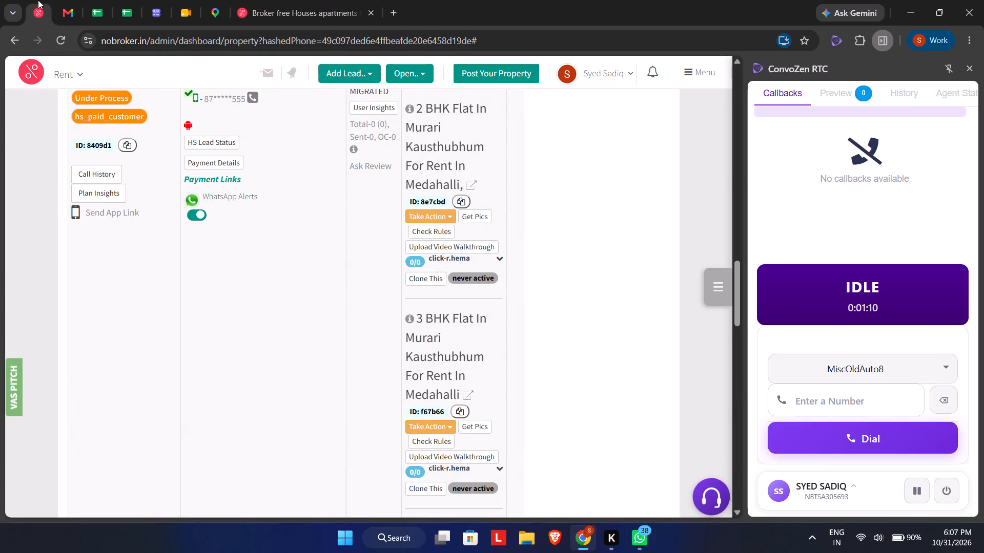
Reload the property dashboard with the Murari Kausthubhum flats and look through the owner's listings.
scroll(85, 116, down, 1)
scroll(72, 84, up, 3)
click(58, 42)
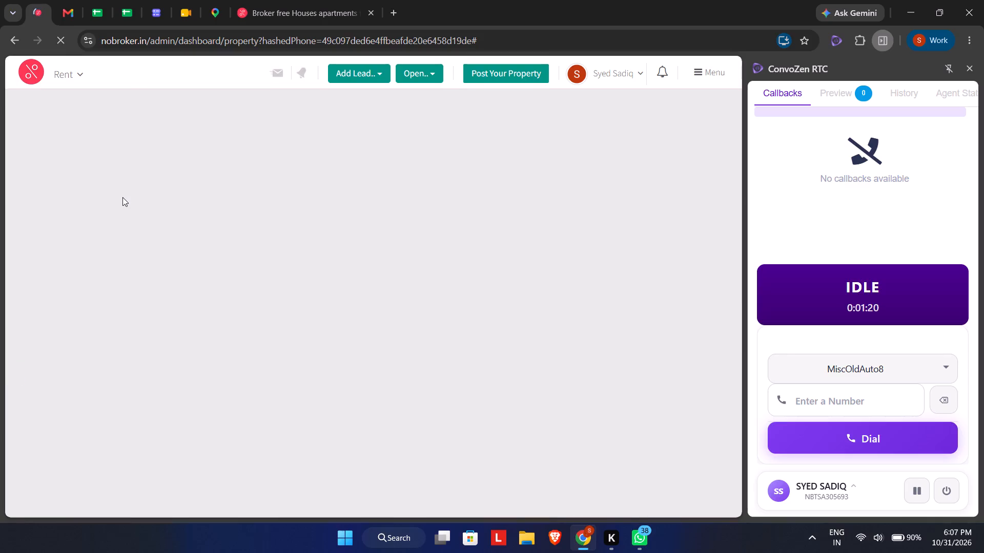
scroll(120, 198, down, 7)
scroll(118, 200, up, 4)
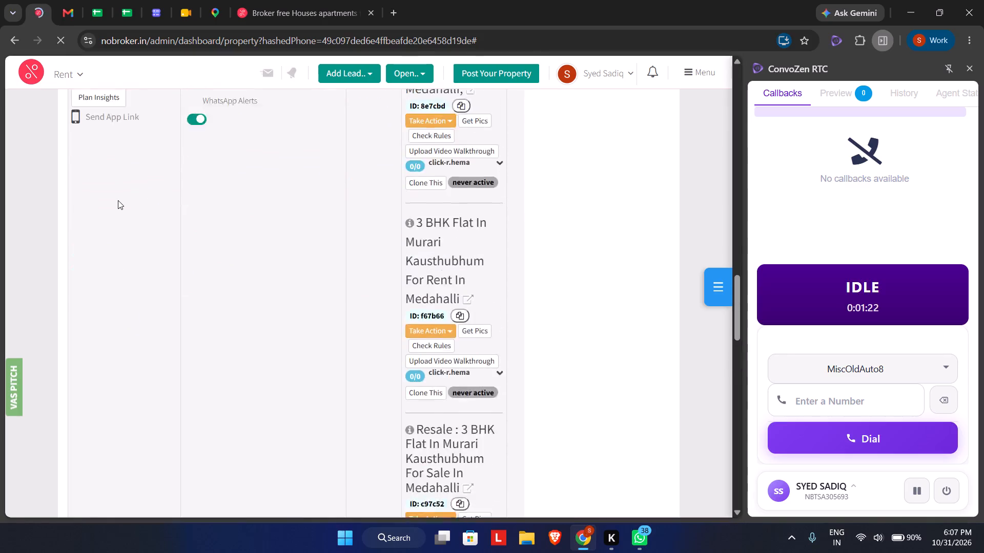
scroll(114, 202, down, 7)
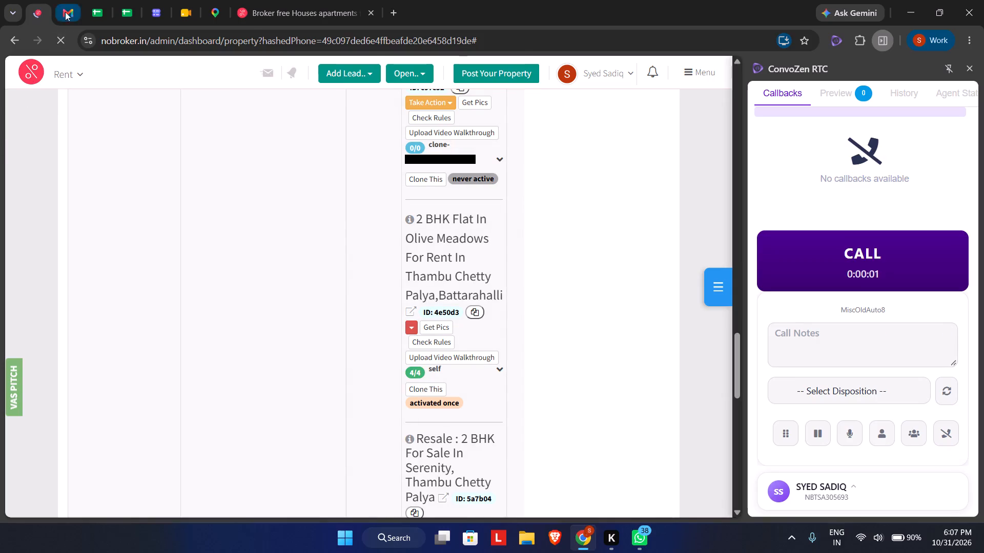
Bring up the new call's lead page and dispose the call as Click Calling, Call Back, Busy or Disconnected.
click(262, 1)
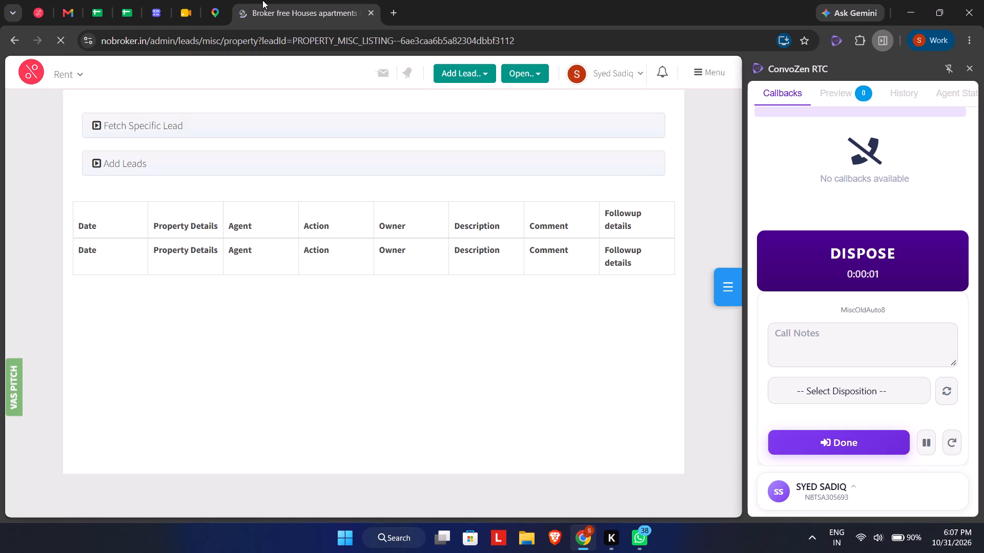
click(774, 392)
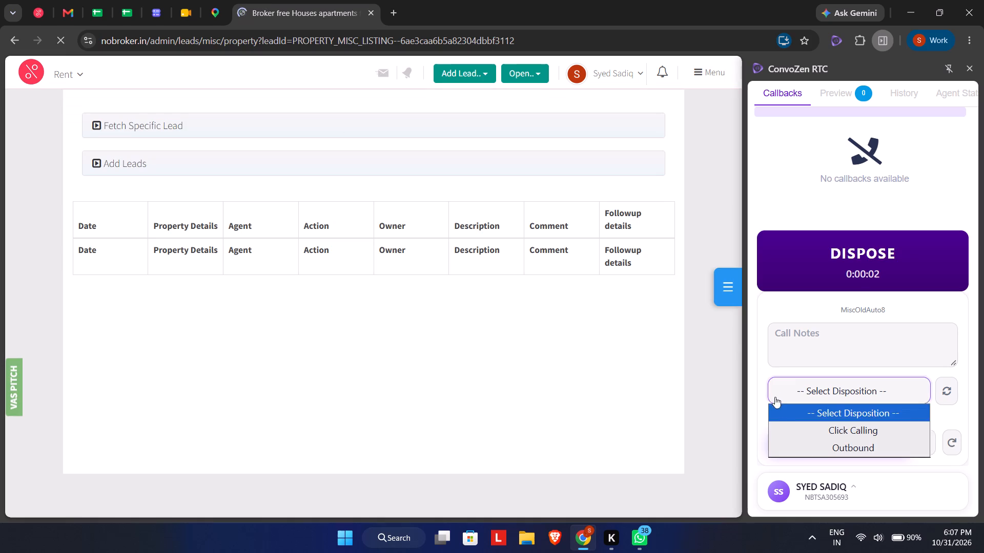
click(785, 434)
click(793, 398)
click(793, 438)
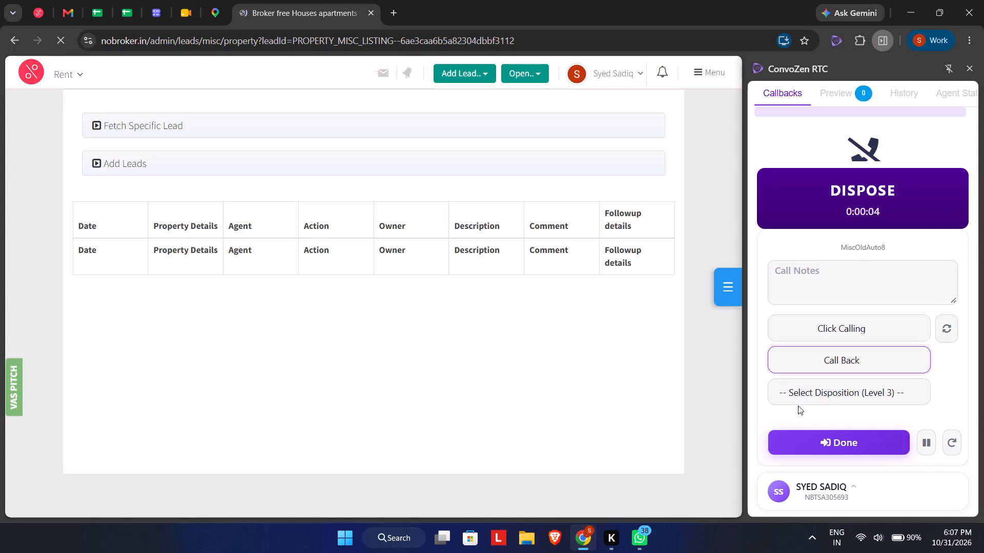
click(798, 406)
click(801, 398)
click(813, 236)
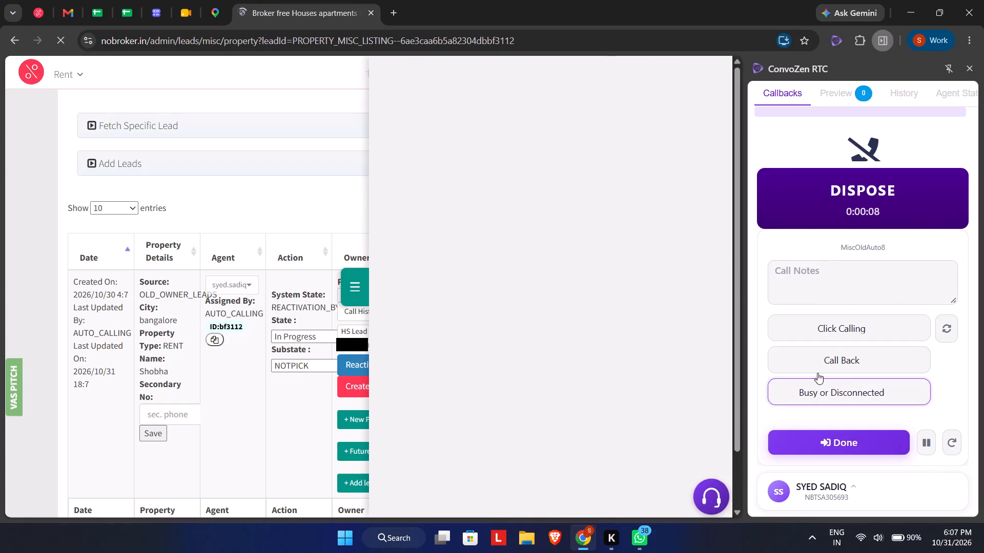
click(854, 446)
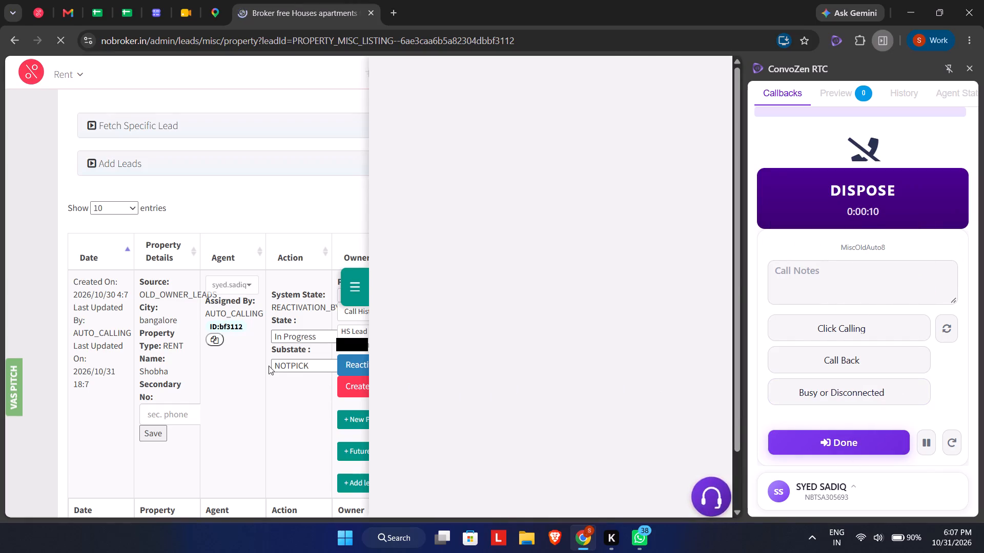
Change the substate of the in-progress Bangalore rental lead to NOTPICK2.
click(297, 354)
click(301, 364)
click(322, 295)
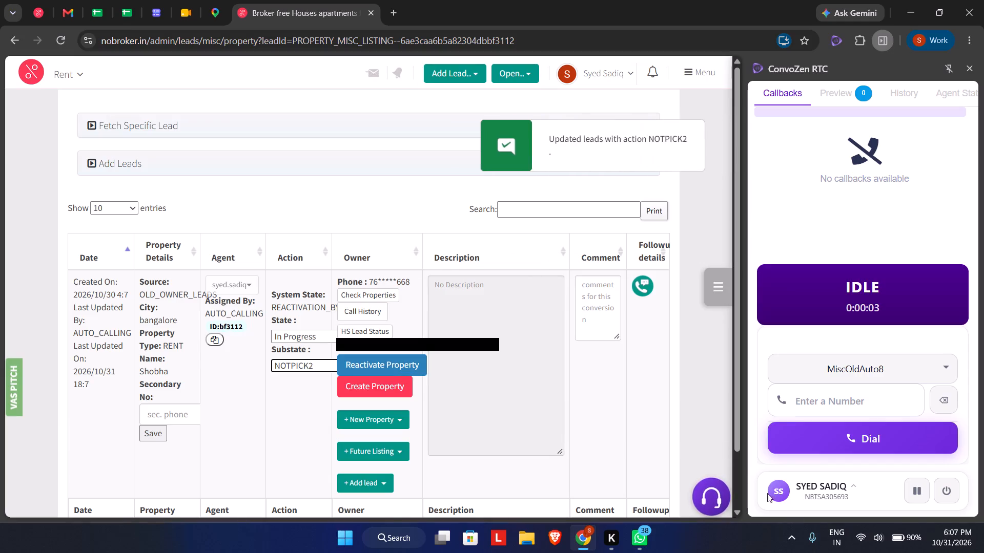
Pause the agent's calling status with B Break as the reason.
click(925, 494)
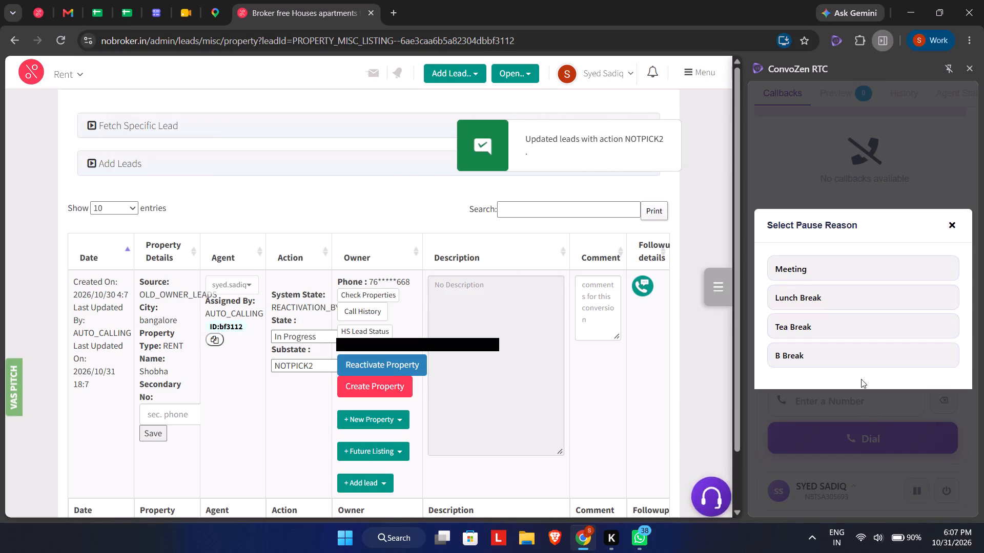
click(807, 355)
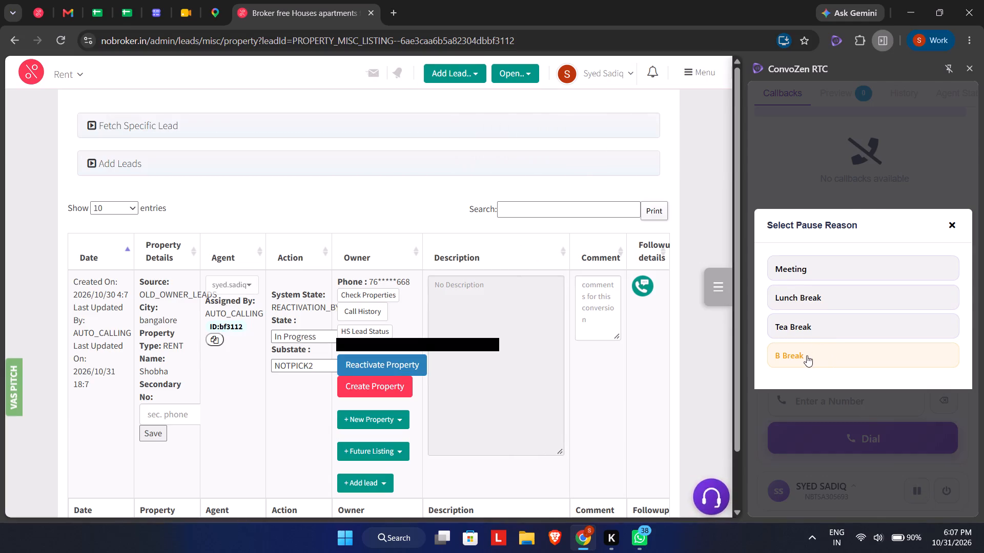
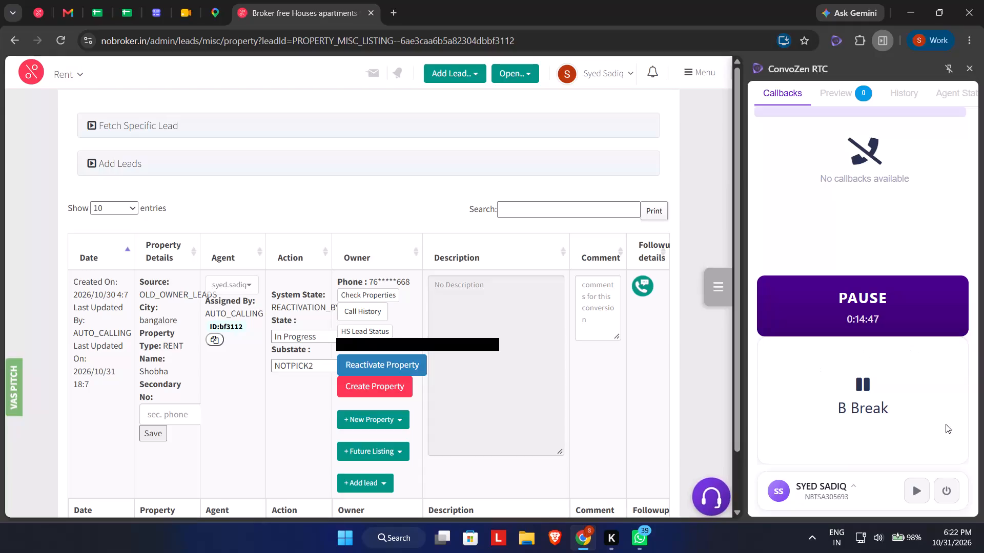
End the B Break pause and resume the agent's calling status.
click(916, 489)
drag(983, 418, 983, 399)
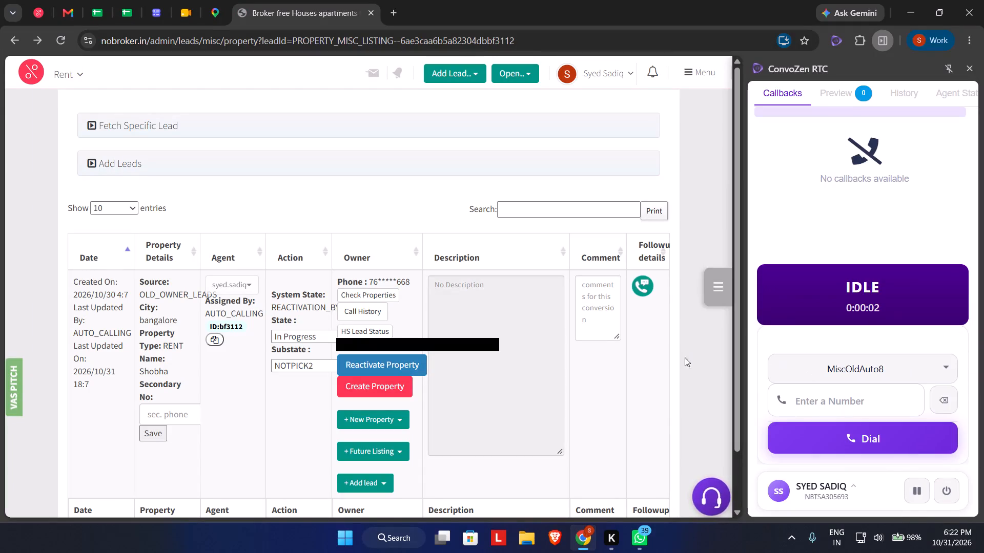
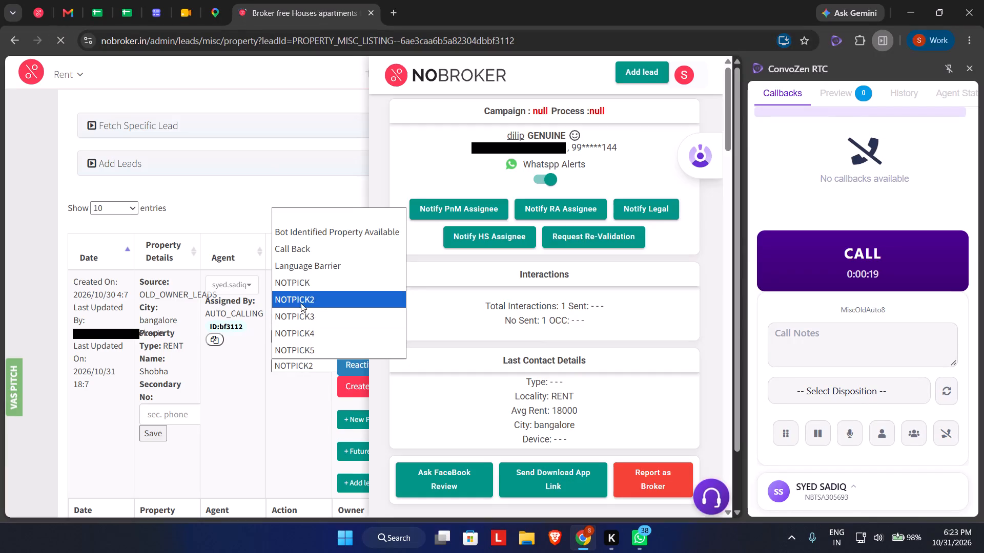
Set the call's disposition to Outbound, Not Picked, Voice Mail and end the call.
click(829, 391)
click(825, 422)
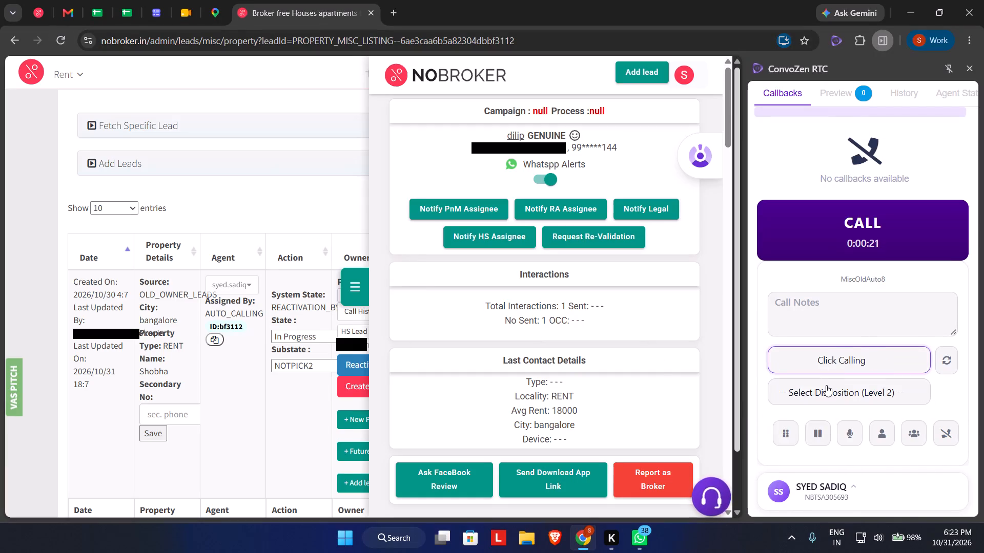
click(826, 385)
click(829, 362)
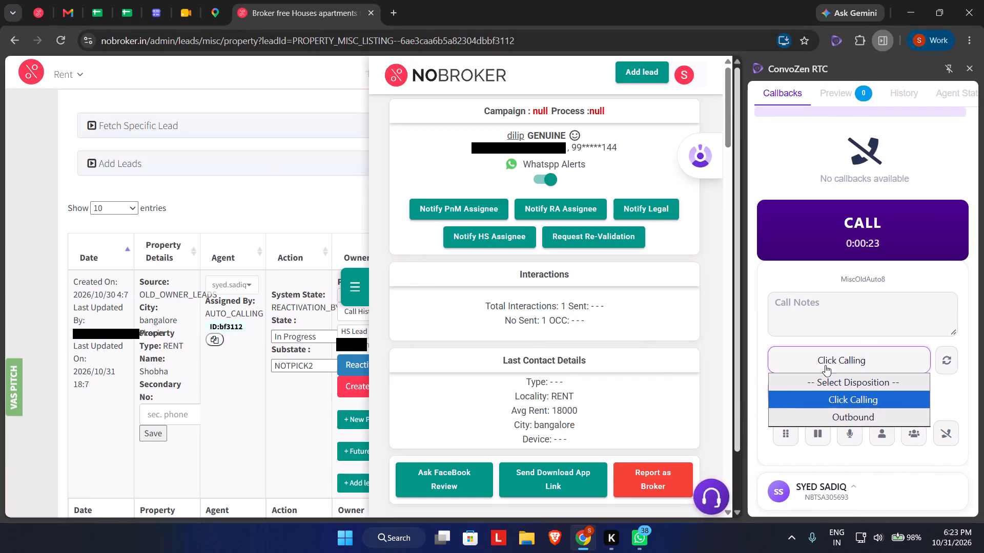
click(825, 418)
click(830, 381)
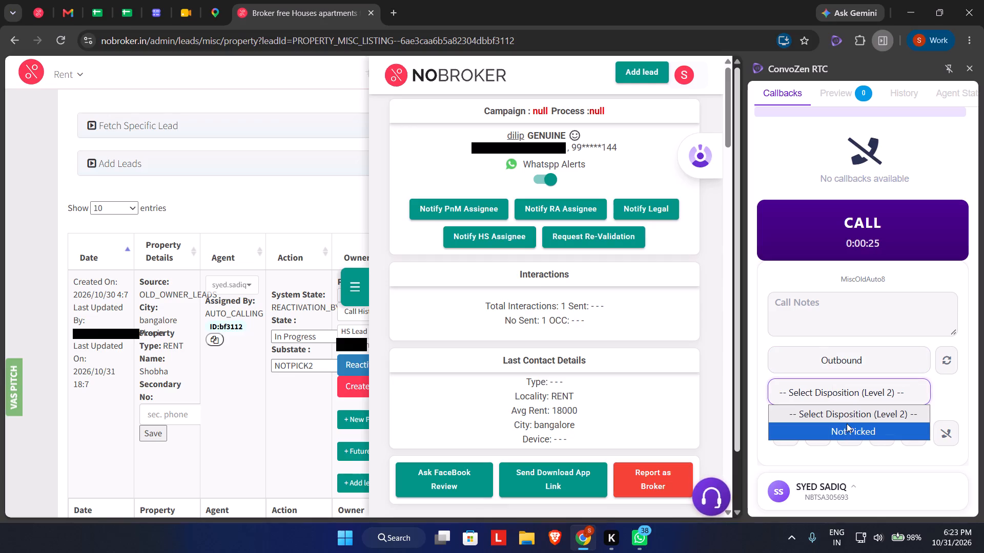
click(847, 423)
click(849, 390)
click(846, 483)
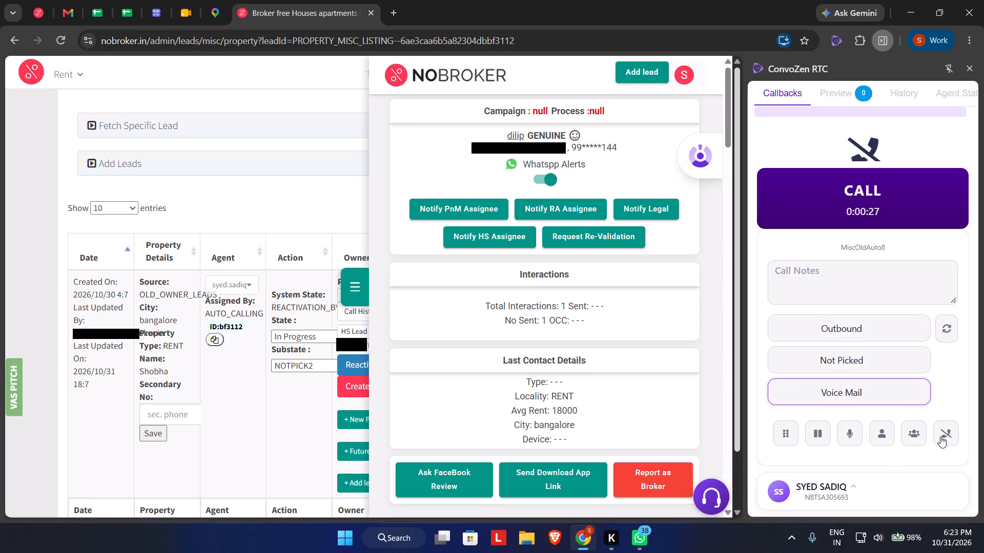
click(939, 437)
click(881, 440)
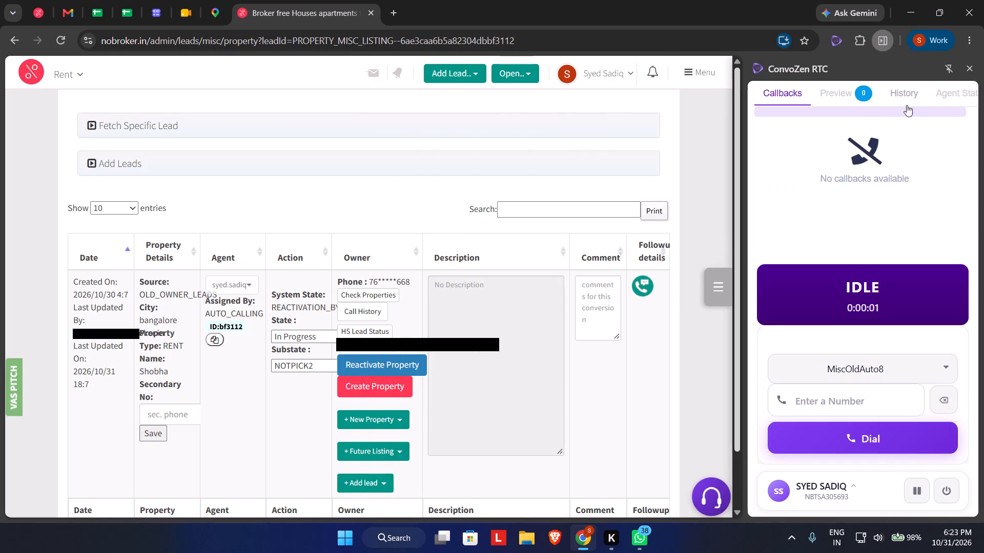
View the call history in the ConvoZen dialer.
click(907, 105)
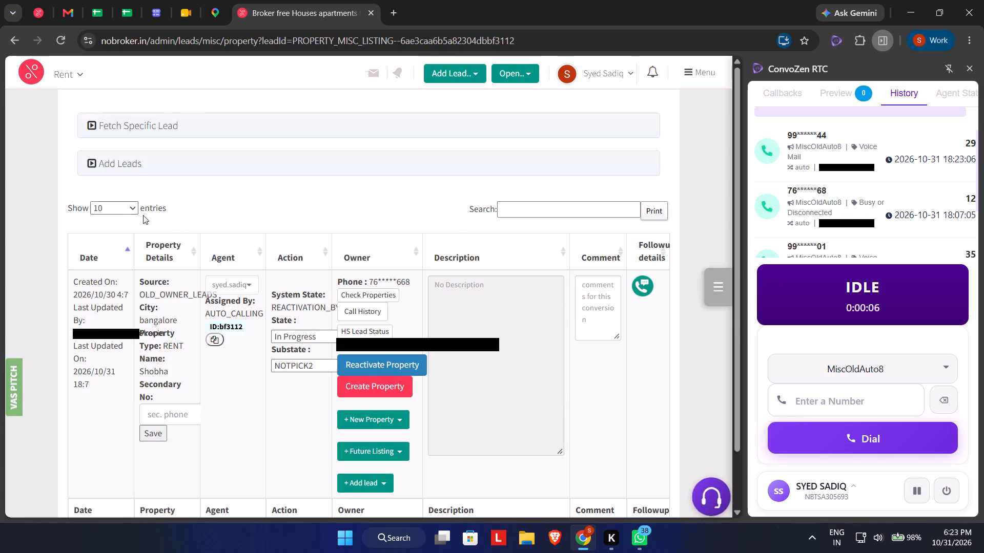
Reload the owner's lead page.
click(56, 35)
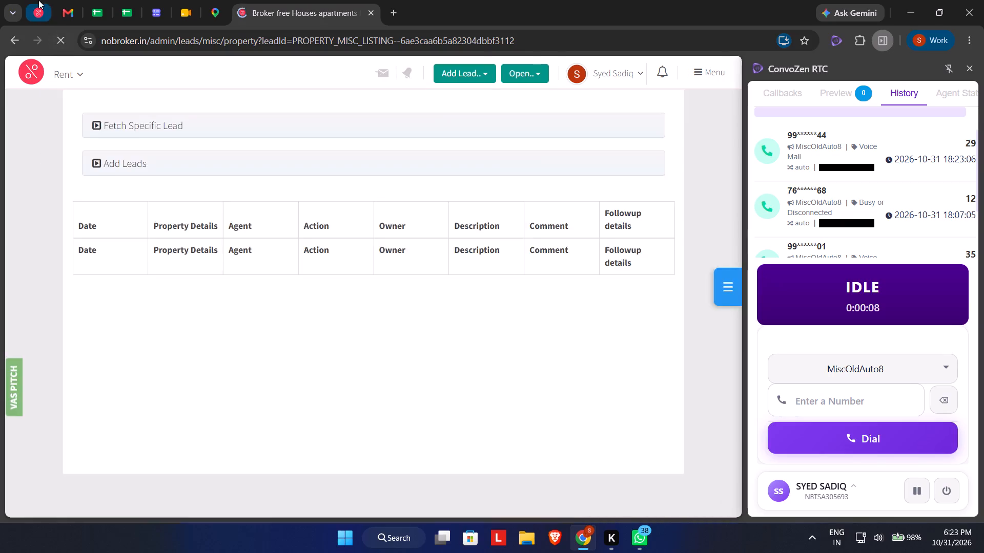
Check the owner's listings on the property dashboard page, and return to the lead page.
click(38, 0)
scroll(400, 239, up, 11)
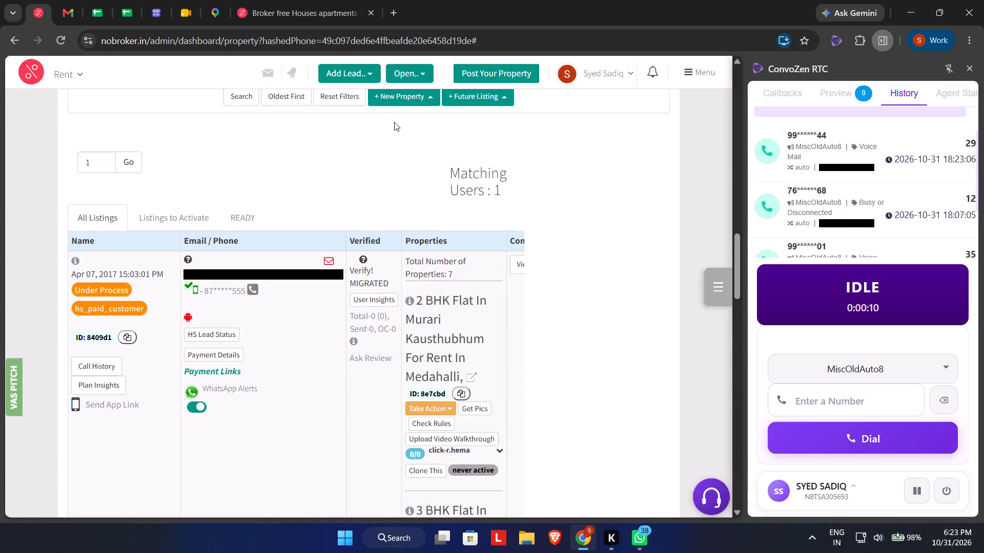
click(416, 0)
click(307, 0)
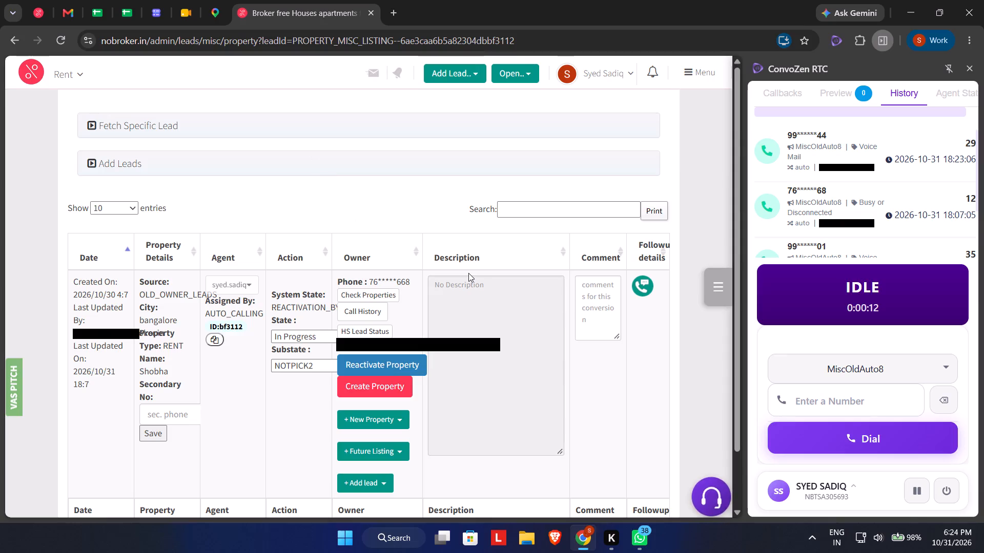
Open the callbacks list in the ConvoZen dialer.
click(769, 95)
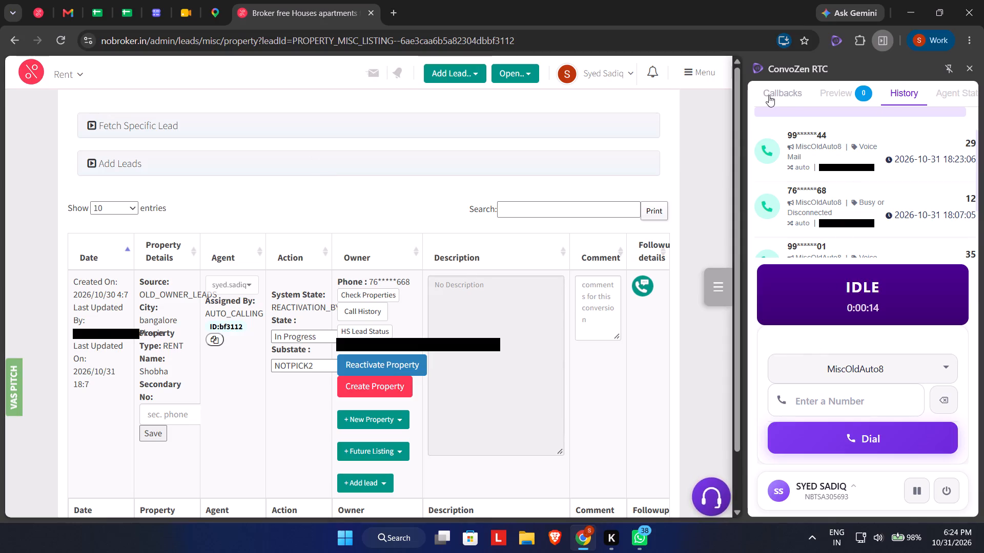
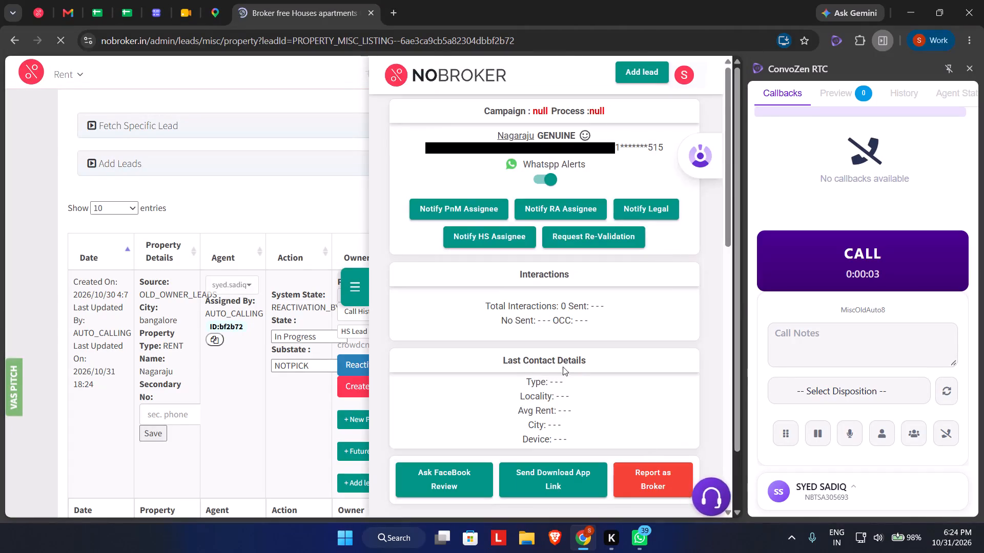
scroll(563, 367, down, 9)
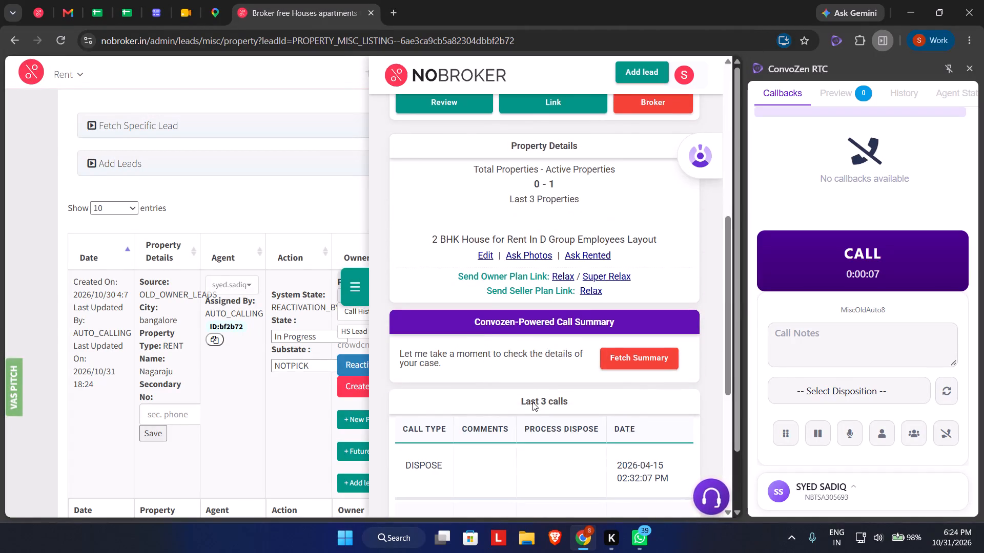
scroll(528, 404, up, 2)
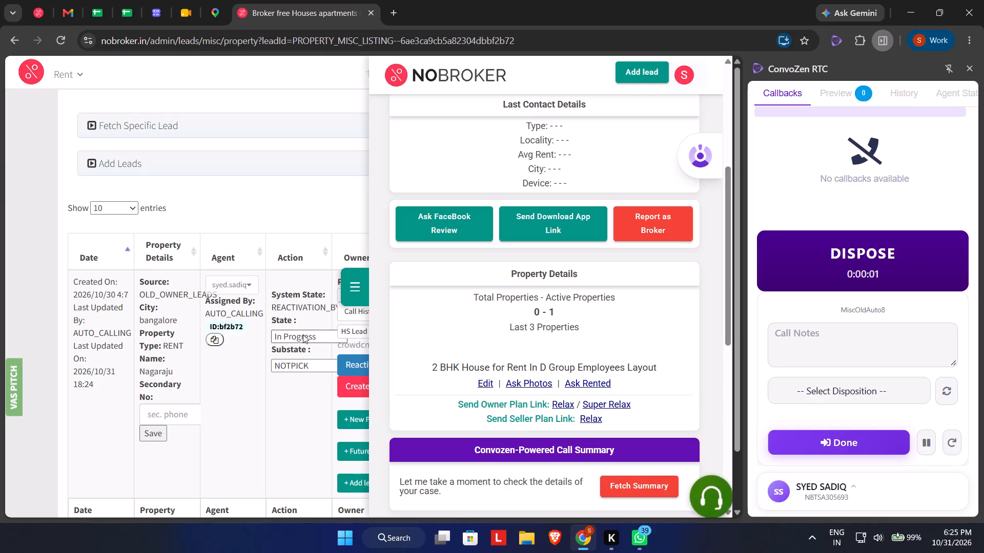
click(297, 368)
click(307, 303)
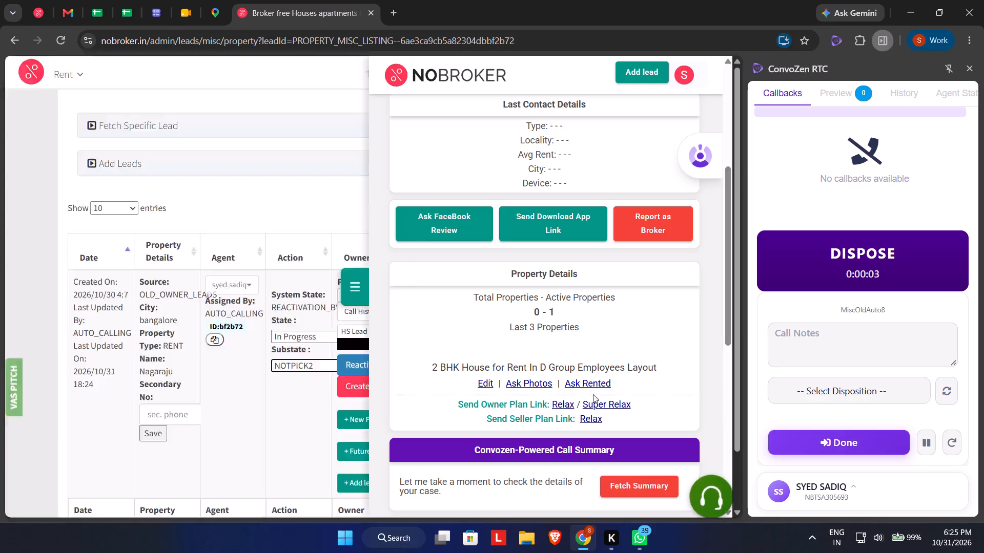
Set the call's disposition to Click Calling, Call Back and open the level 3 disposition choices.
click(802, 391)
click(815, 422)
click(812, 381)
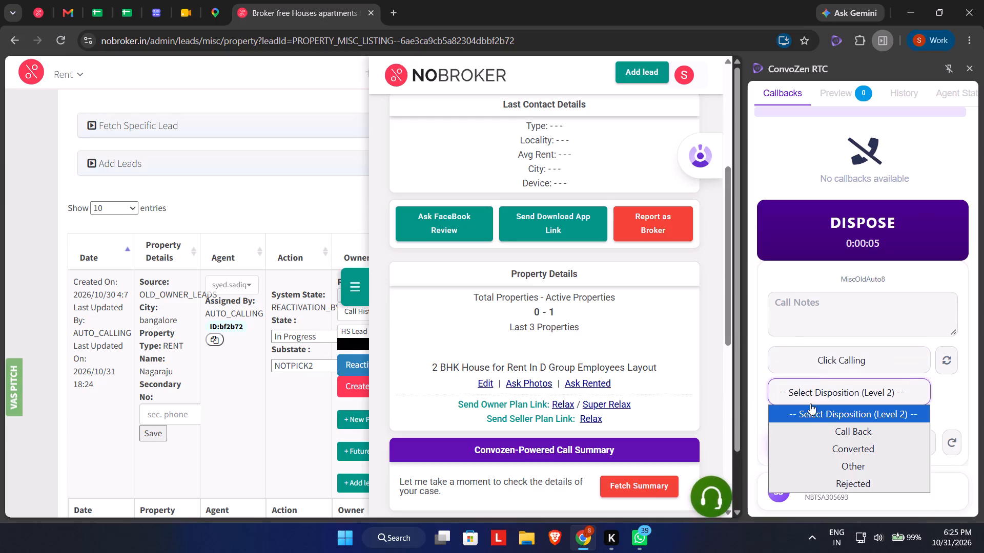
drag(810, 420, 809, 438)
drag(803, 388, 800, 392)
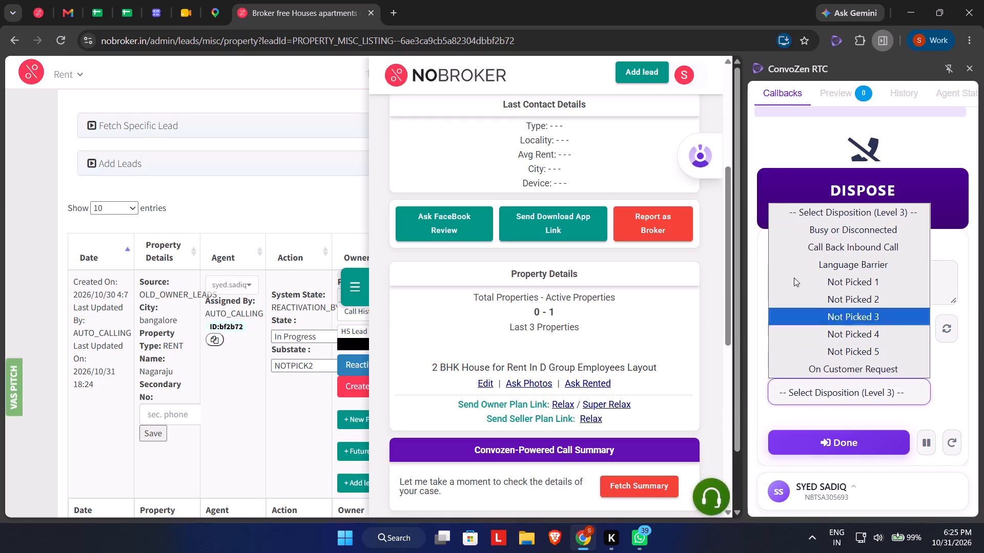
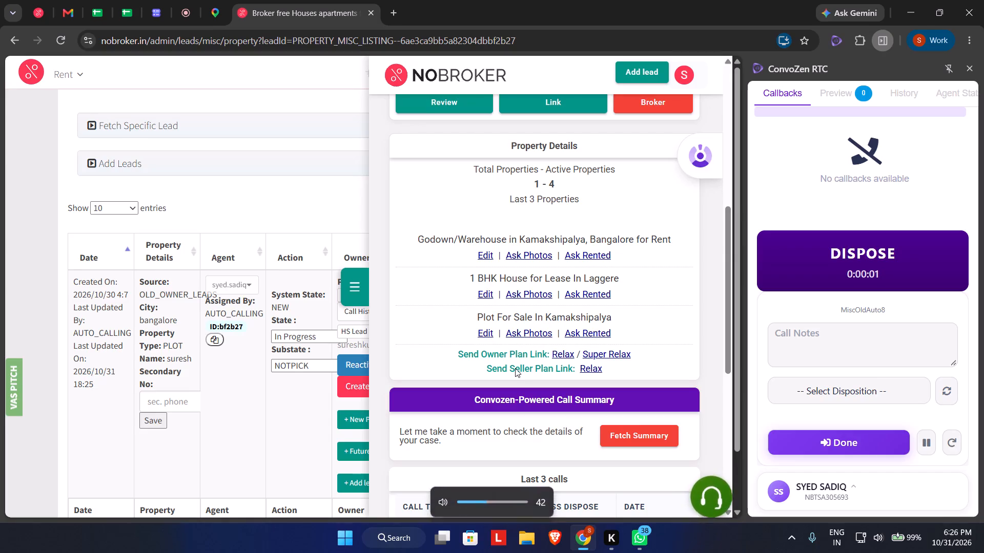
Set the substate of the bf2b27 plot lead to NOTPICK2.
click(288, 367)
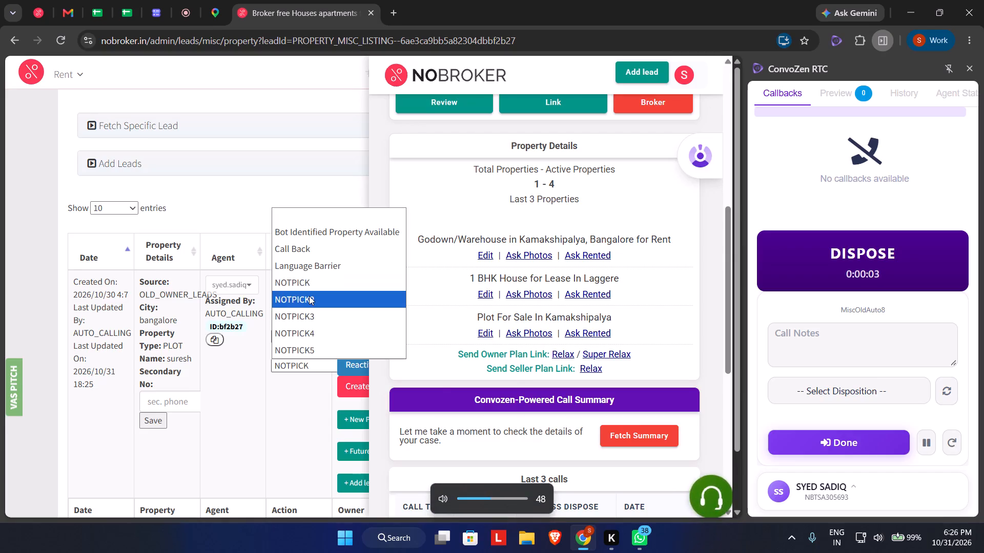
click(309, 296)
Dispose the ended call as Click Calling, Call Back, Busy or Disconnected and submit it.
click(788, 380)
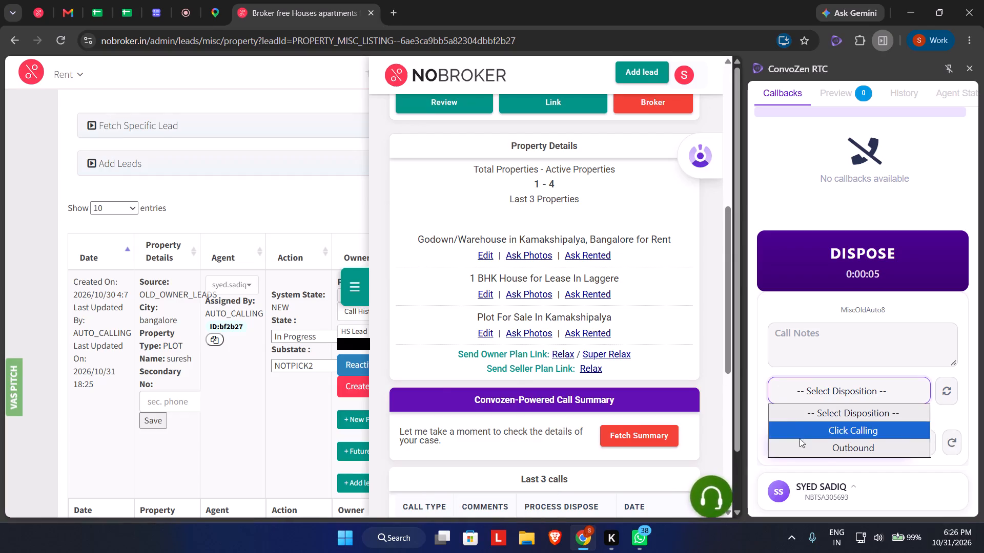
click(806, 428)
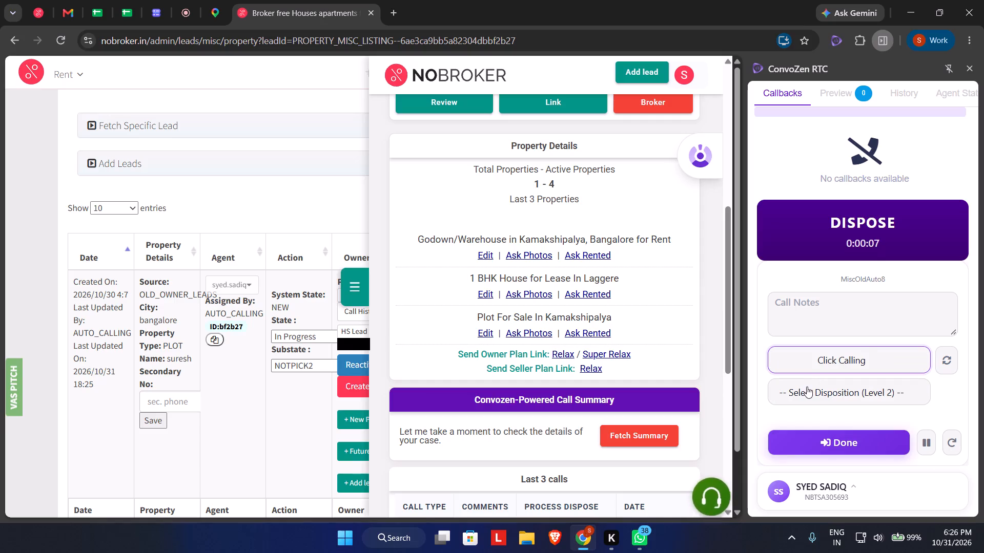
click(807, 384)
click(802, 432)
click(811, 388)
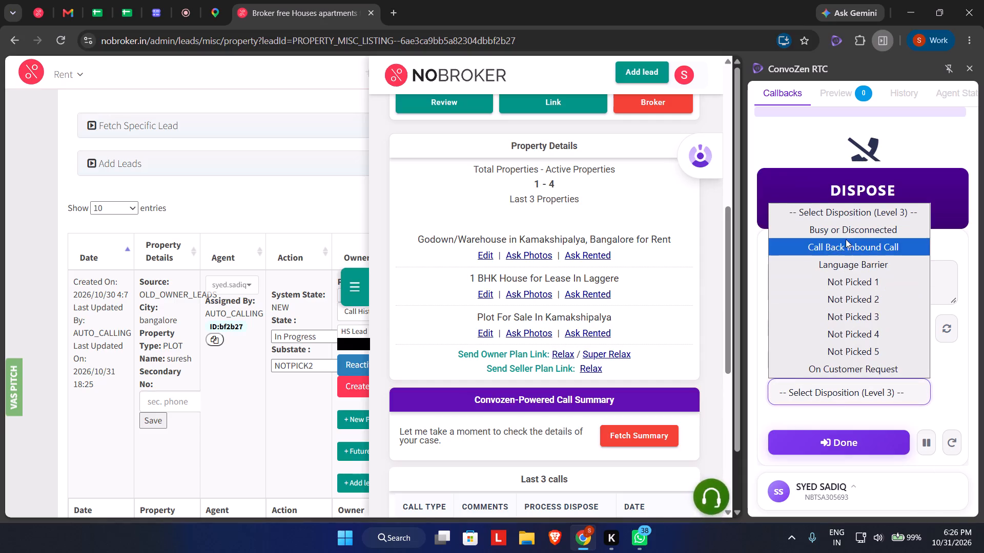
click(846, 239)
click(823, 393)
click(848, 226)
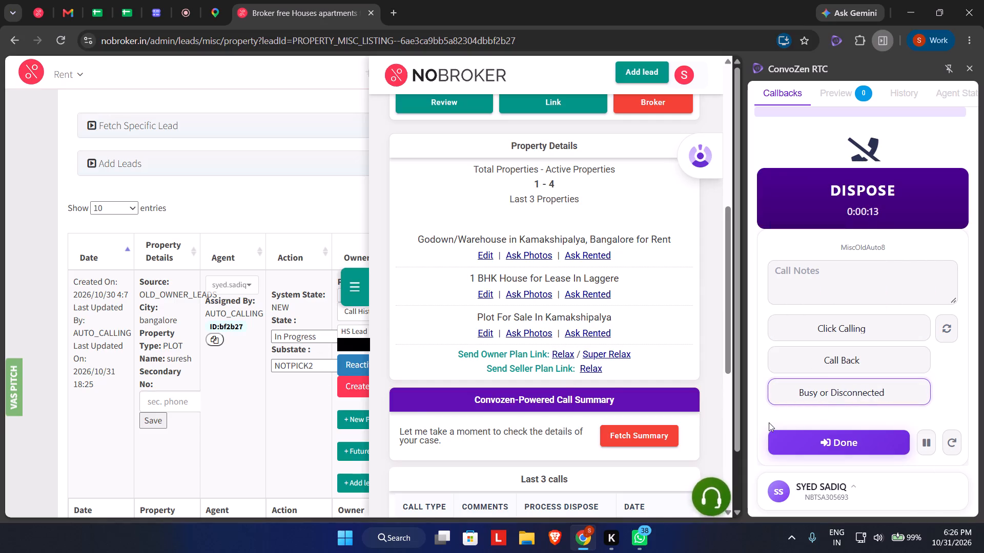
click(812, 433)
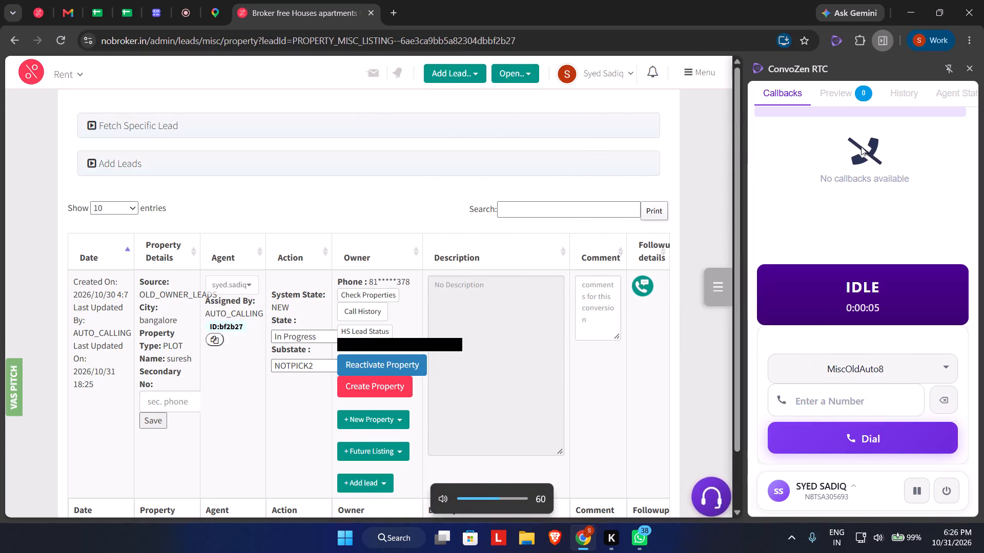
Open the agent statistics to check the time spent in each call status.
click(955, 96)
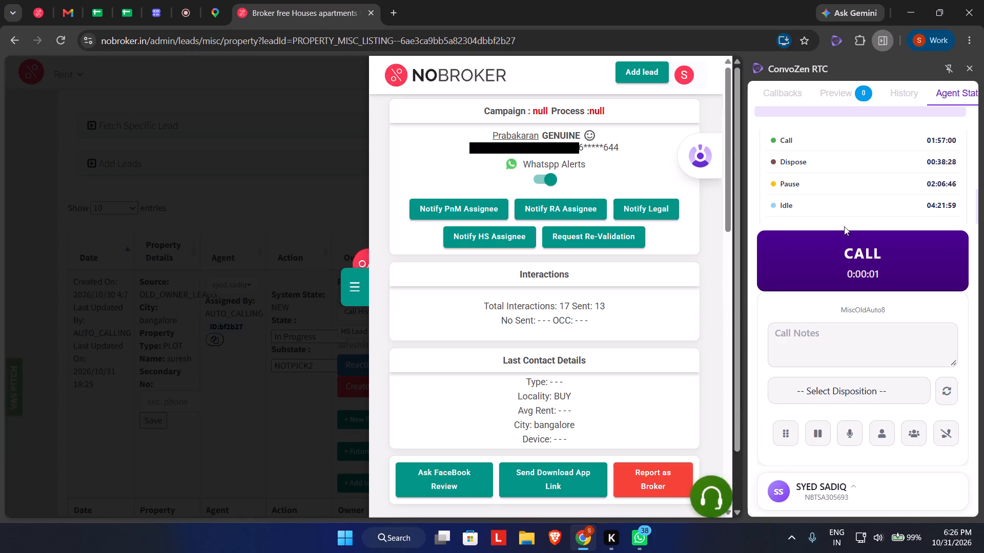
click(286, 371)
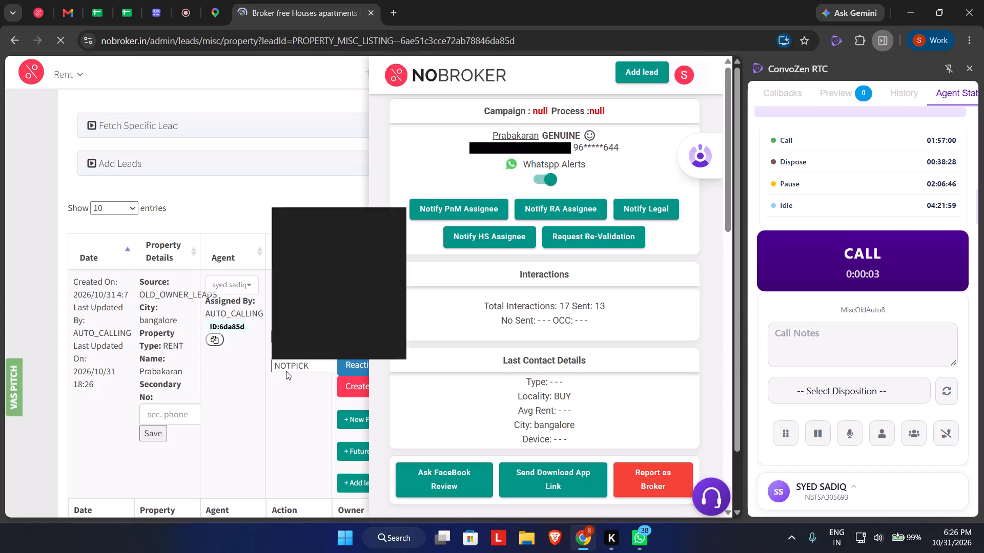
click(307, 304)
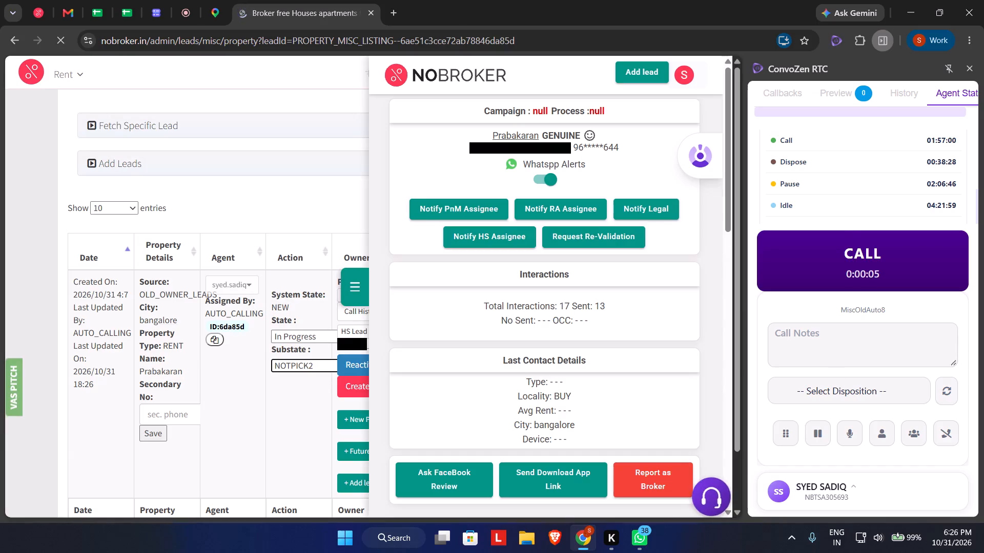
Set the active call's disposition to Outbound, Not Picked, Voice Mail.
click(848, 376)
click(849, 390)
click(855, 447)
click(847, 406)
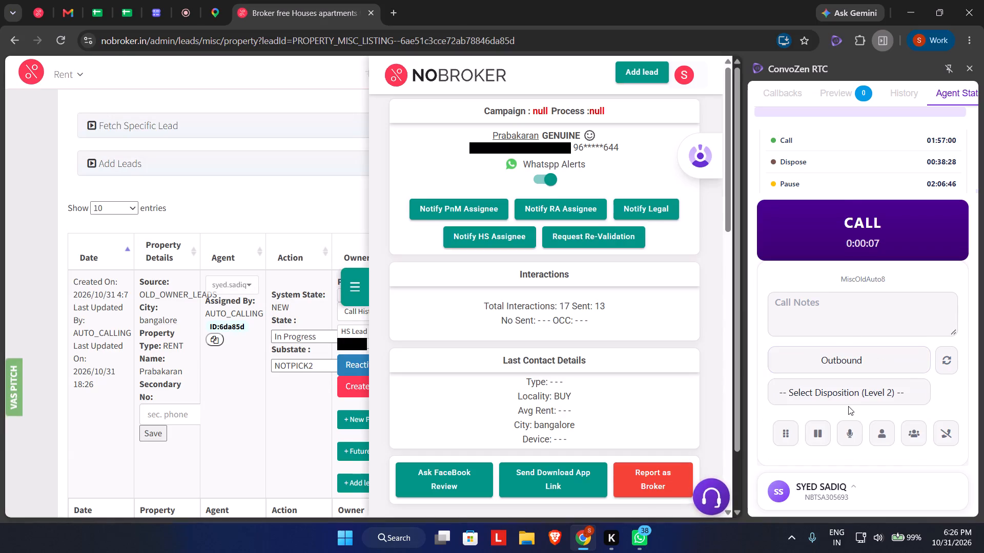
click(854, 394)
click(872, 435)
click(859, 393)
click(891, 481)
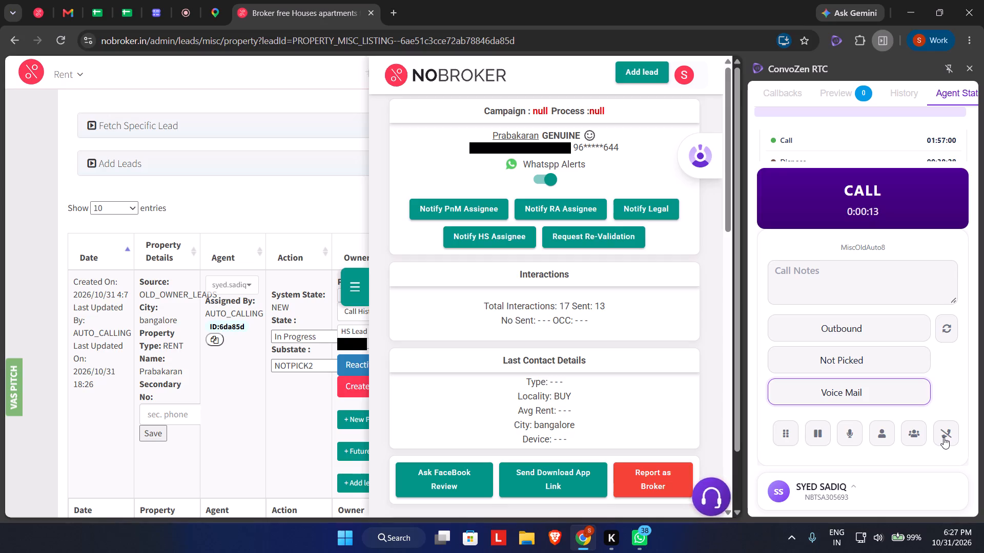
End the active call and submit its disposition.
click(939, 437)
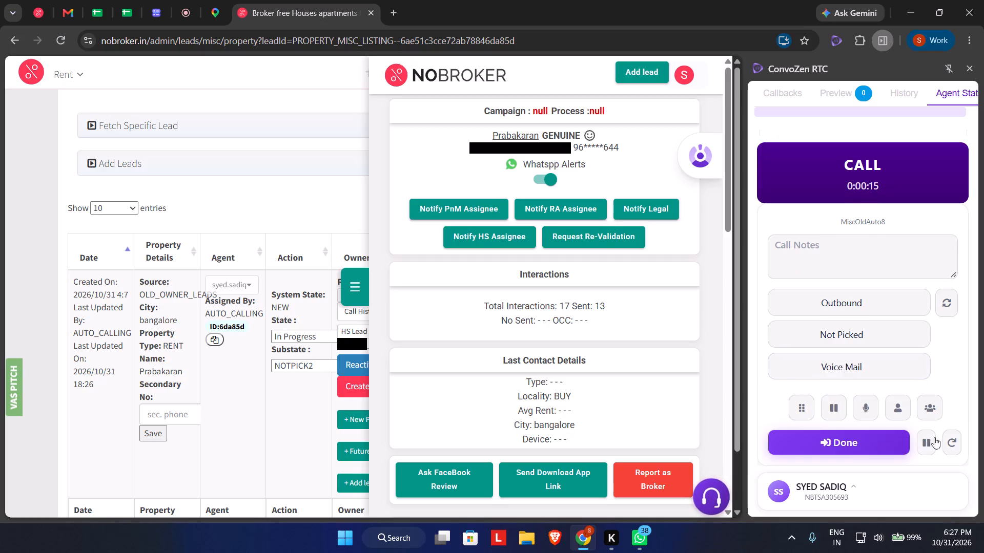
click(881, 438)
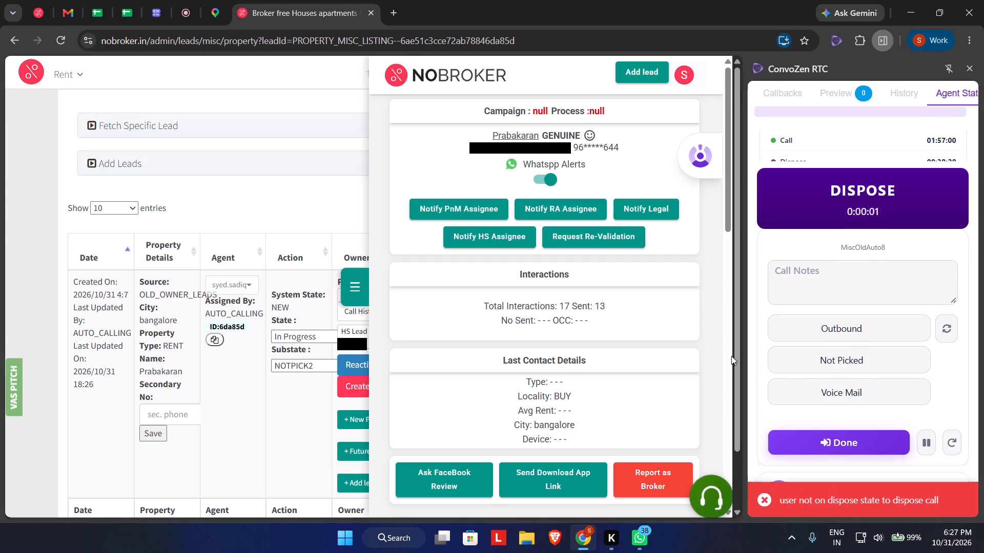
click(827, 445)
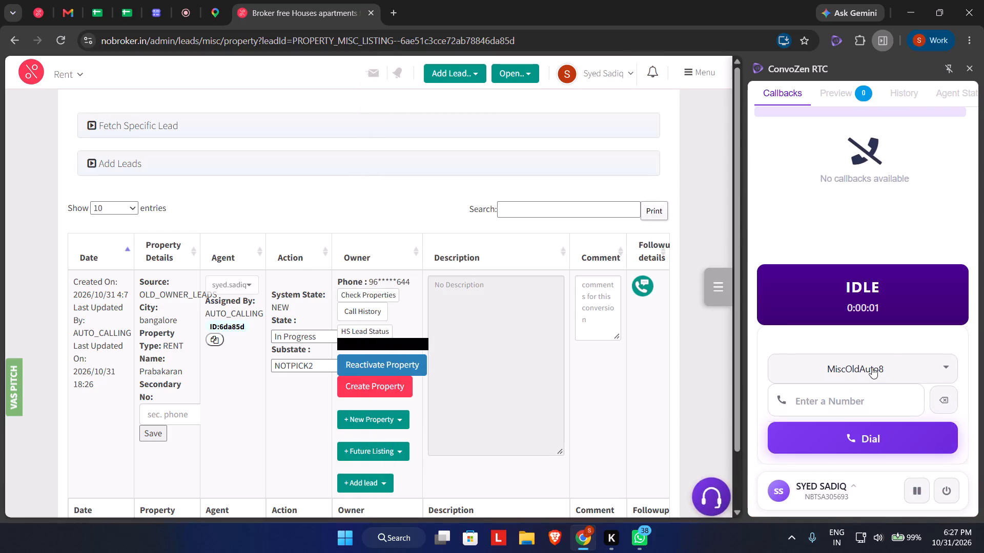
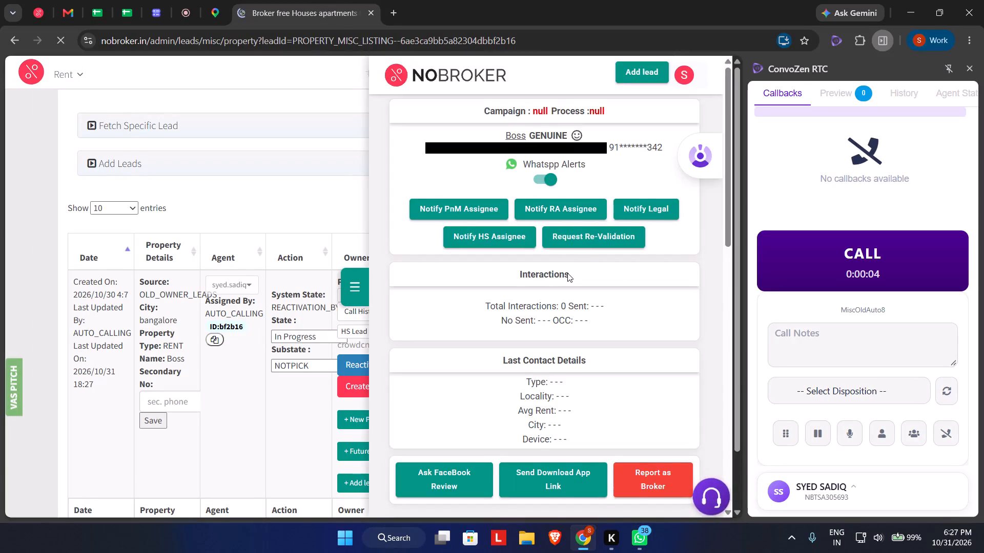
scroll(567, 273, down, 3)
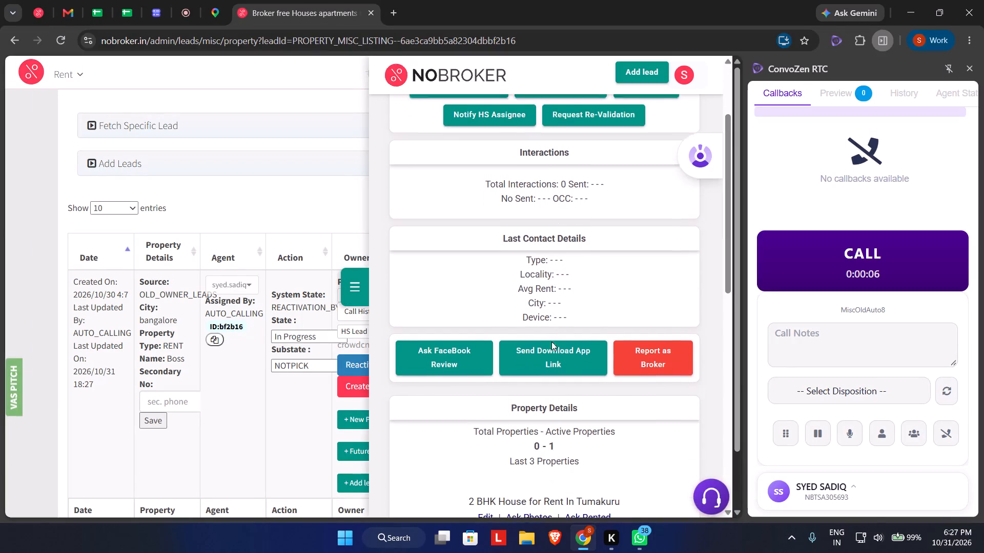
scroll(557, 446, down, 2)
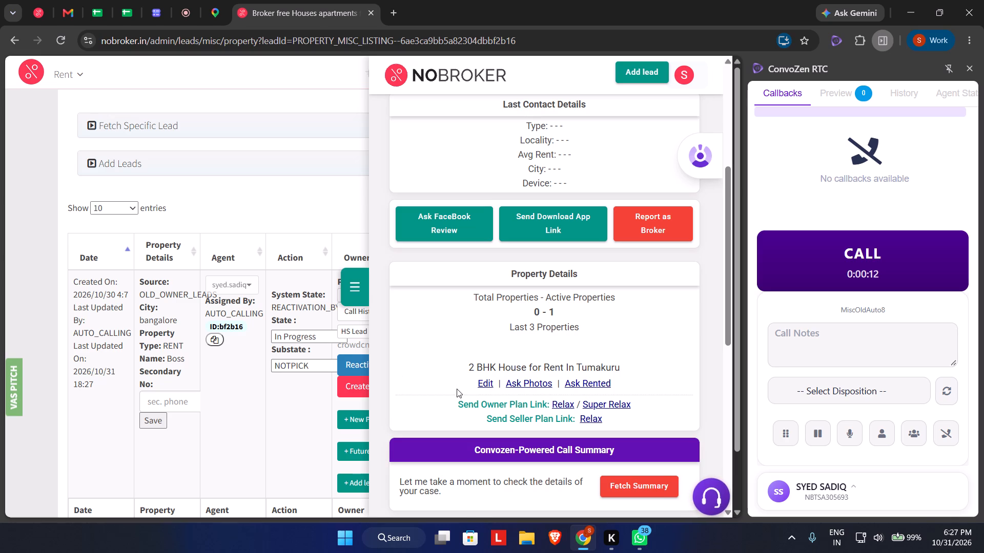
click(300, 339)
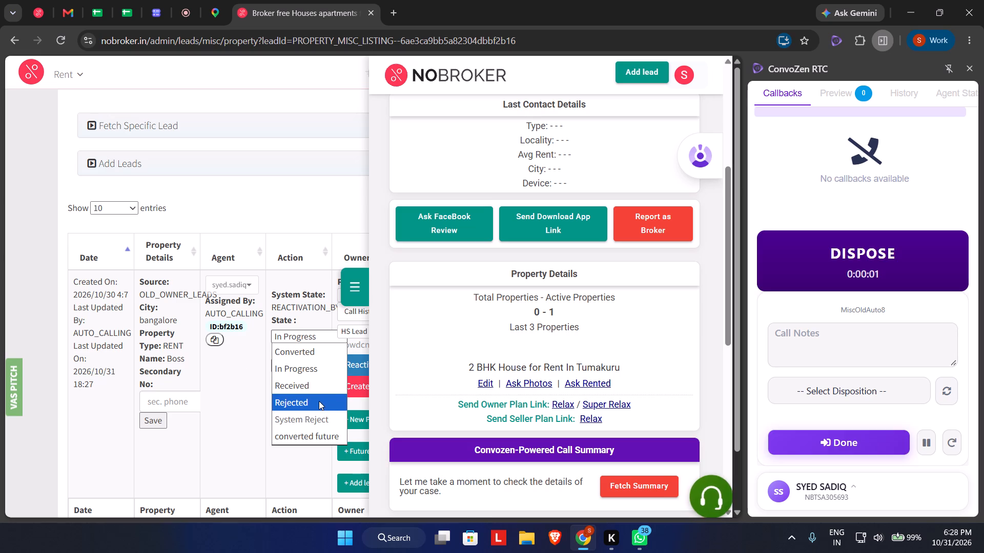
click(319, 401)
click(285, 354)
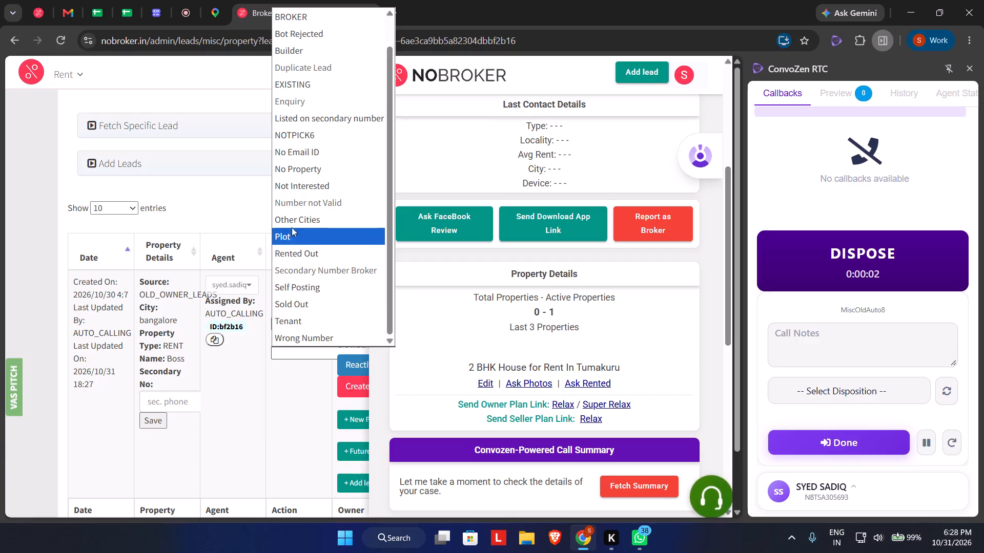
click(292, 224)
Dispose the ended call as Click Calling, Rejected, Other Cities and submit the disposition.
click(863, 378)
click(878, 427)
click(860, 387)
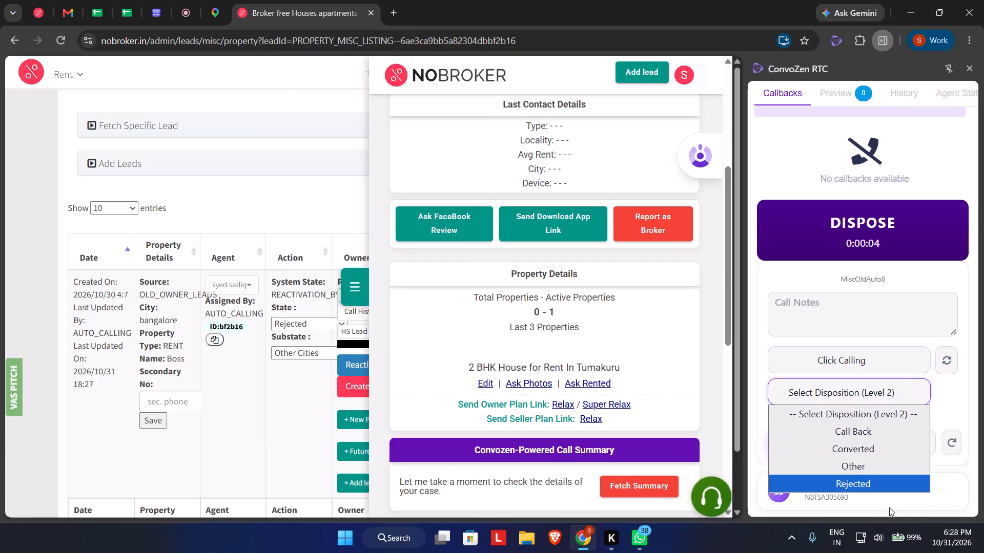
click(885, 481)
click(853, 391)
click(836, 321)
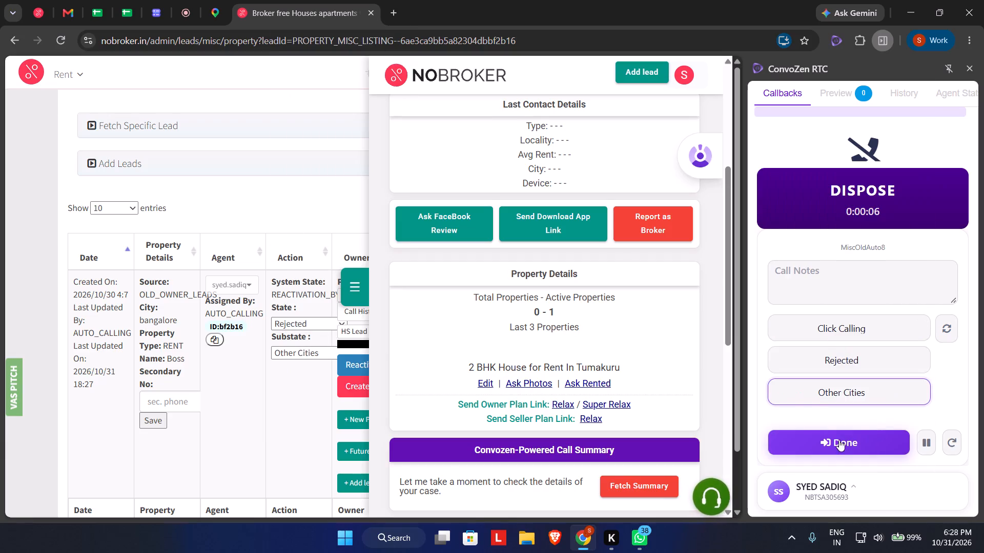
click(839, 440)
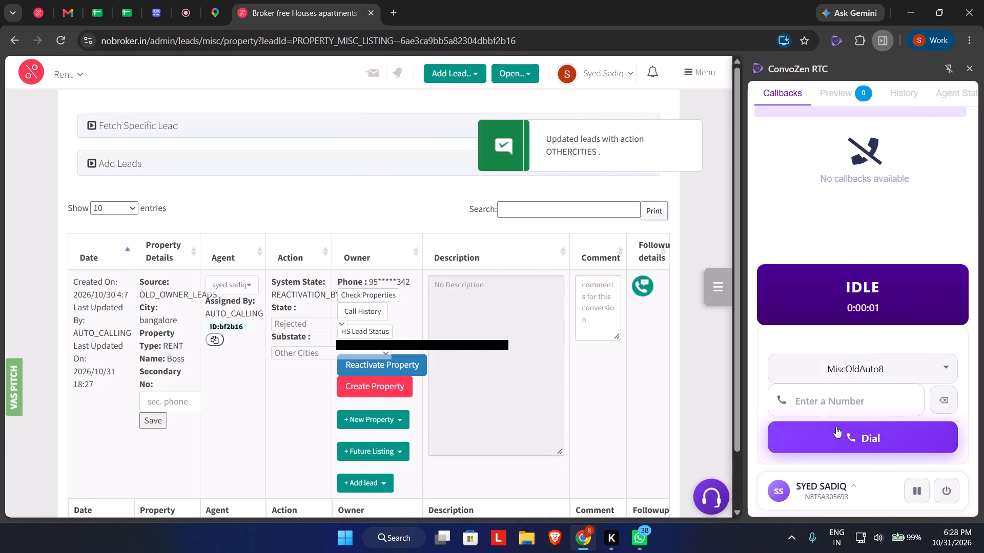
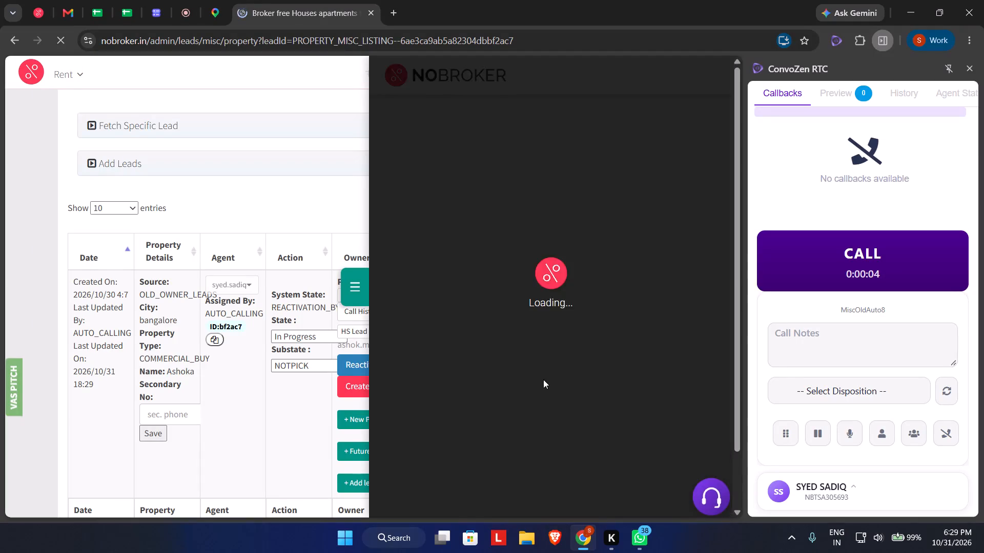
scroll(542, 357, down, 3)
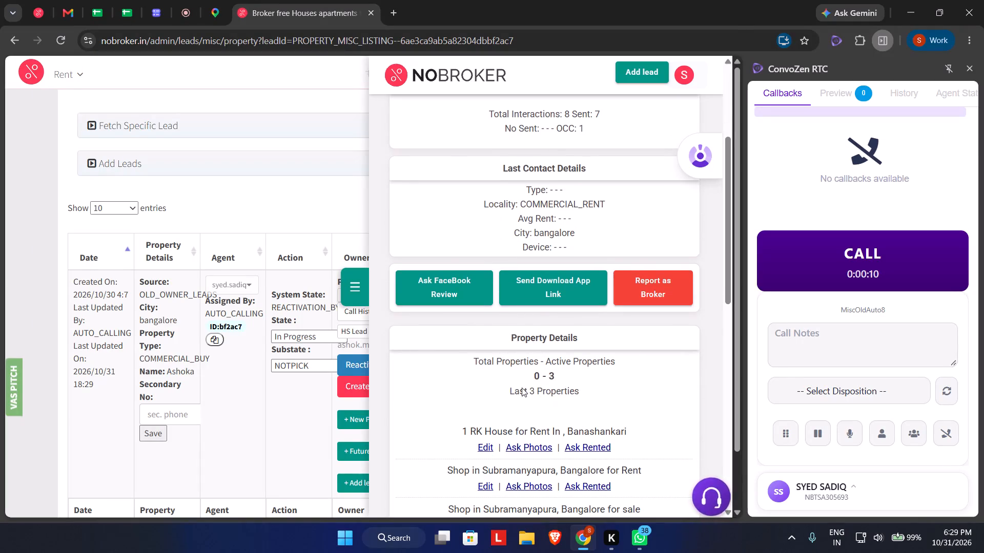
click(303, 338)
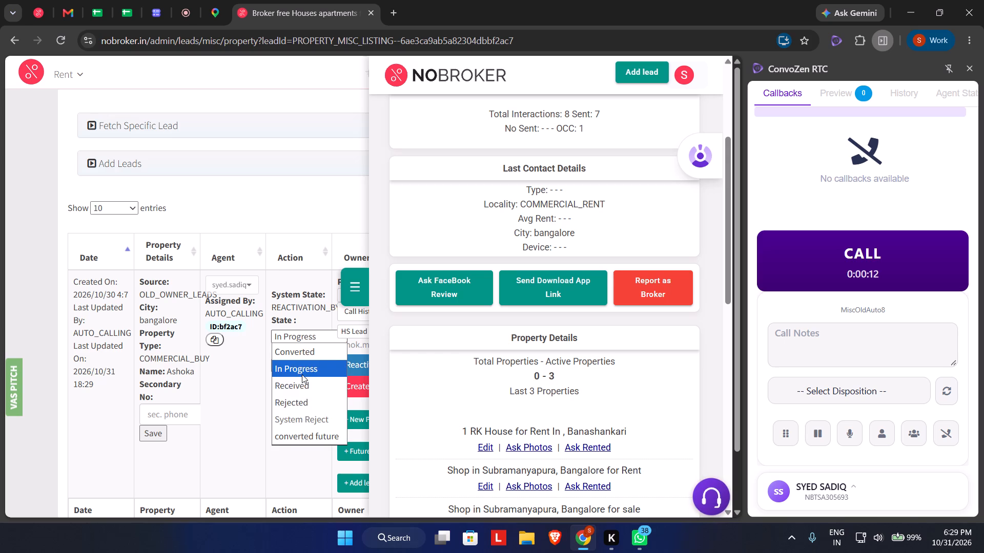
click(303, 407)
click(298, 354)
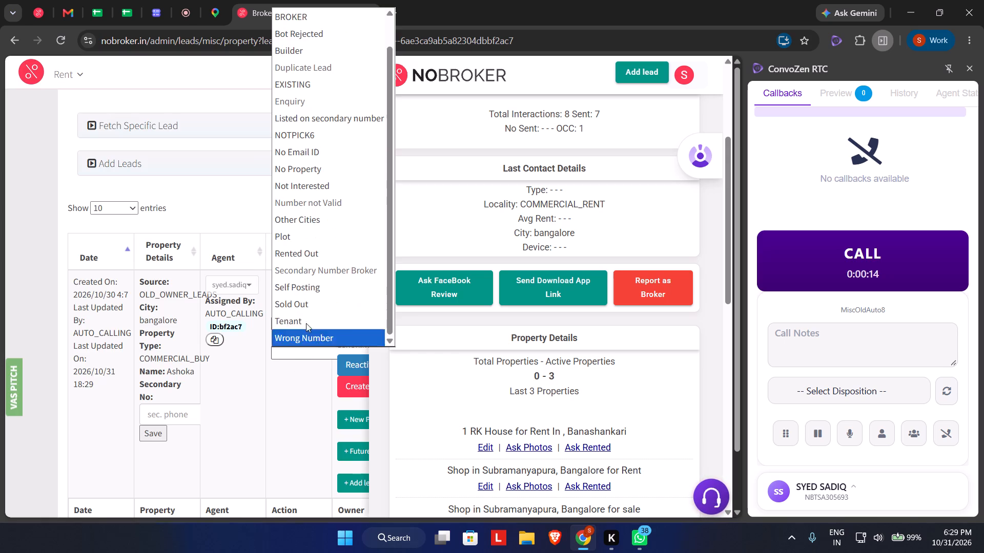
click(323, 246)
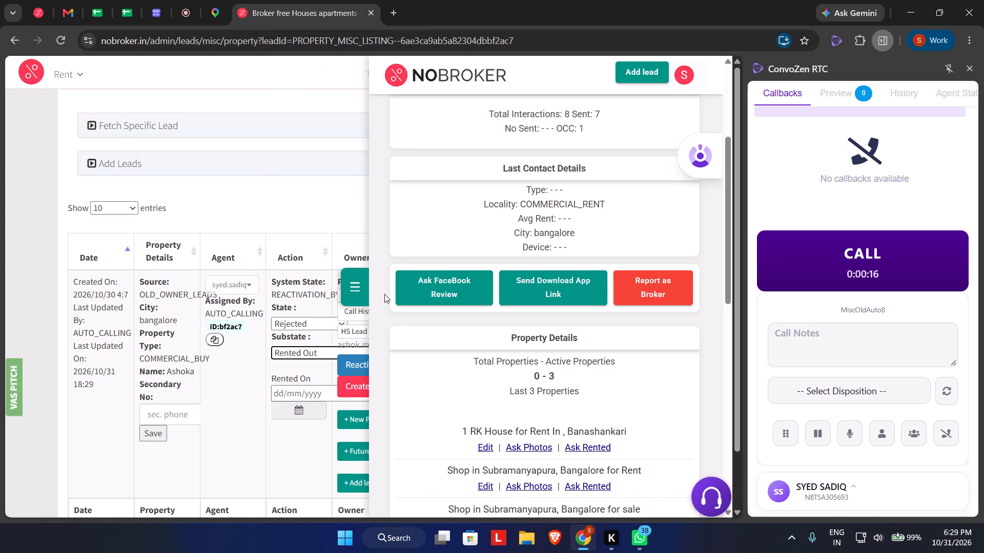
Set the call disposition to Click Calling, Rejected, Rented Out, end the call and submit the disposition.
click(865, 382)
drag(864, 419, 867, 443)
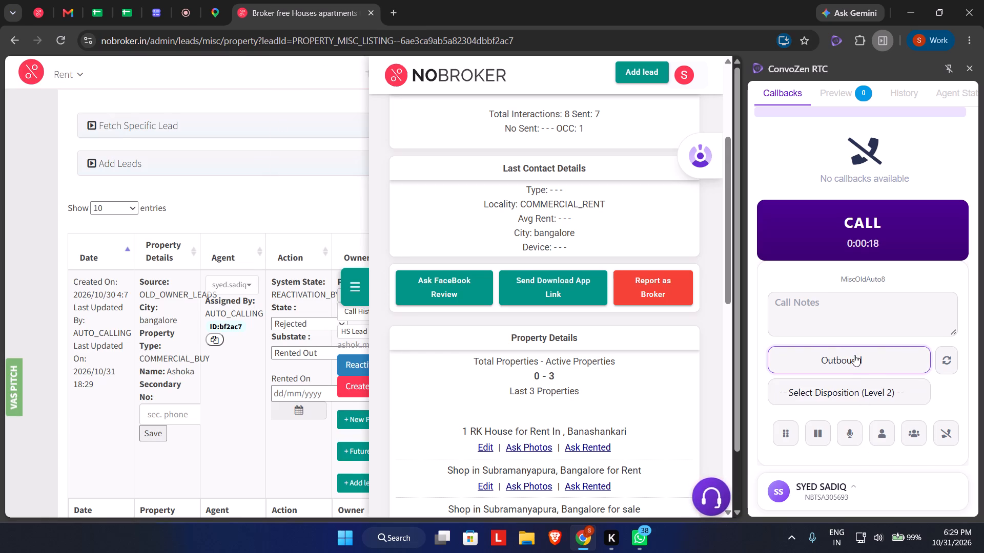
click(854, 355)
double_click(855, 402)
click(855, 480)
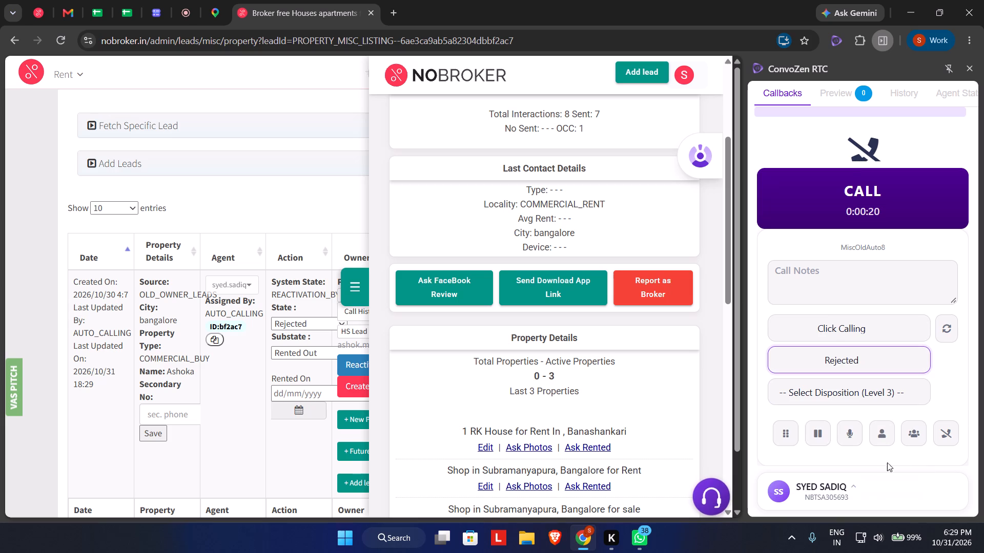
click(941, 445)
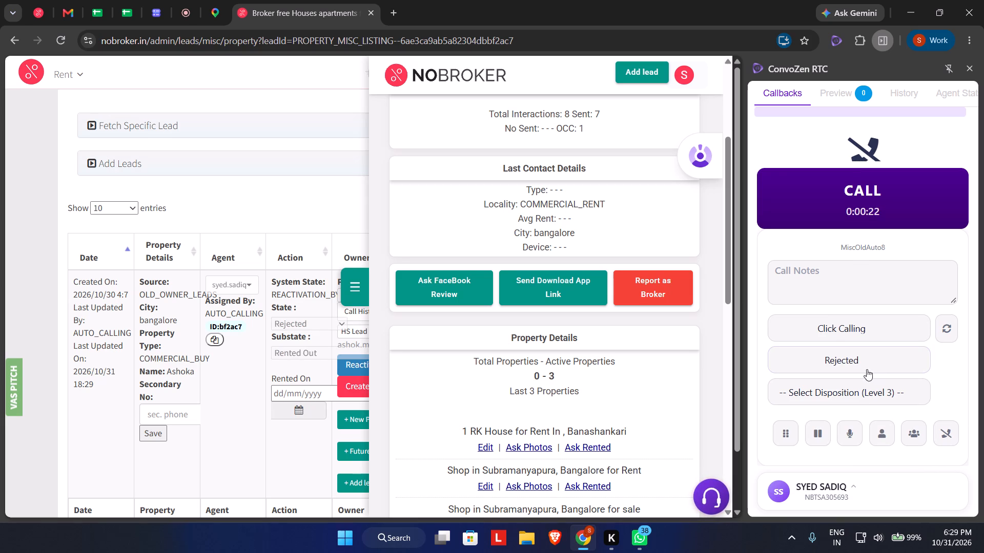
click(854, 398)
click(838, 350)
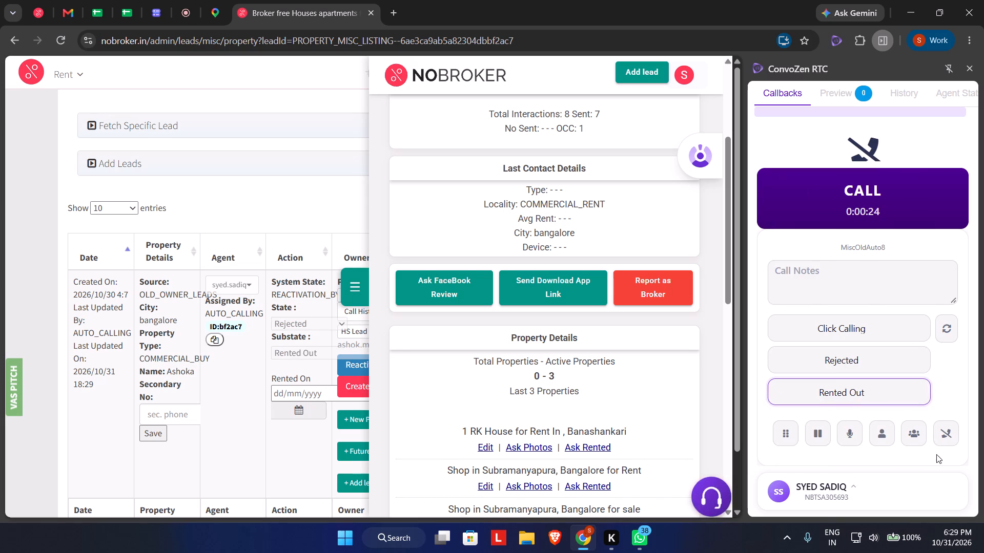
click(933, 438)
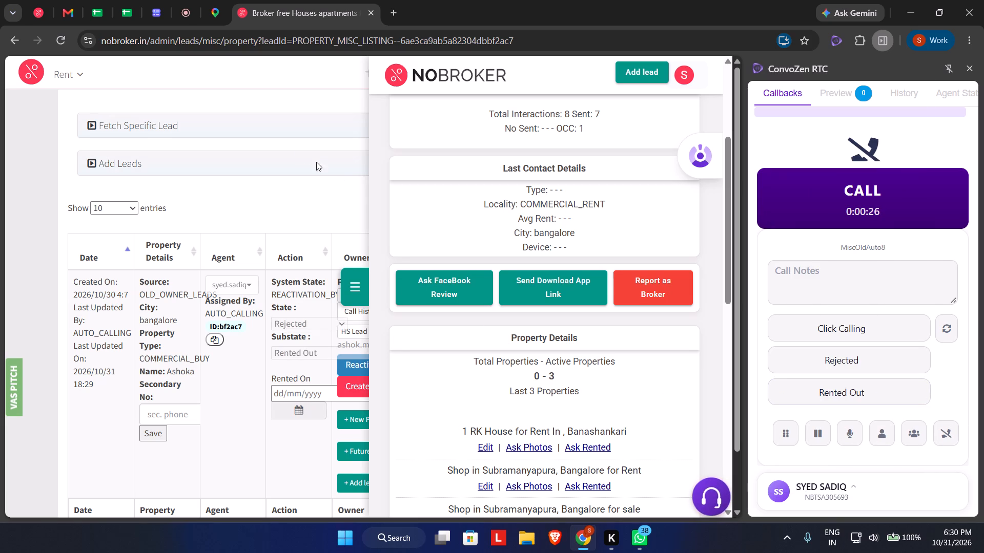
click(944, 435)
click(844, 435)
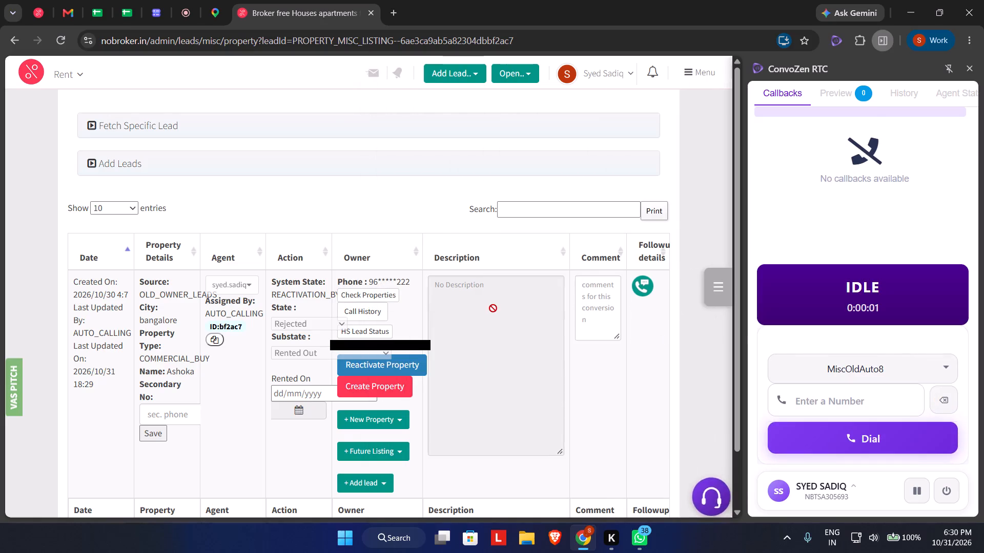
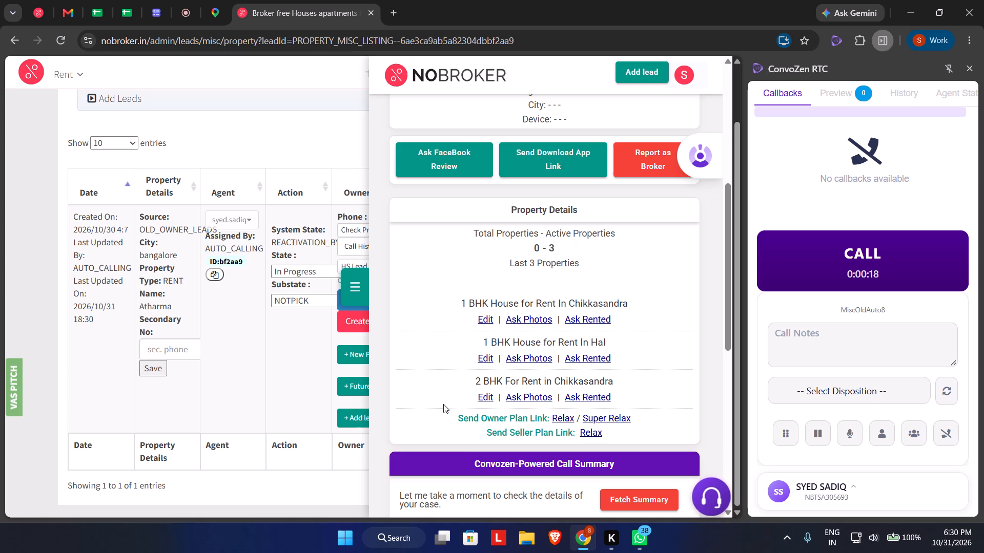
click(314, 270)
click(291, 341)
click(296, 287)
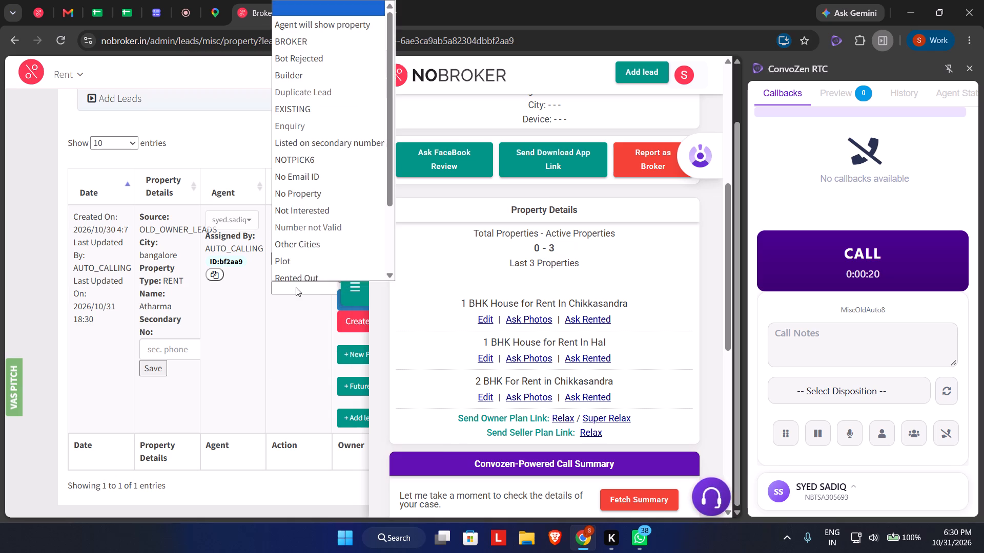
click(310, 271)
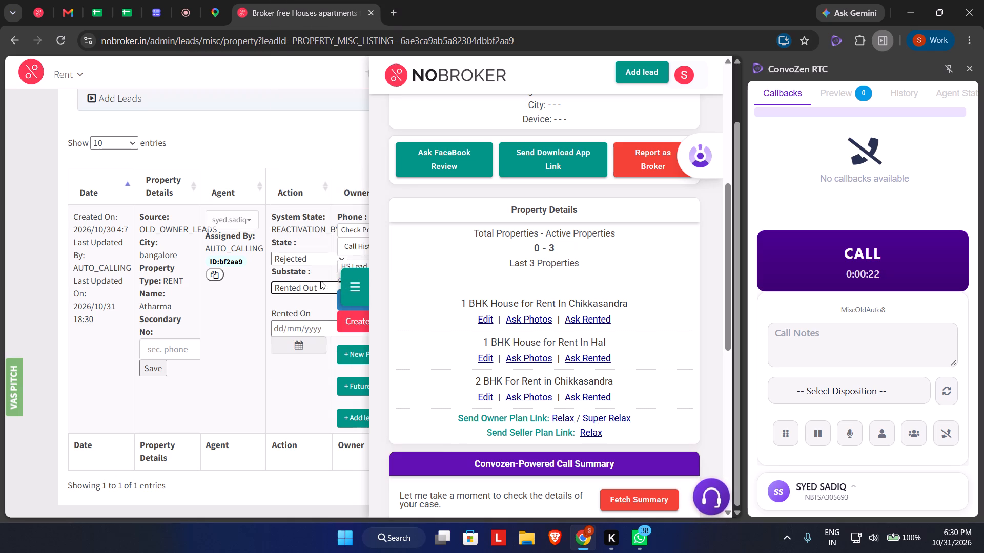
End the call, set its disposition to Click Calling, Rejected, and submit the disposition.
click(837, 402)
click(946, 445)
click(876, 391)
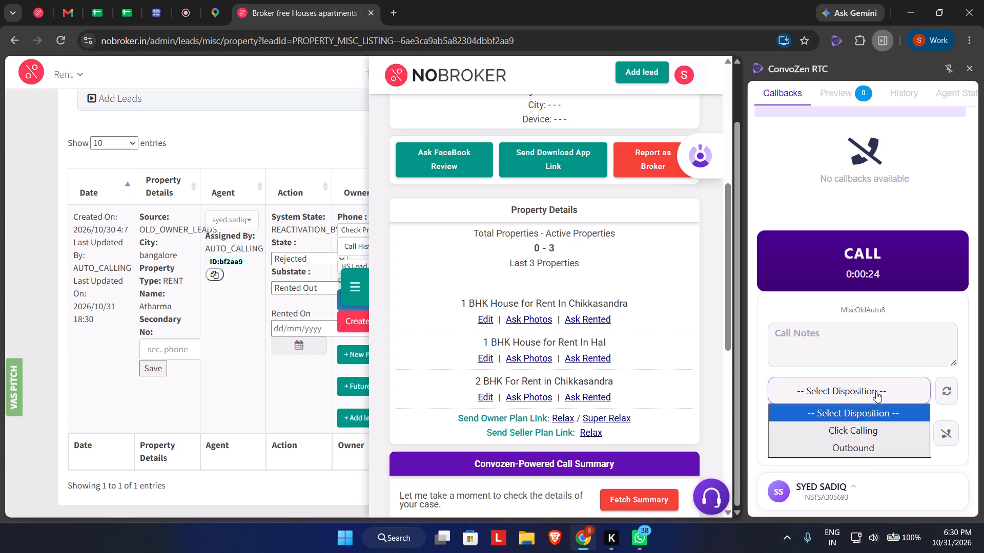
click(940, 432)
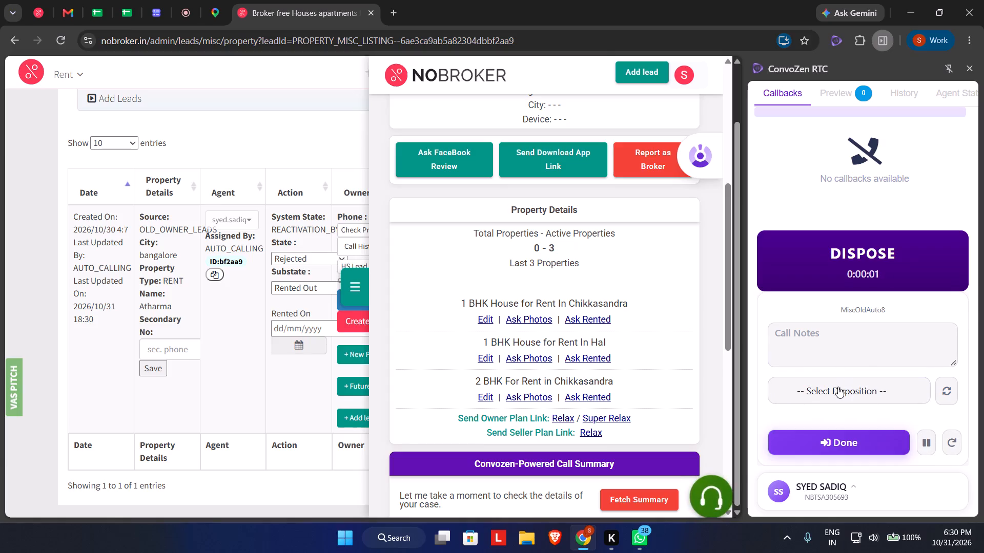
click(838, 388)
click(848, 433)
click(848, 402)
click(853, 488)
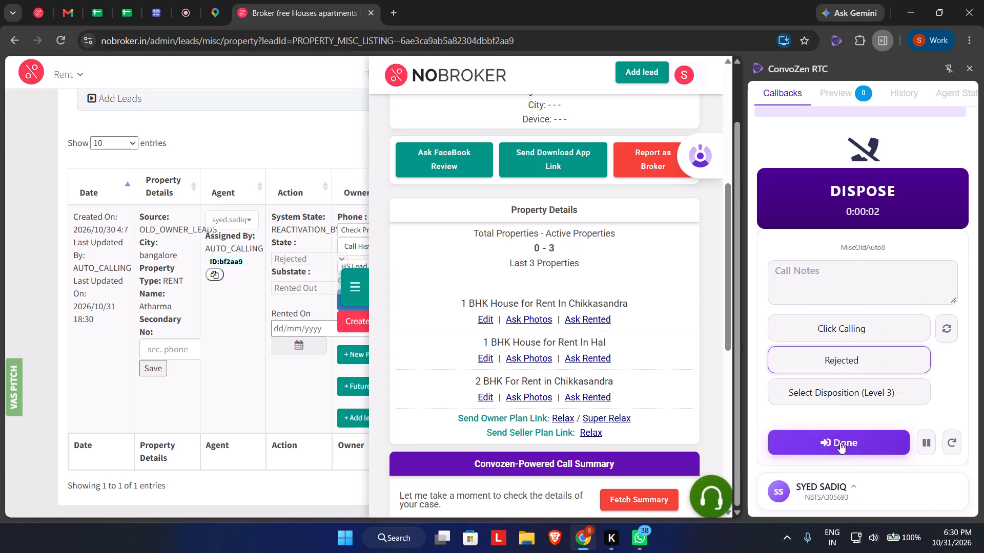
click(831, 404)
double_click(845, 351)
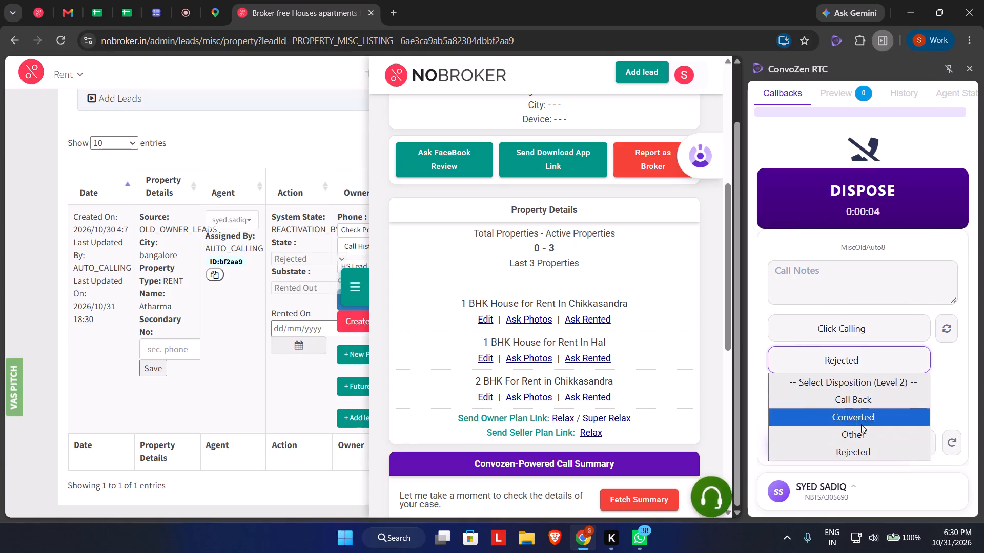
click(859, 458)
click(842, 435)
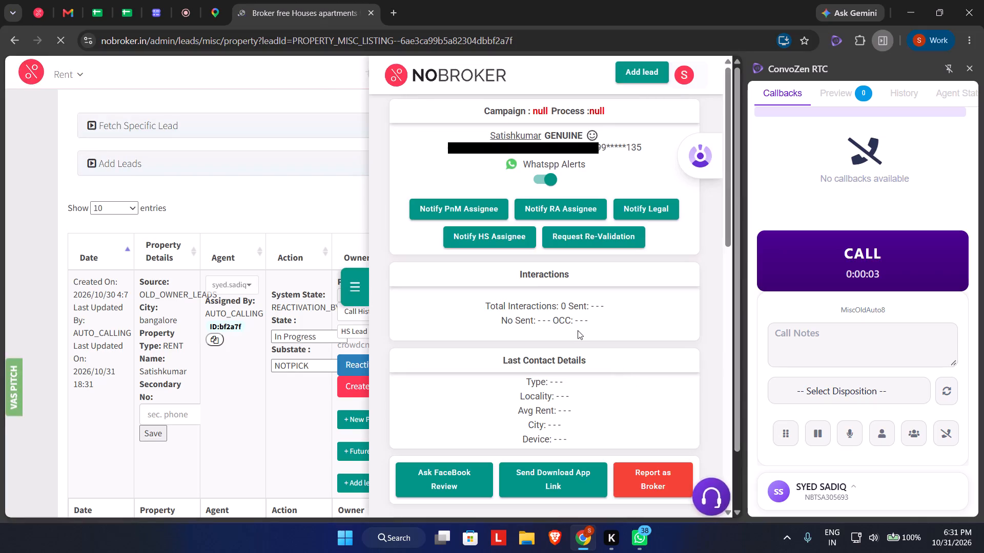
scroll(569, 338, down, 5)
scroll(542, 301, down, 3)
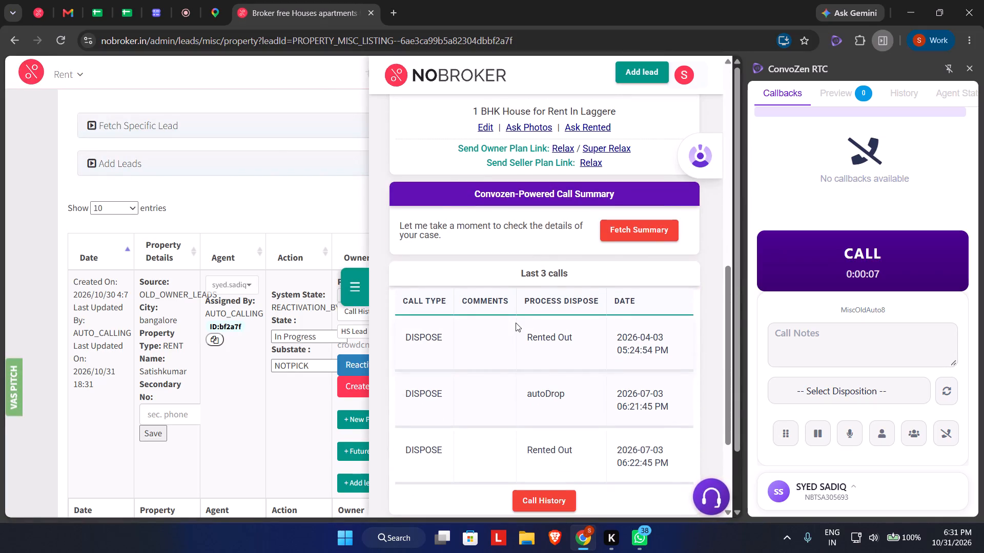
scroll(516, 323, up, 1)
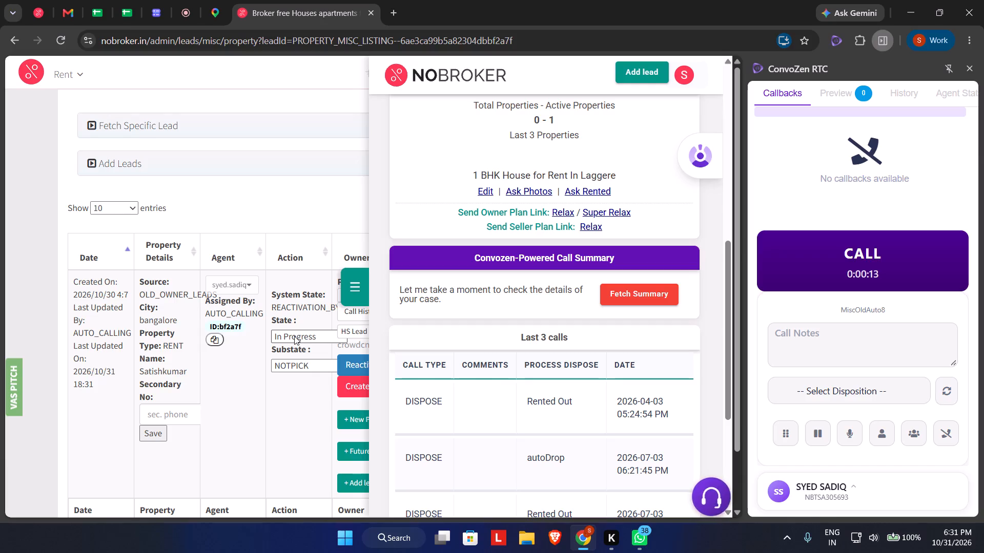
scroll(521, 371, up, 1)
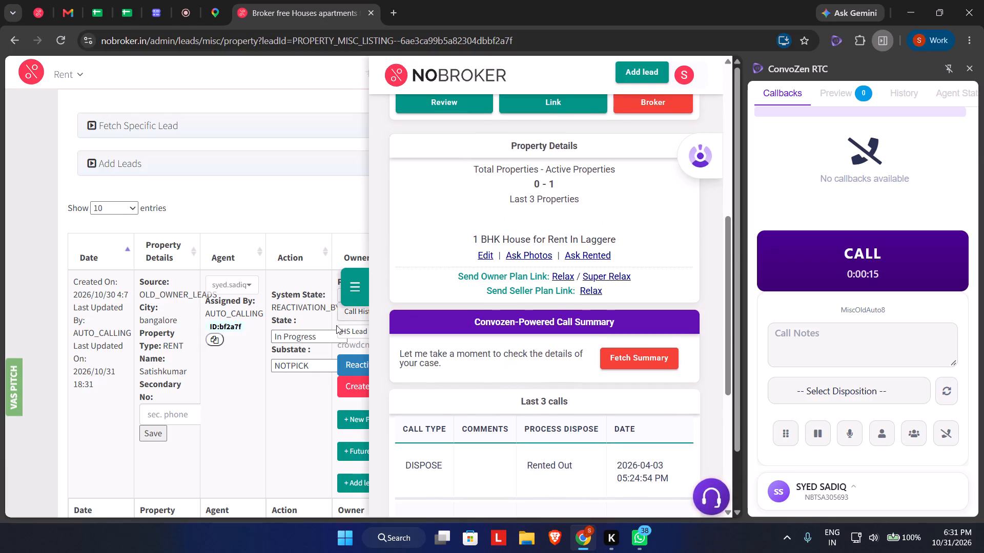
click(314, 332)
click(299, 394)
click(289, 357)
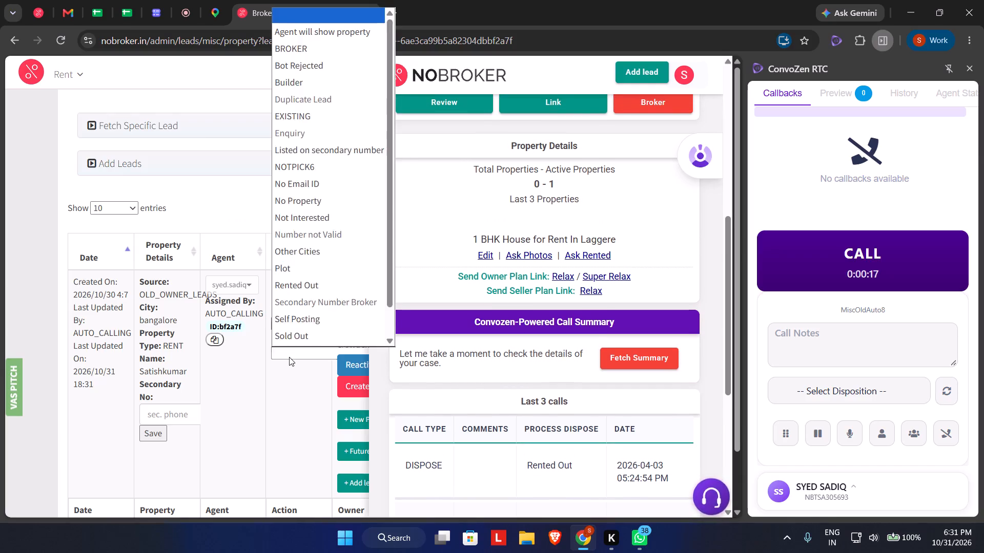
click(322, 266)
Set the call disposition to Click Calling, Rejected, Rented Out and submit the disposition.
click(789, 410)
click(791, 395)
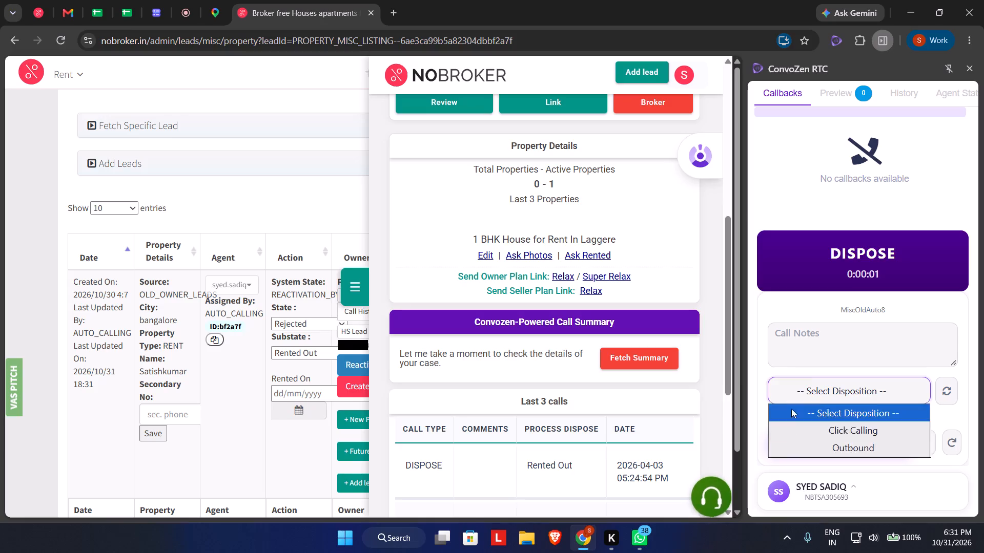
click(796, 429)
click(801, 385)
click(809, 425)
click(812, 388)
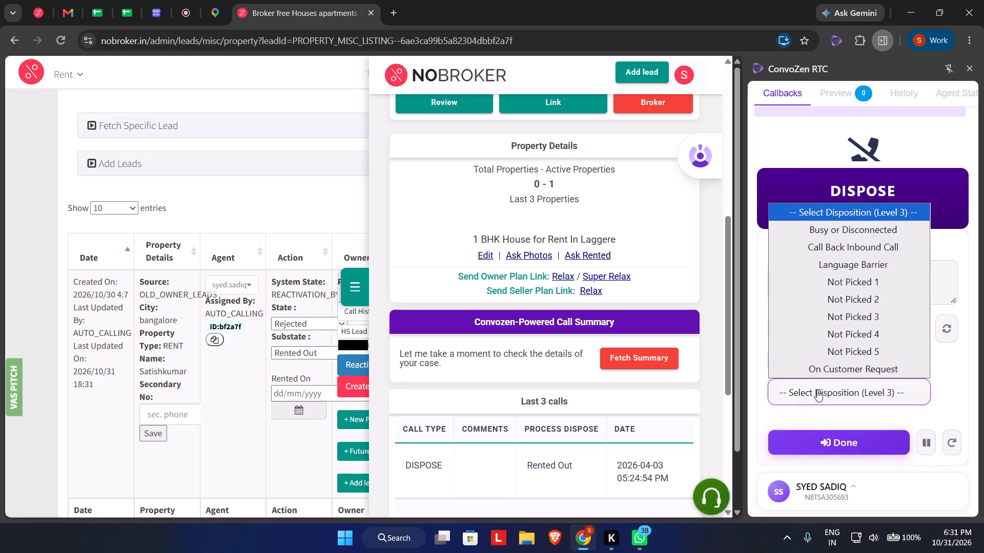
click(817, 400)
click(817, 350)
drag(827, 454, 824, 449)
click(824, 405)
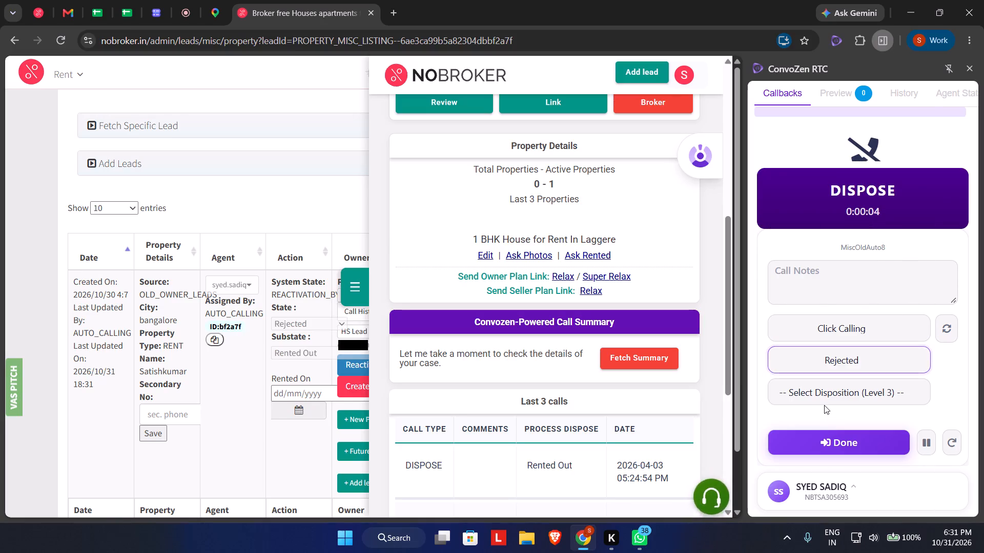
click(825, 399)
click(842, 358)
click(836, 444)
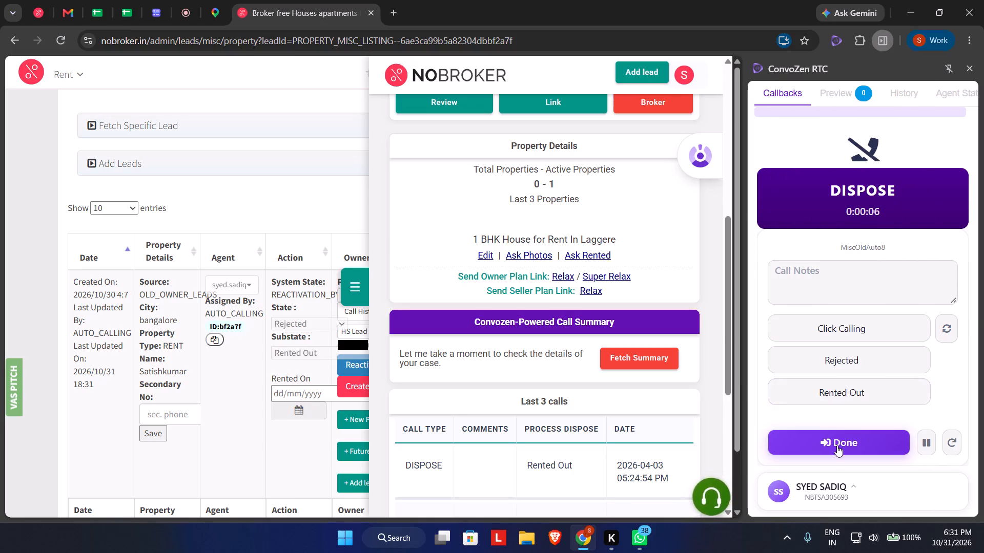
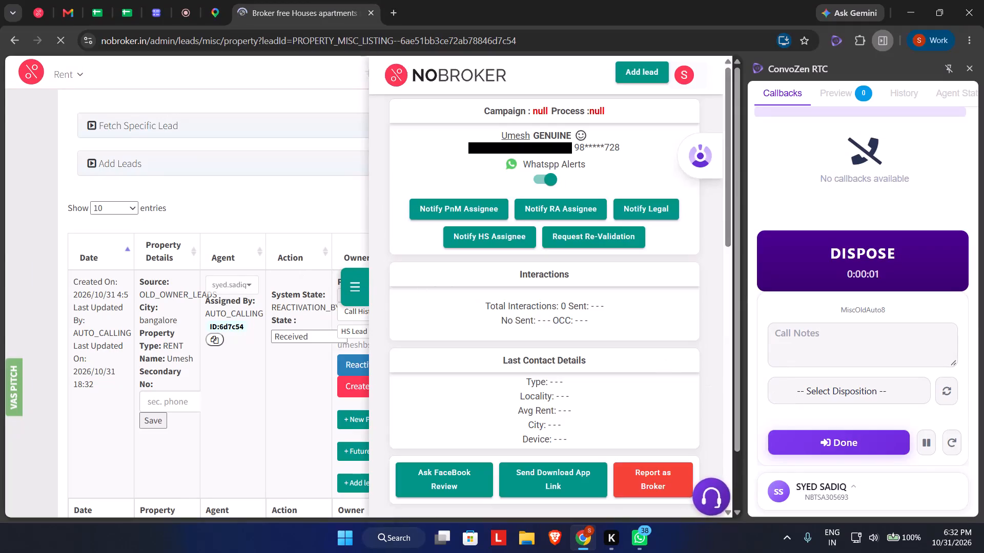
click(276, 337)
click(295, 370)
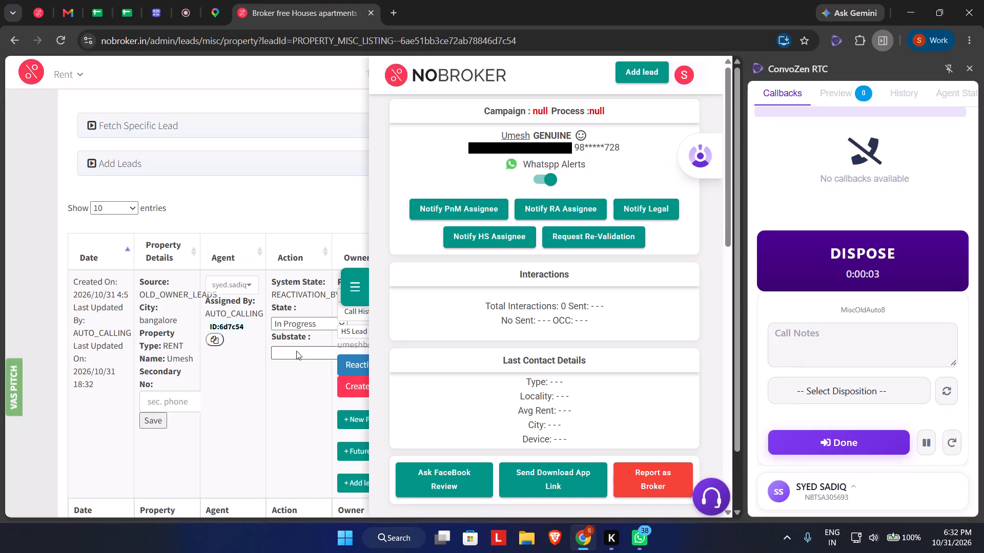
click(296, 351)
click(312, 432)
Set the call disposition to Click Calling, Other, Auto Dispose and submit the disposition.
click(792, 399)
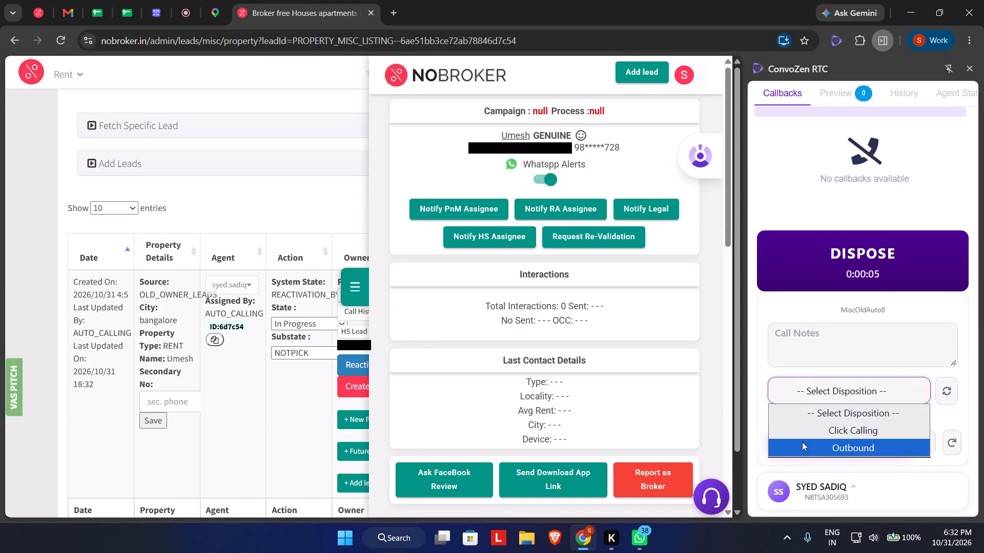
drag(802, 442, 802, 437)
click(801, 434)
click(815, 375)
click(817, 367)
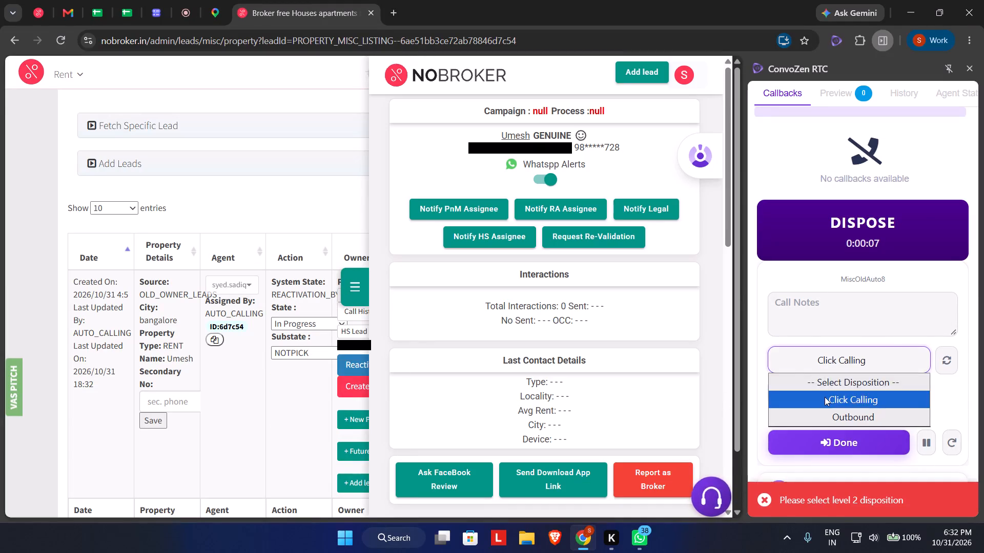
click(825, 397)
click(826, 389)
click(832, 462)
click(823, 408)
click(824, 382)
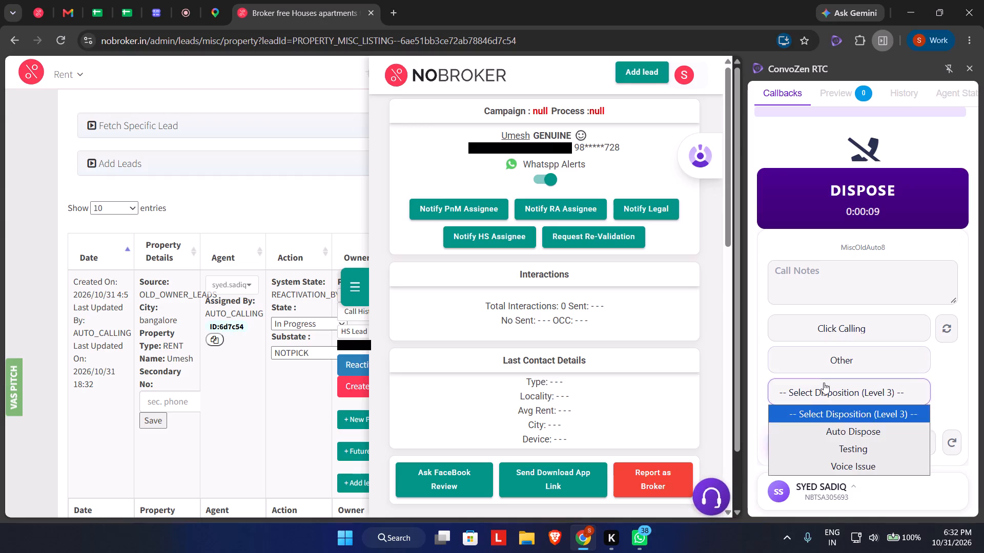
click(824, 427)
click(823, 448)
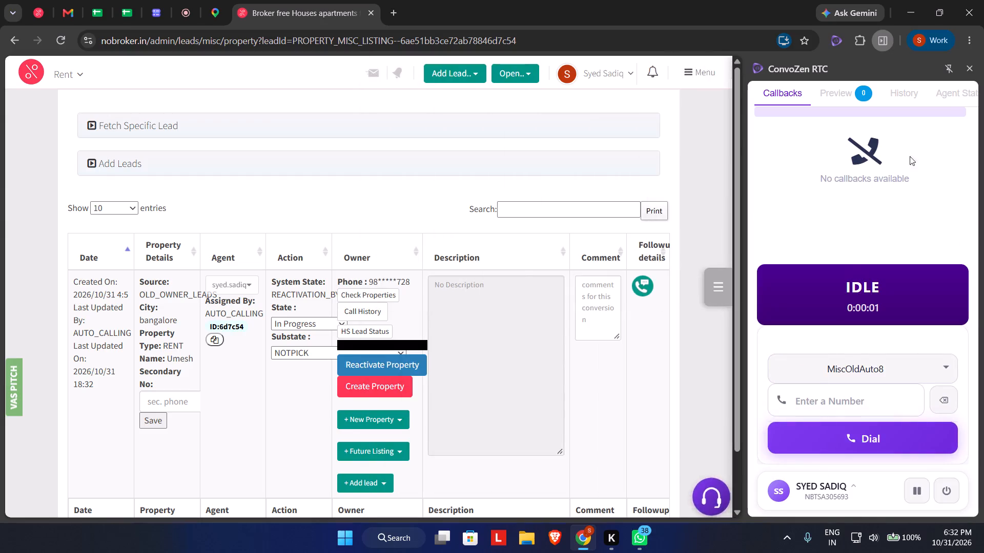
Check the recent call history and return to the callbacks list.
click(915, 94)
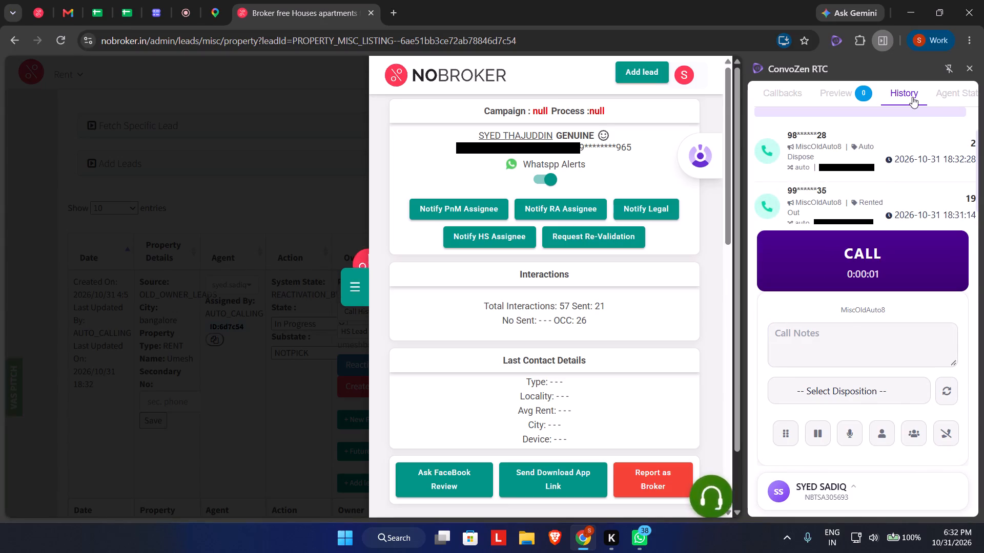
click(779, 95)
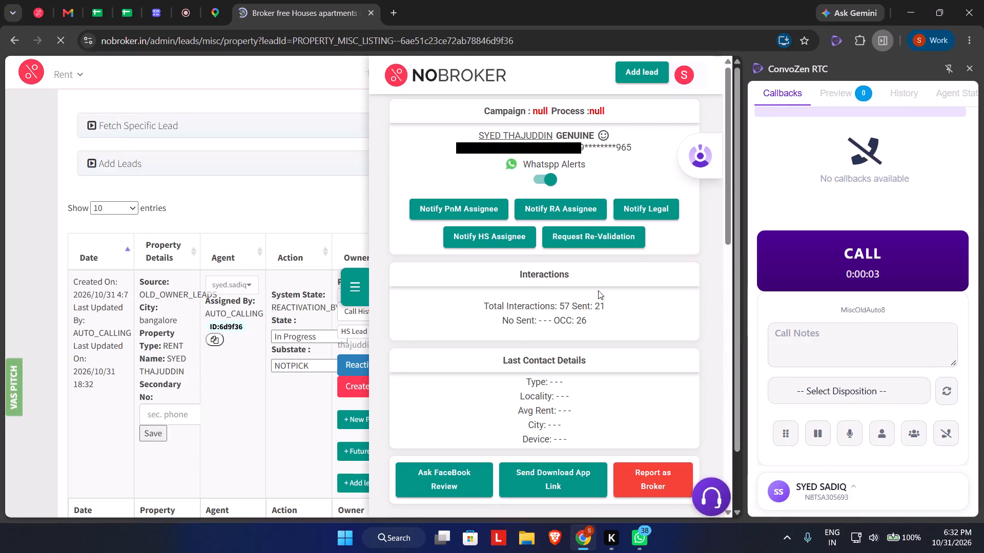
scroll(545, 345, down, 3)
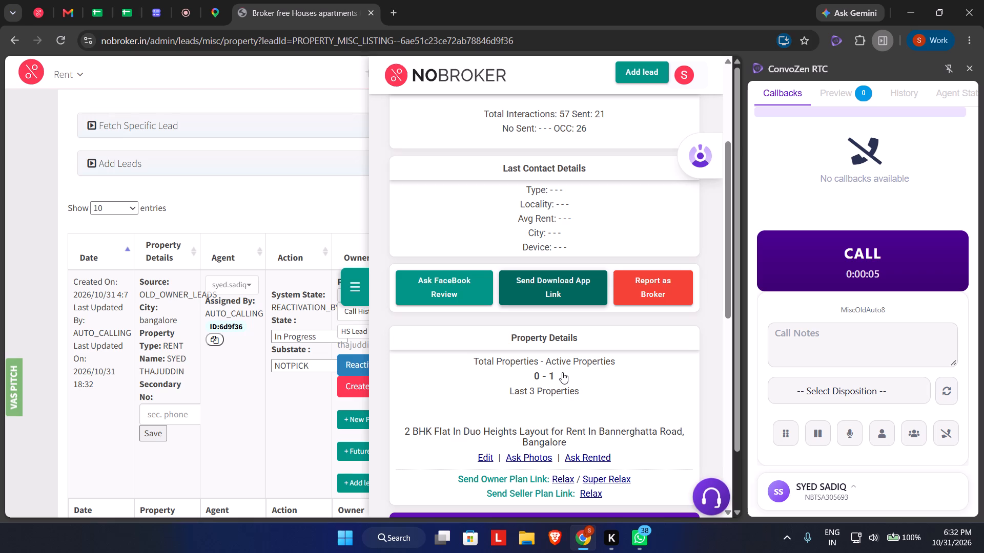
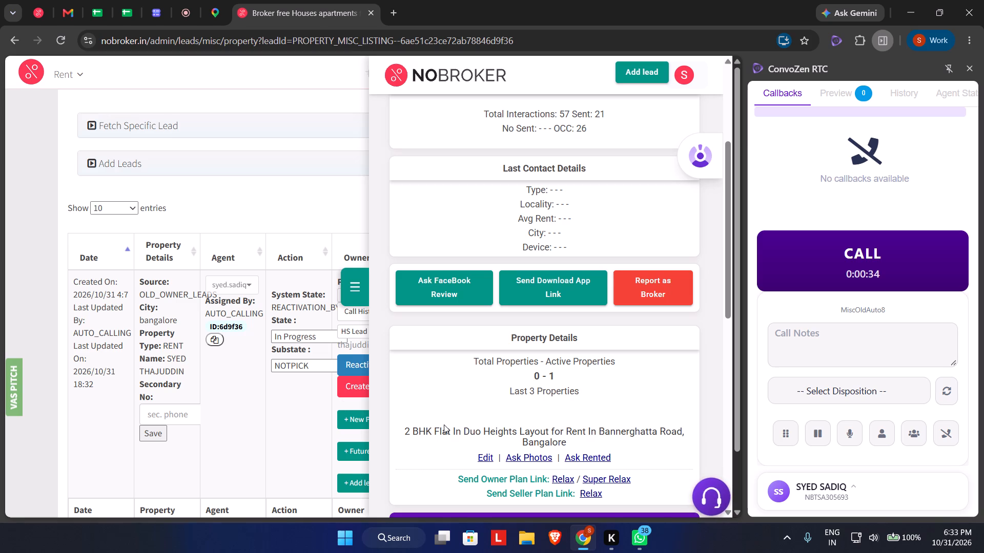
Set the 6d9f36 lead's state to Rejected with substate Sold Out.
scroll(439, 429, down, 1)
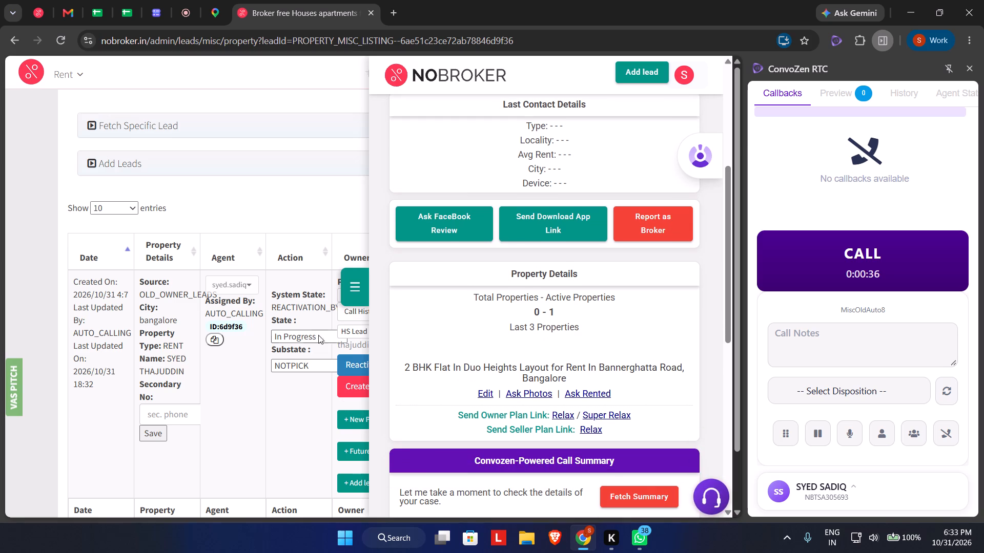
scroll(284, 346, up, 2)
scroll(284, 346, down, 2)
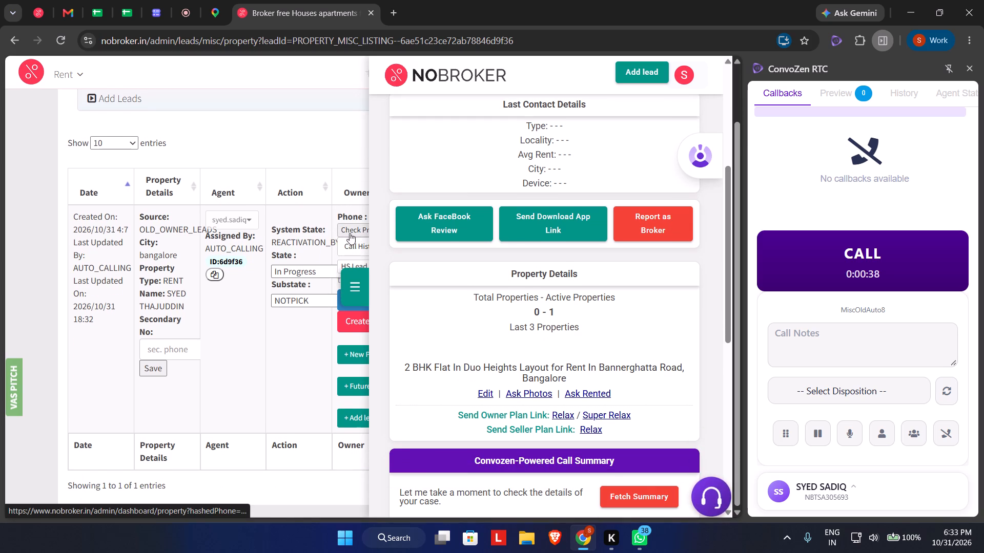
click(320, 269)
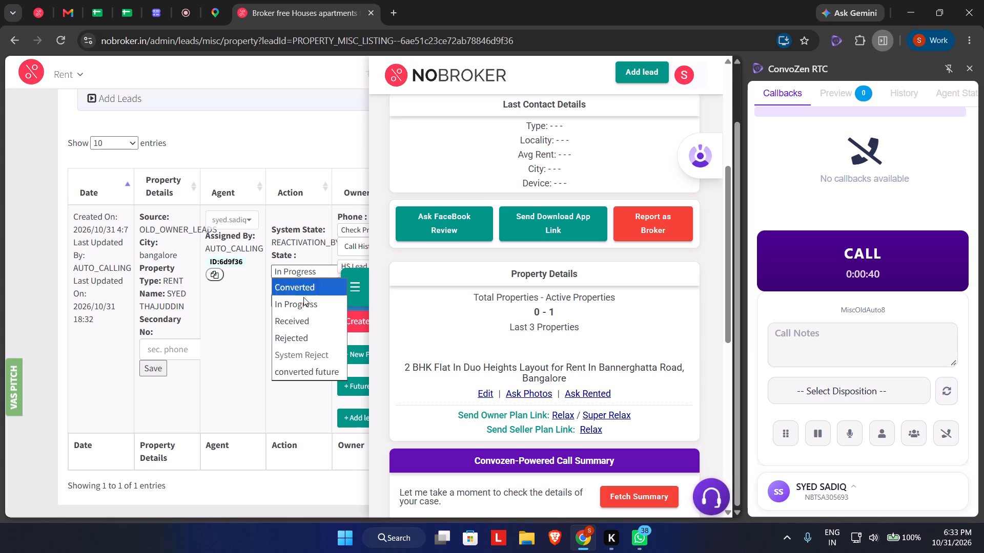
click(302, 338)
click(299, 299)
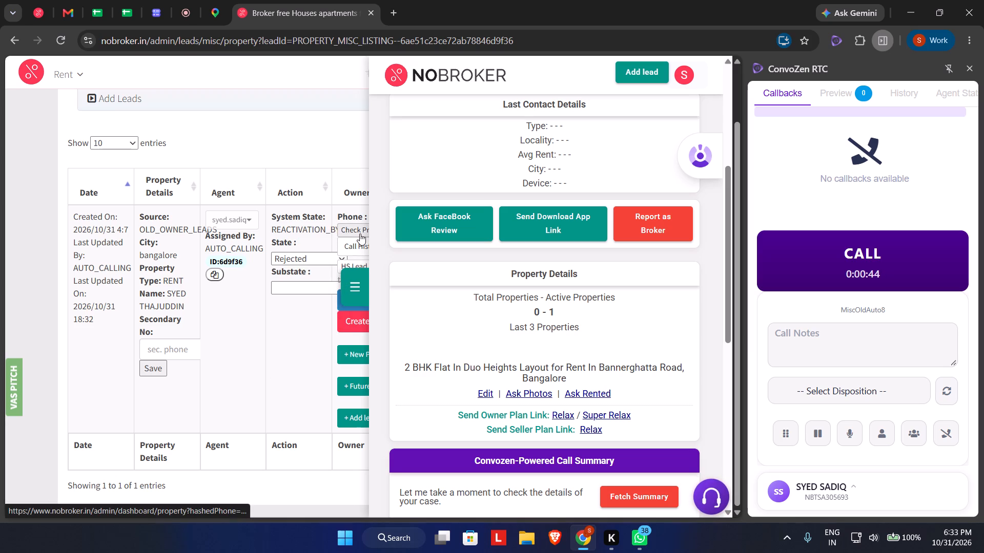
click(302, 290)
scroll(310, 251, down, 1)
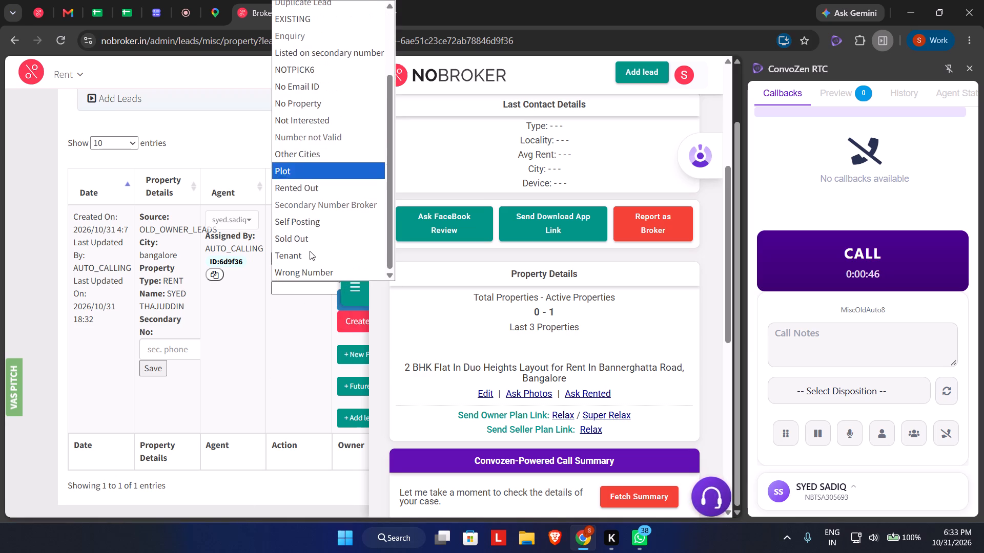
double_click(307, 242)
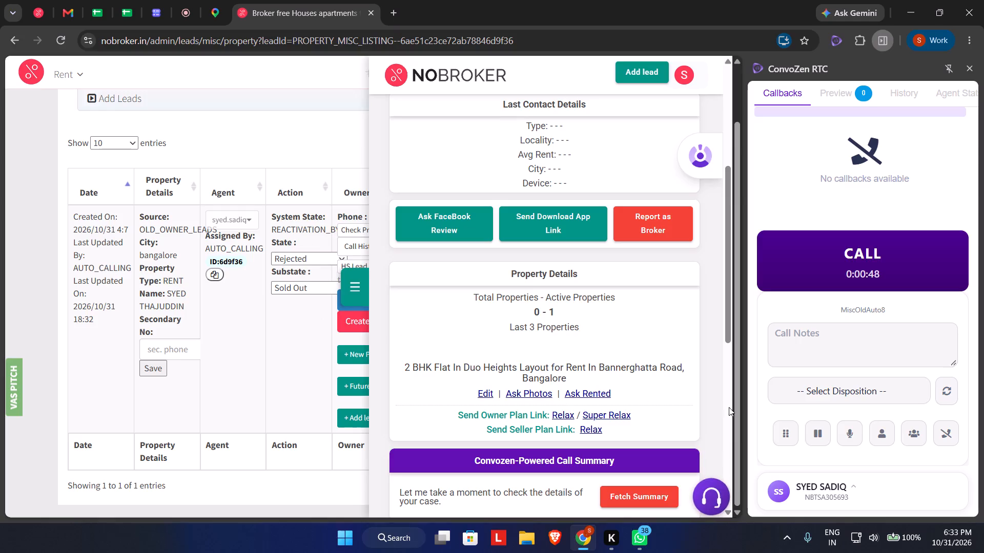
Set the call disposition to Click Calling, Rejected, Sold Out and submit the disposition.
click(855, 397)
click(840, 428)
click(835, 388)
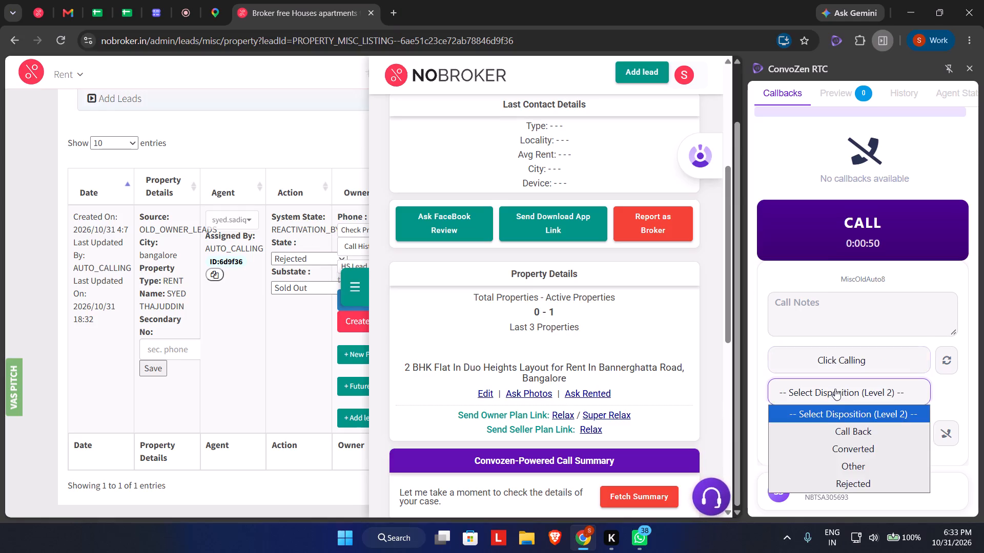
click(837, 486)
click(842, 403)
click(842, 369)
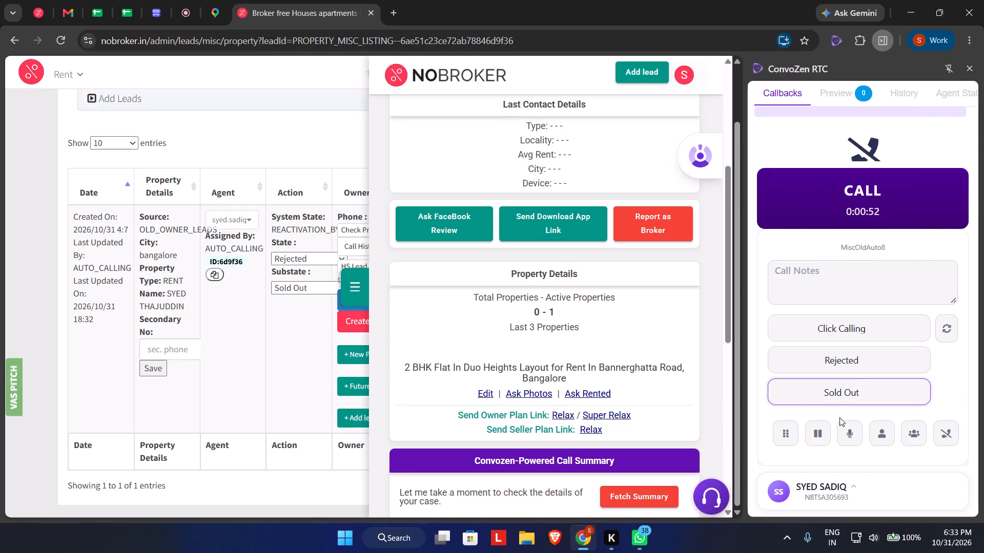
click(841, 421)
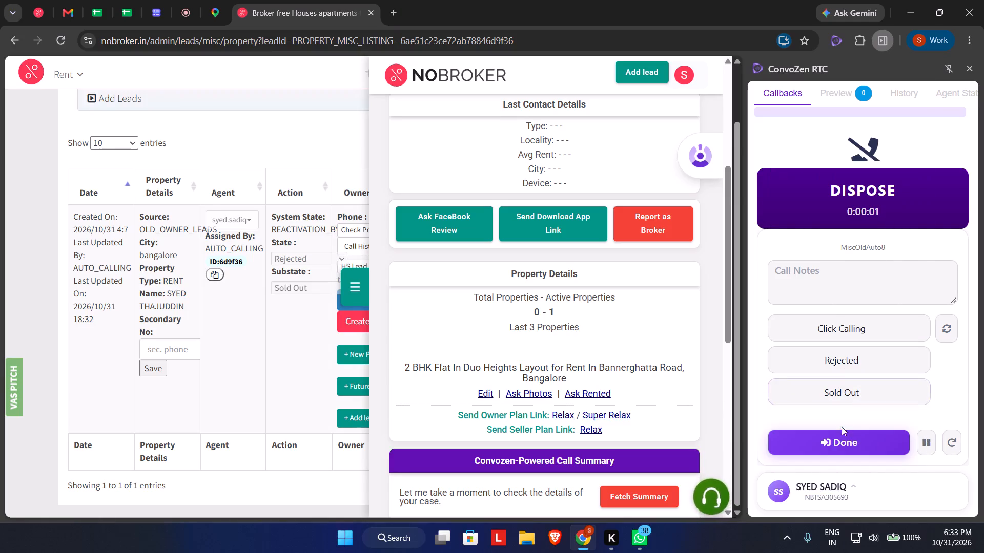
click(842, 432)
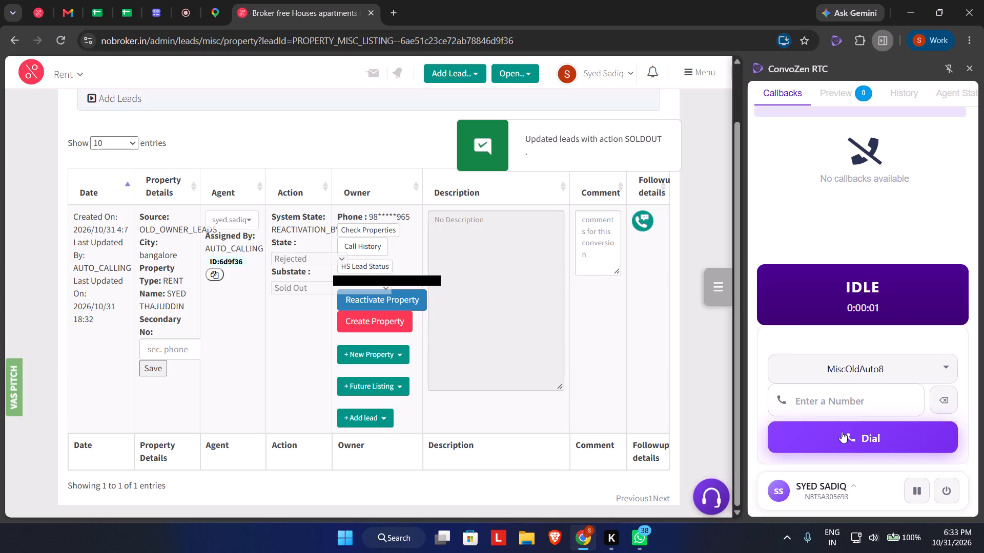
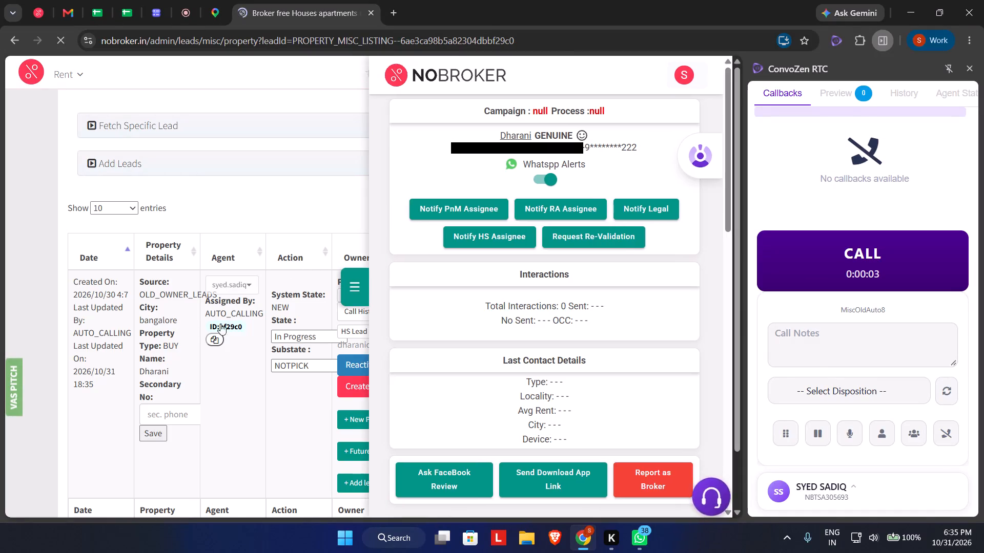
click(277, 367)
double_click(325, 307)
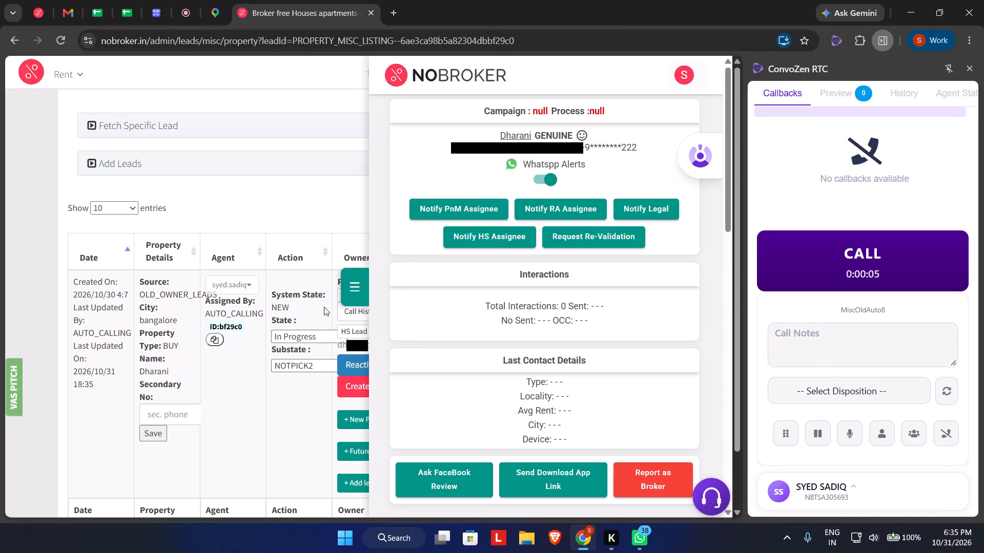
Set the call disposition to Outbound, Not Picked, Voice Mail and submit the disposition.
click(802, 395)
click(821, 444)
click(828, 390)
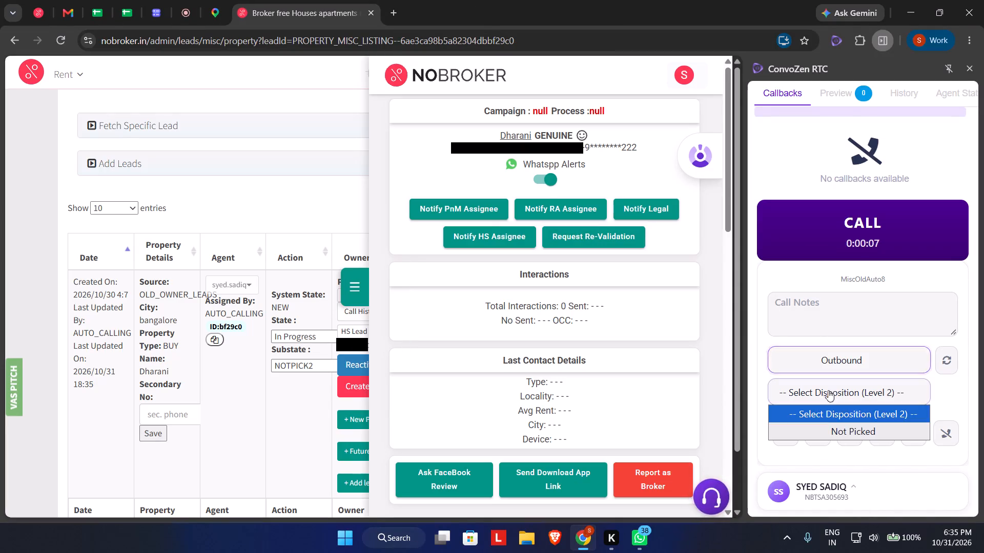
click(831, 431)
click(837, 385)
click(862, 478)
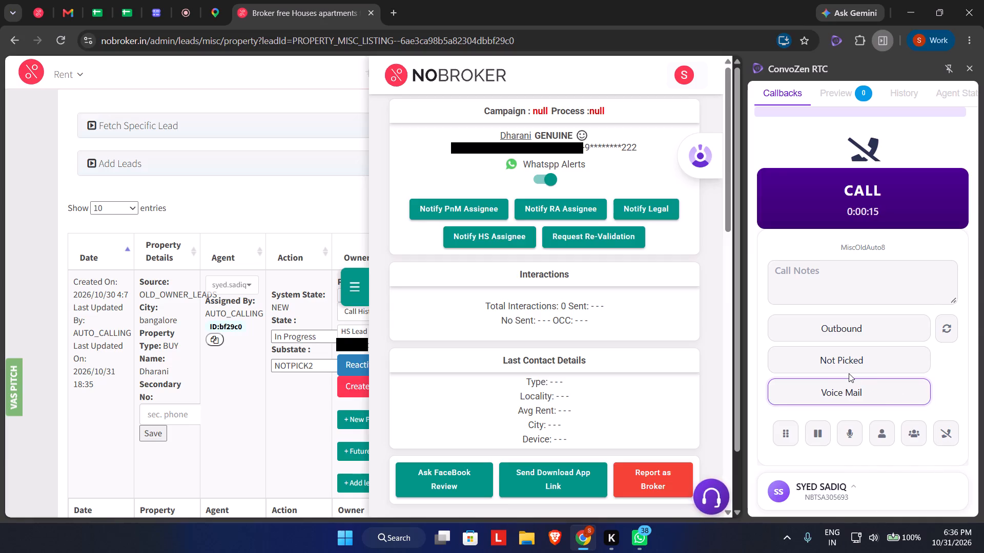
scroll(541, 233, down, 2)
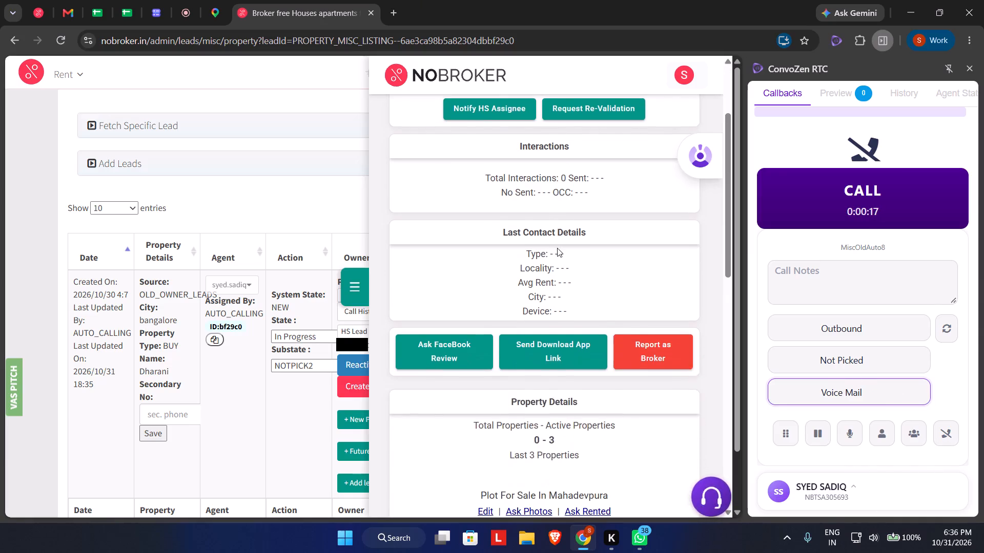
scroll(558, 248, down, 2)
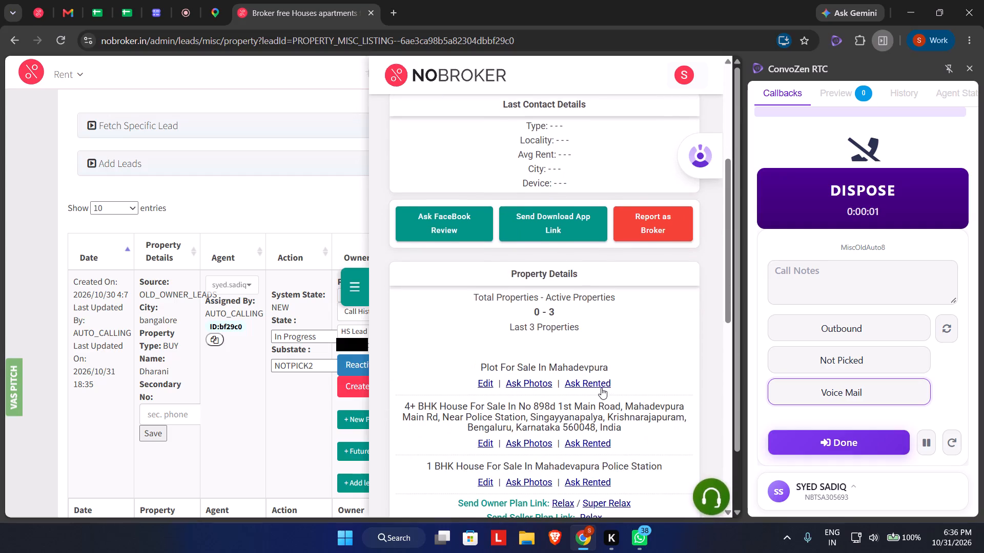
click(826, 433)
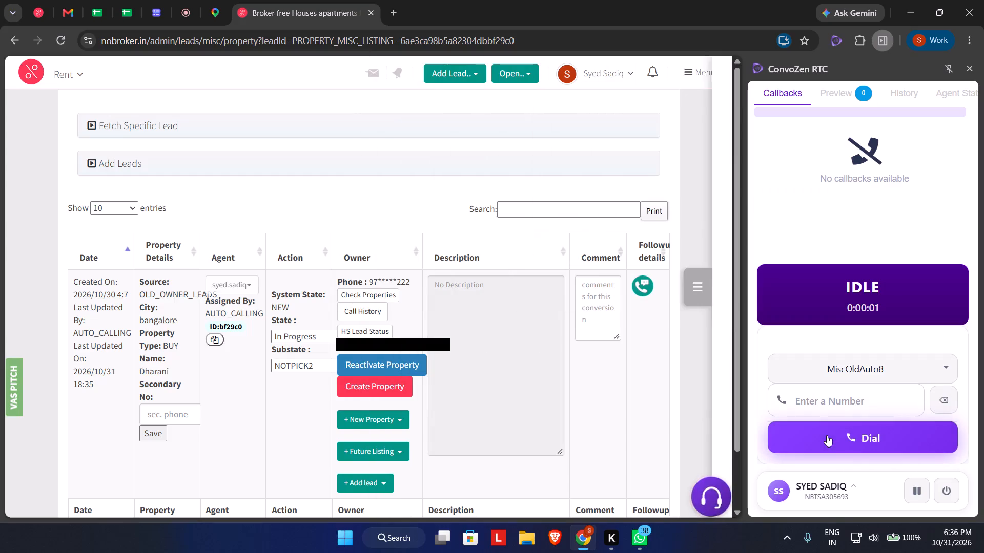
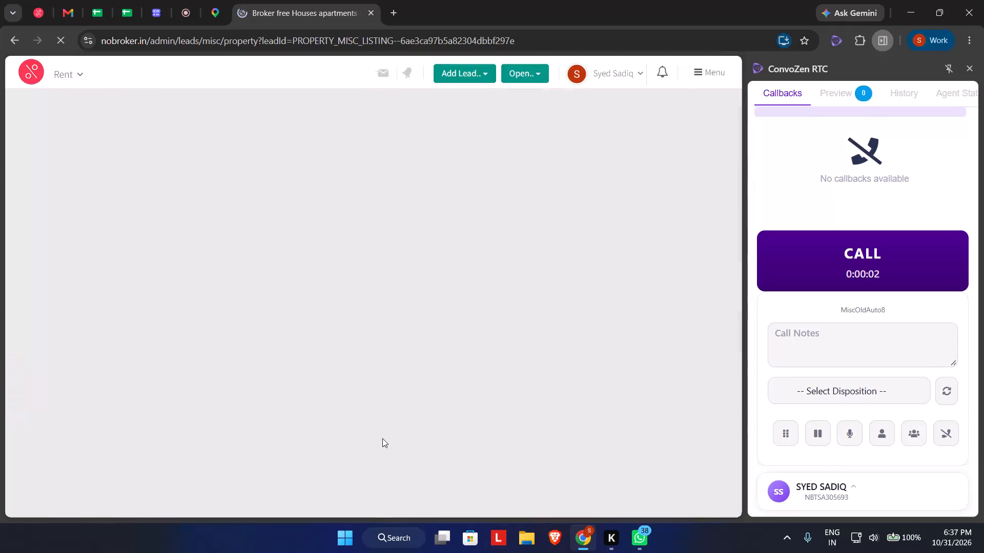
click(291, 370)
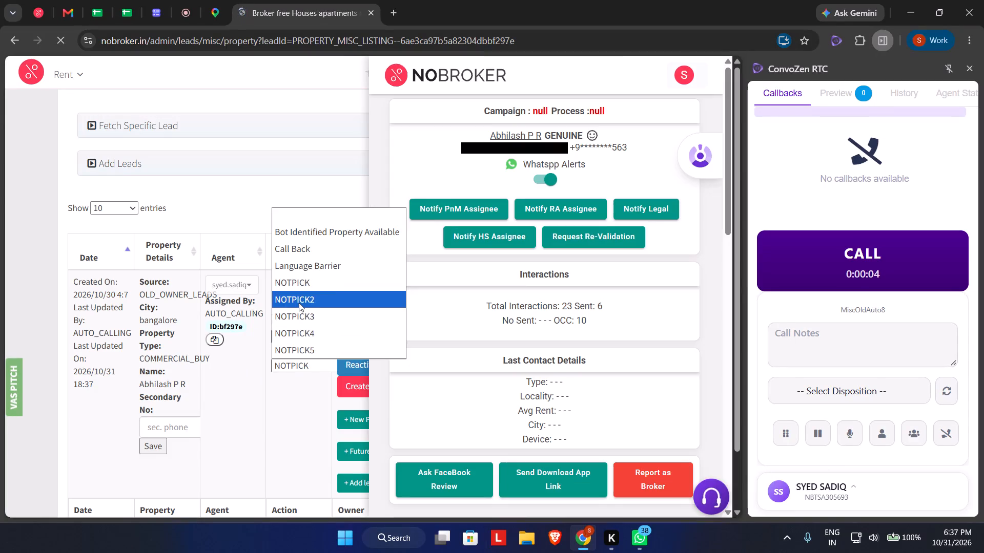
click(299, 303)
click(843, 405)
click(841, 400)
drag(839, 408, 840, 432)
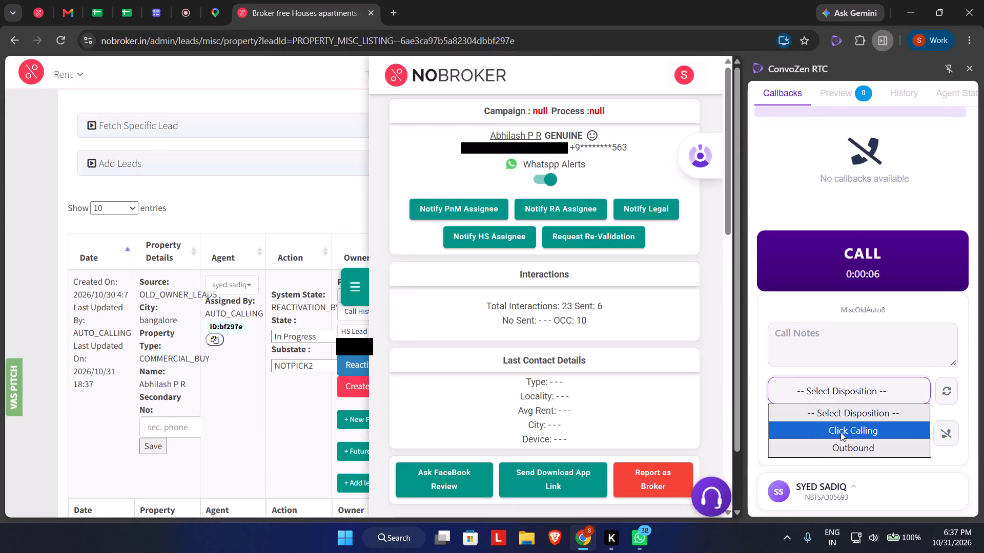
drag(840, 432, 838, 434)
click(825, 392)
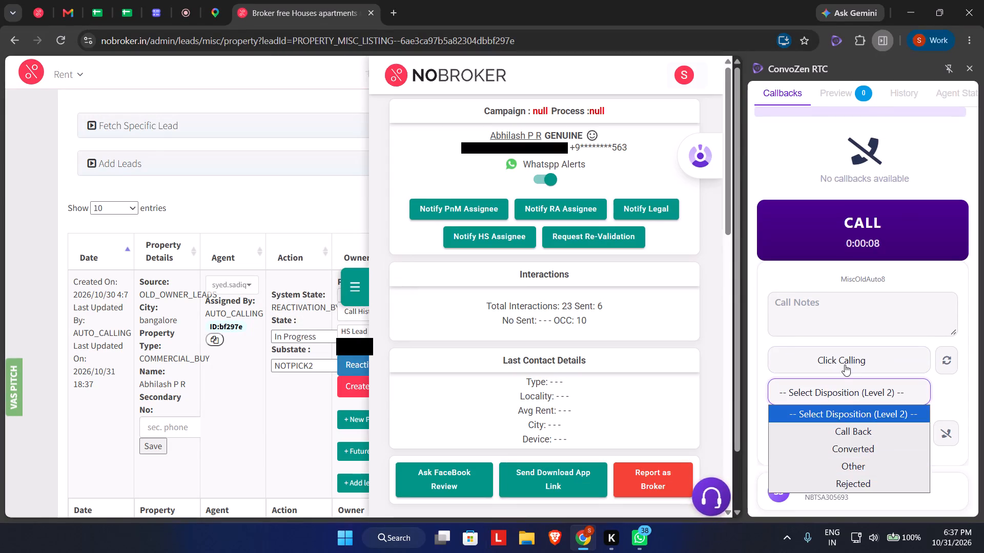
Set the call disposition to Outbound, Not Picked, Voice Mail, end the call and submit the disposition.
click(845, 365)
click(849, 412)
click(843, 369)
click(845, 370)
click(848, 396)
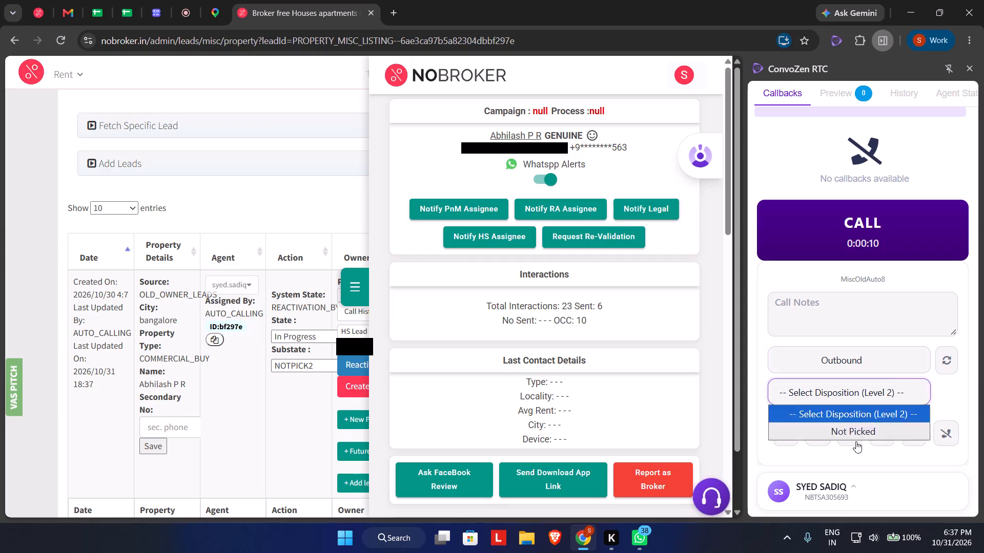
drag(853, 434, 854, 441)
click(843, 390)
drag(843, 390, 851, 404)
drag(857, 419, 857, 421)
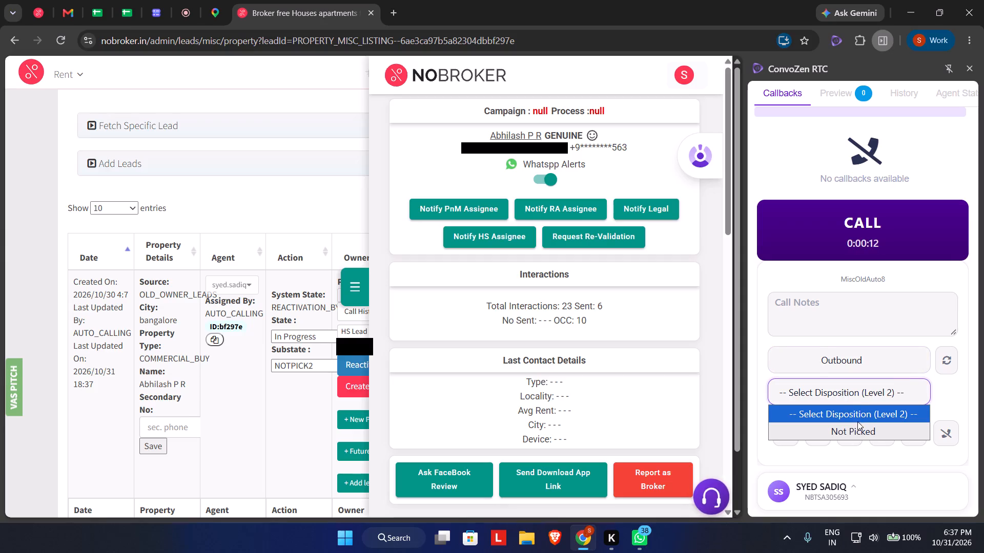
drag(857, 421, 860, 430)
click(845, 374)
drag(852, 391, 855, 395)
drag(884, 478, 884, 483)
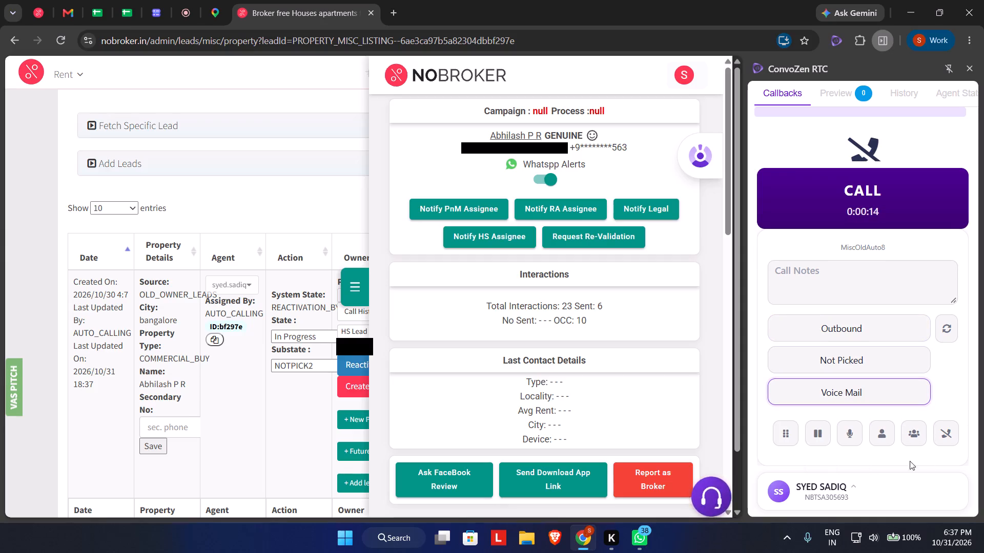
click(937, 438)
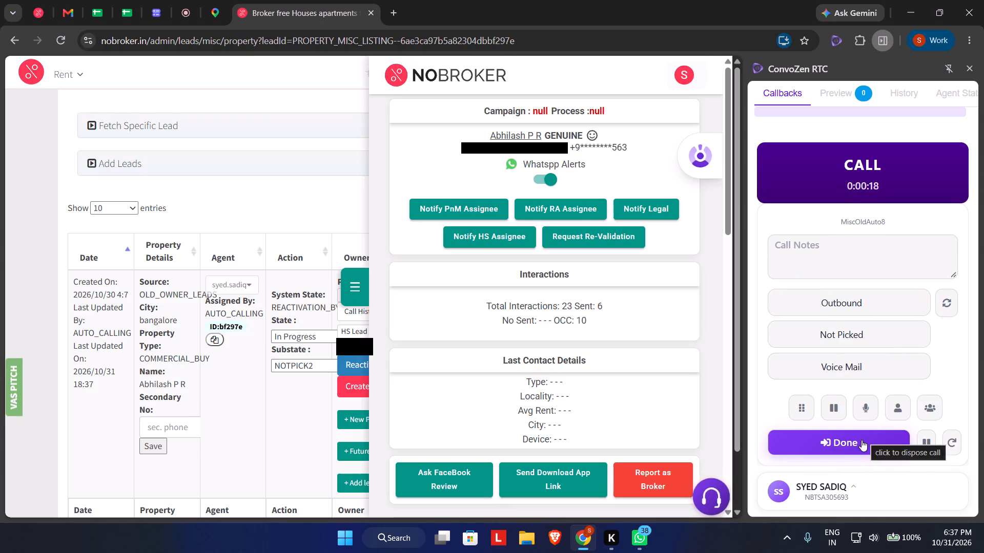
click(865, 451)
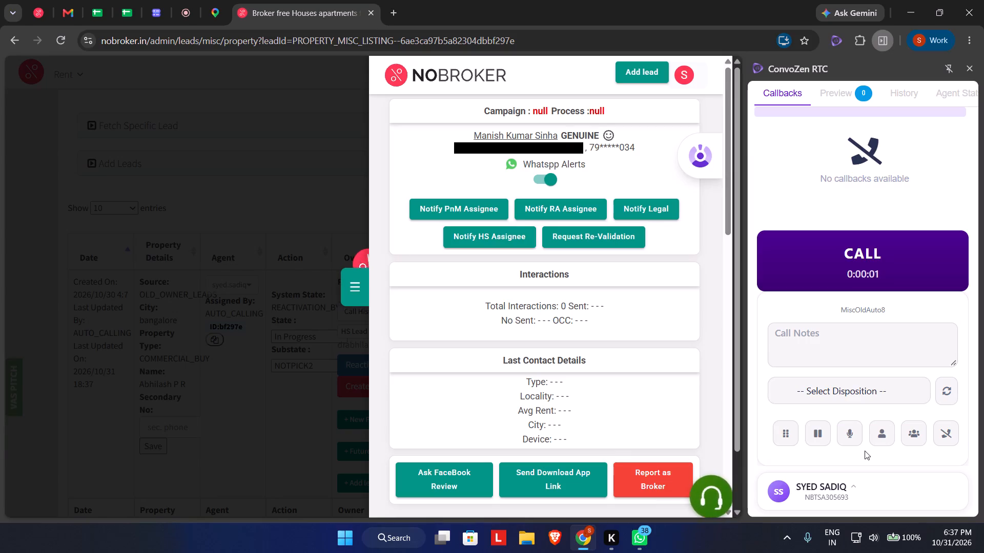
scroll(534, 361, down, 2)
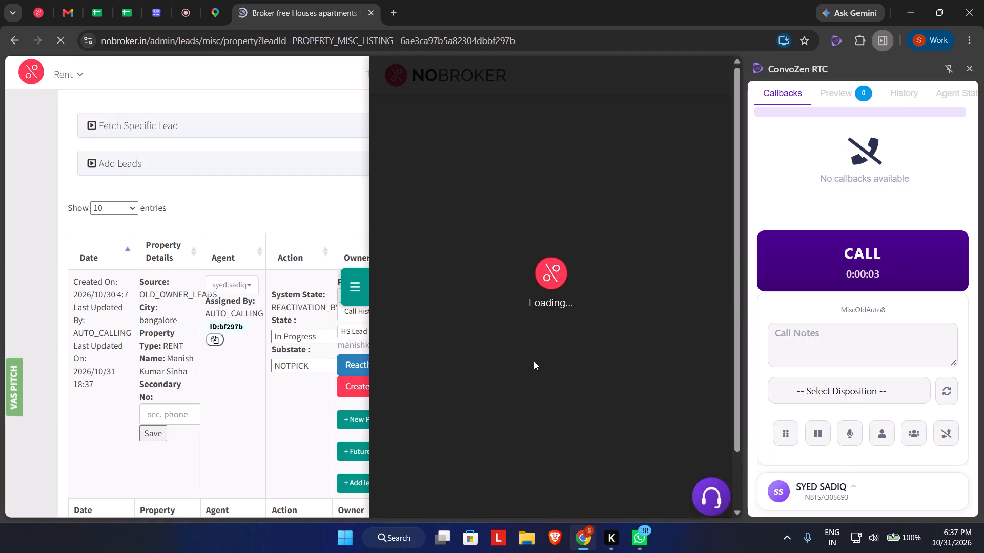
scroll(535, 366, down, 4)
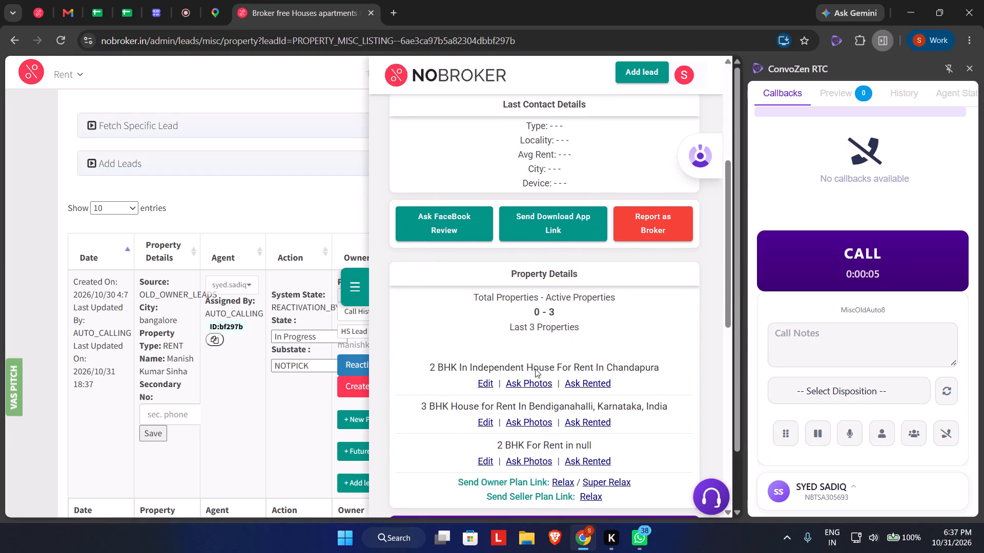
scroll(507, 378, up, 6)
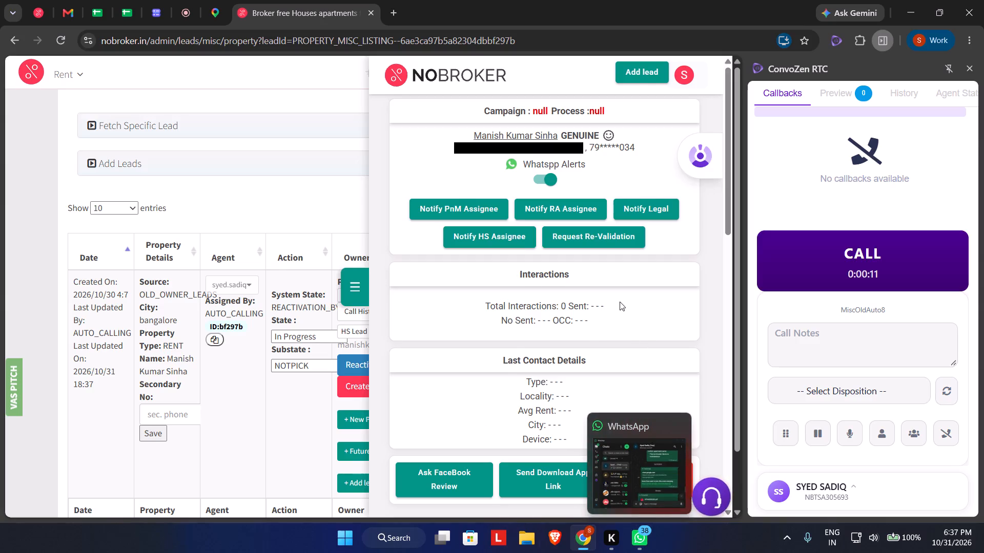
scroll(585, 337, down, 6)
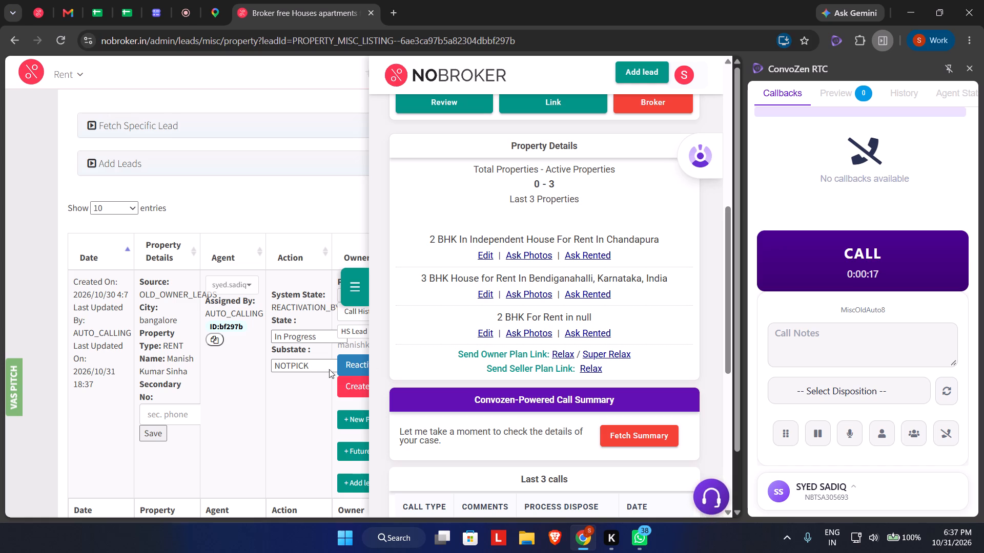
click(307, 339)
click(283, 397)
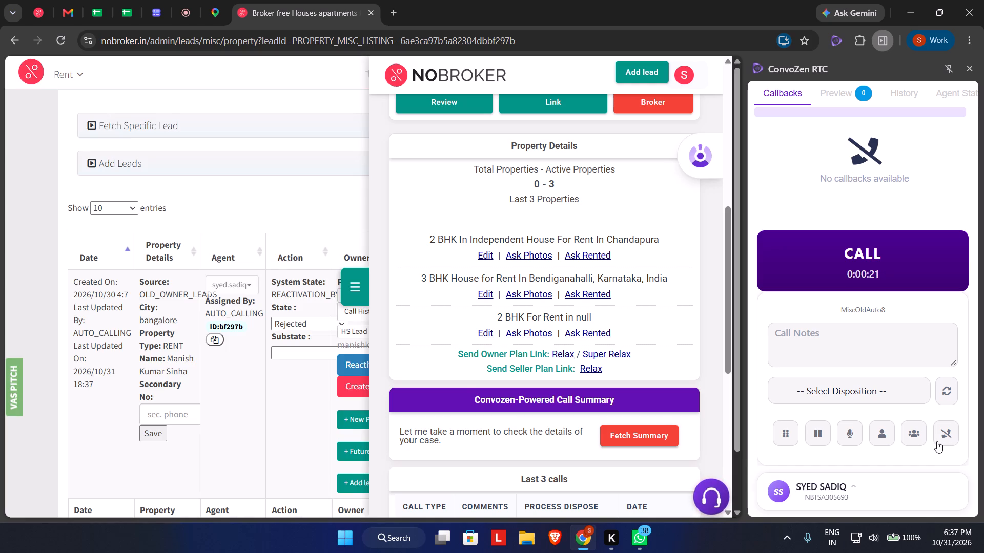
End the call and set its disposition to Click Calling, Rejected, Invalid or Wrong Number.
click(937, 441)
drag(937, 441, 916, 488)
click(900, 389)
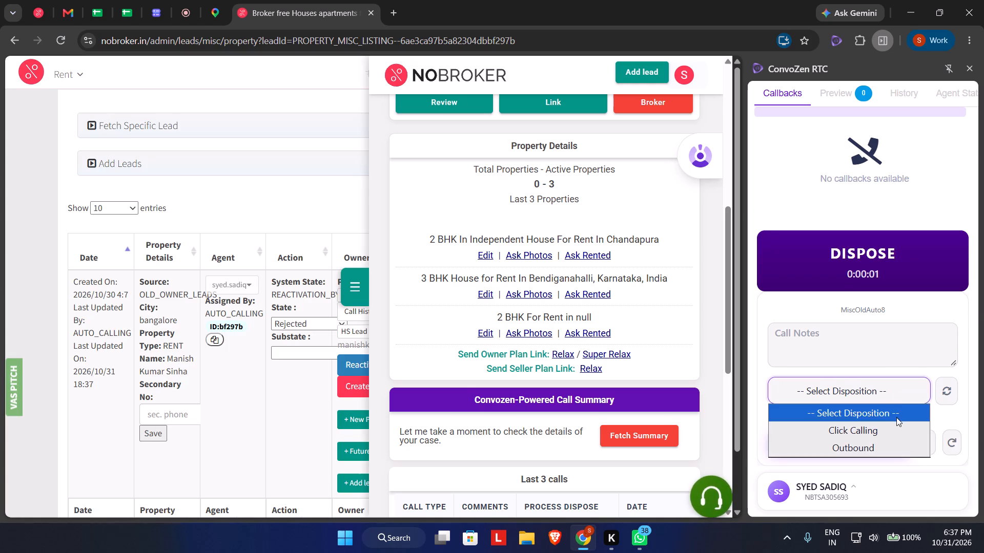
click(895, 420)
click(887, 382)
drag(879, 477, 877, 472)
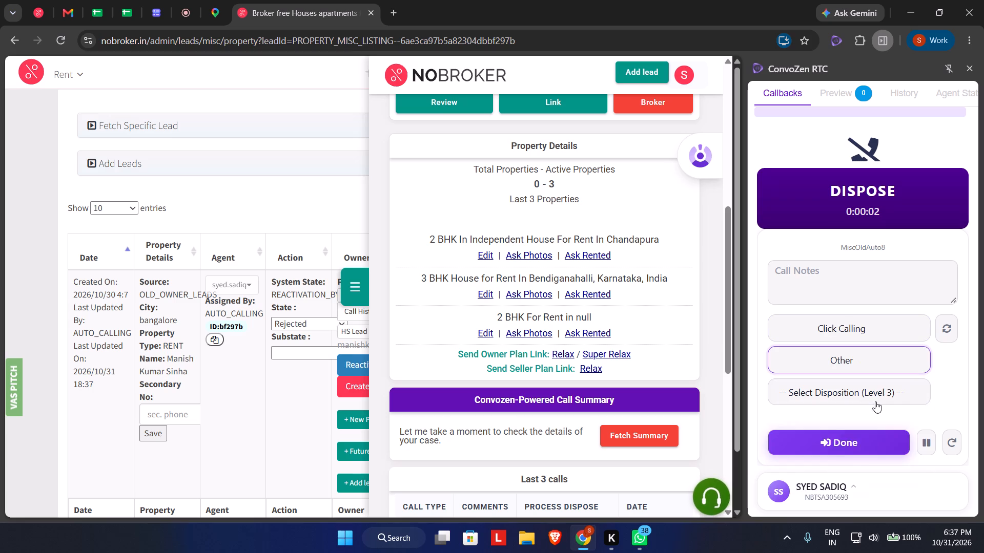
click(875, 401)
drag(873, 357, 871, 363)
click(863, 458)
click(872, 391)
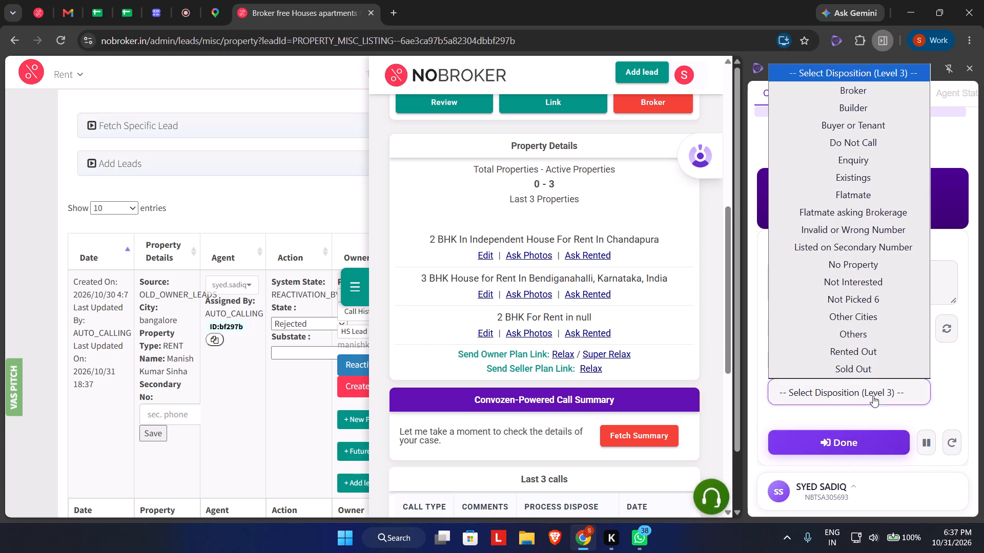
click(887, 227)
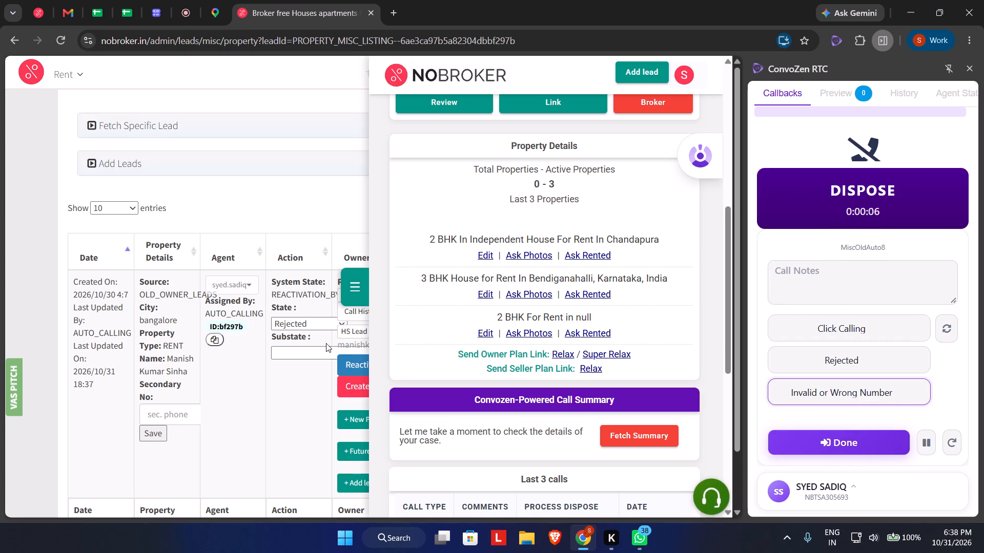
click(318, 352)
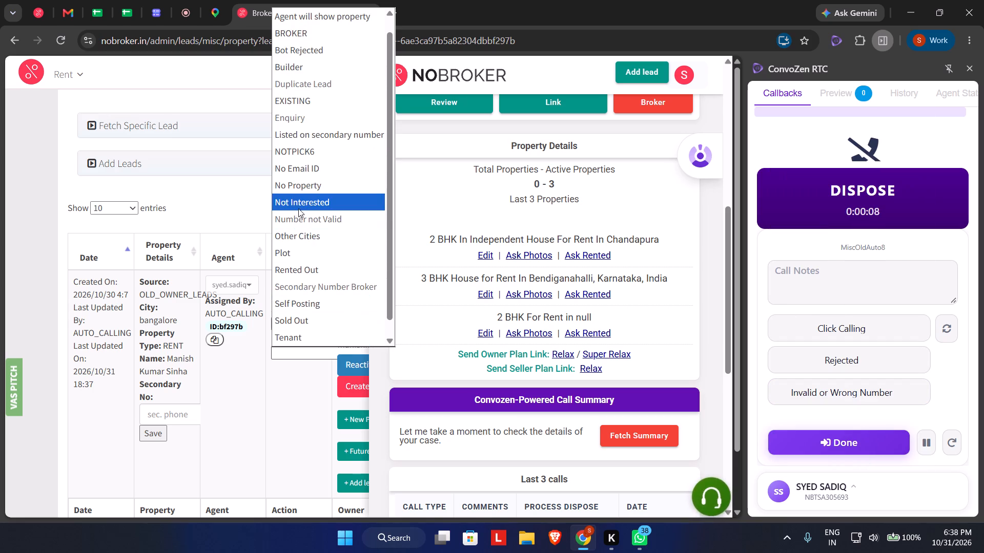
scroll(303, 327, down, 1)
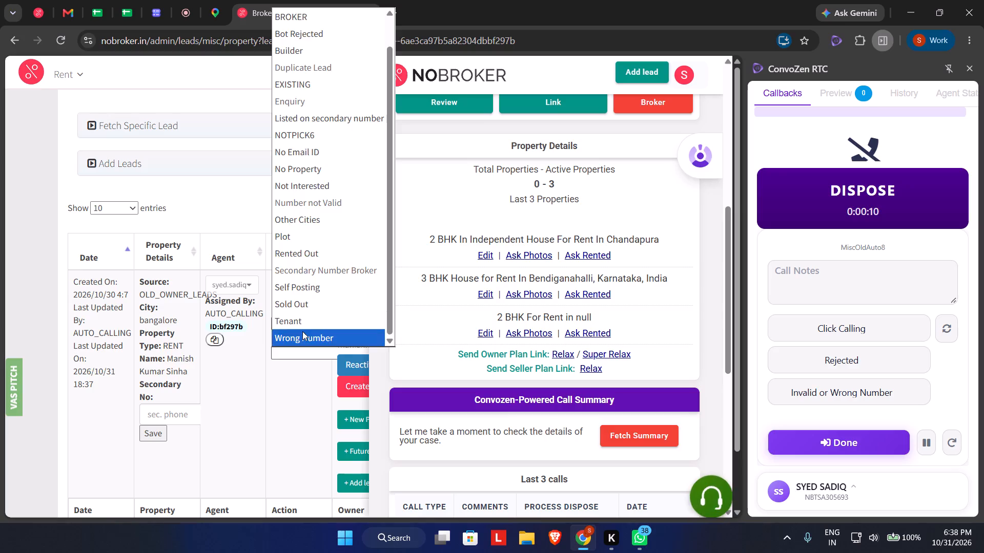
click(302, 332)
click(818, 437)
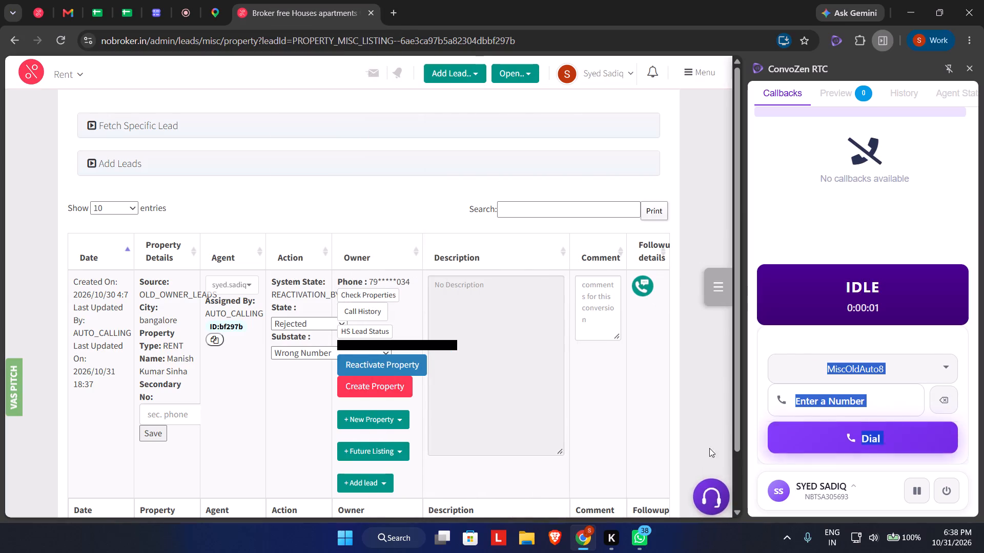
click(793, 346)
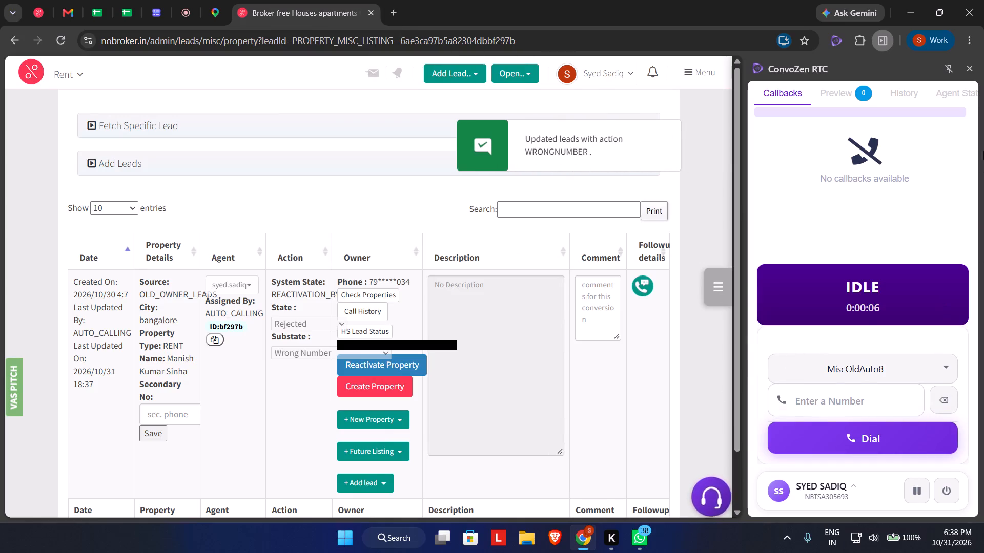
Check the agent statistics, including the call totals and the time spent in each status.
click(946, 96)
scroll(887, 163, down, 1)
scroll(887, 163, up, 4)
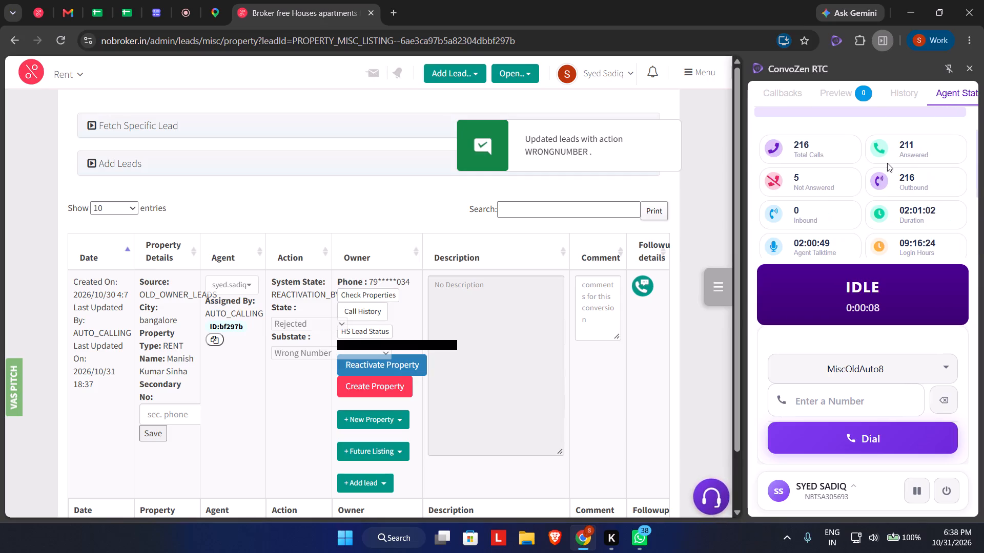
scroll(887, 163, down, 3)
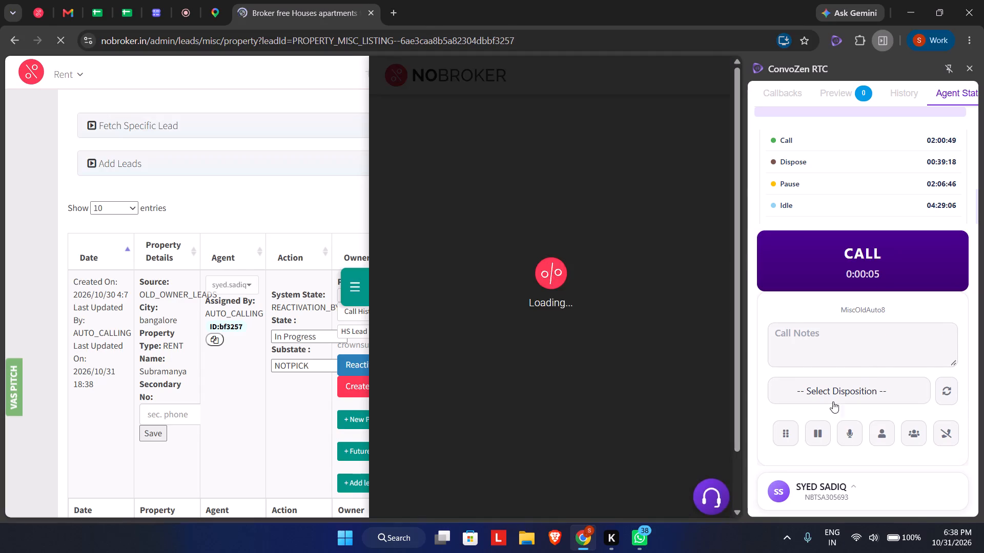
click(813, 381)
click(841, 448)
click(830, 394)
click(838, 428)
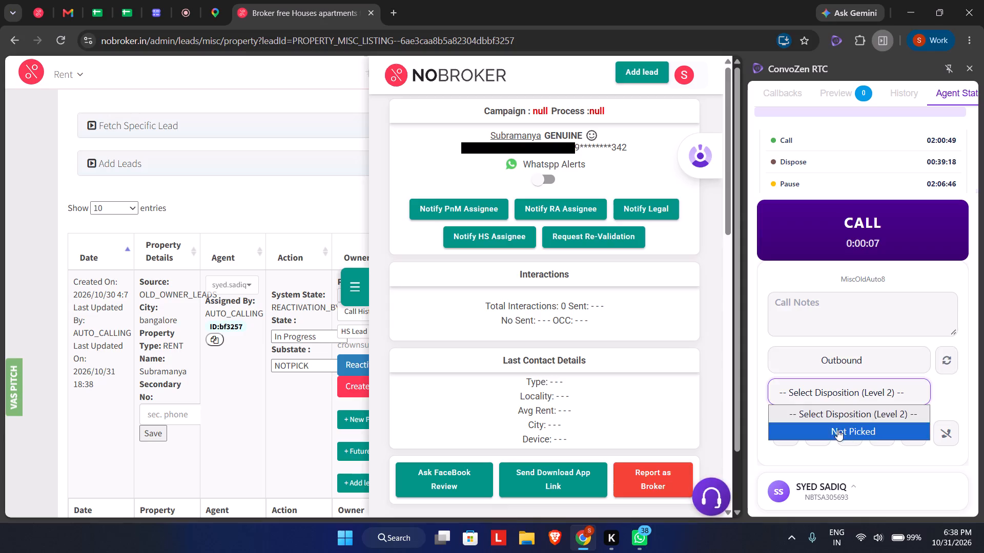
click(833, 392)
click(871, 481)
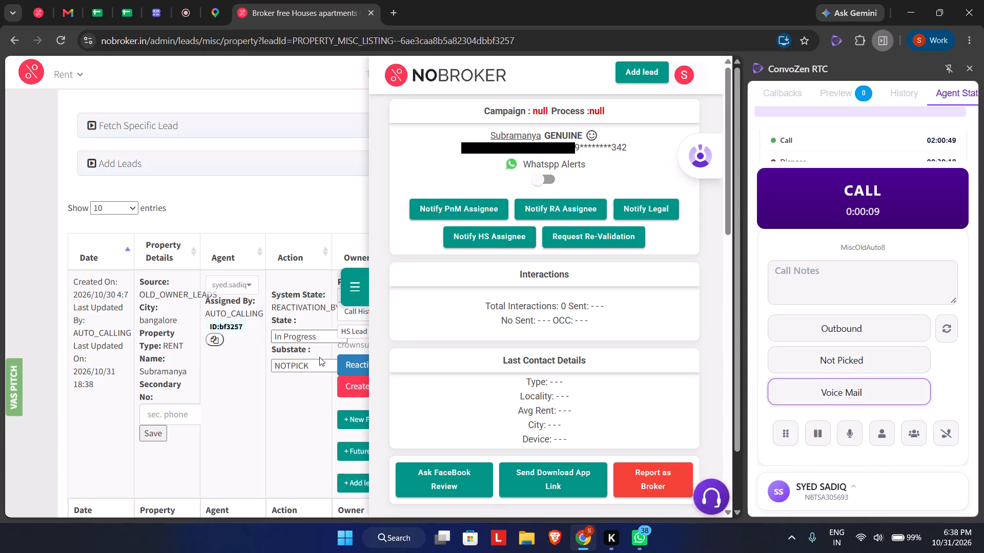
click(299, 366)
click(288, 297)
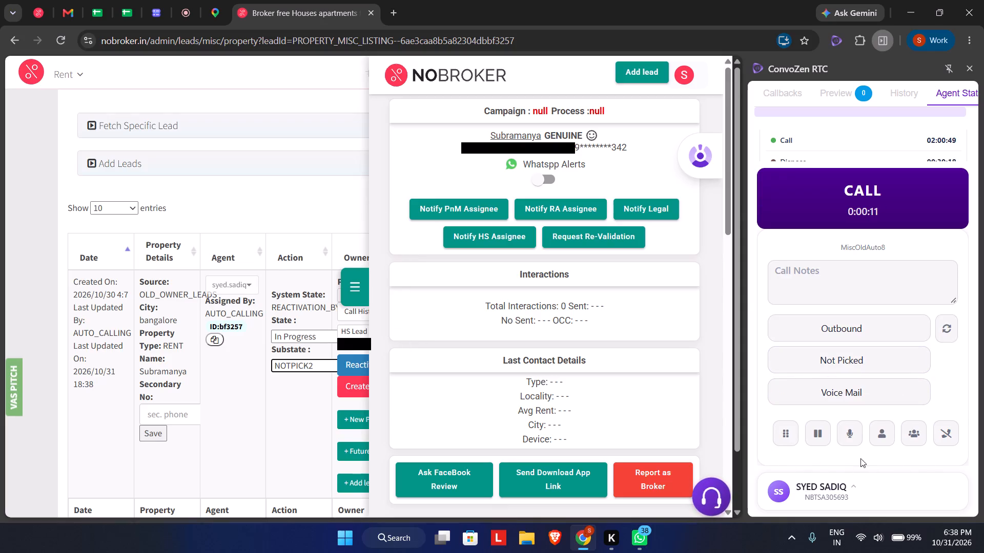
click(936, 440)
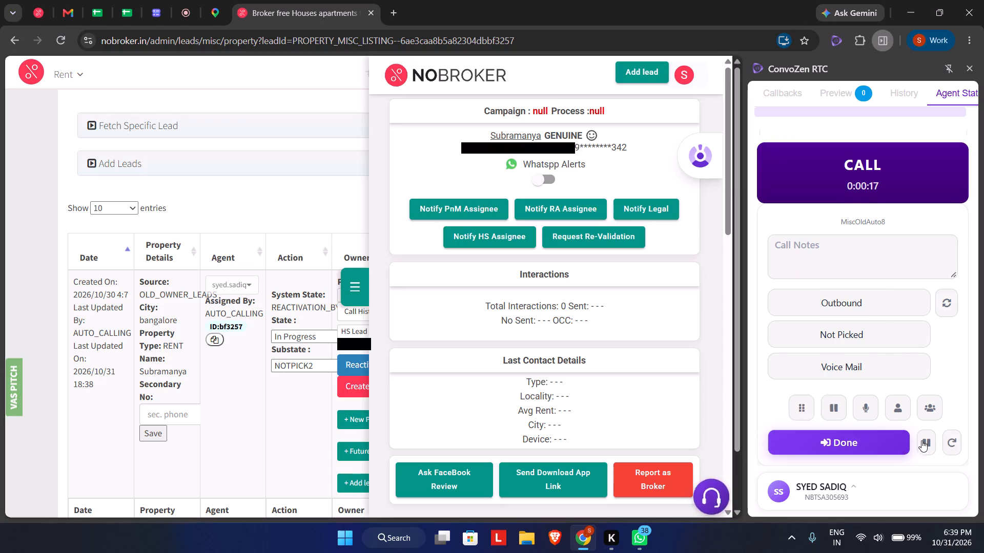
click(845, 439)
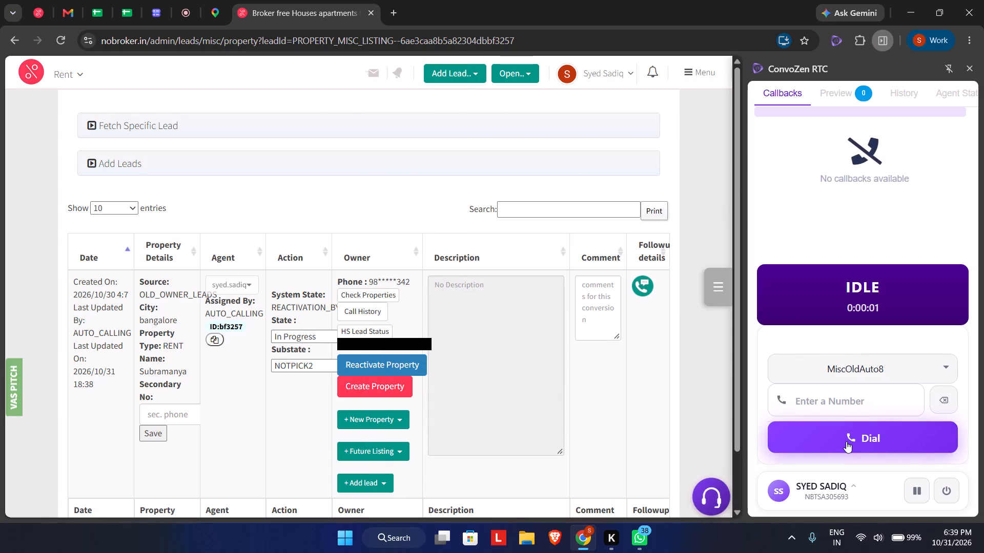
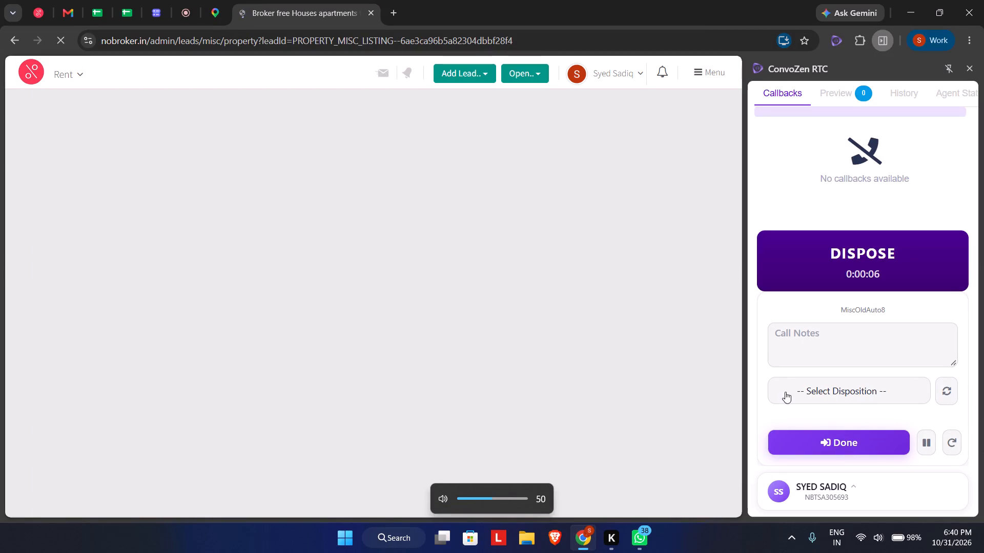
Set the MiscOldAuto8 call's disposition to Click Calling, Call Back, Busy or Disconnected, and submit it.
click(785, 392)
click(796, 424)
click(796, 396)
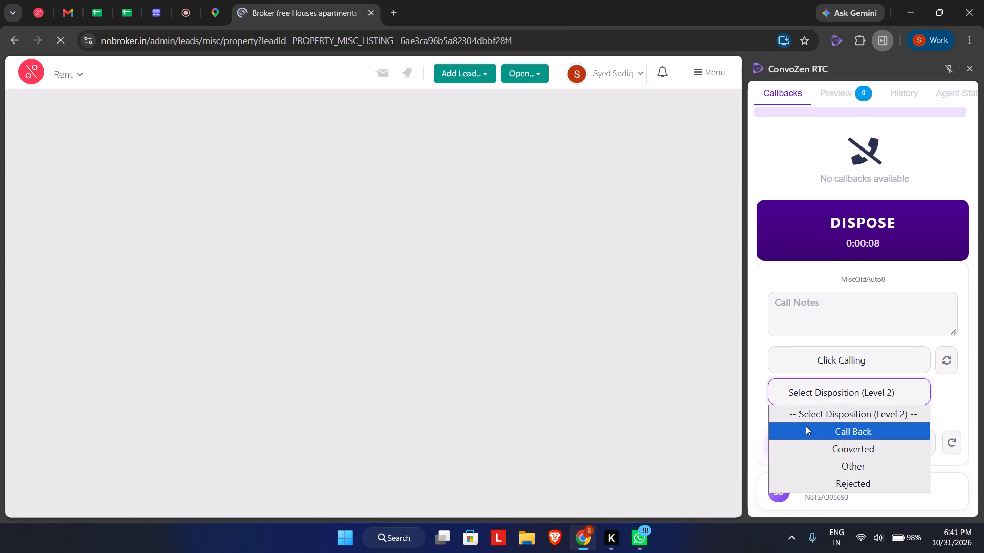
click(806, 426)
click(804, 406)
click(804, 395)
click(821, 235)
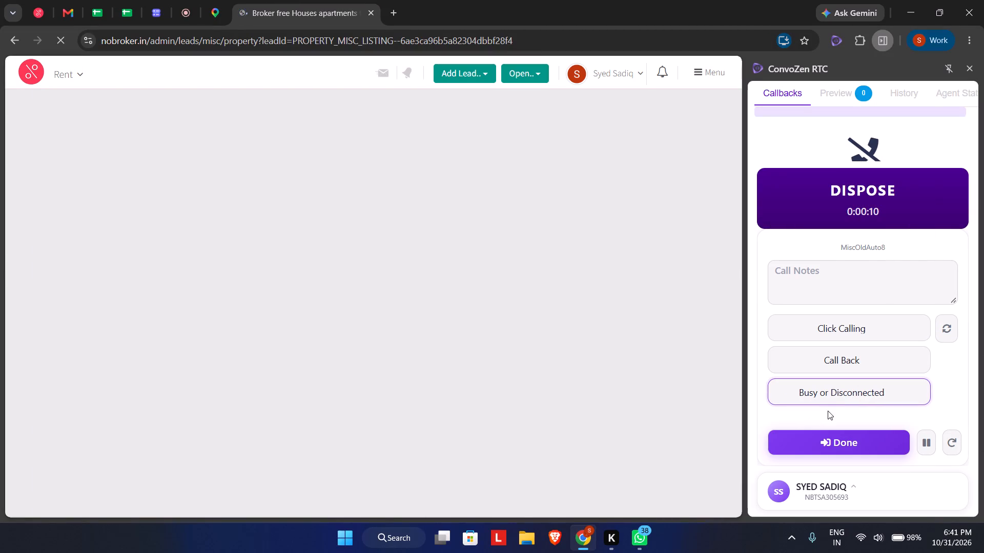
drag(820, 431, 820, 437)
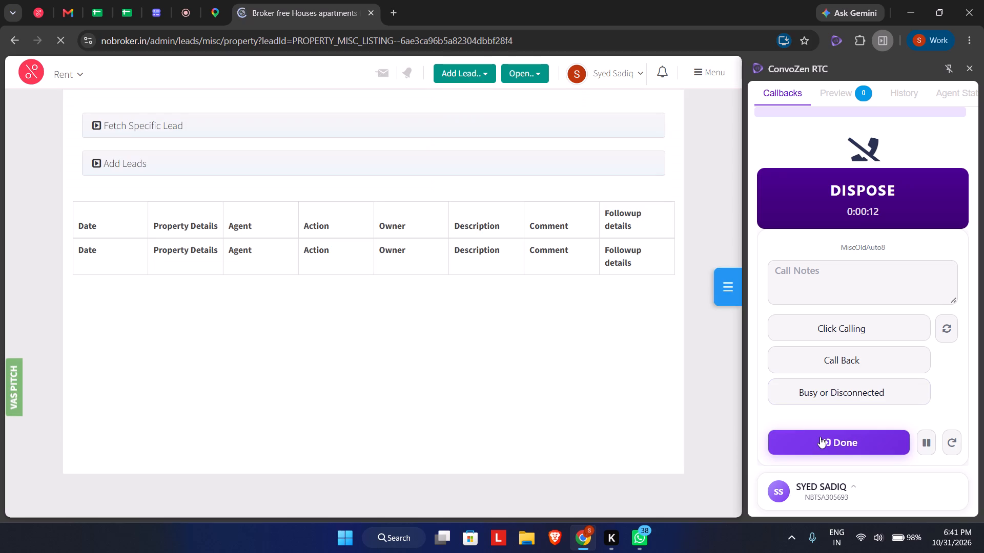
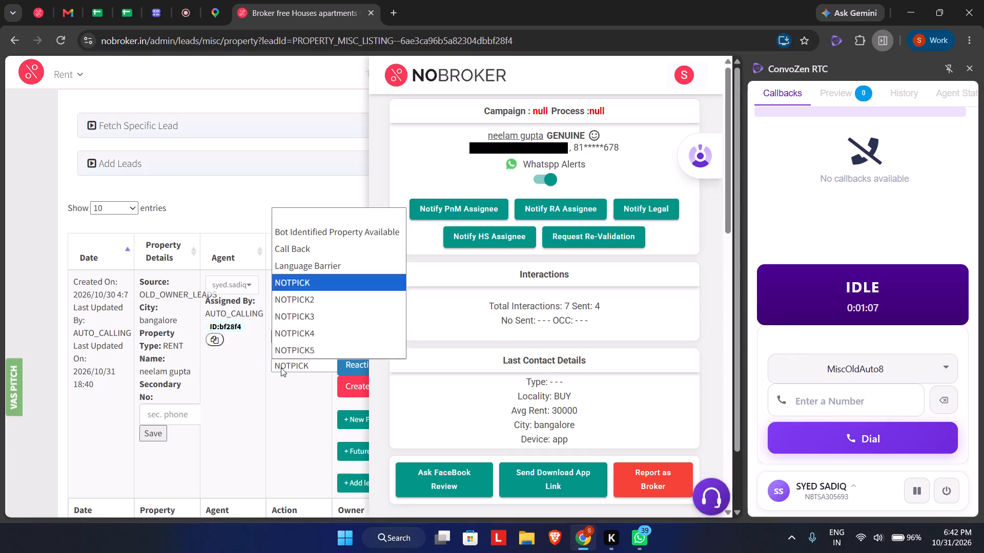
Set the owner lead's substate to NOTPICK2.
double_click(295, 302)
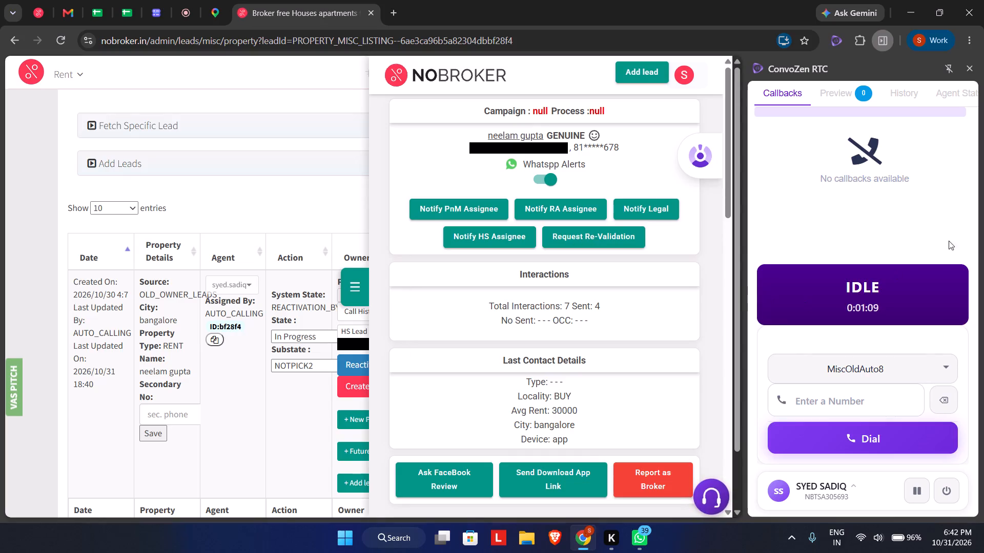
click(902, 97)
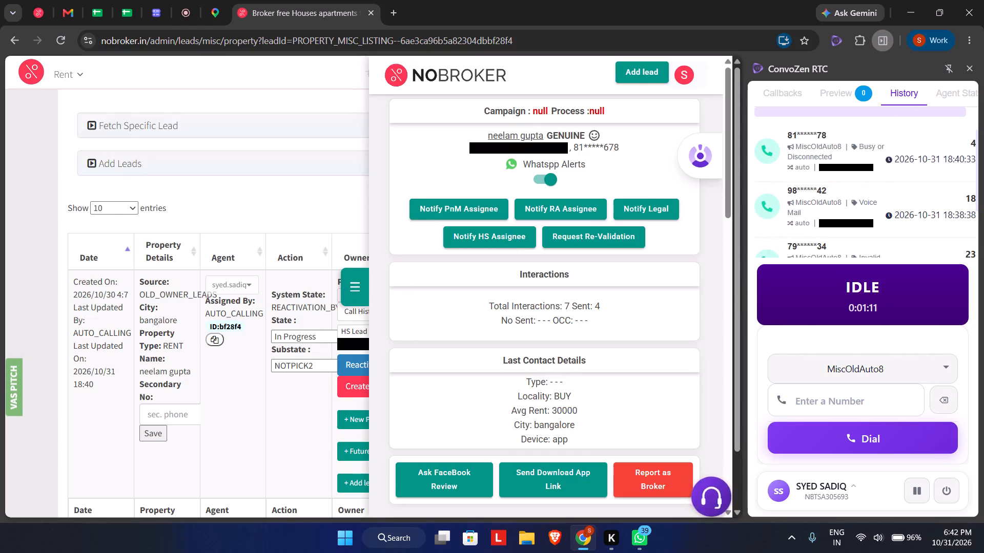
click(352, 292)
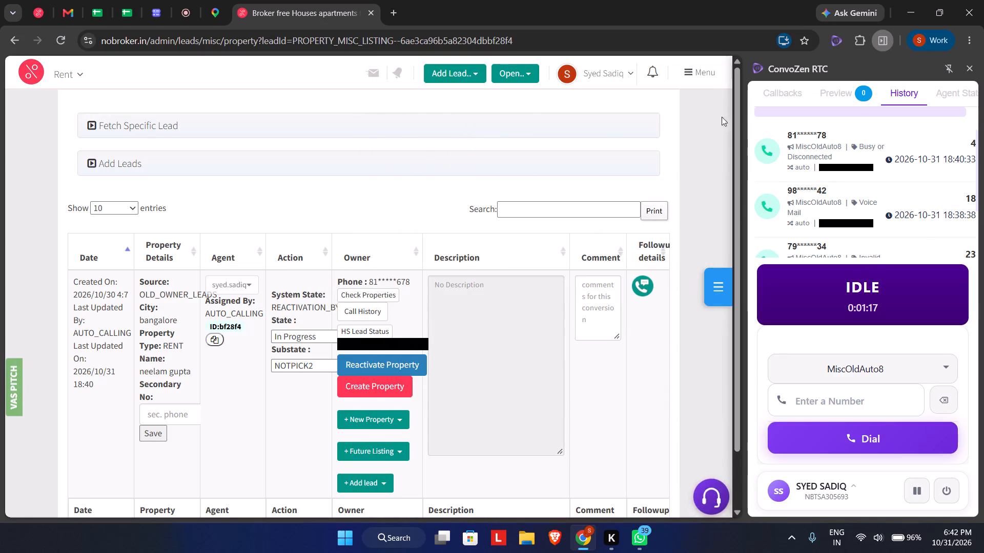
scroll(859, 220, down, 2)
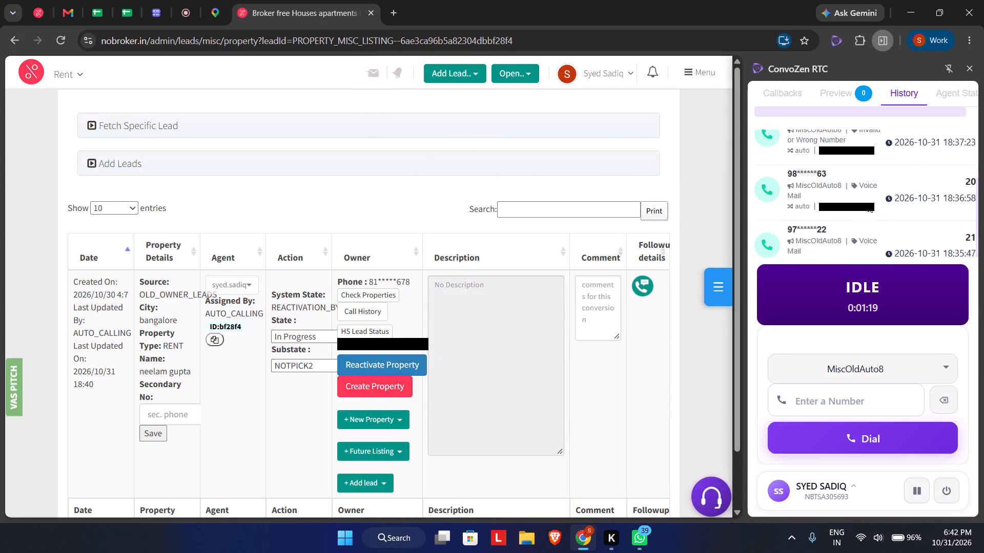
scroll(869, 201, down, 3)
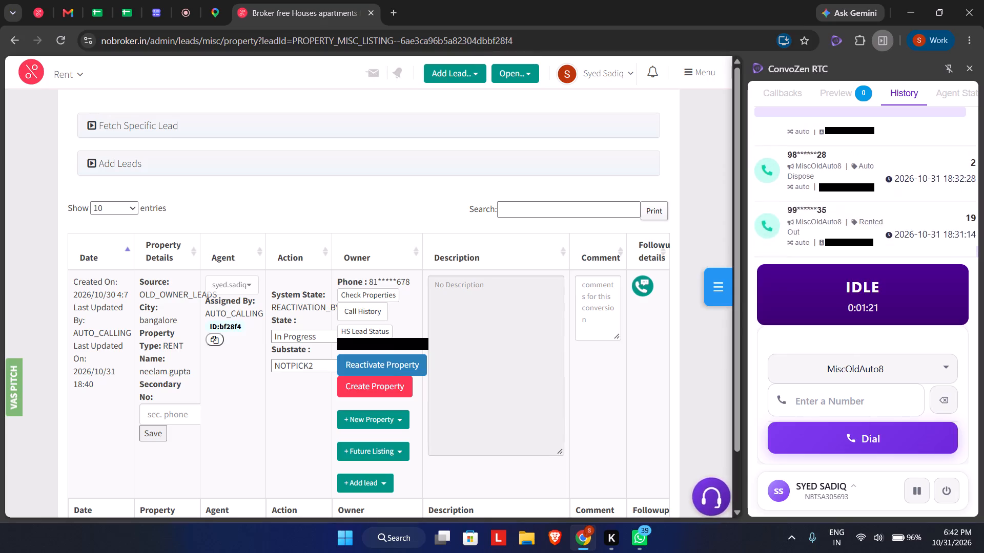
scroll(870, 200, down, 2)
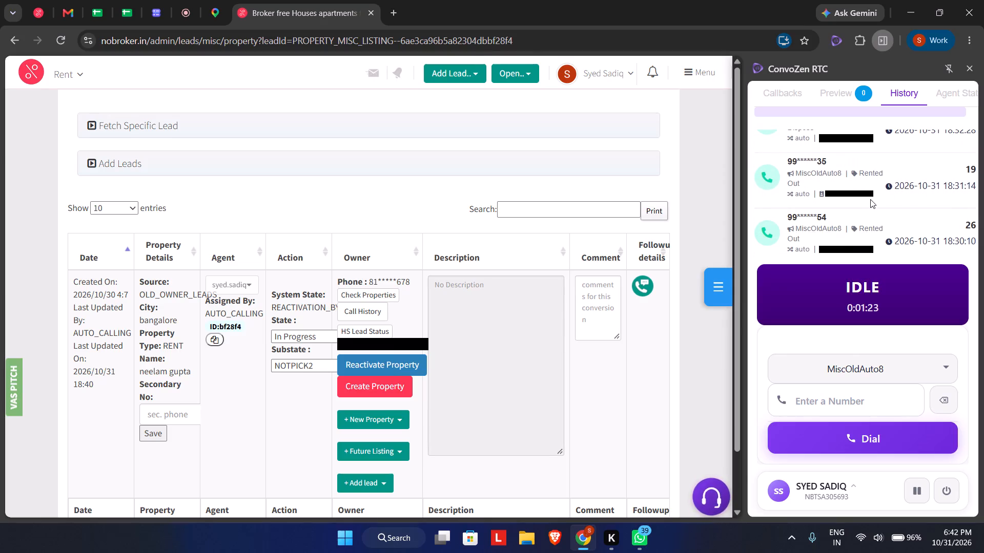
scroll(870, 199, down, 2)
scroll(870, 199, up, 12)
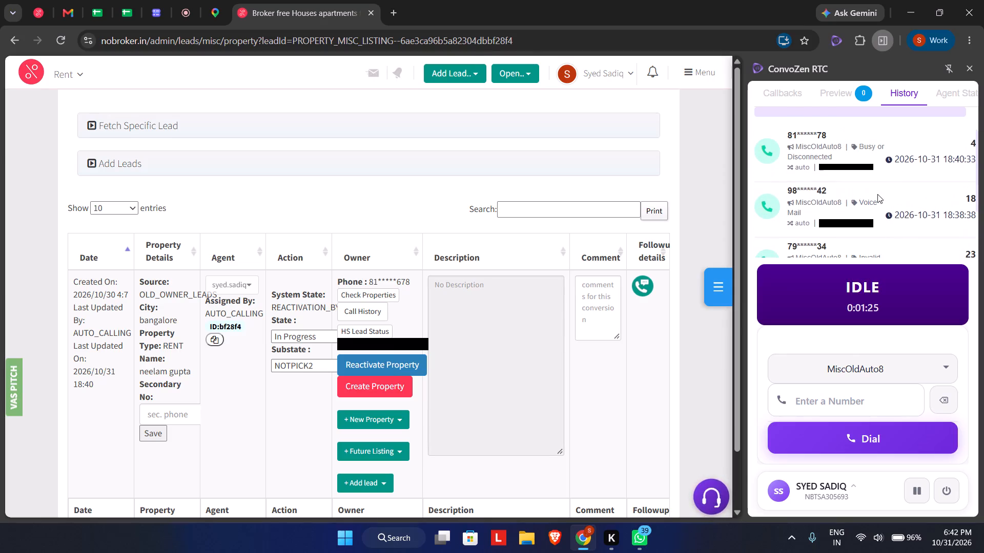
scroll(877, 194, up, 3)
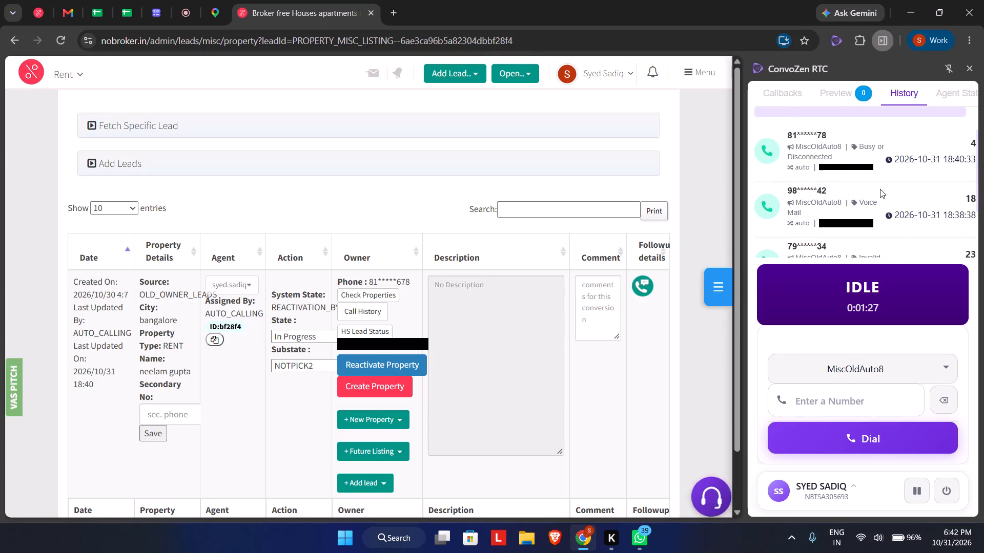
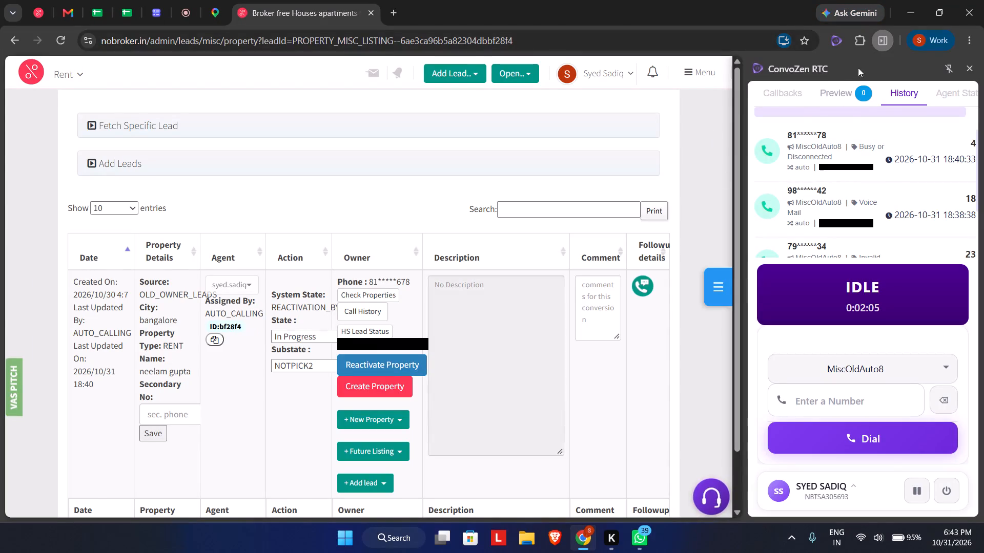
Look through the dialer's preview, agent statistics and callbacks views, finishing on the callbacks.
click(822, 95)
click(790, 85)
click(952, 104)
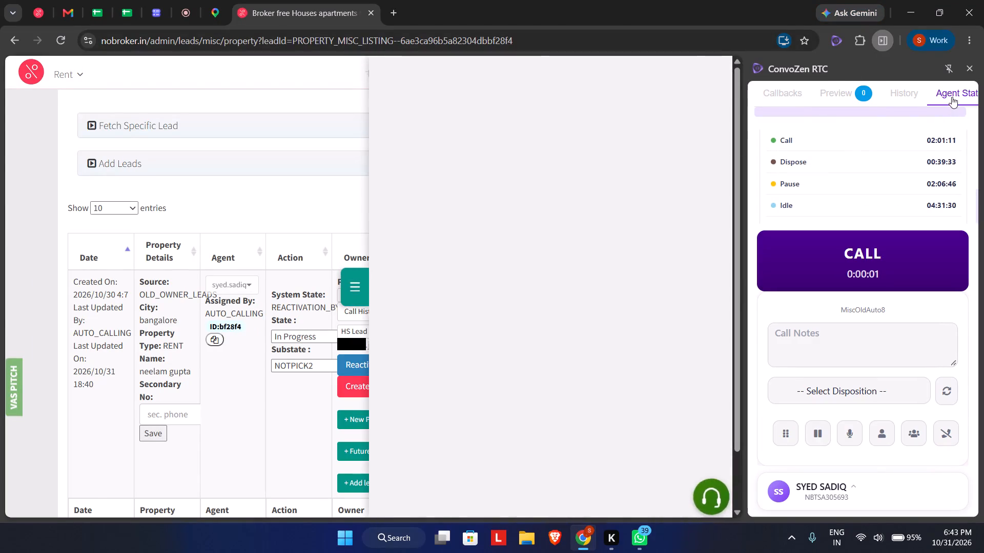
click(793, 96)
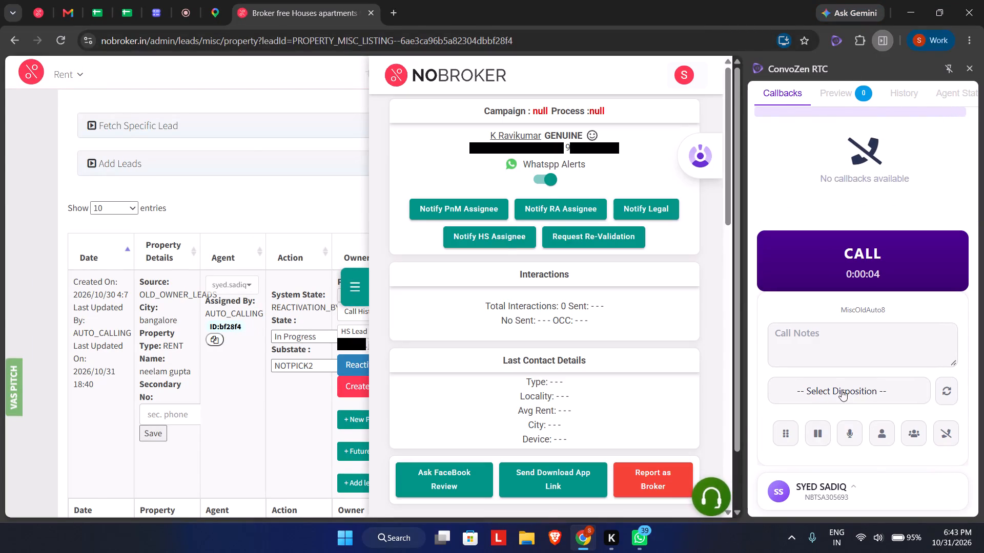
Open the disposition options for the active MiscOldAuto8 call.
click(352, 291)
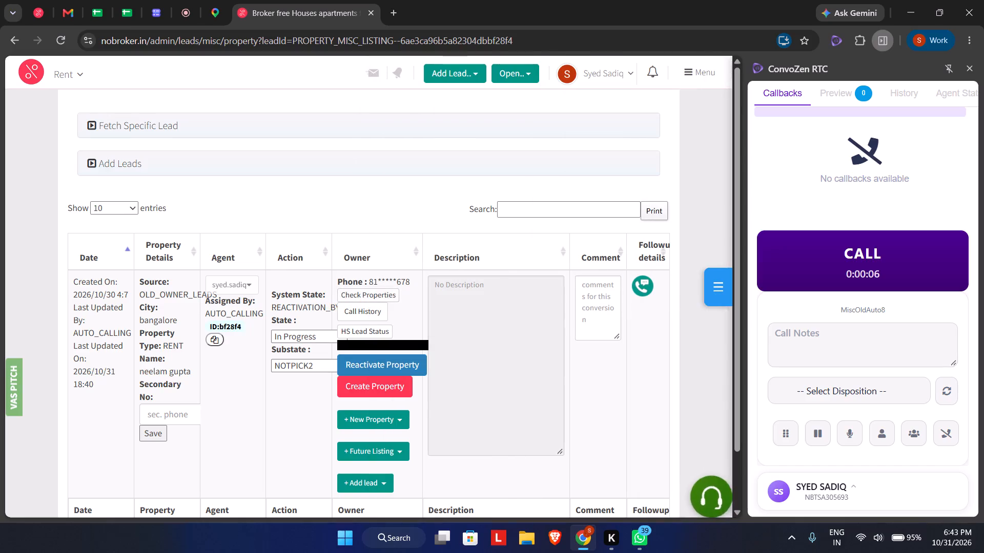
click(711, 289)
click(814, 388)
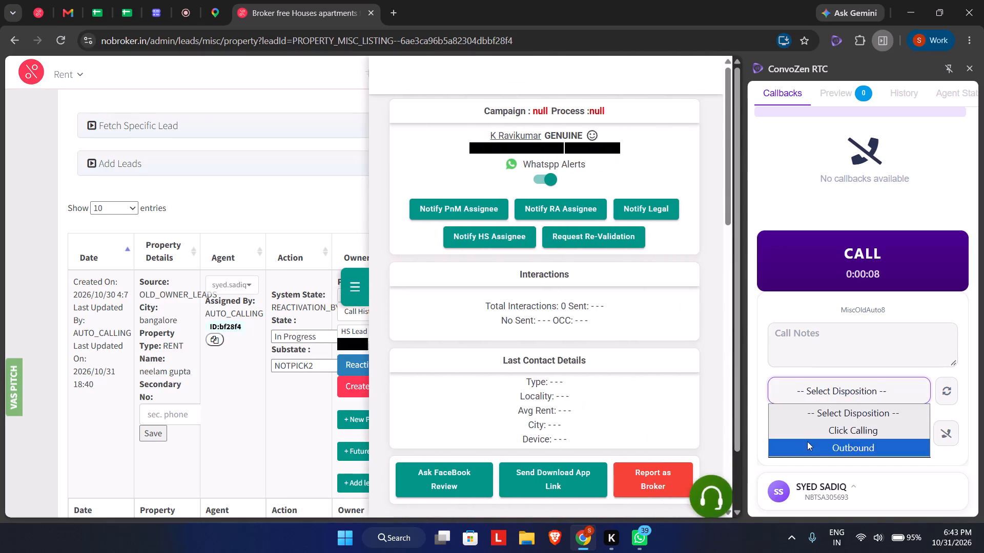
Reload the property lead page and collapse the customer details panel to view the lead record.
click(68, 42)
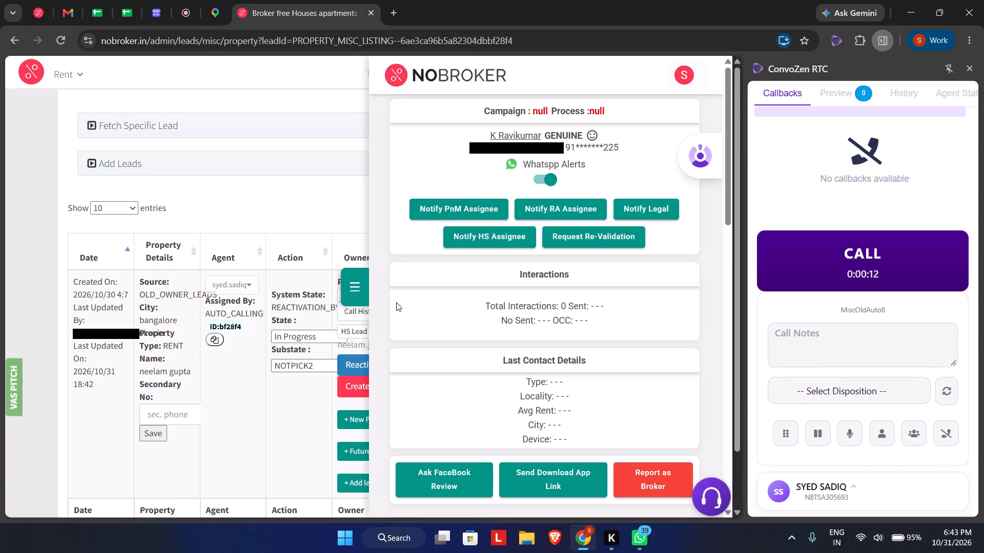
click(362, 296)
click(704, 298)
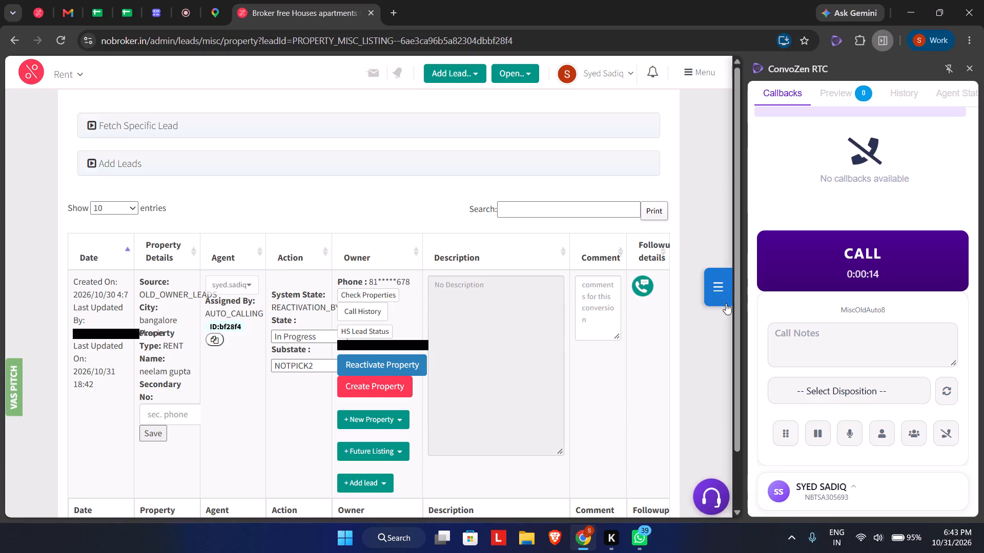
Set the active MiscOldAuto8 call's disposition to Outbound, Not Picked, Voice Mail, then end and dispose the call.
click(794, 385)
click(810, 451)
click(809, 403)
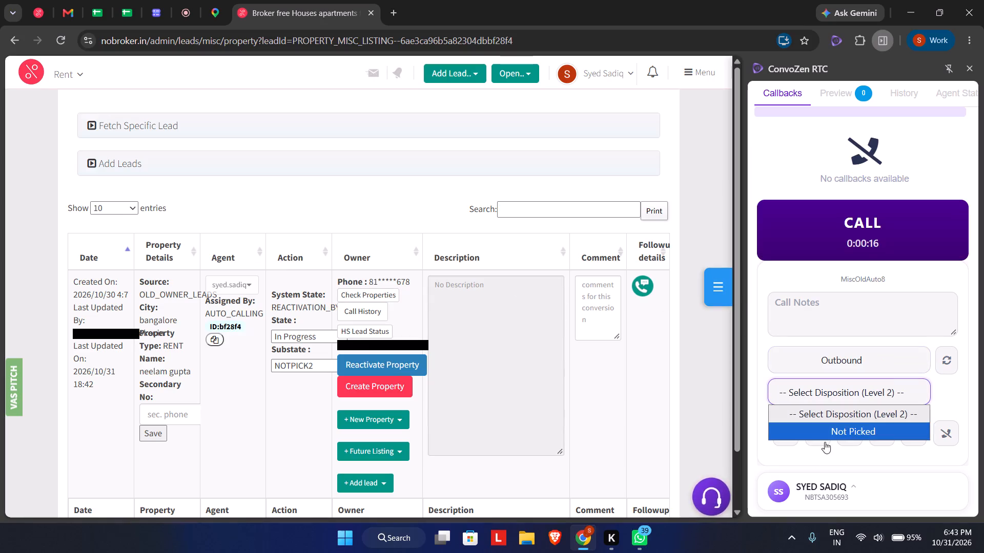
click(822, 434)
click(815, 386)
click(818, 483)
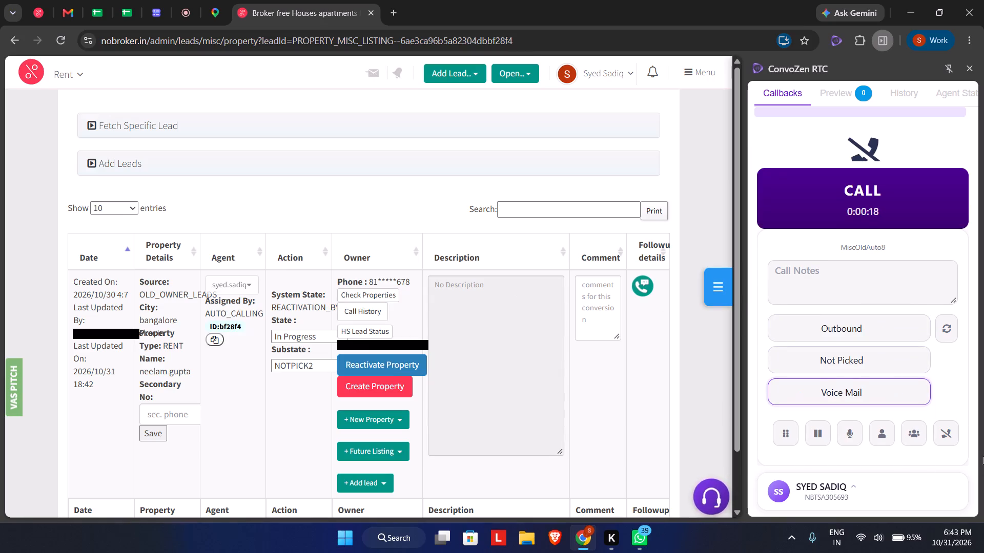
click(940, 434)
click(831, 450)
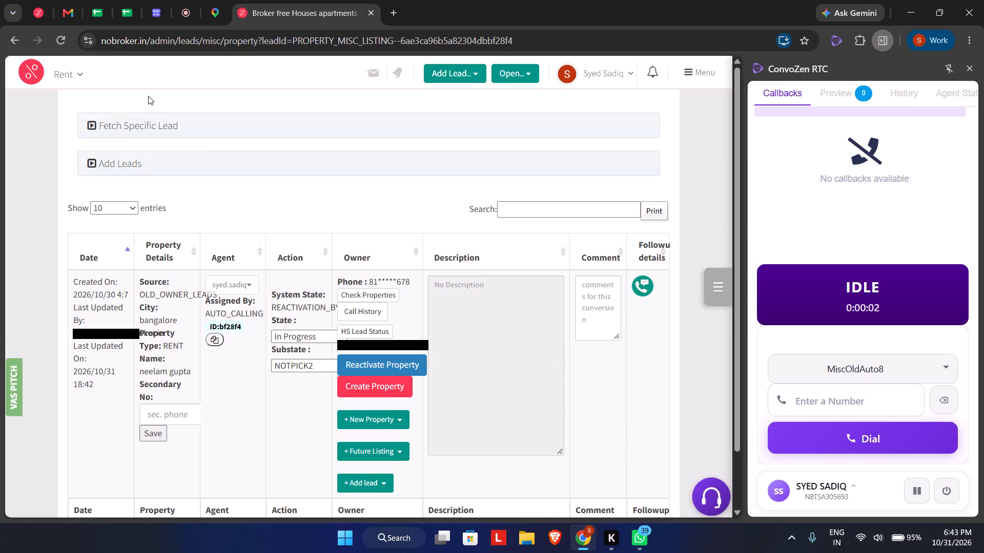
click(63, 50)
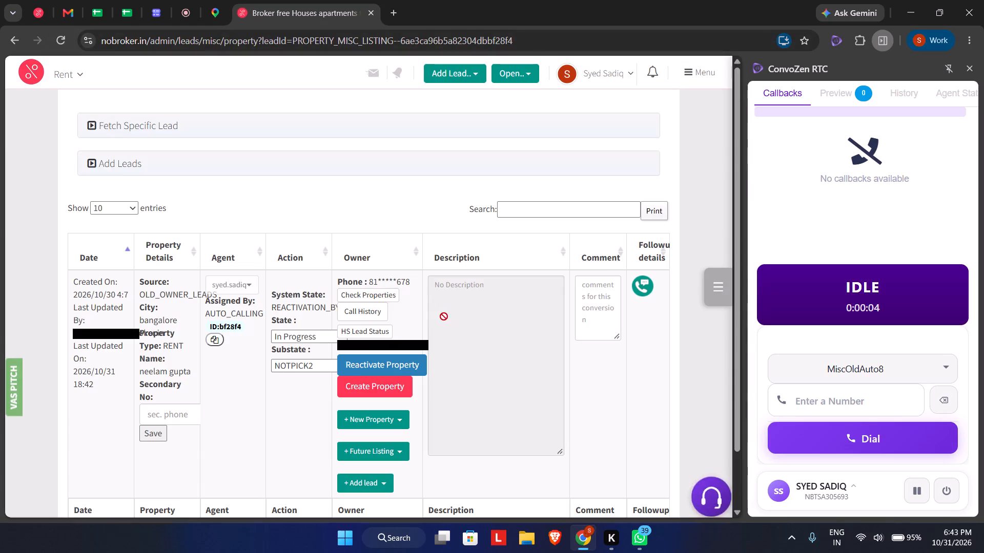